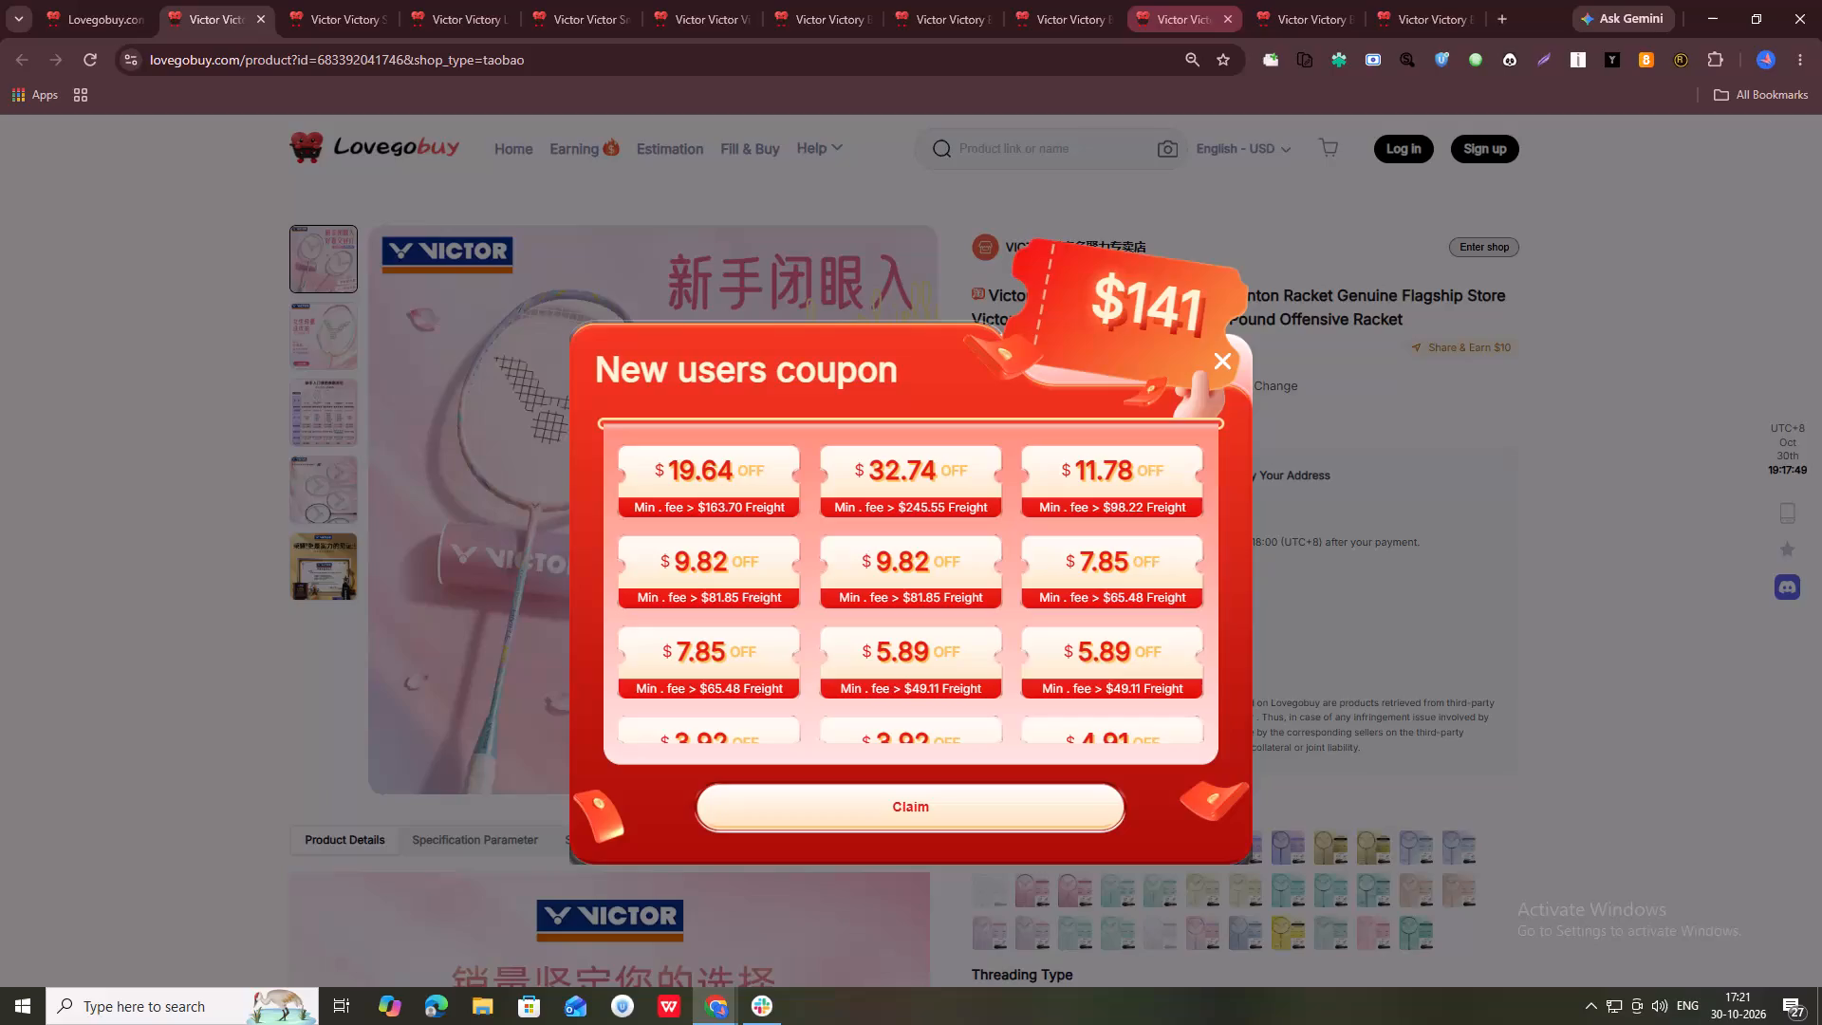
Review the Small Hammer, Sonic Tkboom Pro and Little Hammer Pro racket pages in turn, dismissing each new-user coupon offer and closing each page.
left_click(1220, 366)
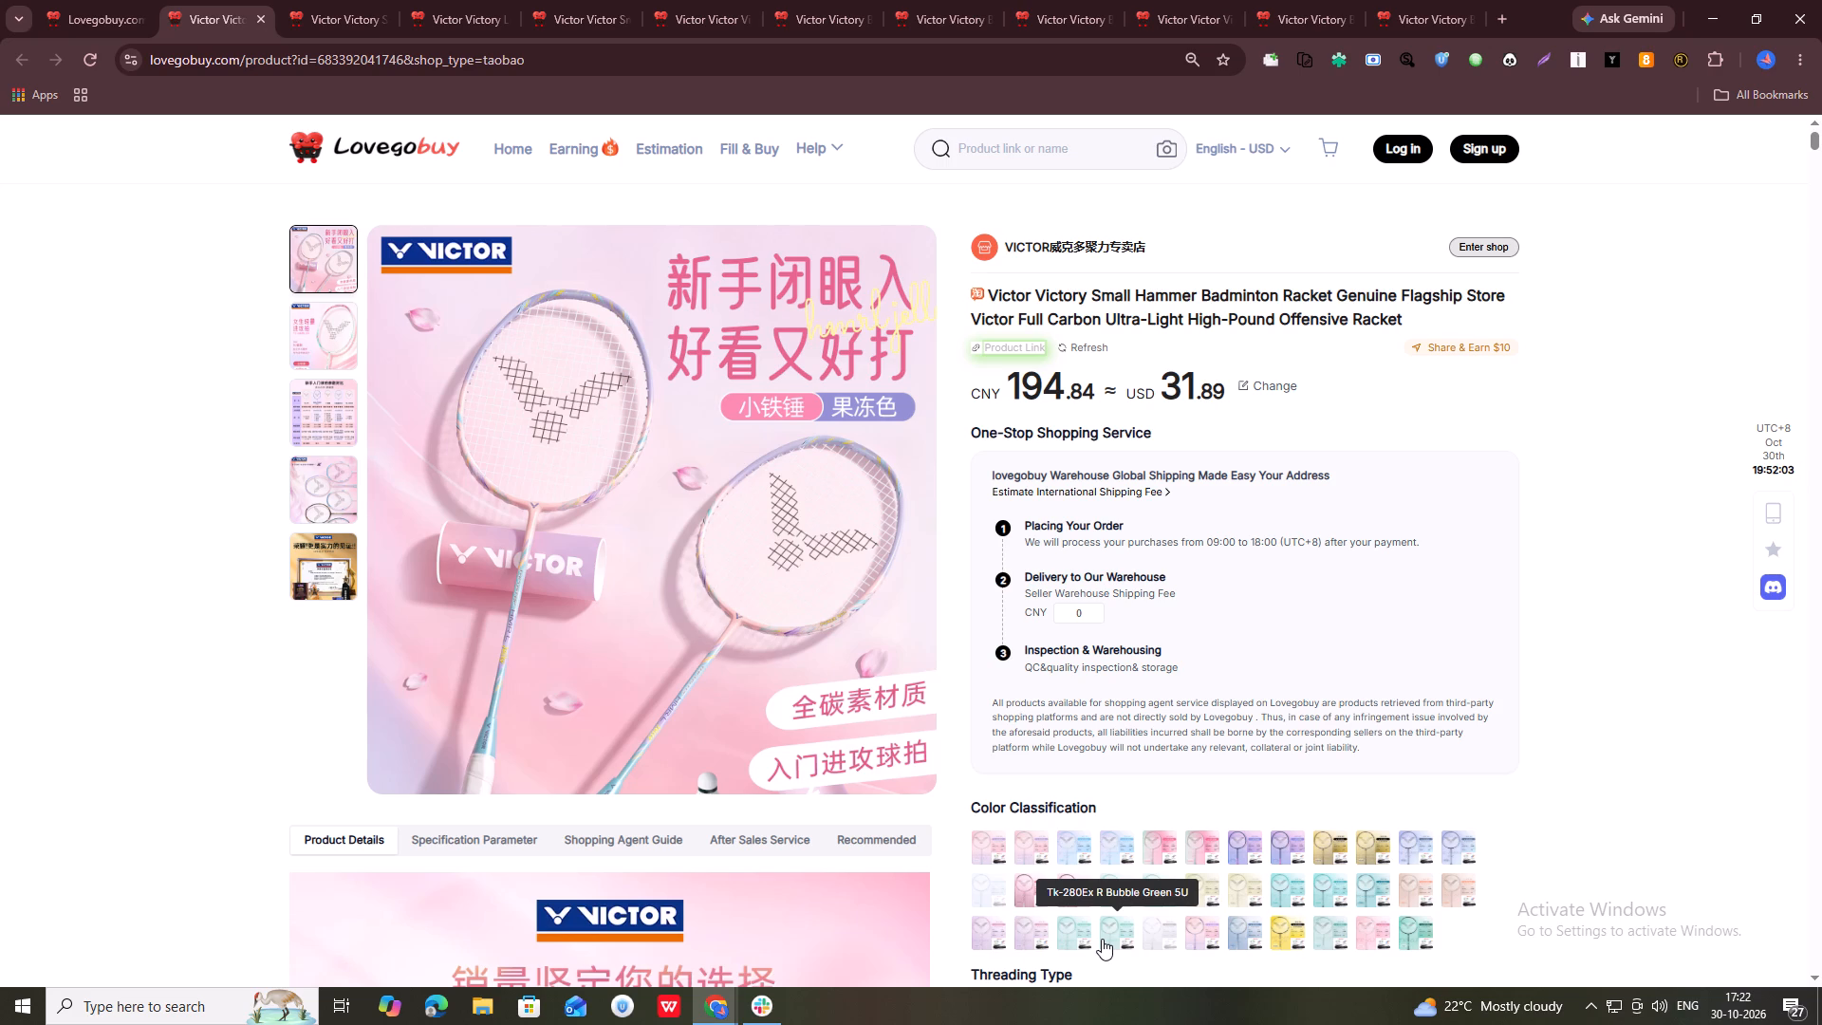
key("ctrl+w")
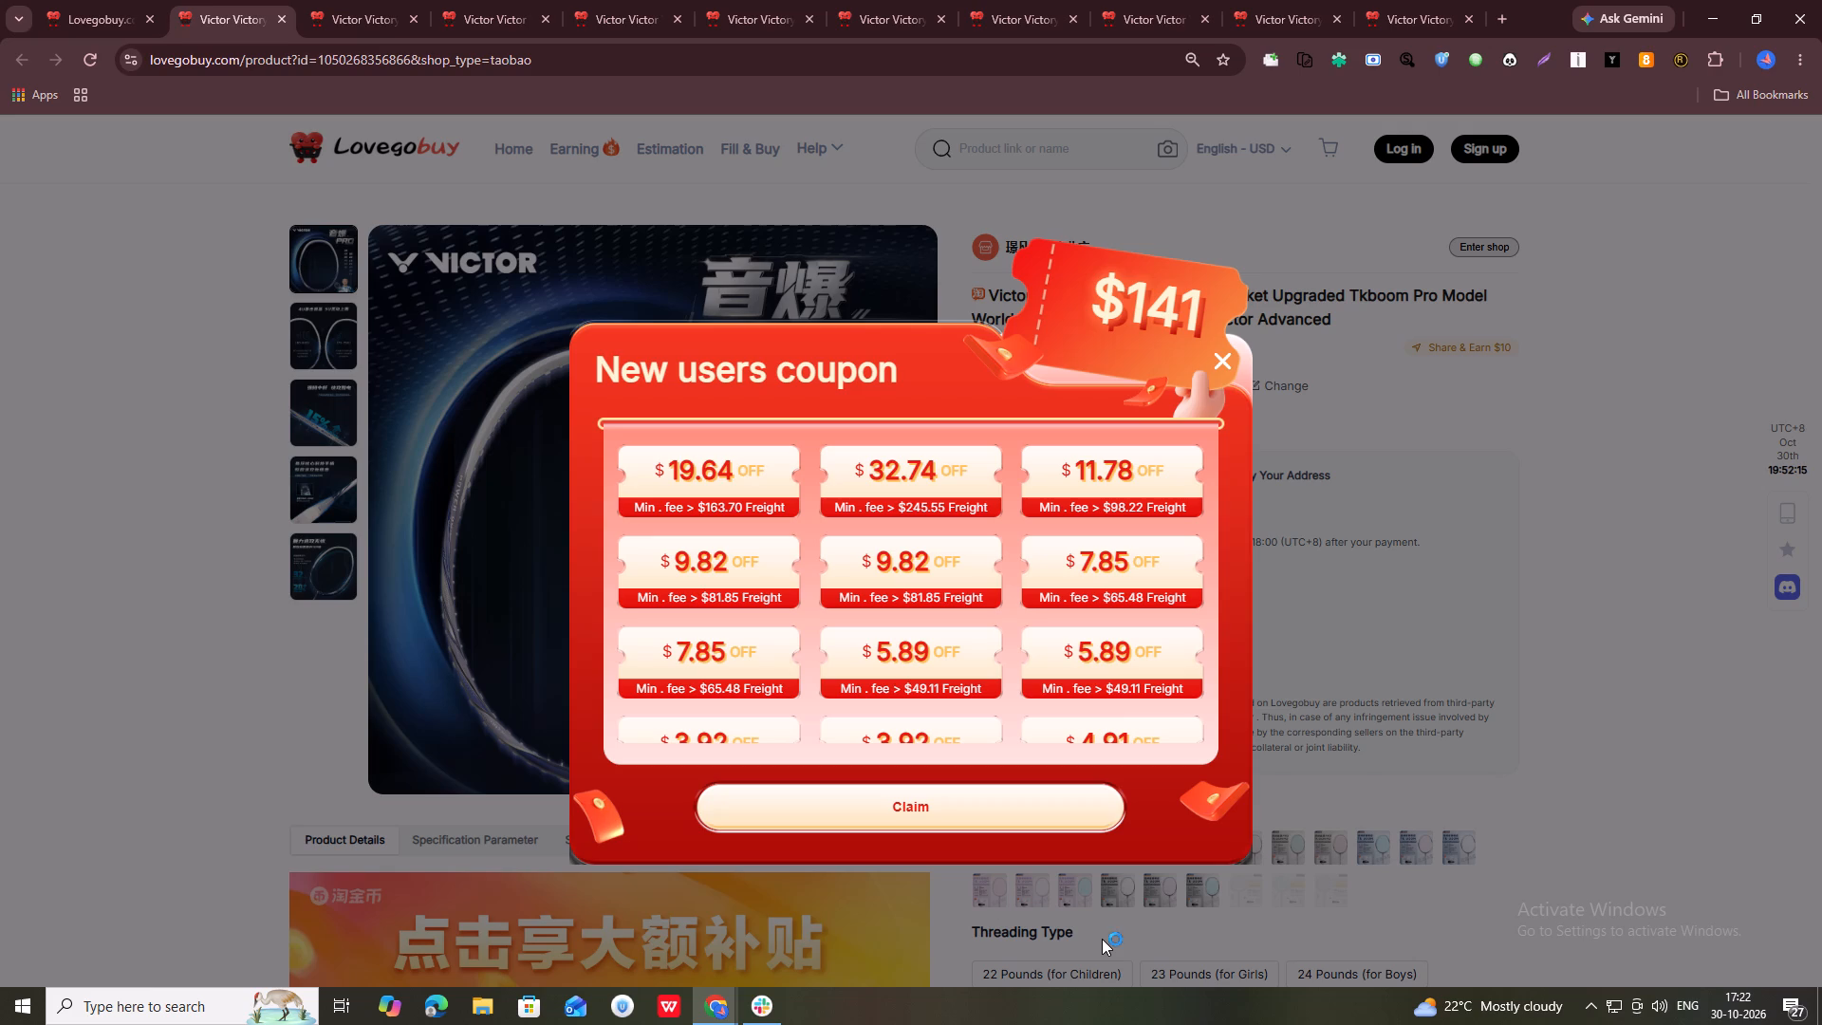
left_click(1218, 363)
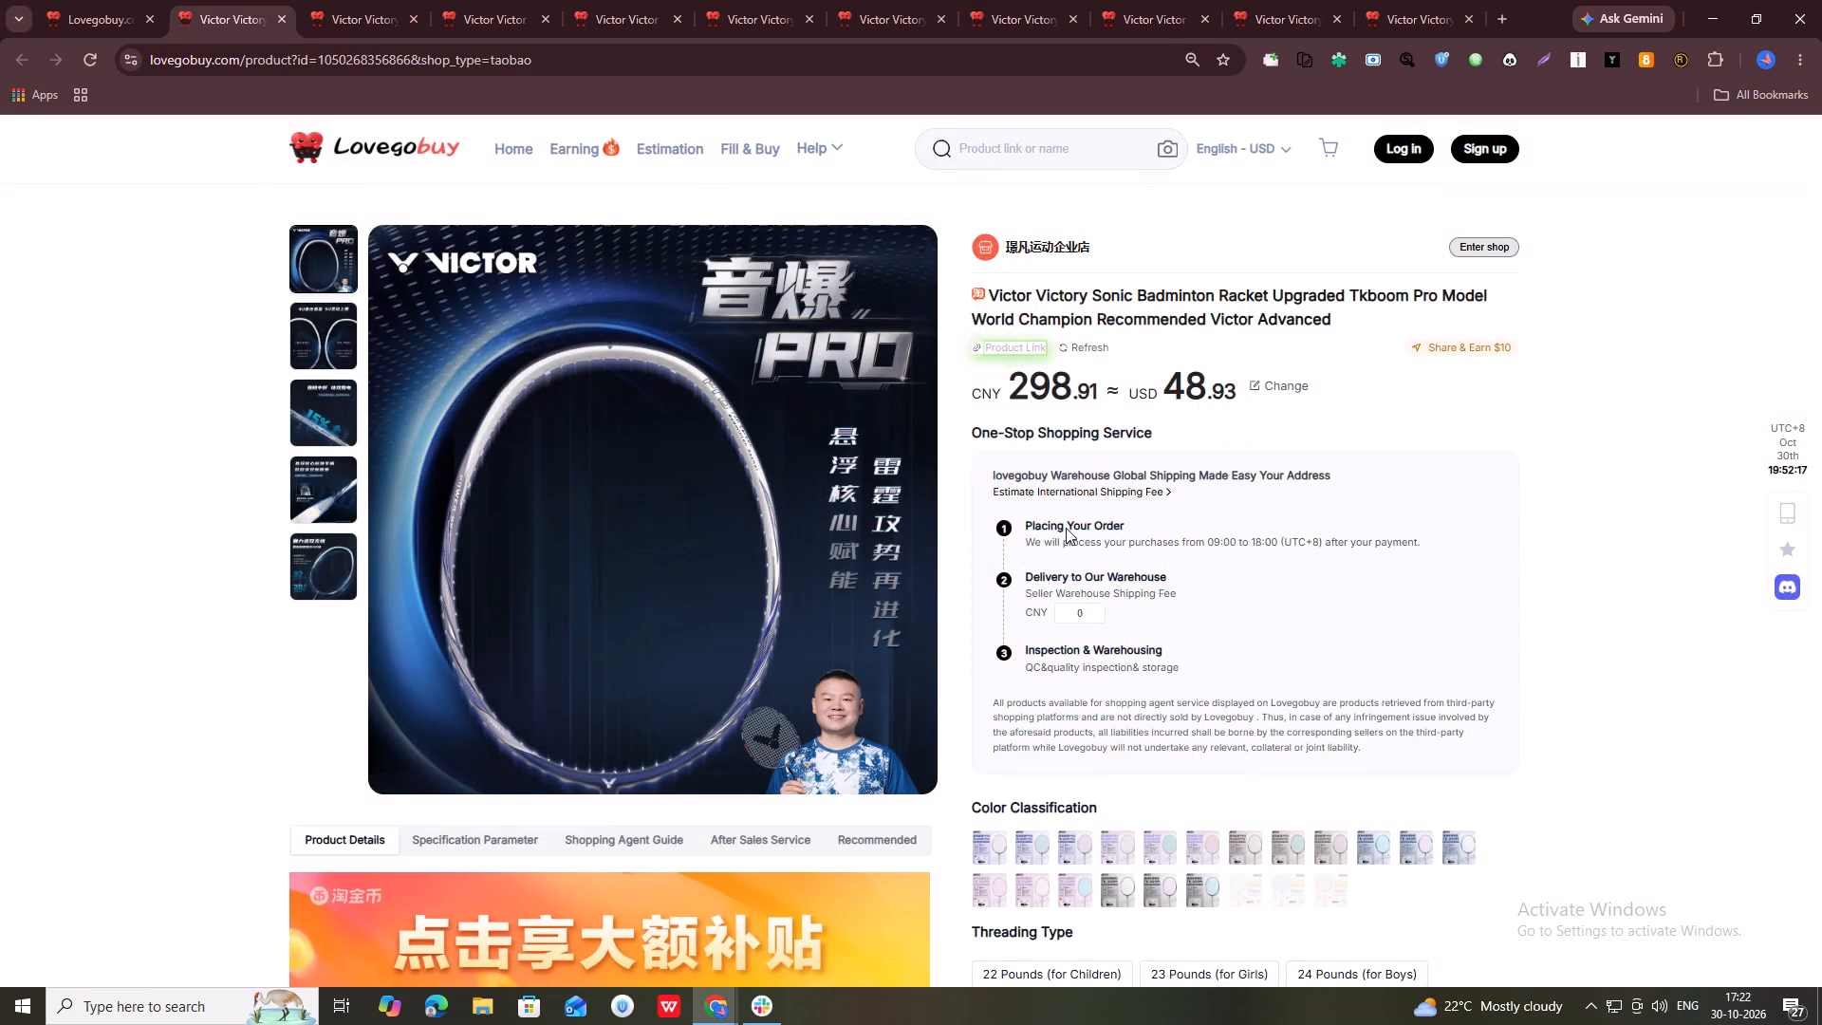
middle_click(247, 0)
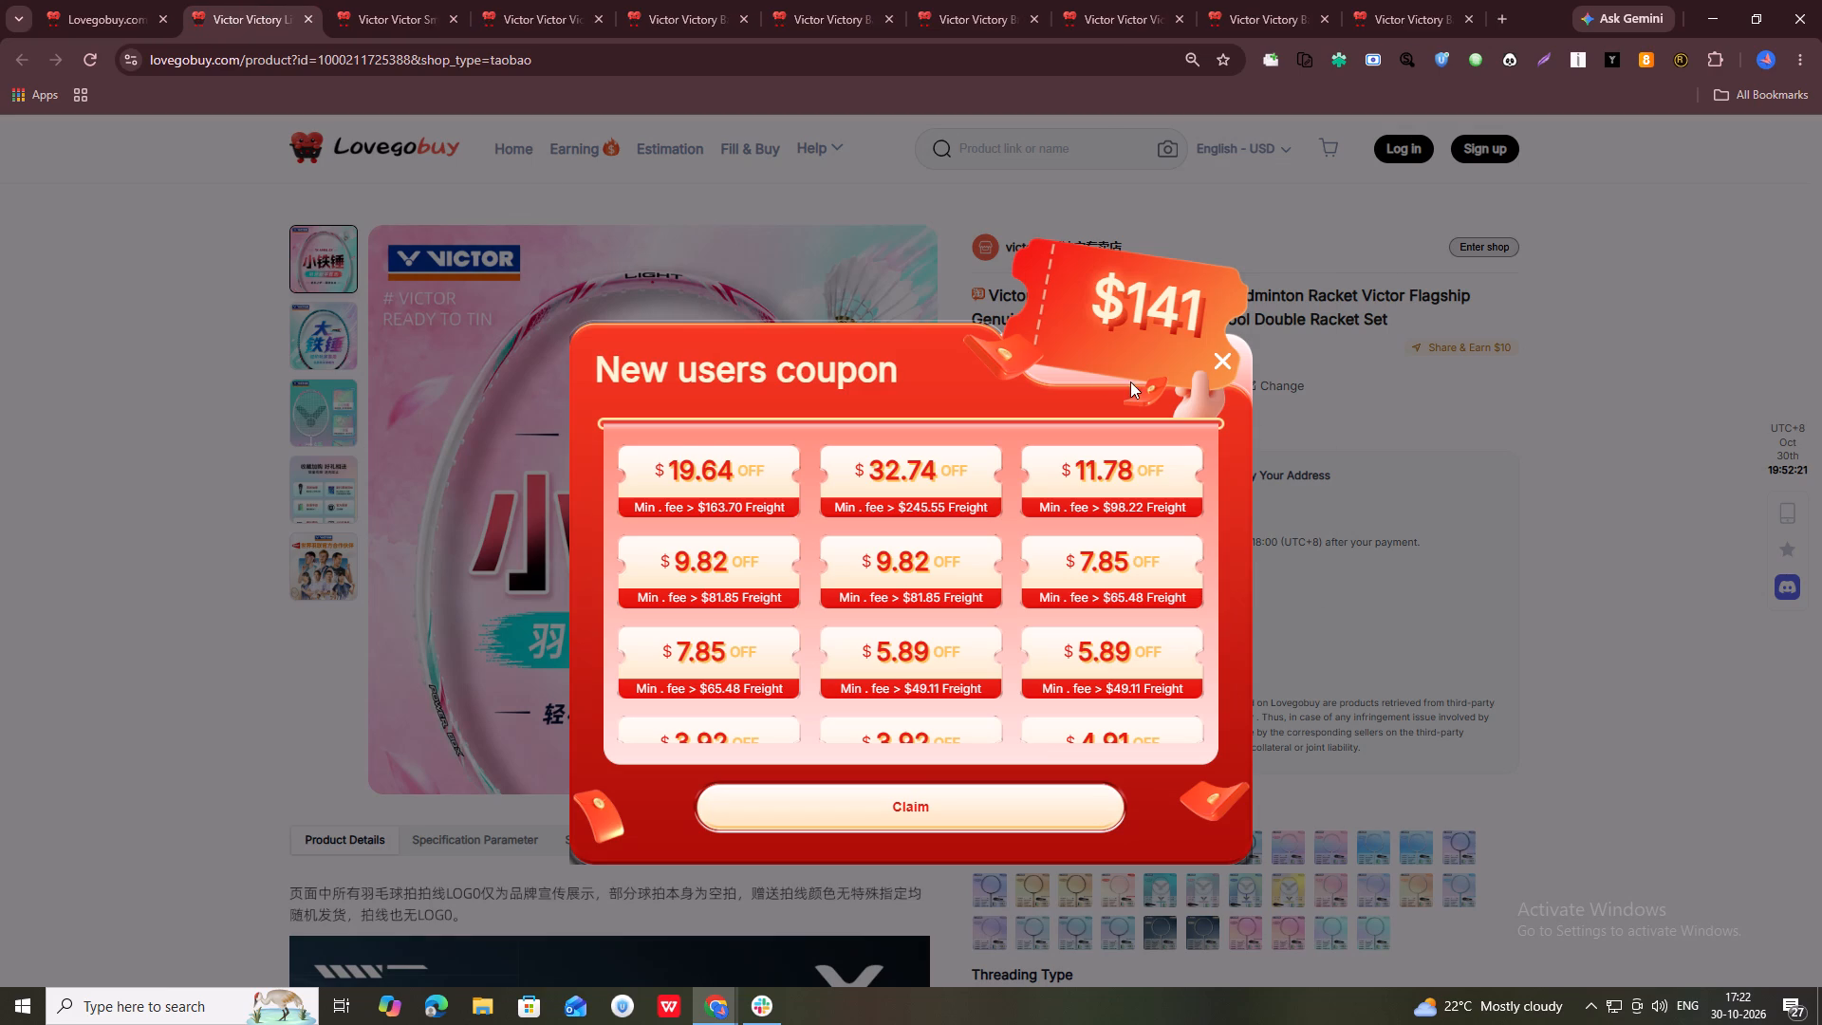
left_click(1225, 364)
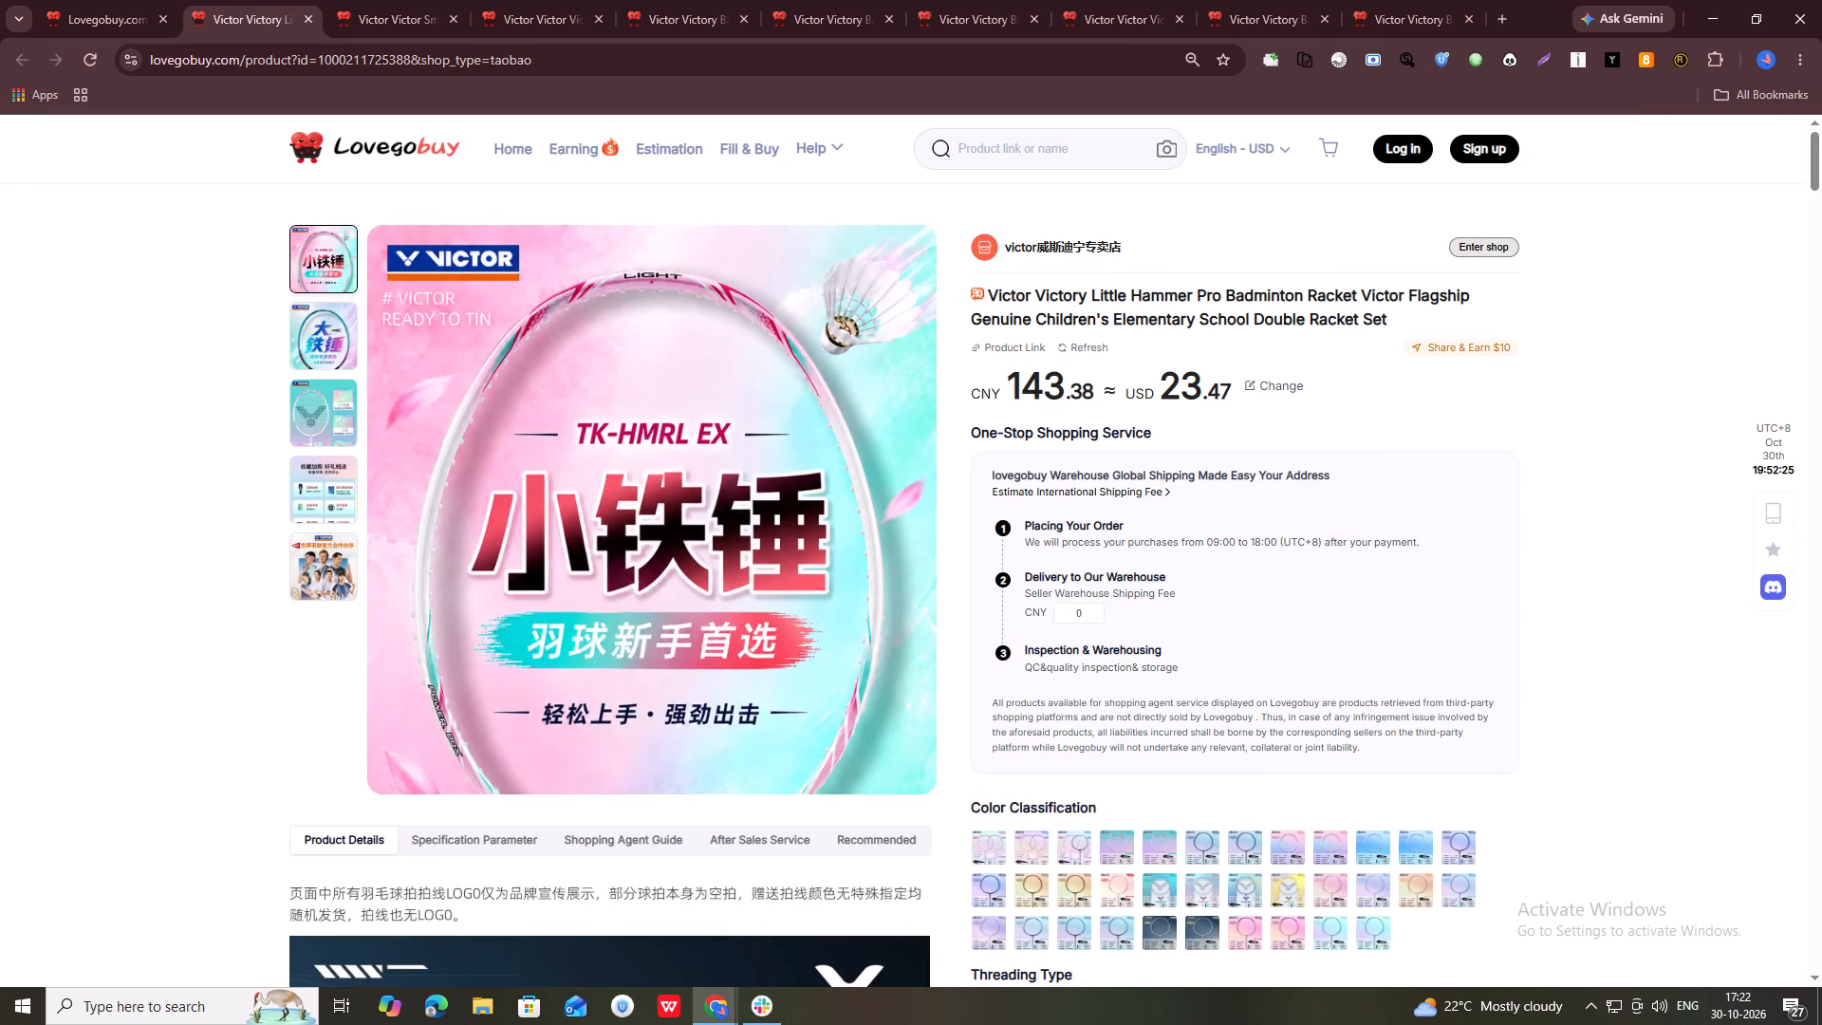
middle_click(281, 0)
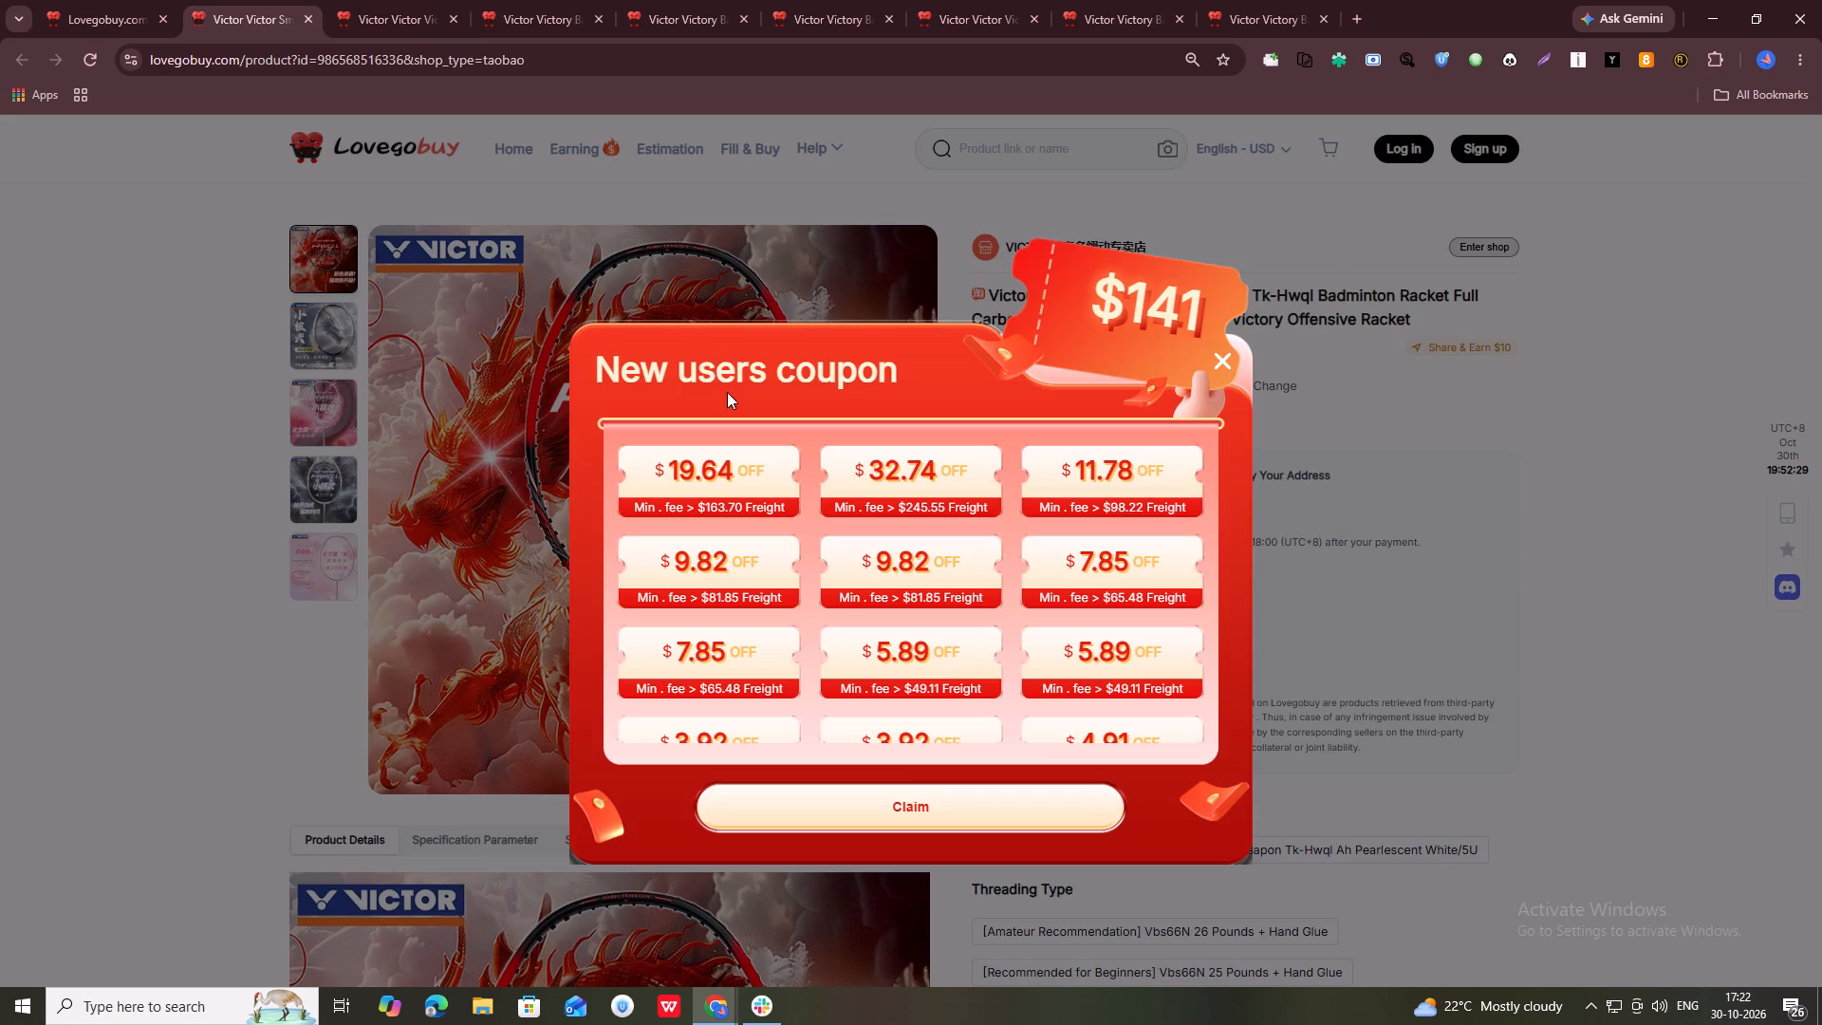
Review the Small Nuclear Weapon, Ultra Sonic Hs Plus and two Classic 9500Pro racket pages in turn, dismissing each coupon offer and closing each page.
left_click(1222, 359)
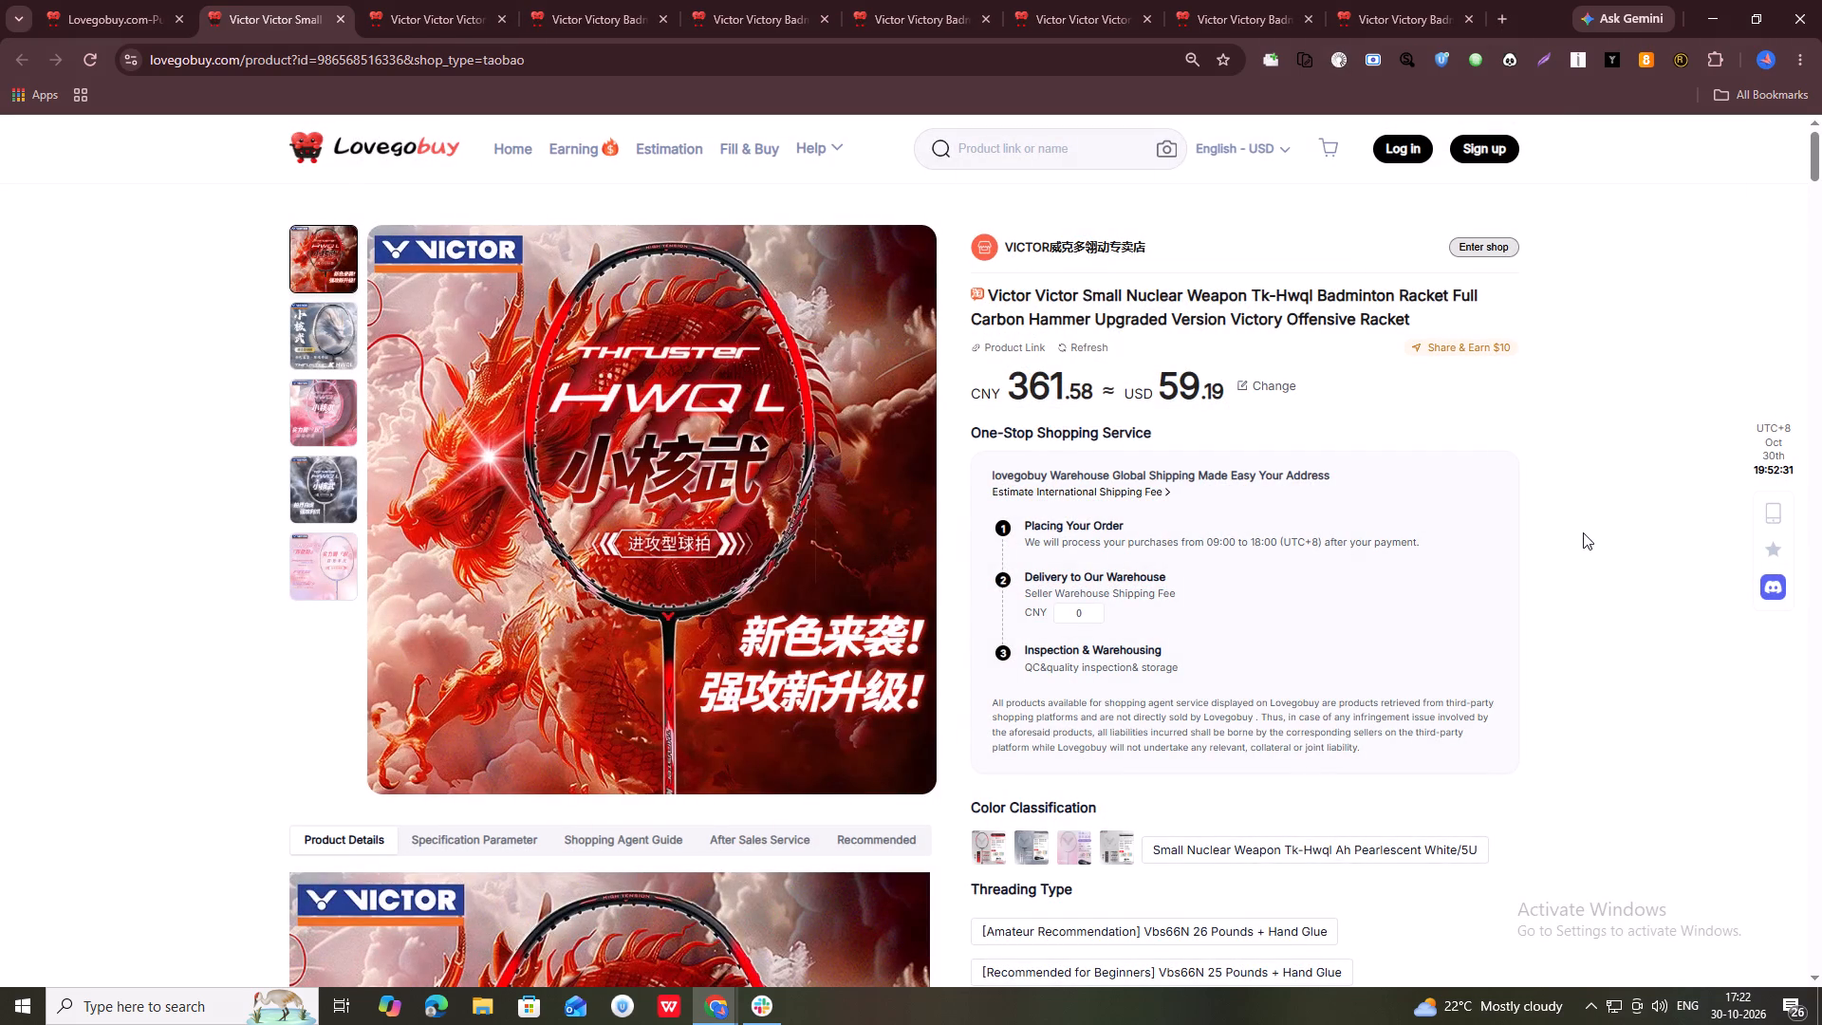
middle_click(300, 0)
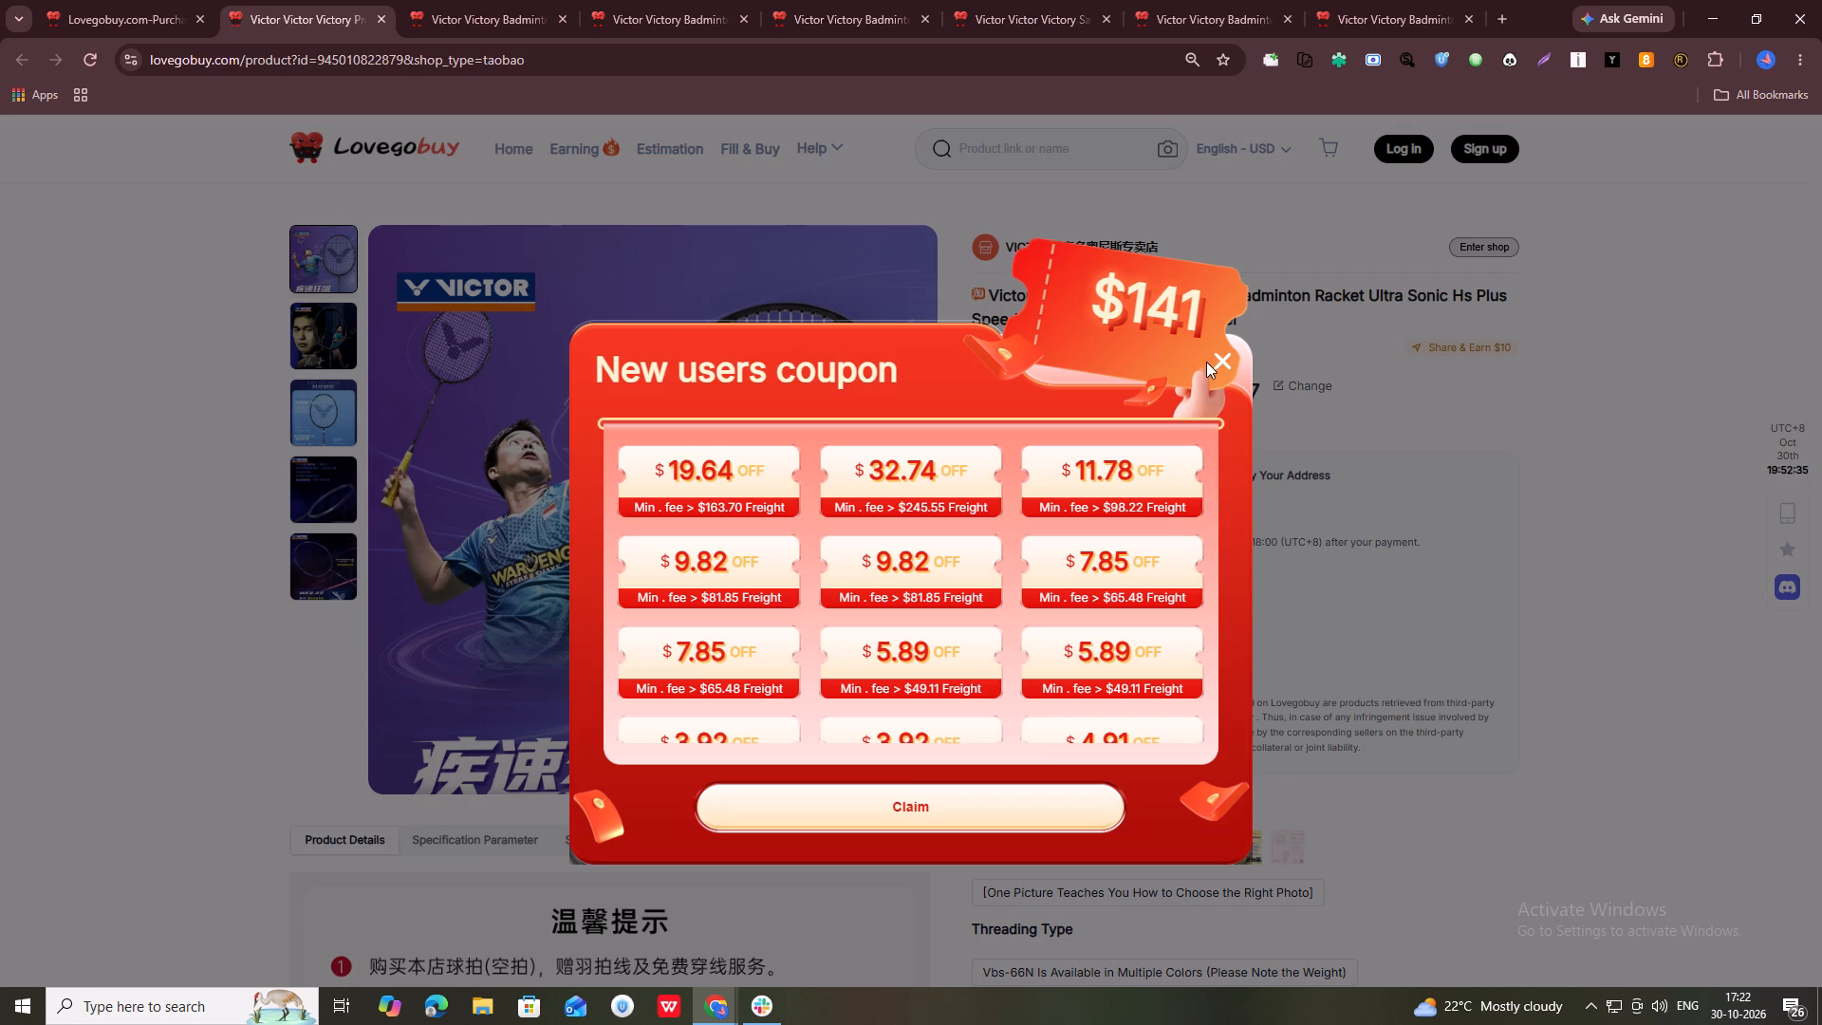
left_click(1219, 358)
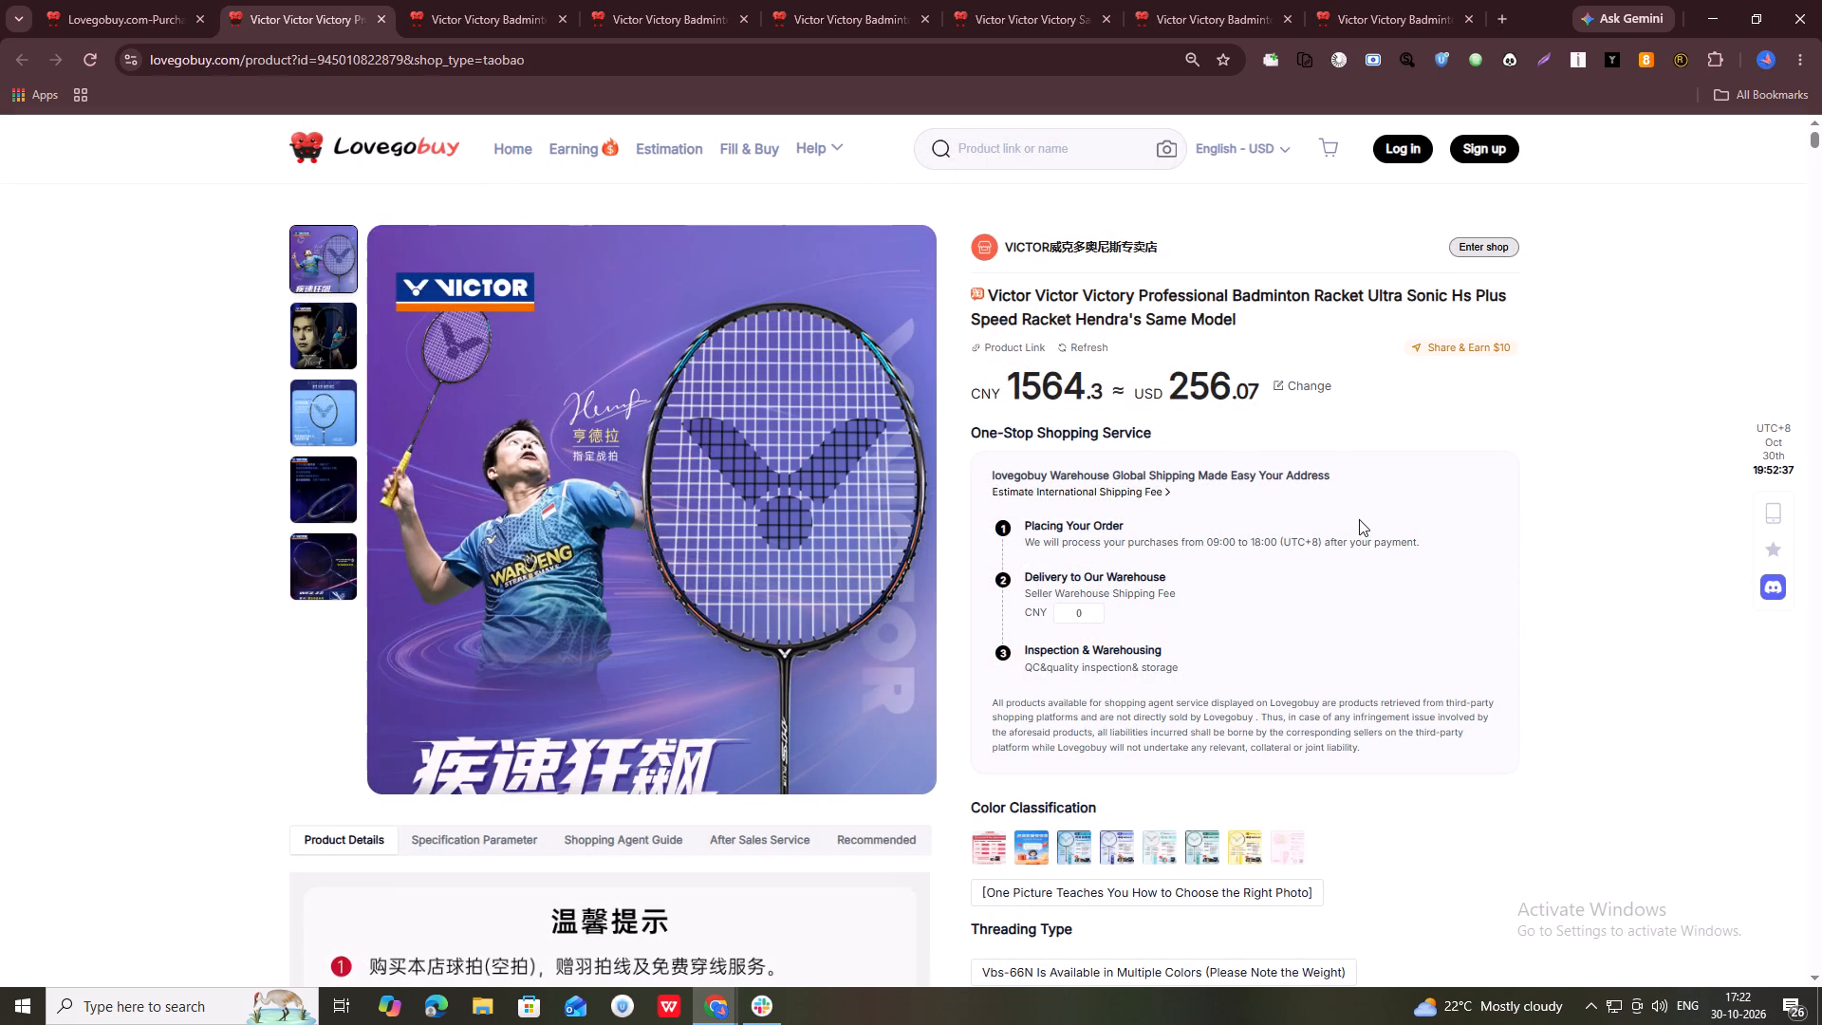
middle_click(284, 0)
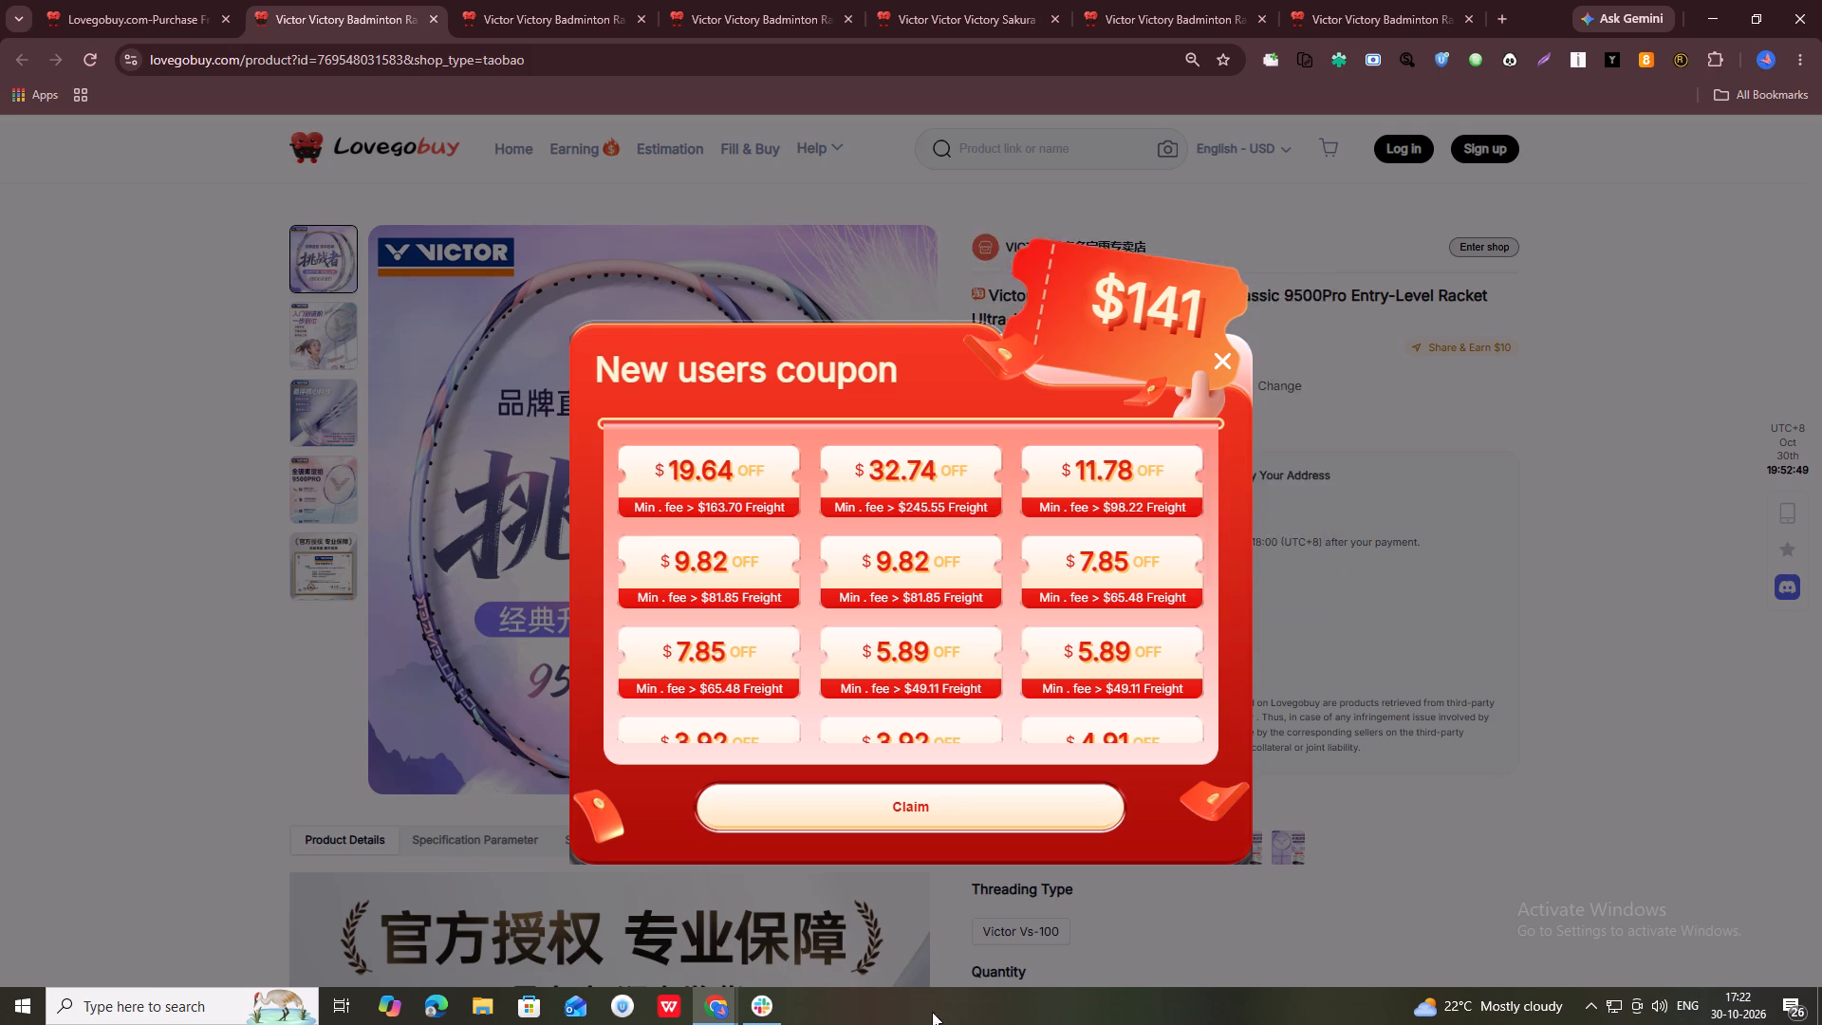
left_click(1216, 366)
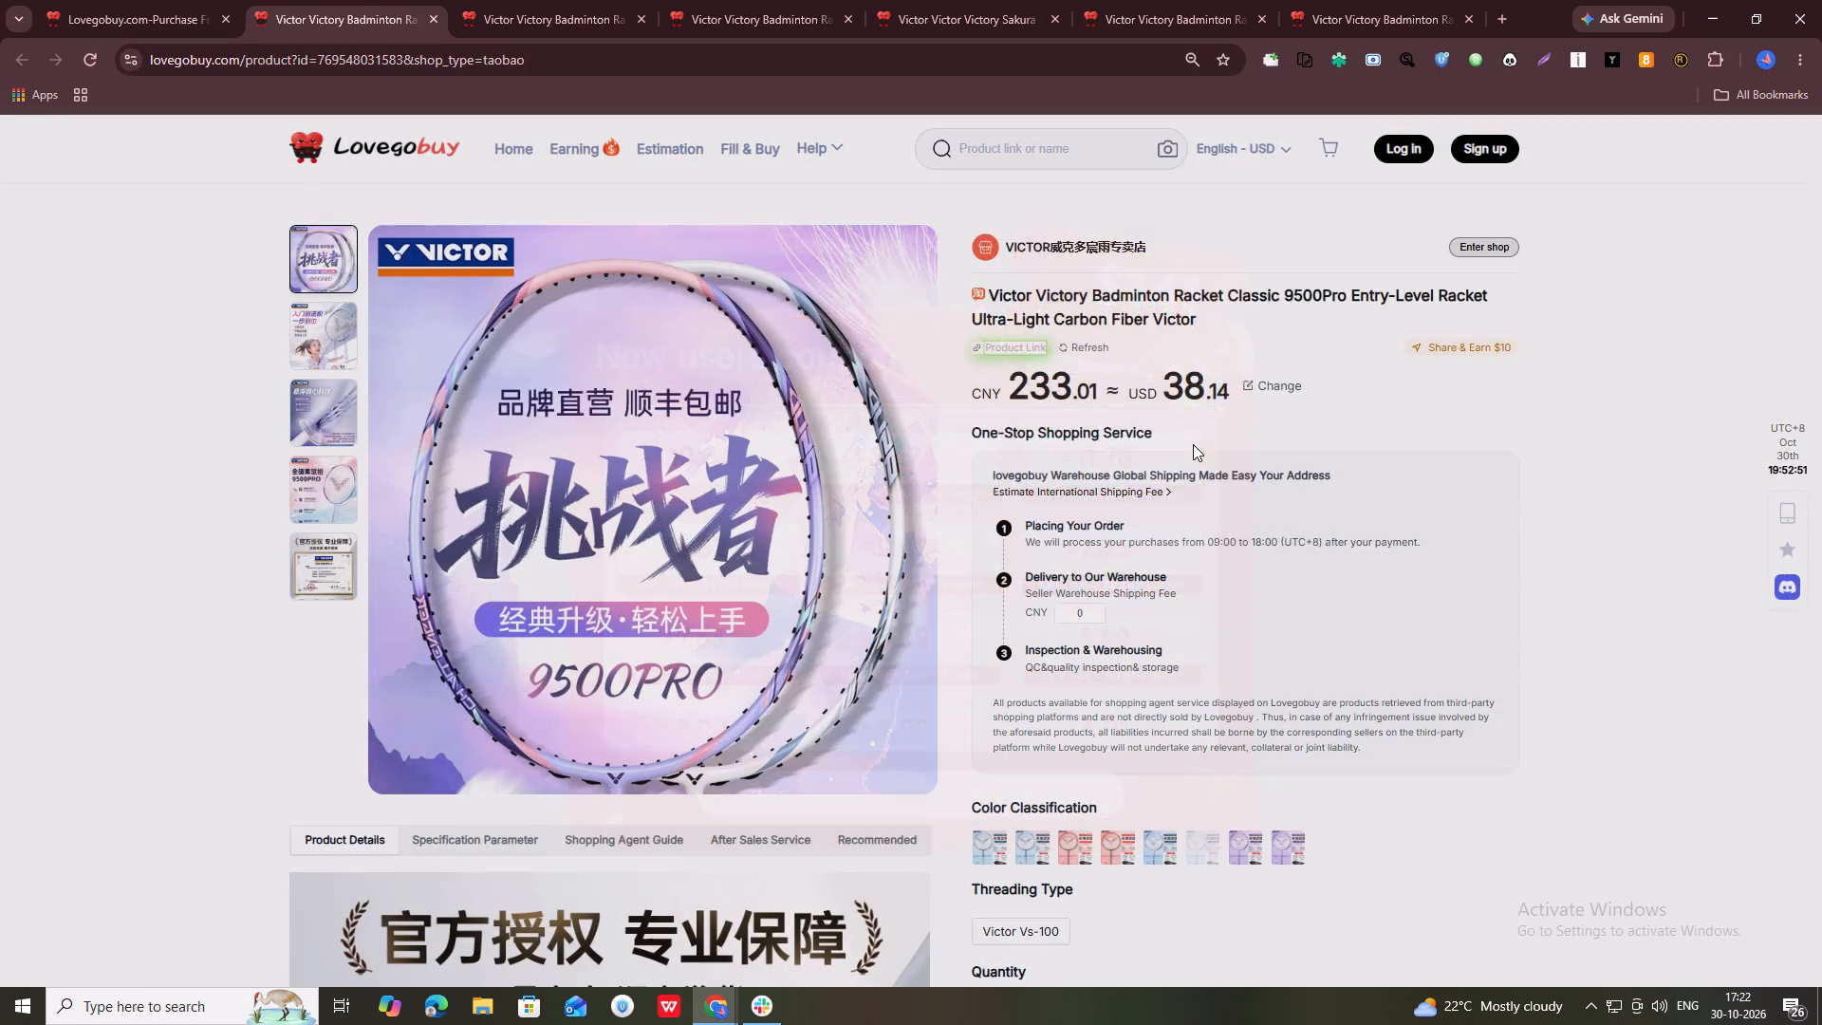
middle_click(398, 0)
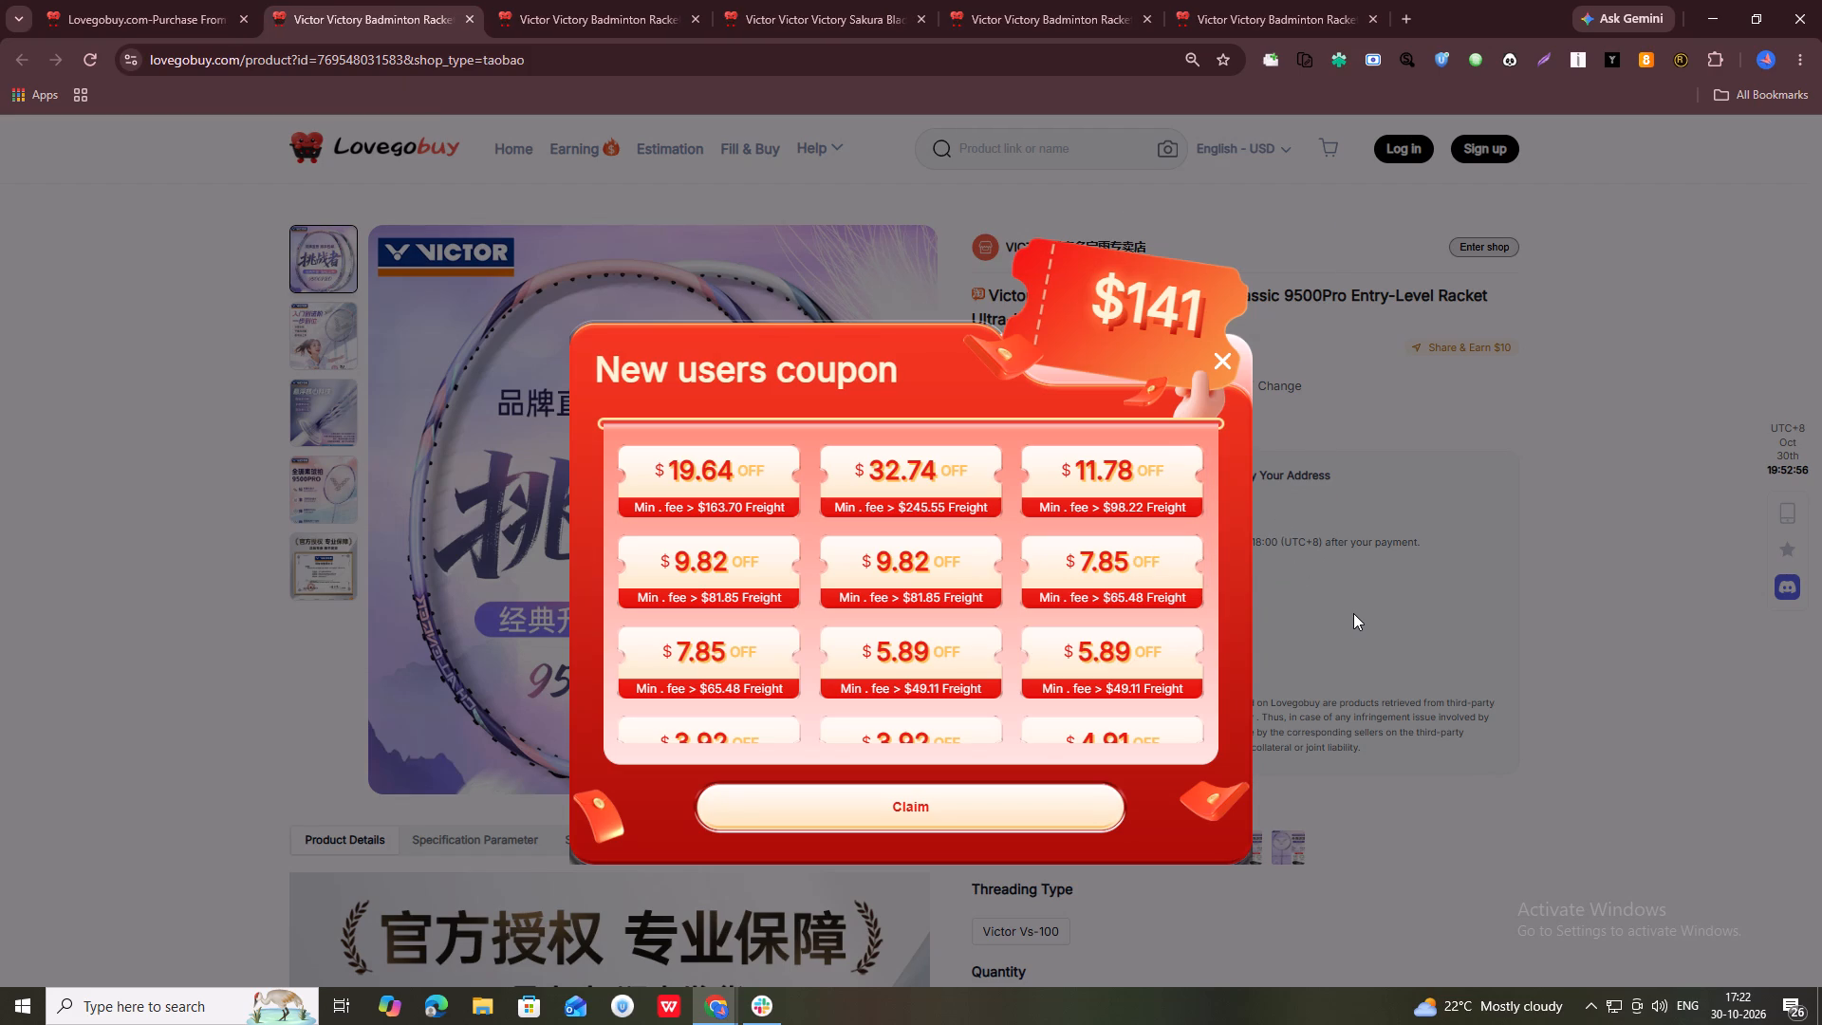
left_click(1221, 365)
middle_click(414, 0)
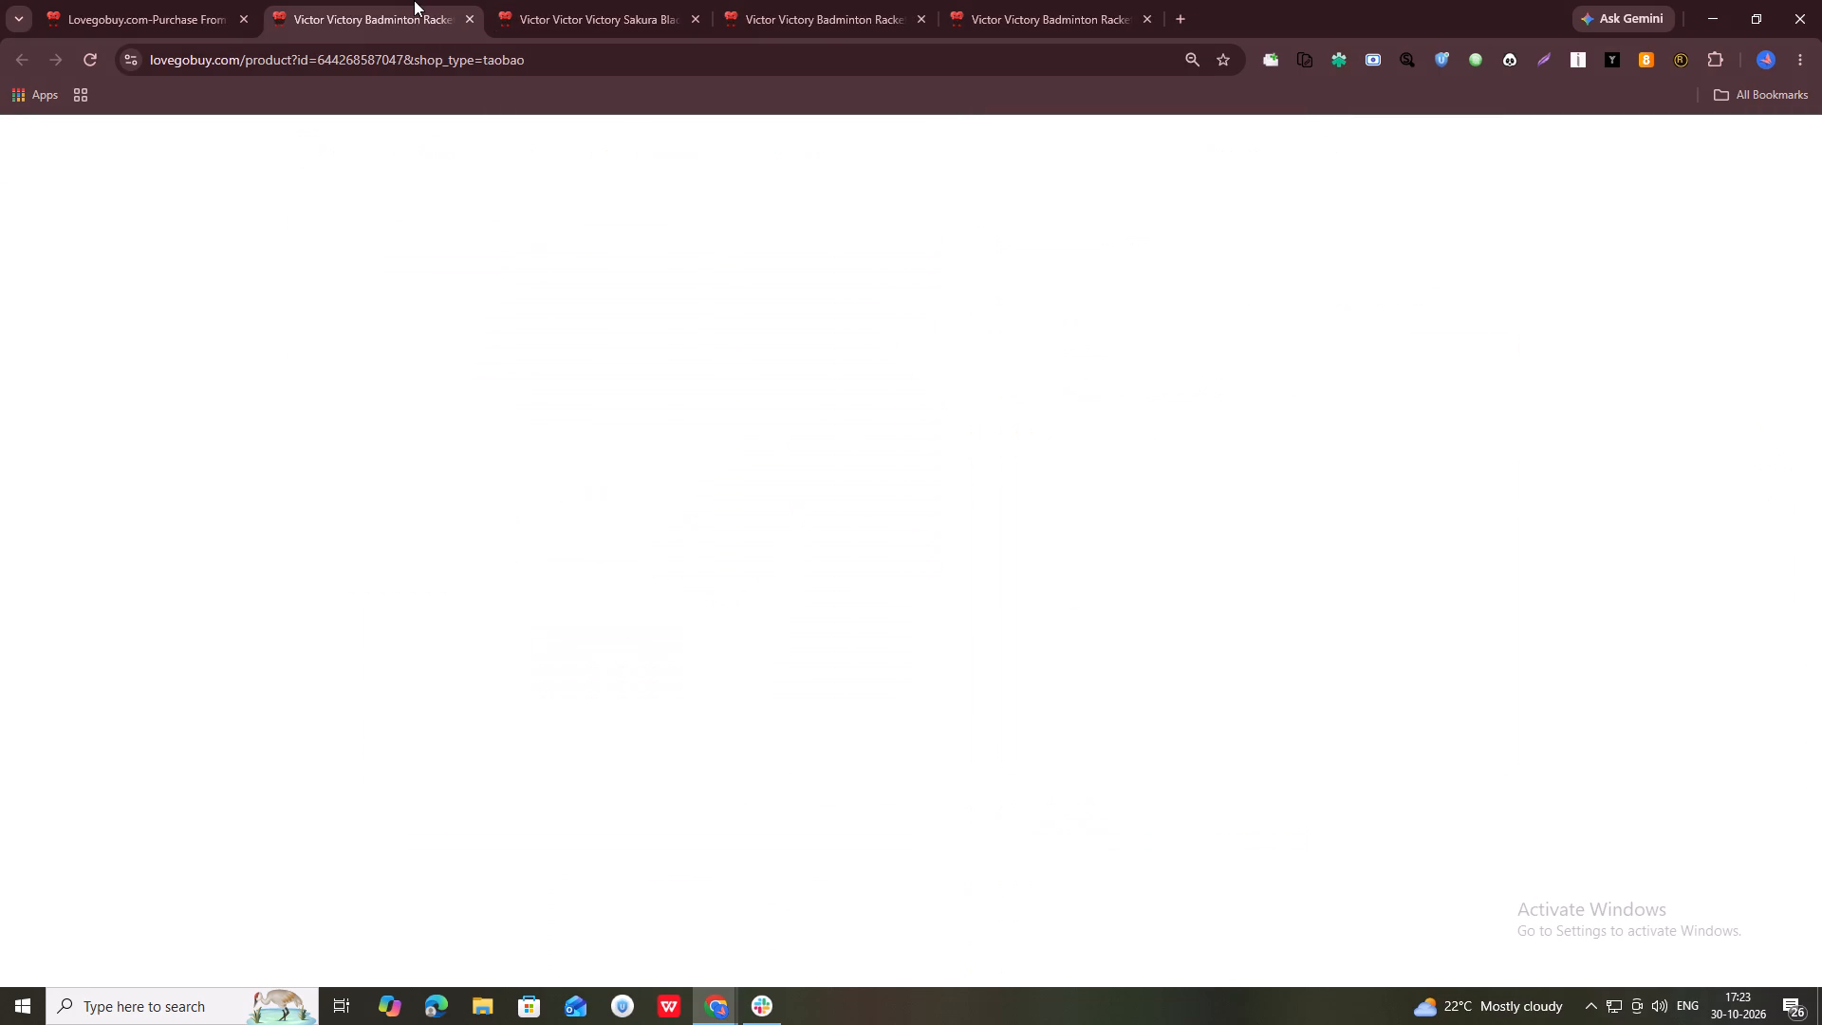
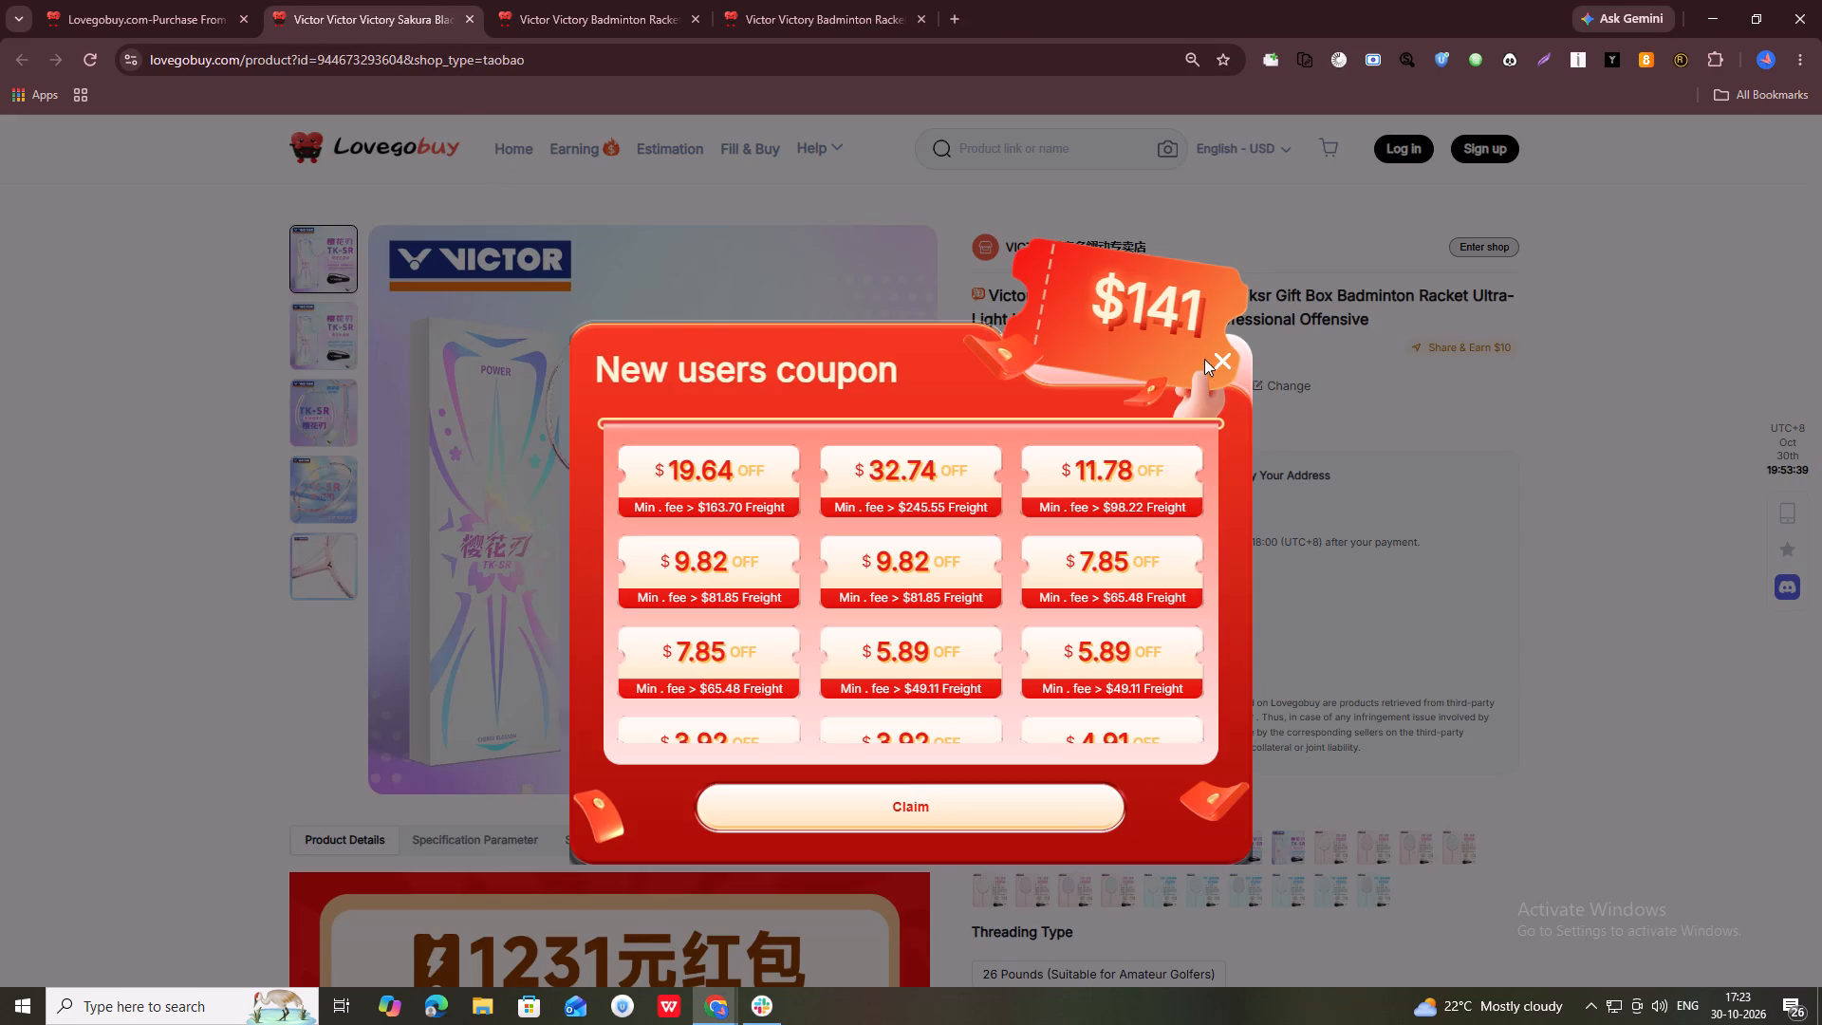
Review the Sakura Blade Tksr Gift Box racket page, dismissing its new-user coupon offer and closing the page.
left_click(1222, 355)
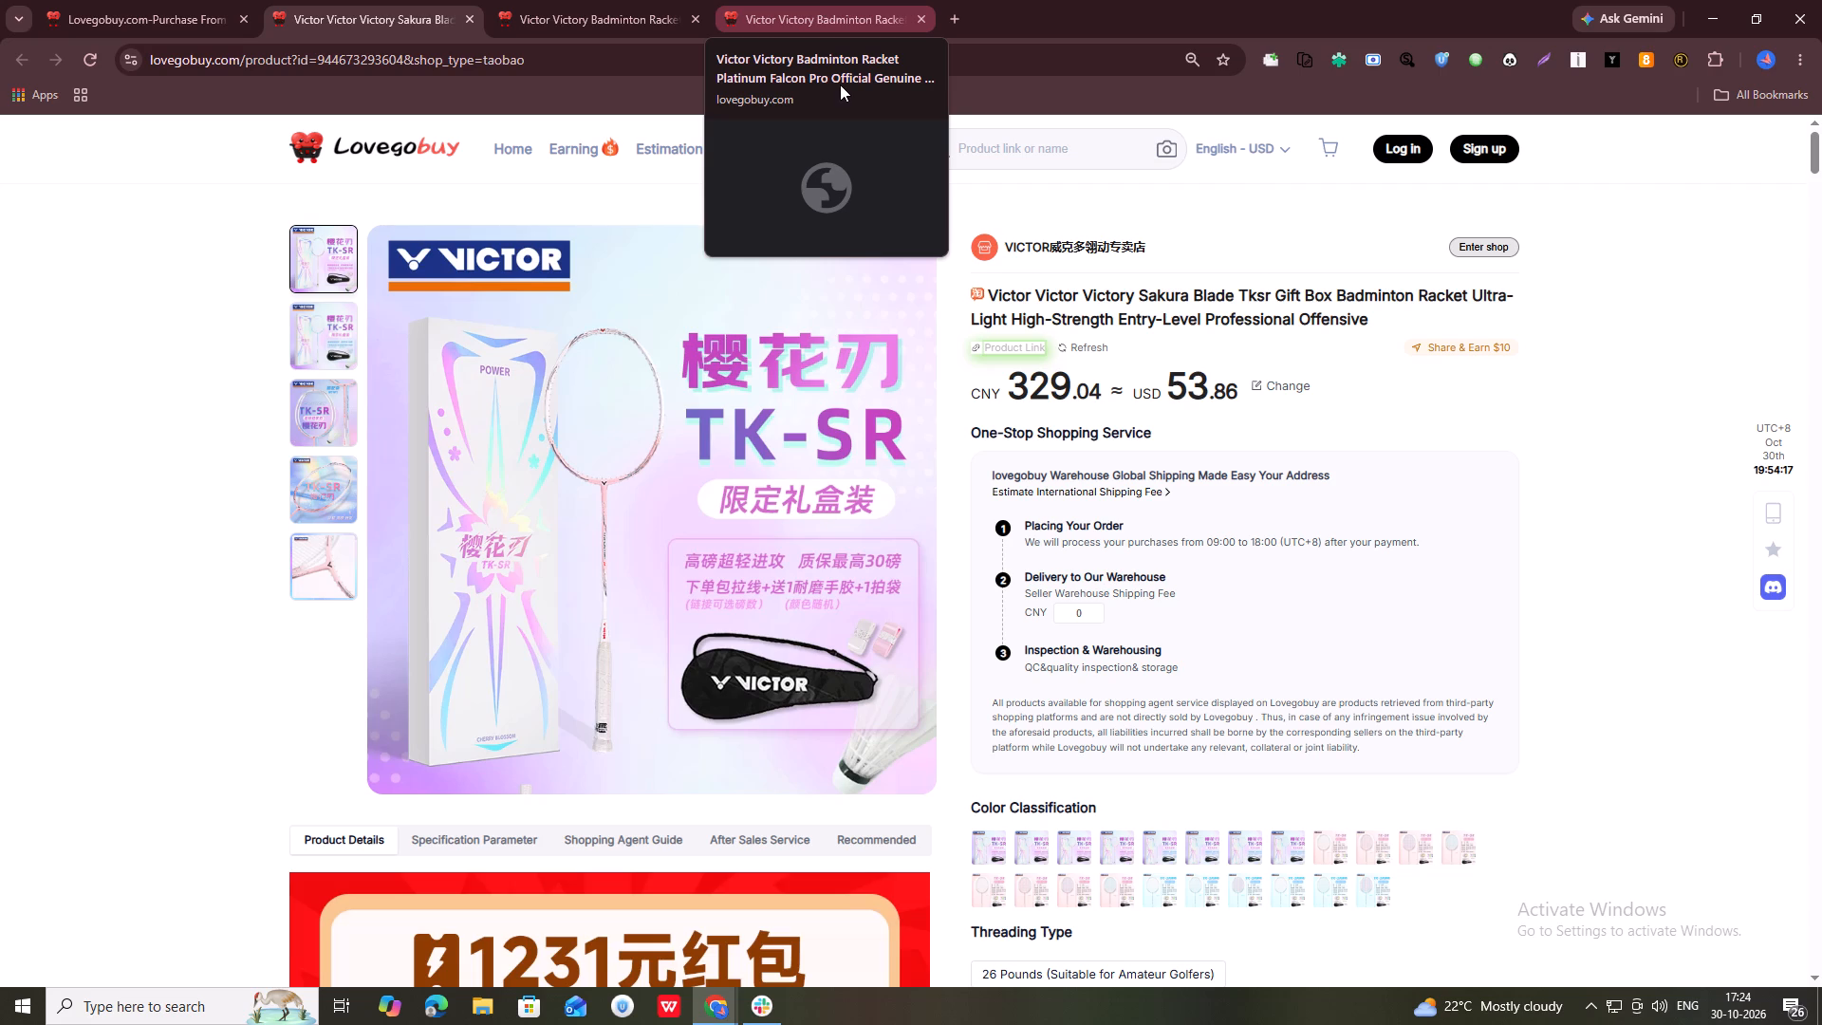
key("ctrl+w")
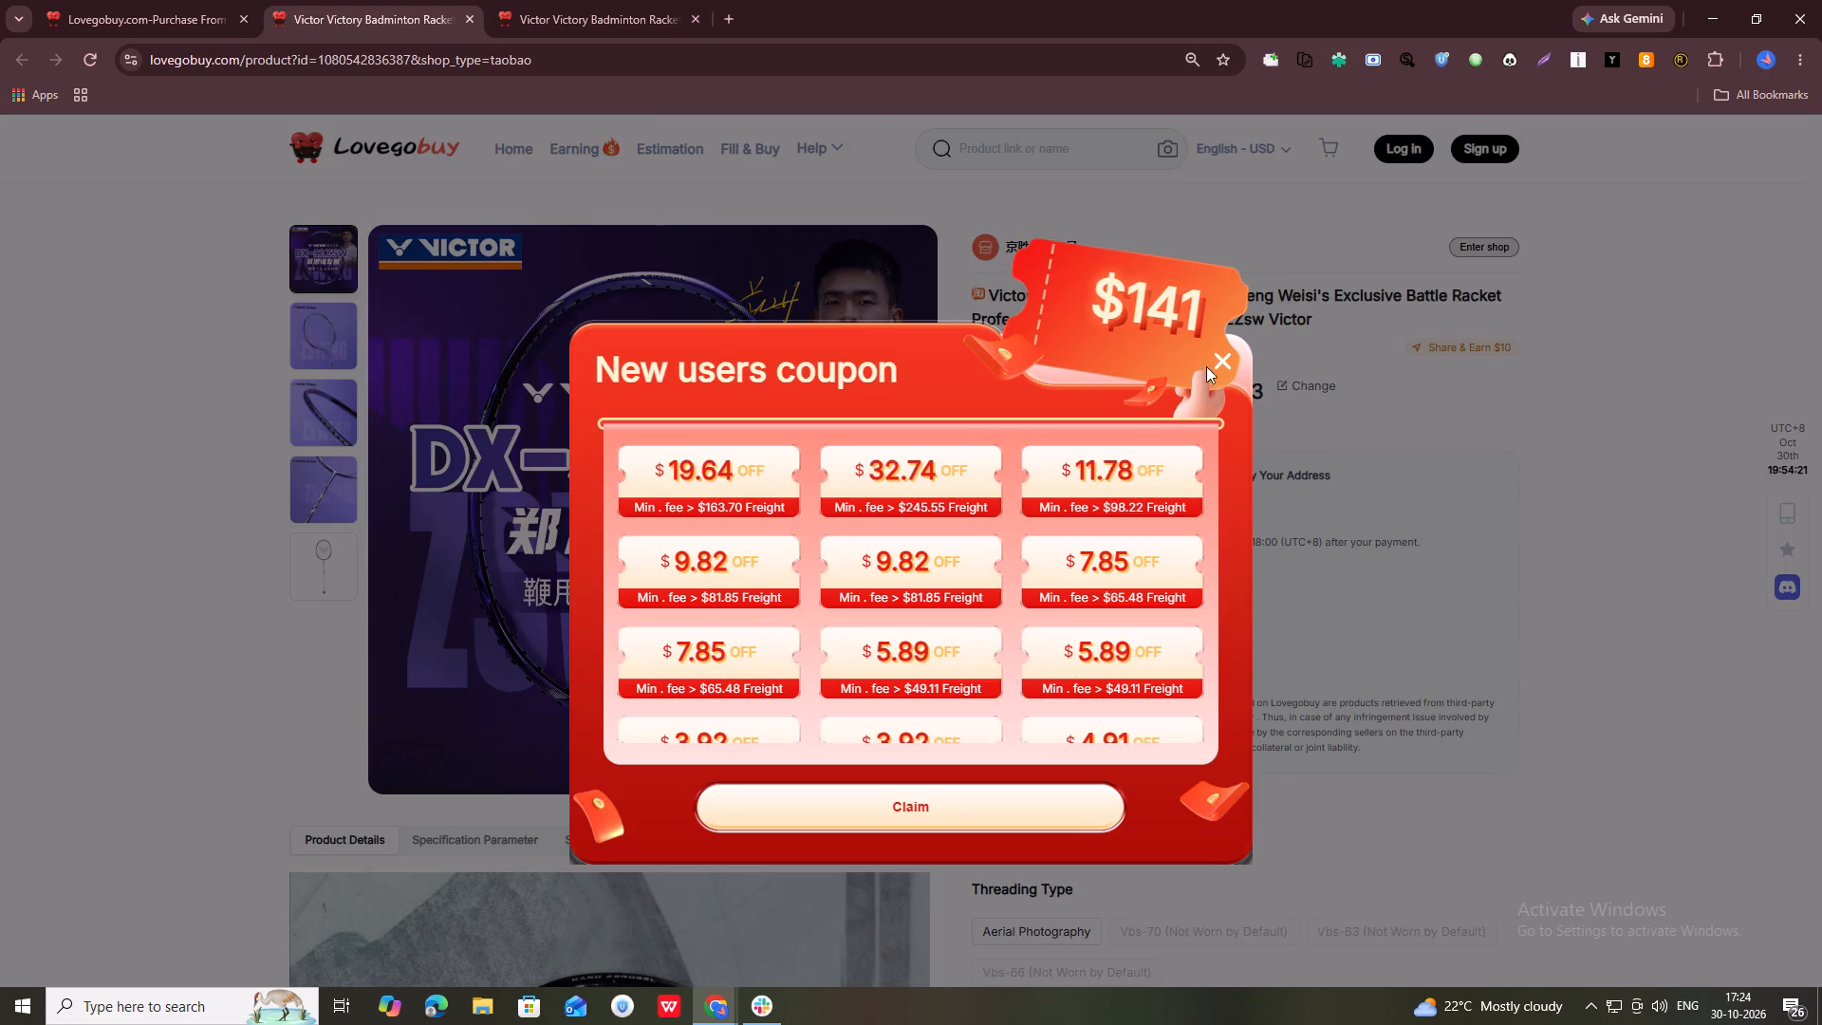
Copy the Dx-12Zsw racket's product link and paste it into the Links column of a new row 103216 in Manual Detection Records.
left_click(1216, 354)
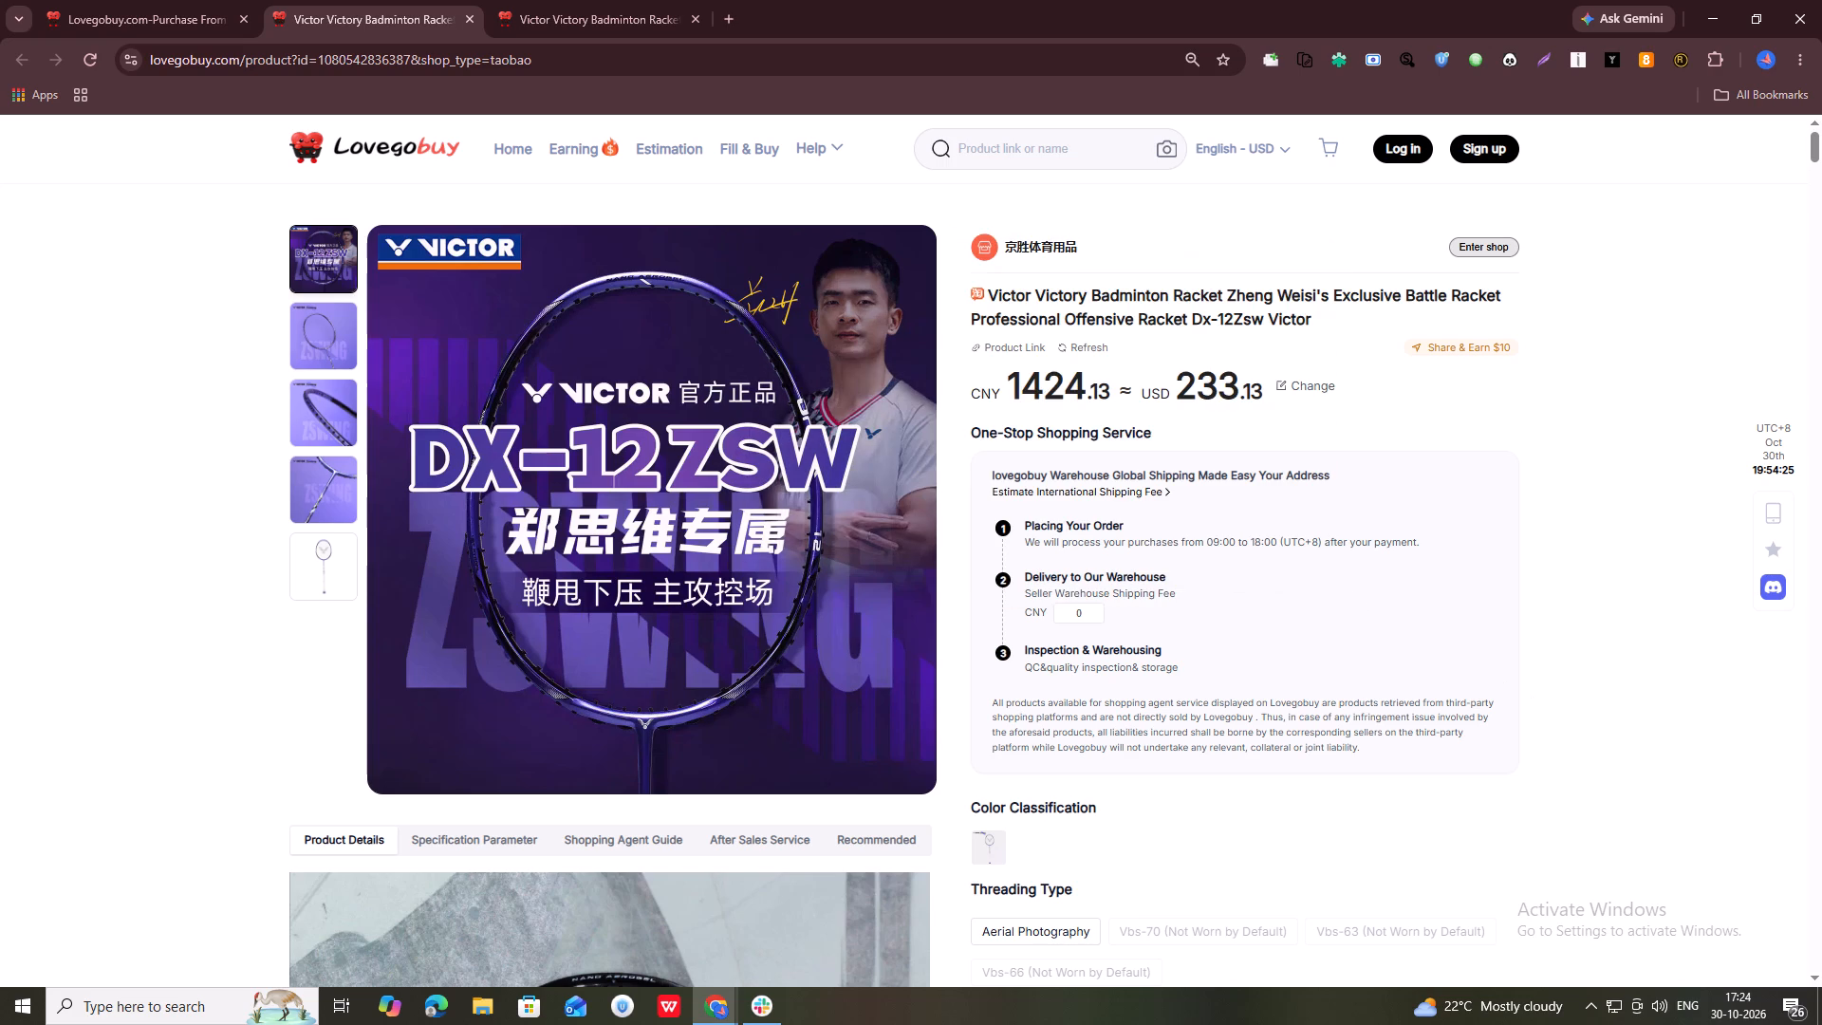
right_click(1025, 348)
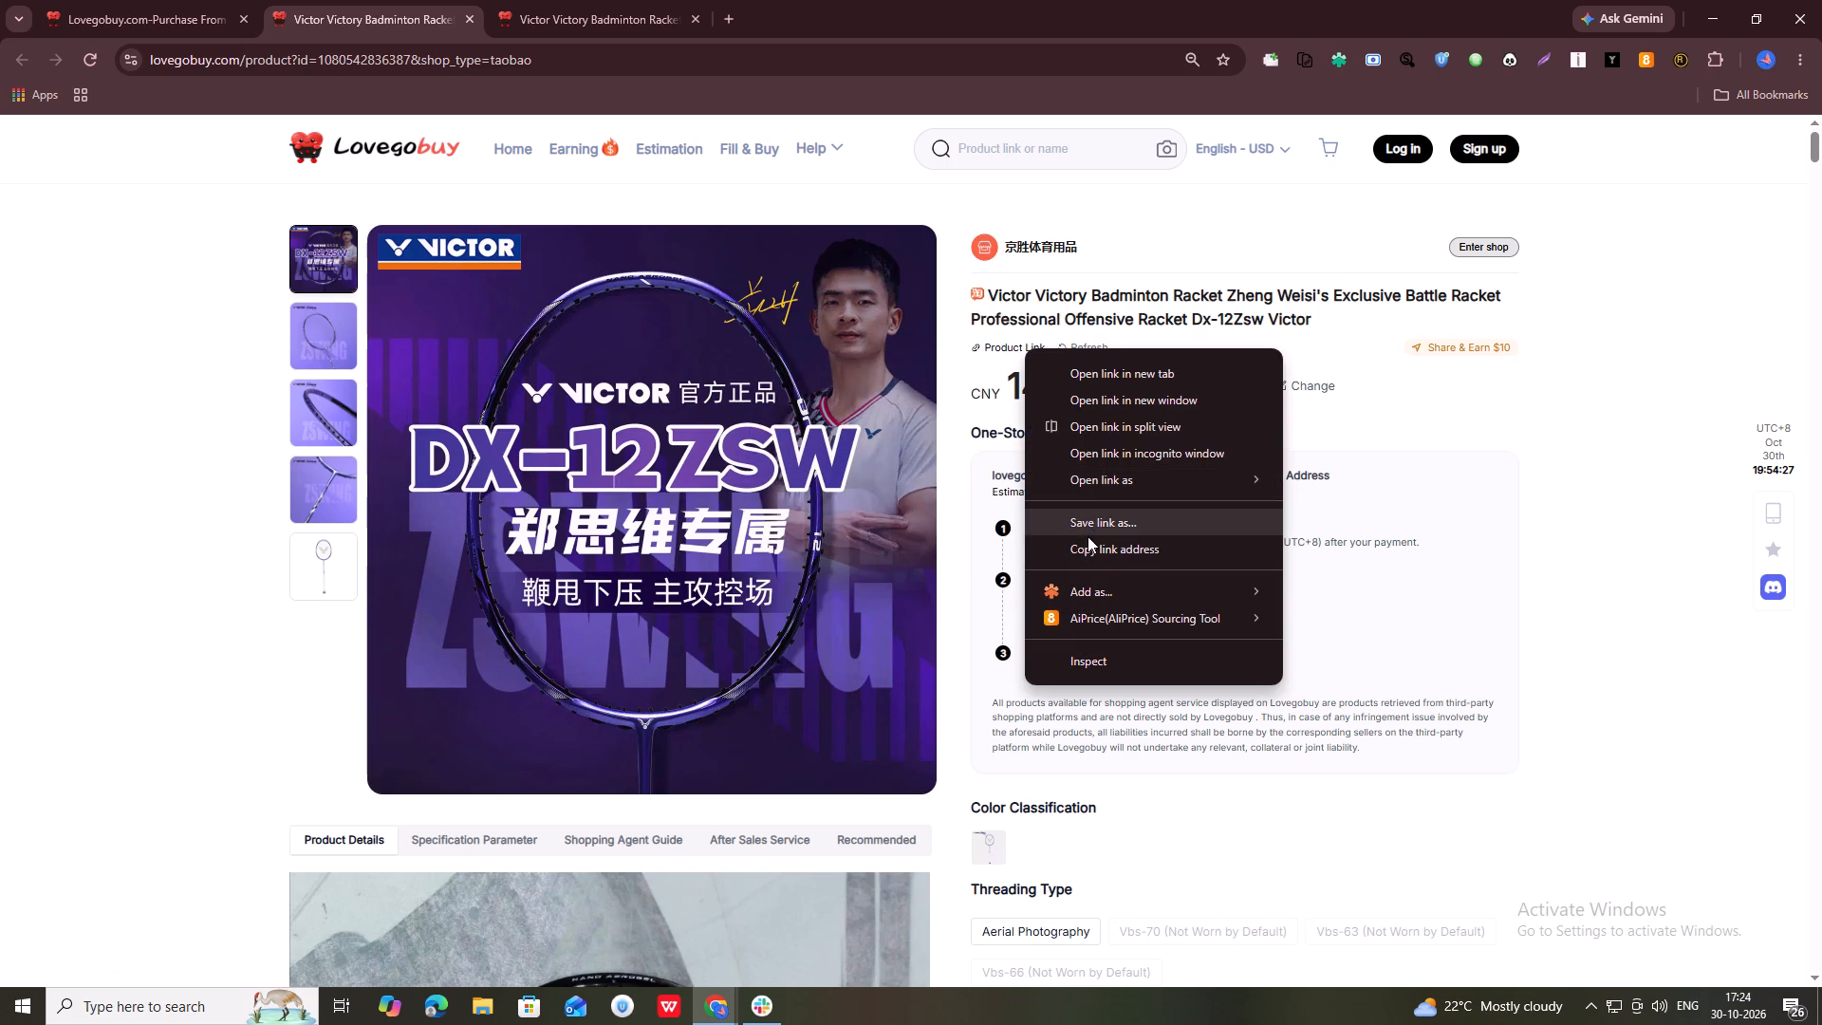
left_click(1088, 547)
key("alt+Tab")
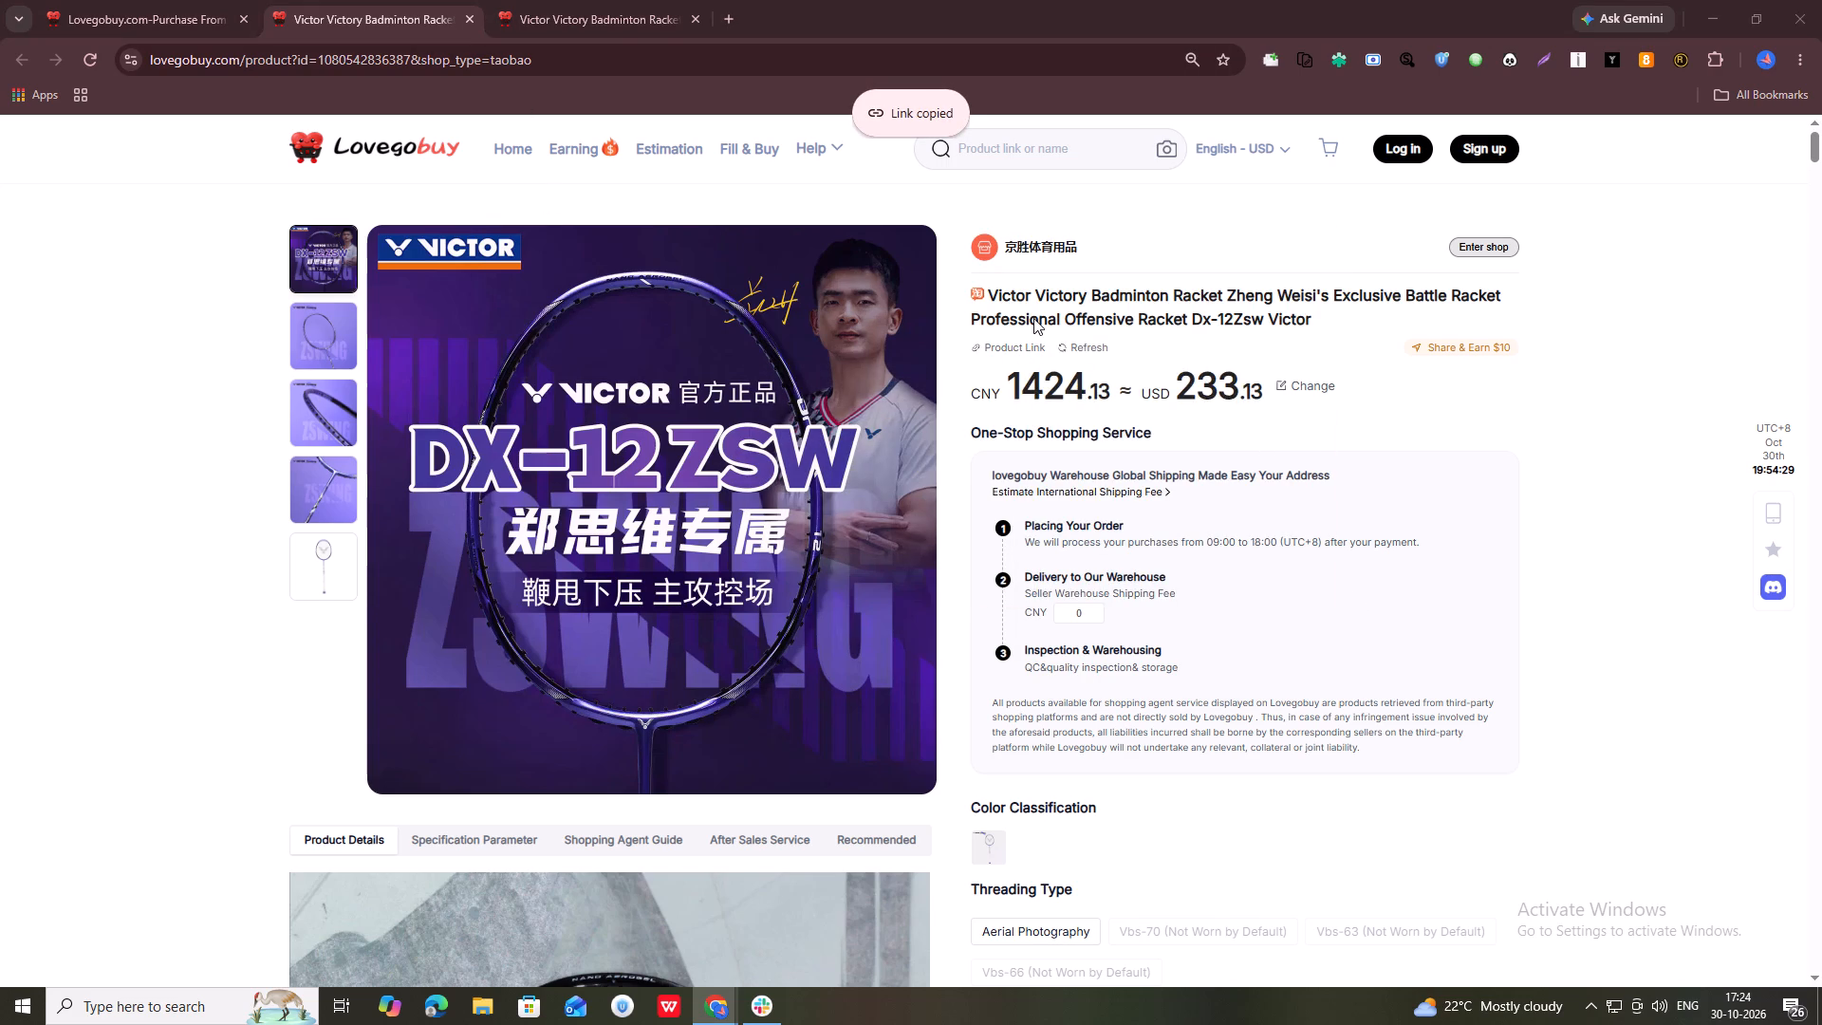
key("alt+Tab")
key("alt+Tab")
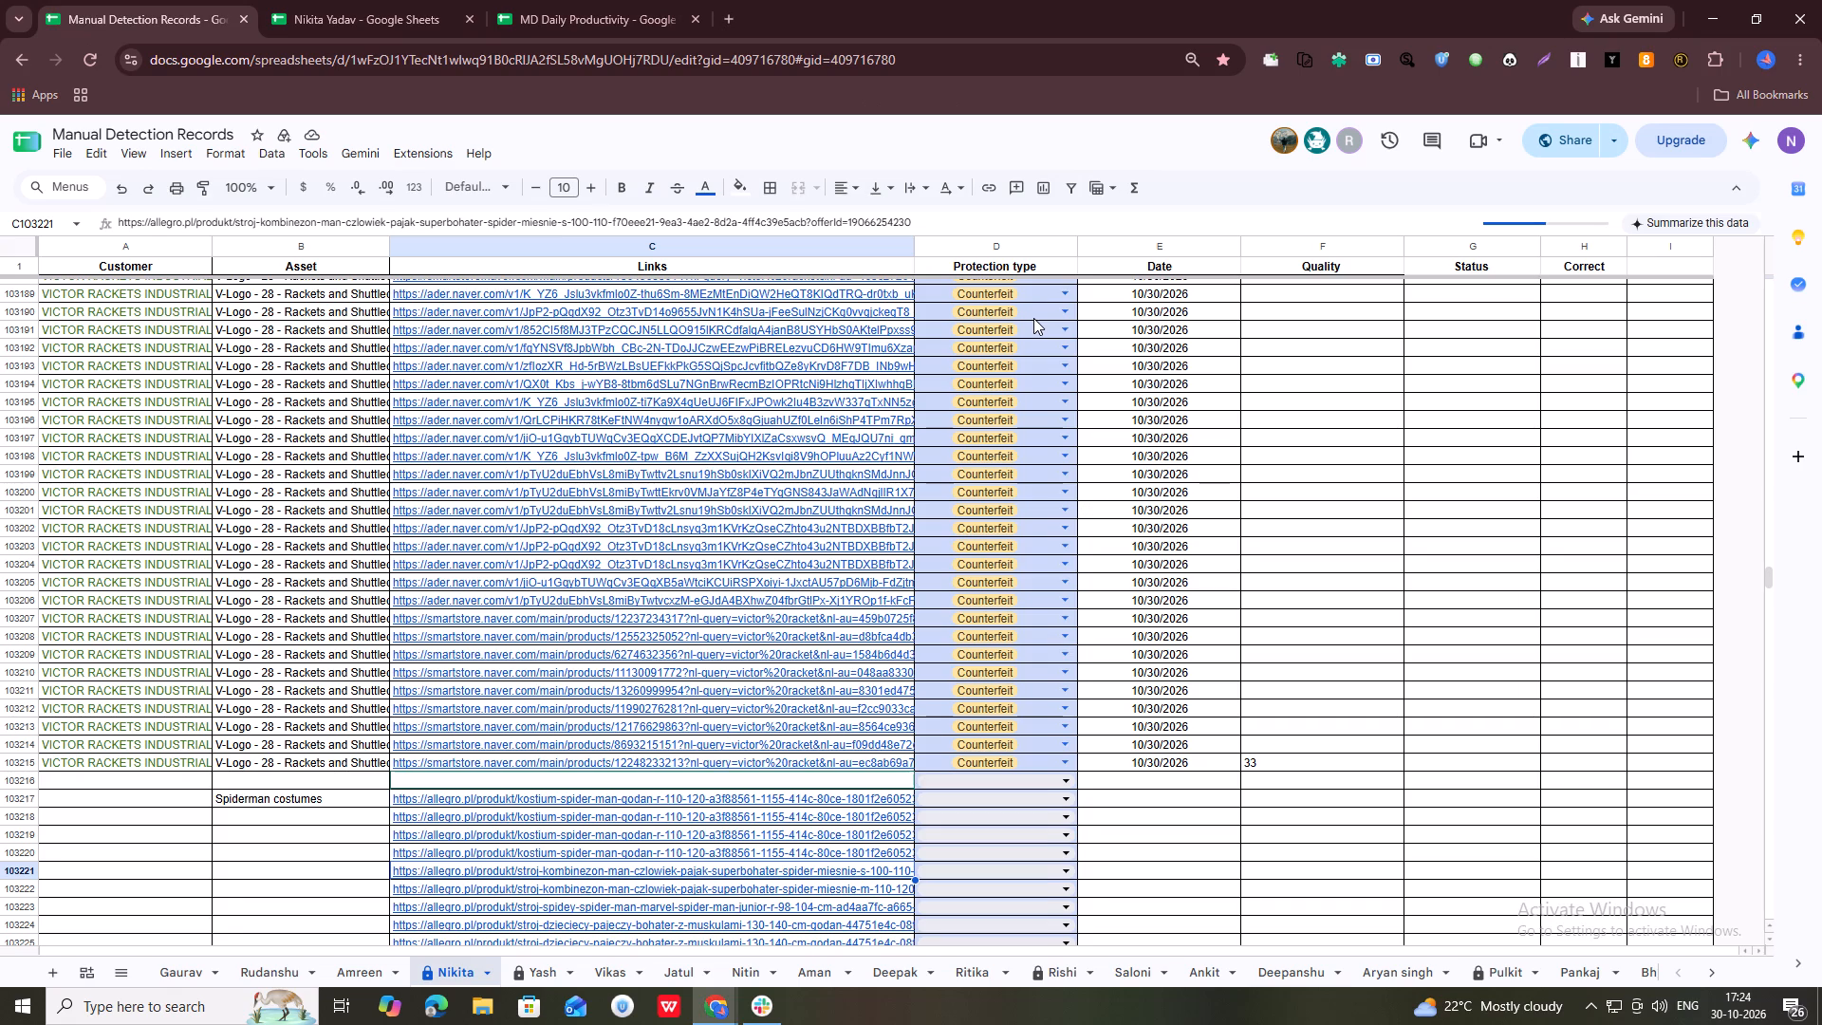
left_click(0, 789)
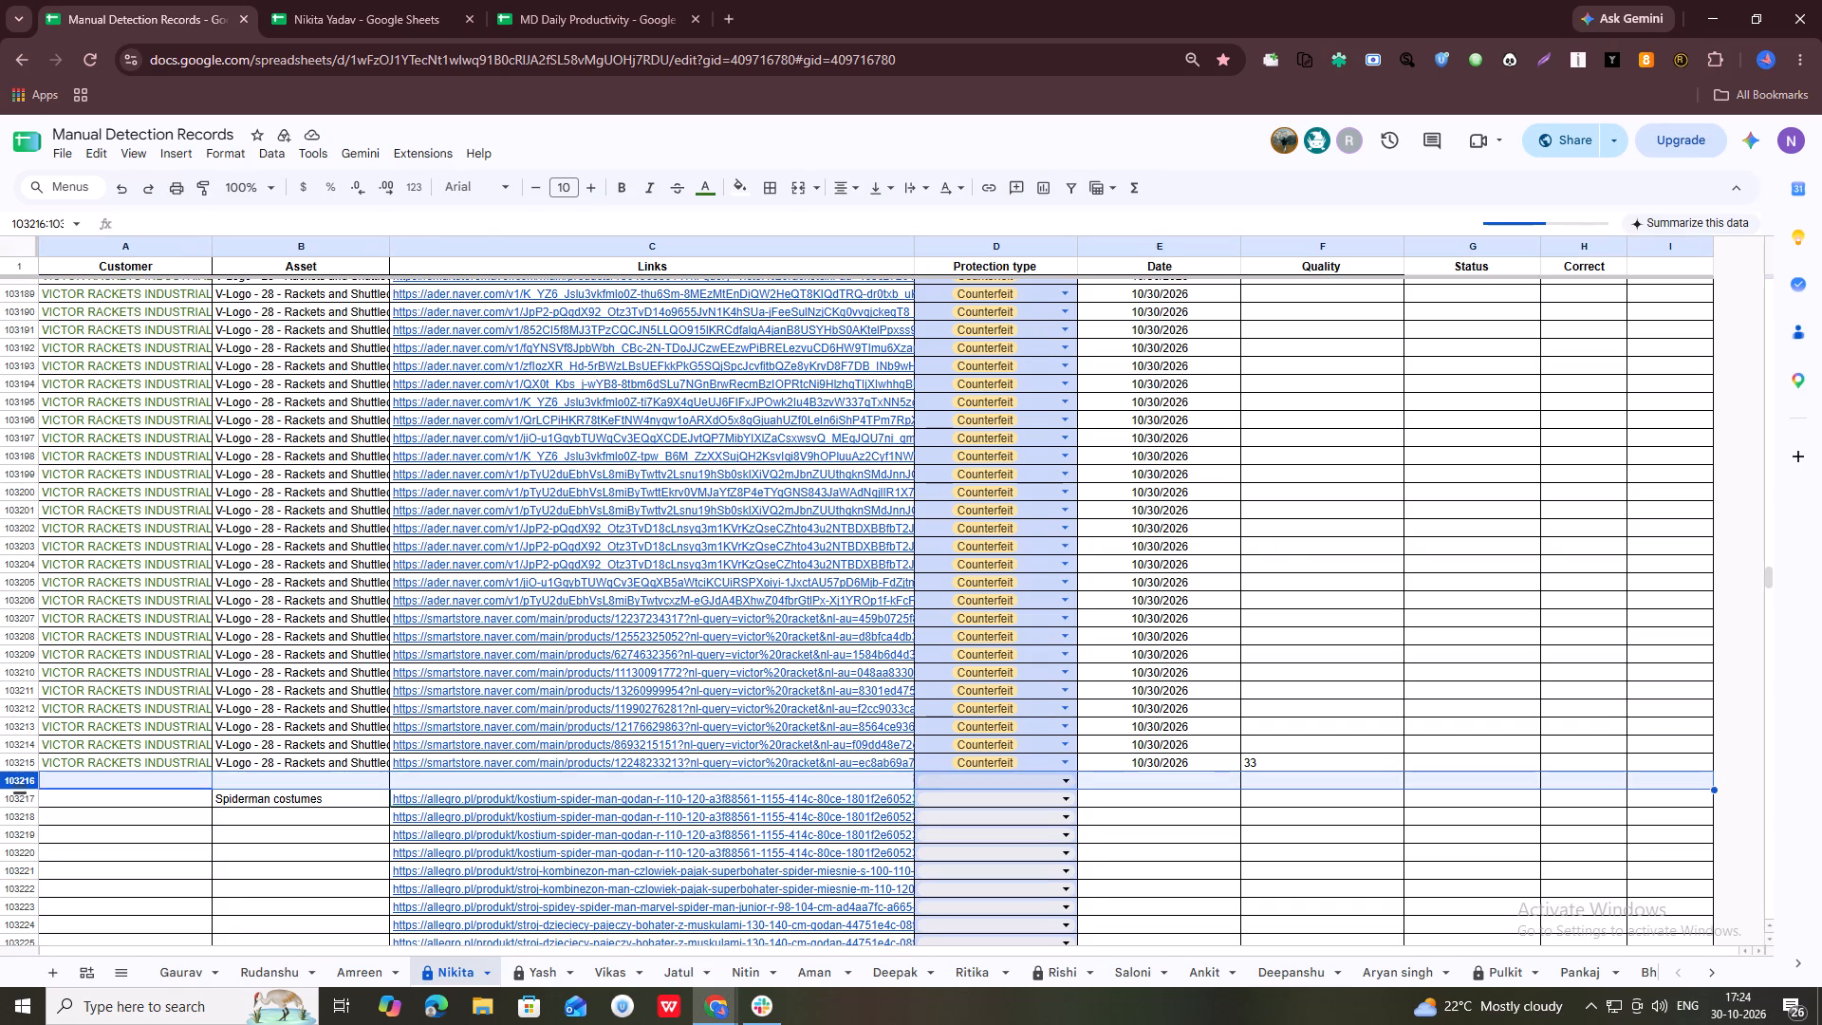
key("ctrl+alt+equal")
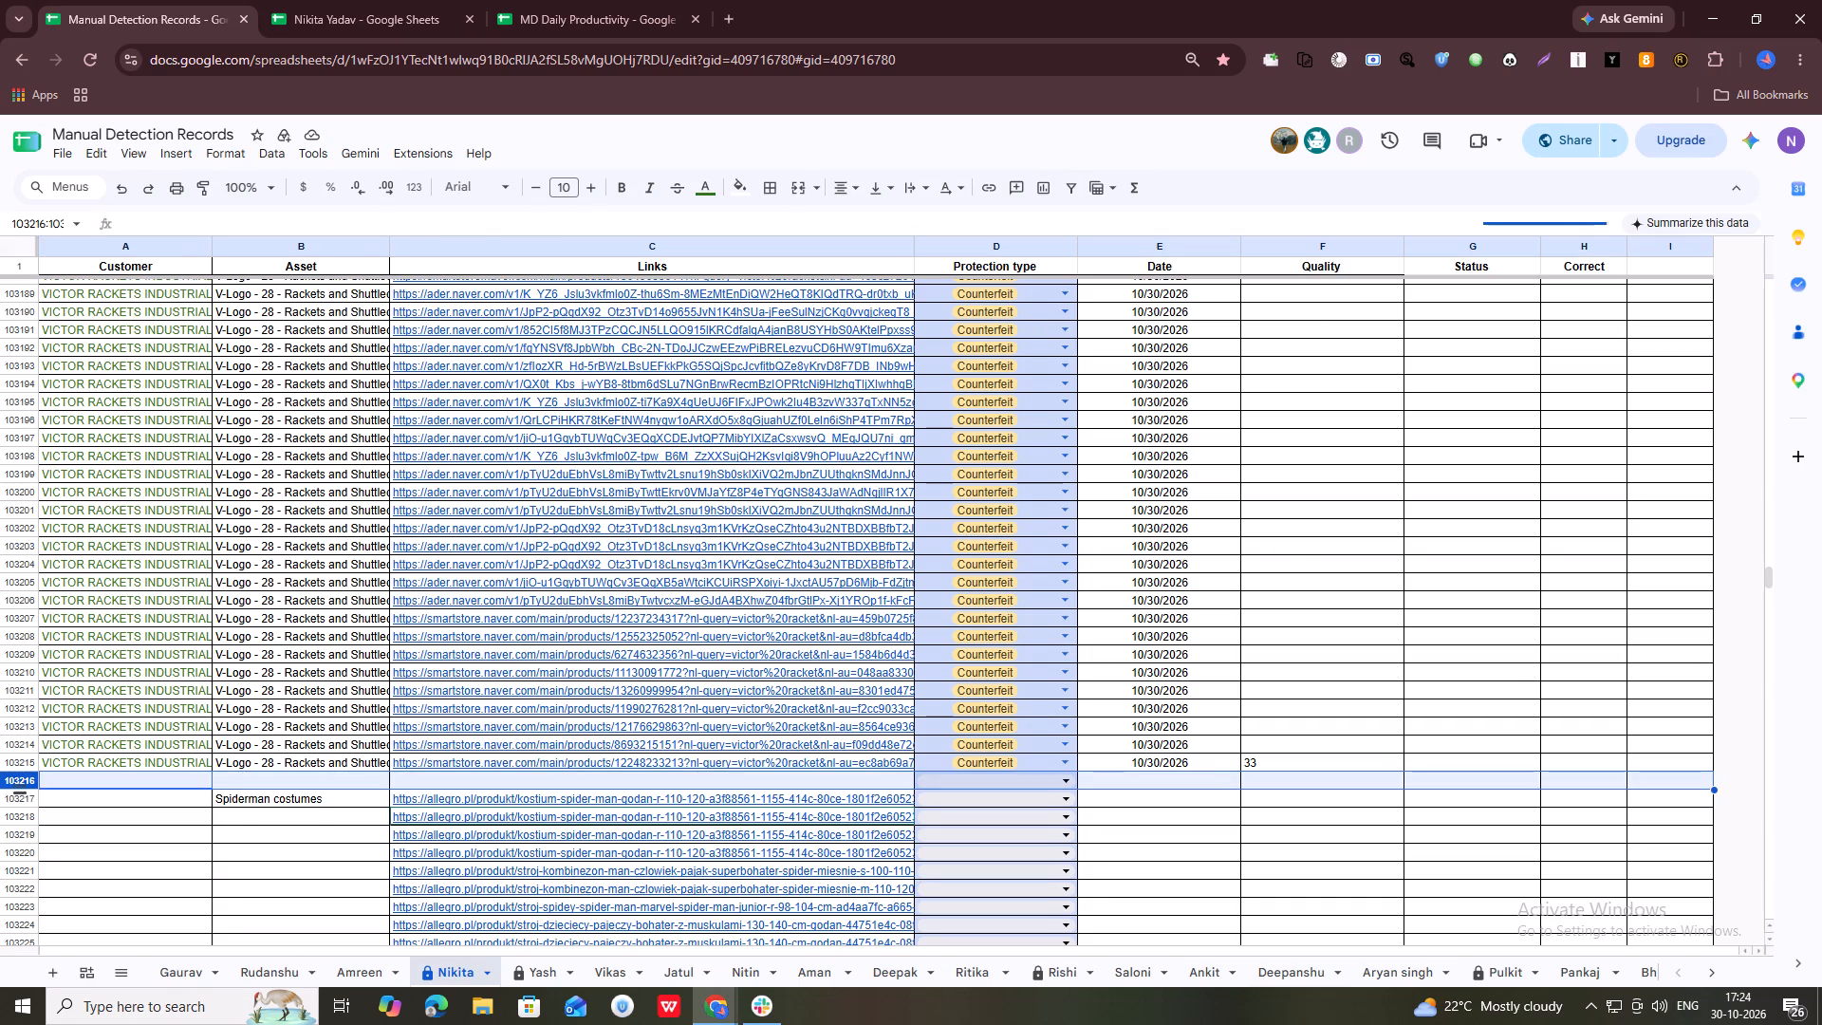
key("Right")
key("Right")
key("ctrl+v")
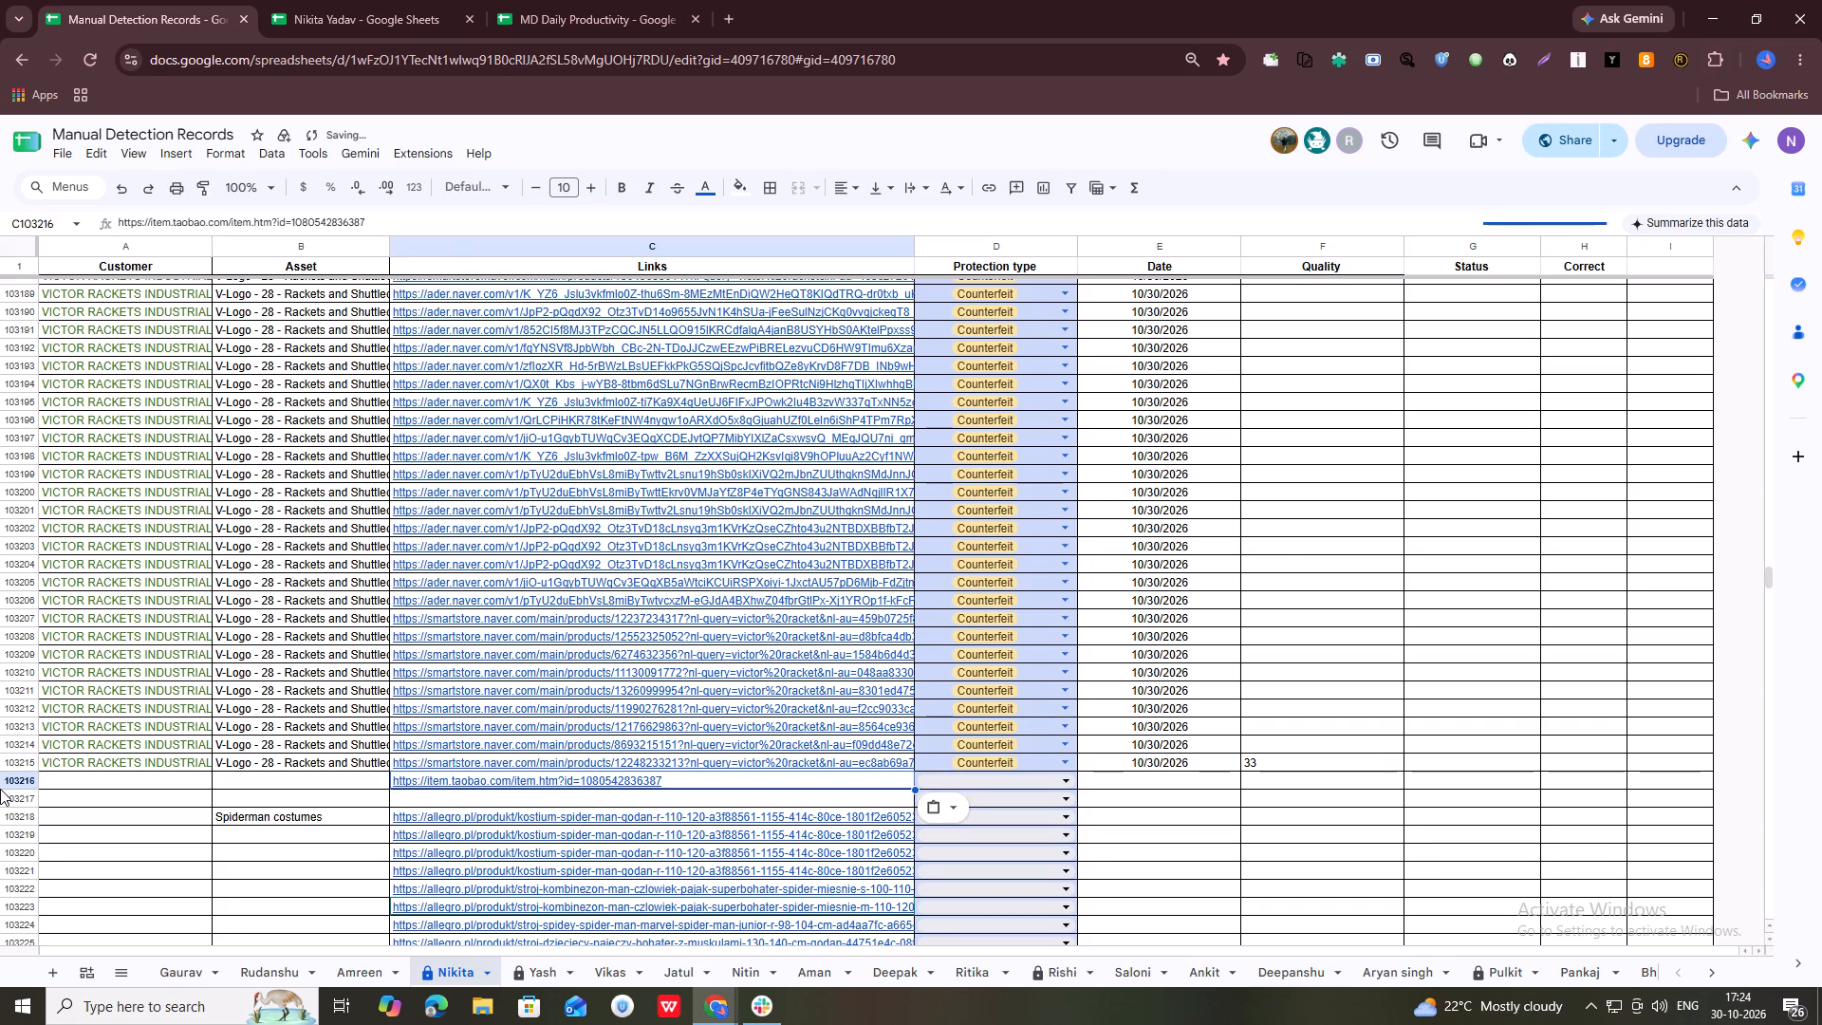
Submit the copied Taobao link as a new Red Points incident for V-Logo - 28 - Rackets and Shuttlecocks, Product counterfeit.
key("alt+Tab")
key("alt+Tab")
key("alt+Tab")
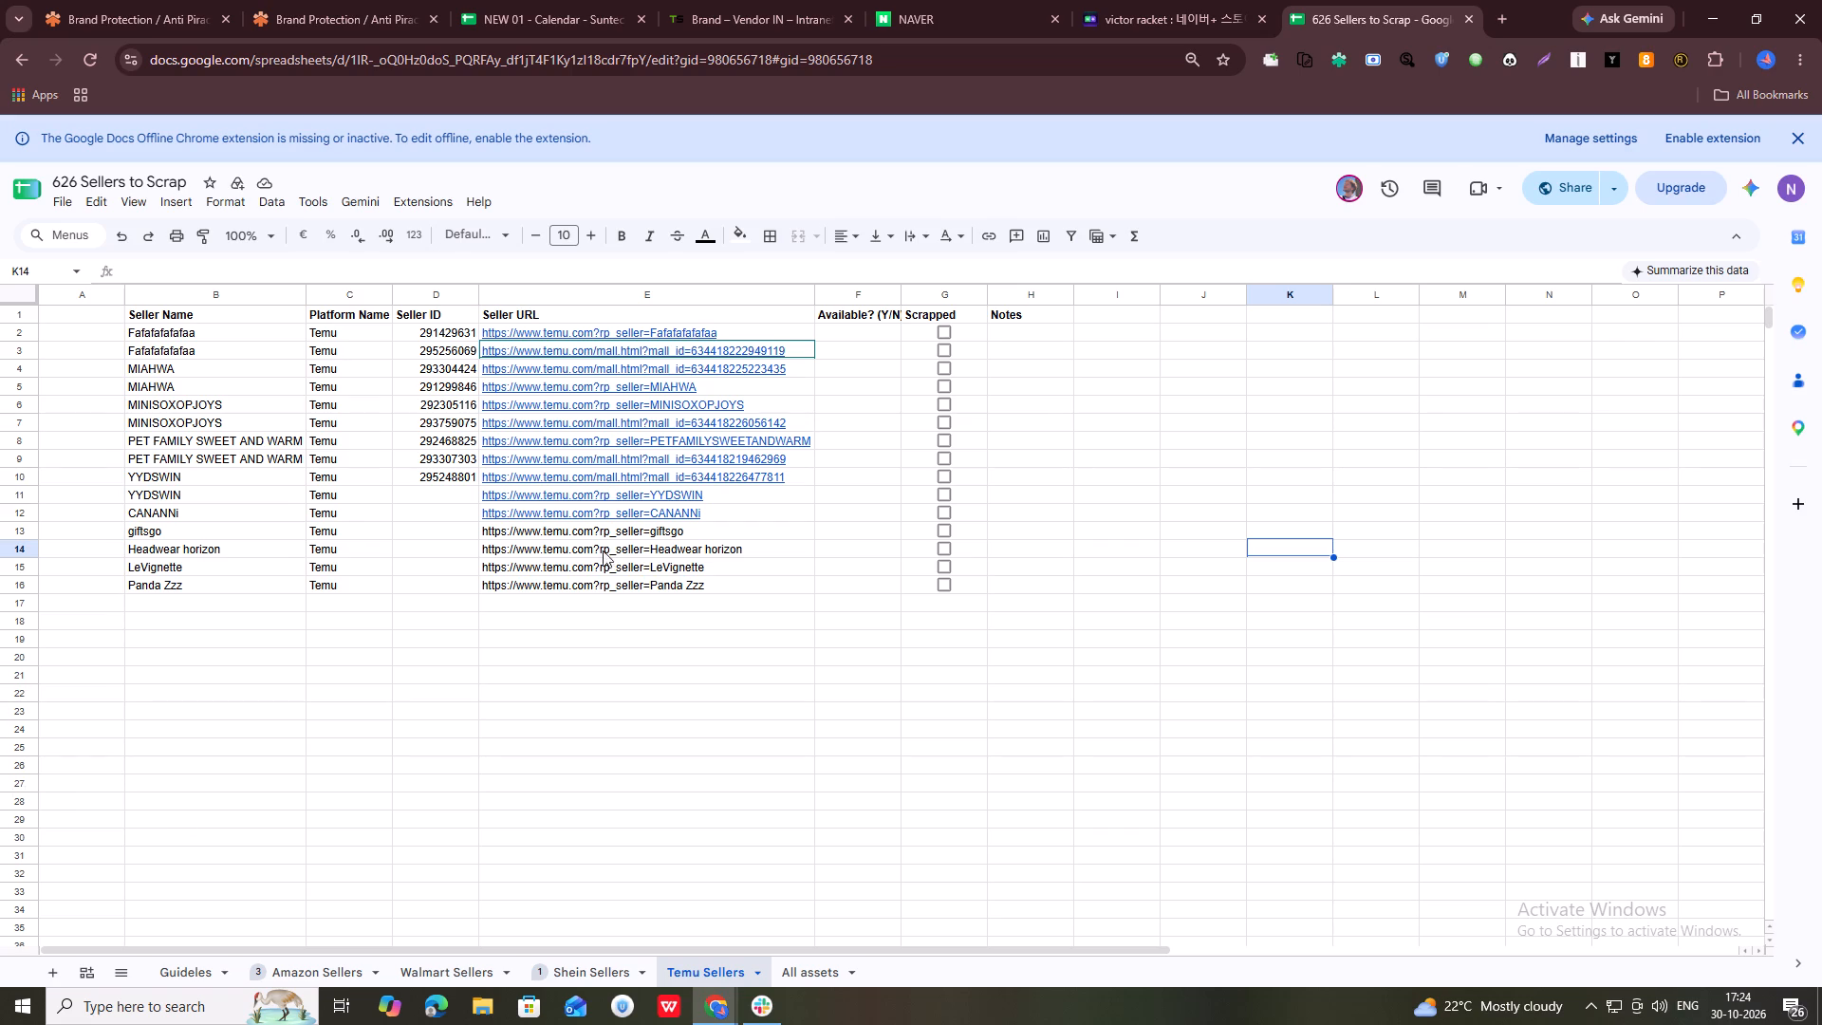
left_click(145, 28)
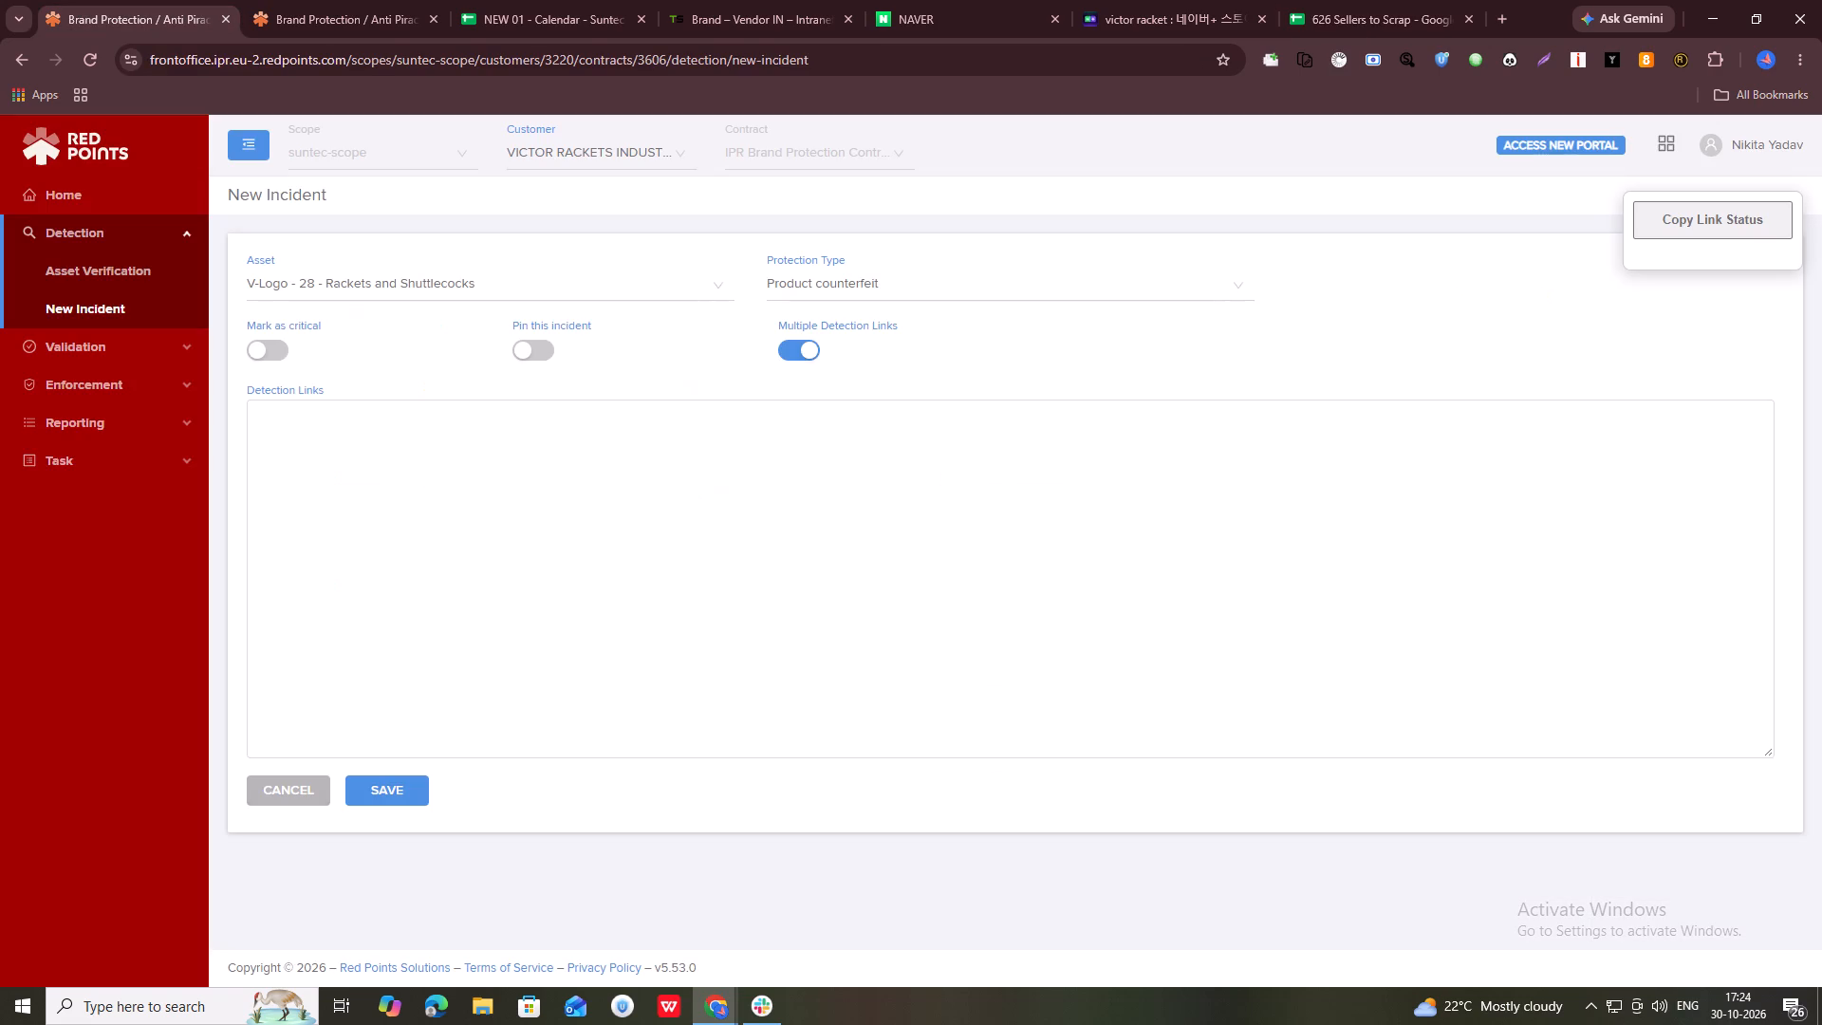
left_click(440, 486)
key("ctrl+v")
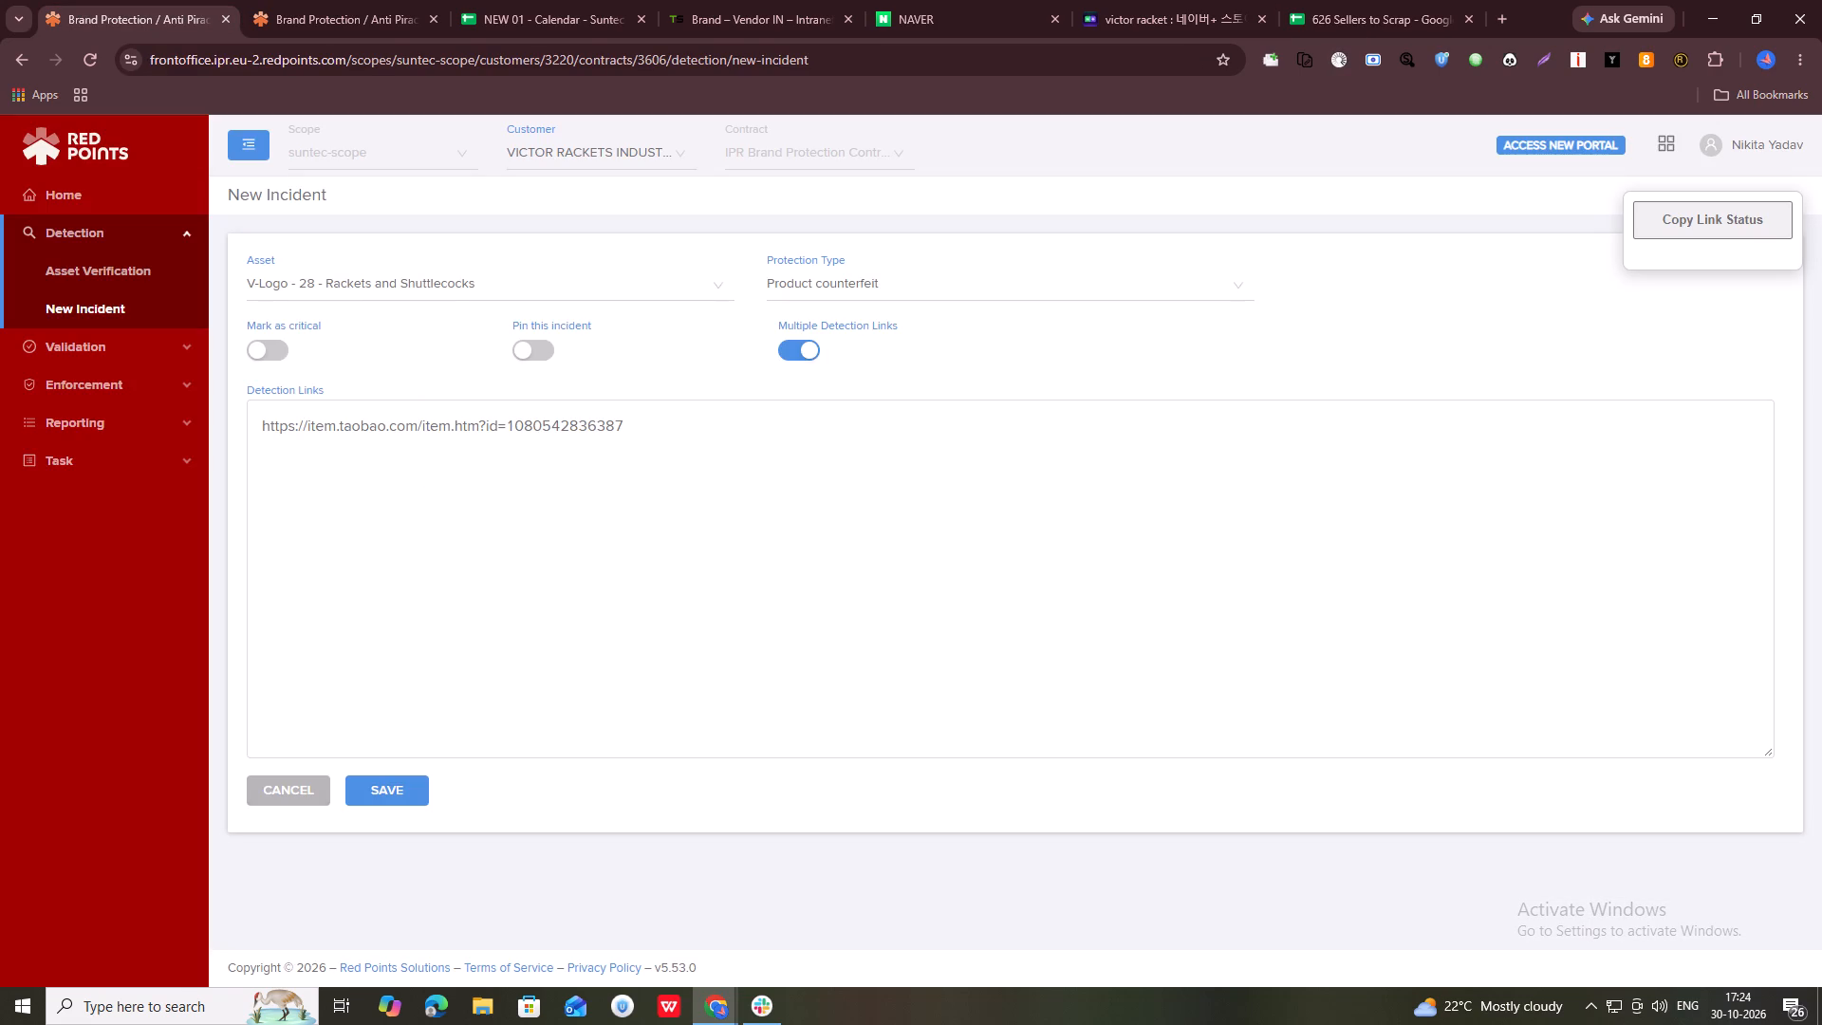
left_click(381, 786)
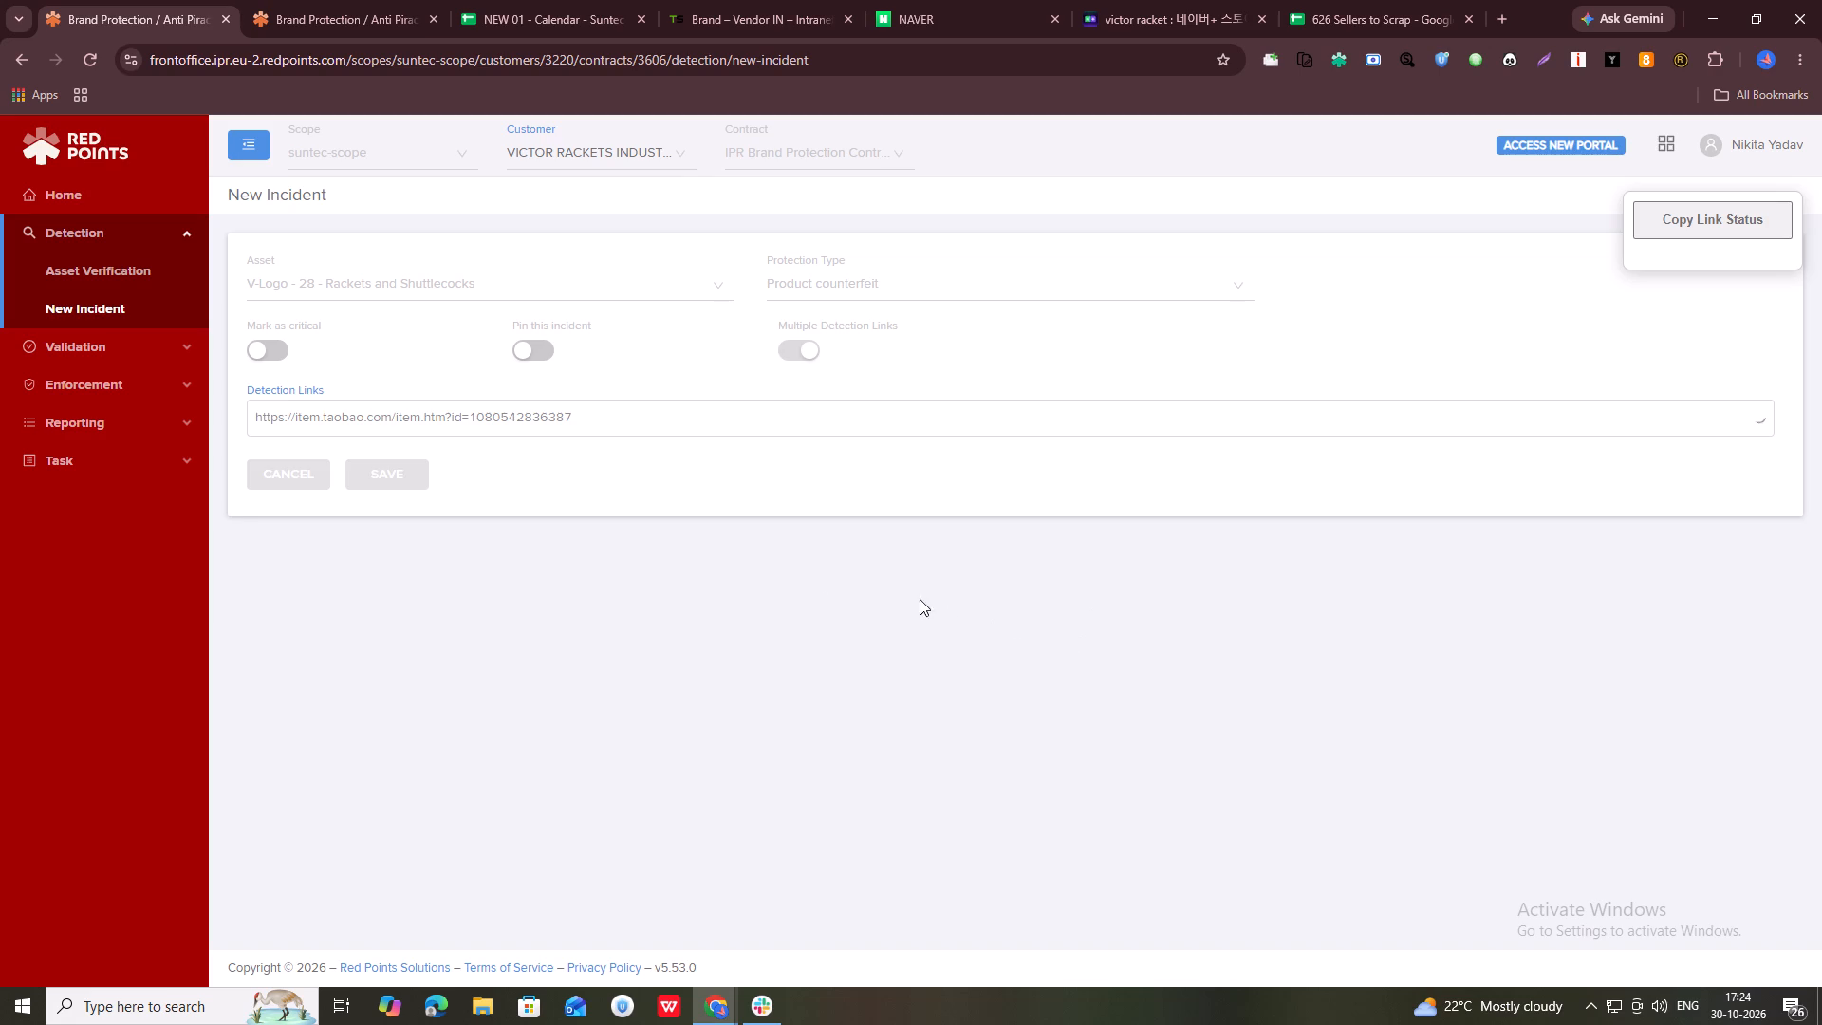
In Manual Detection Records, fill row 103216's customer, asset, Counterfeit protection type and 10/30/2026 date from the row above.
key("alt+Tab")
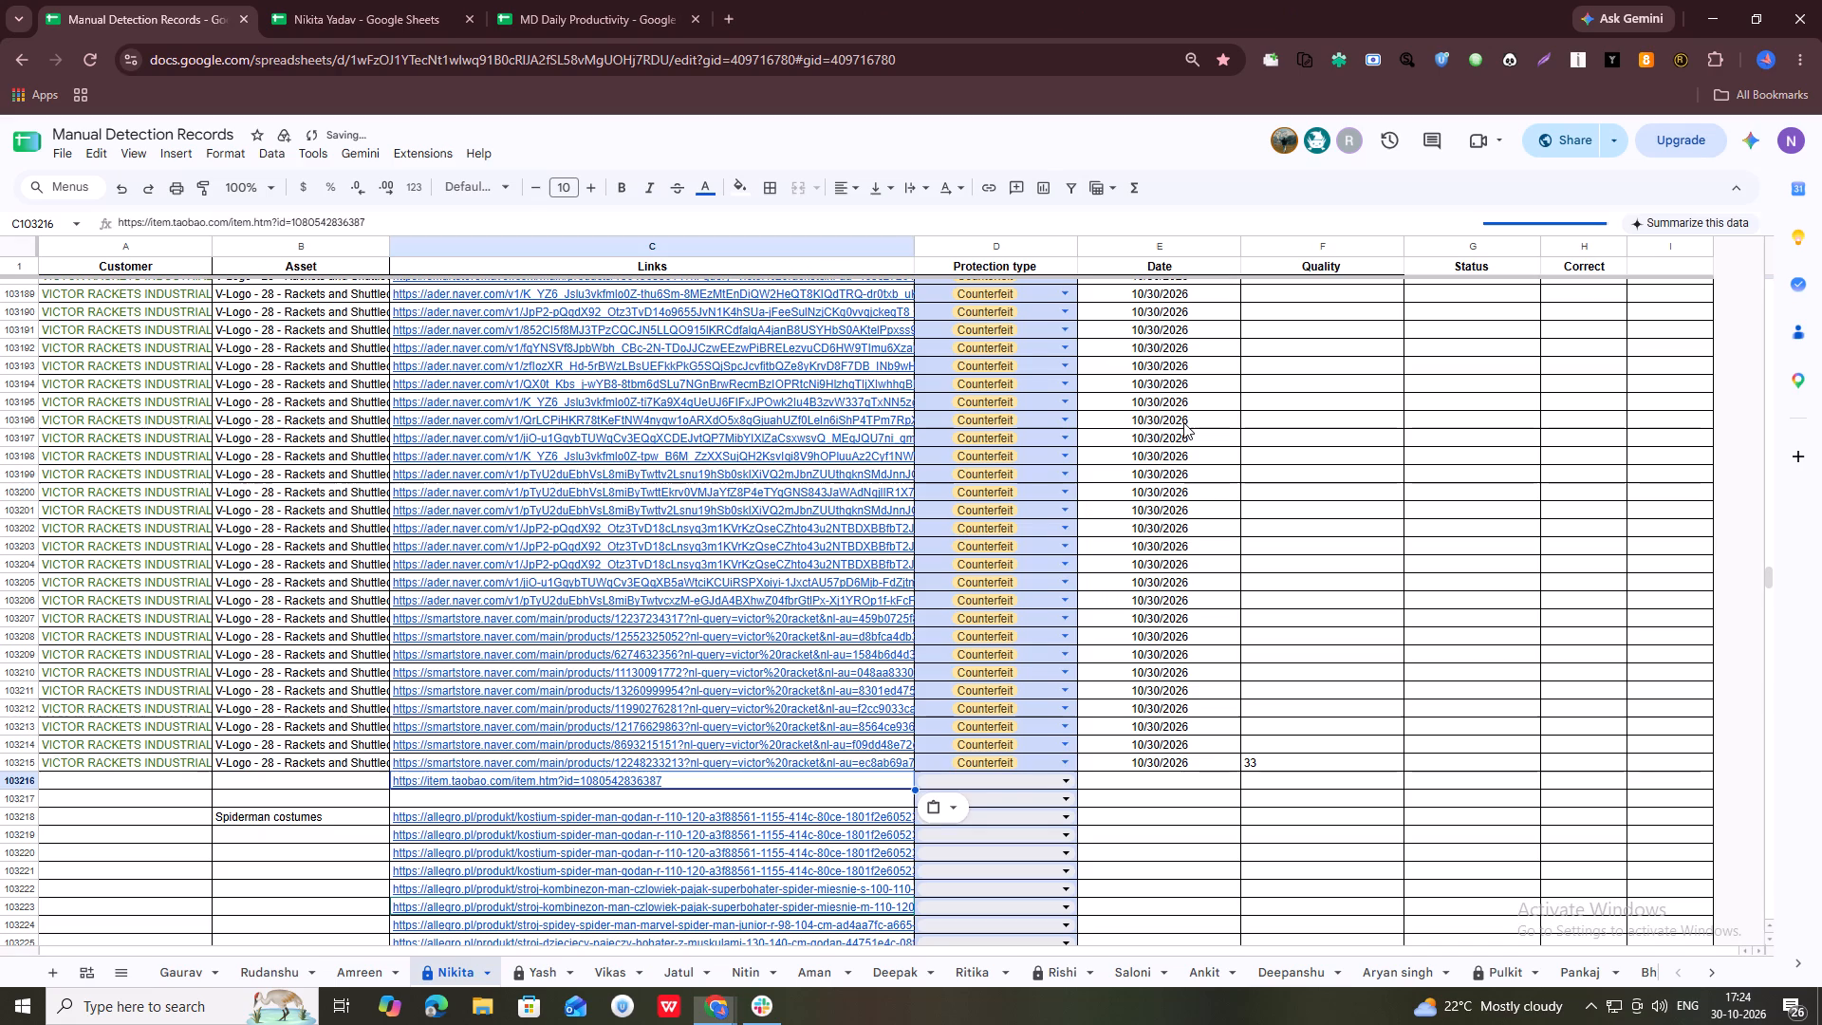
key("Right")
key("shift+Right")
key("ctrl+d")
key("Left")
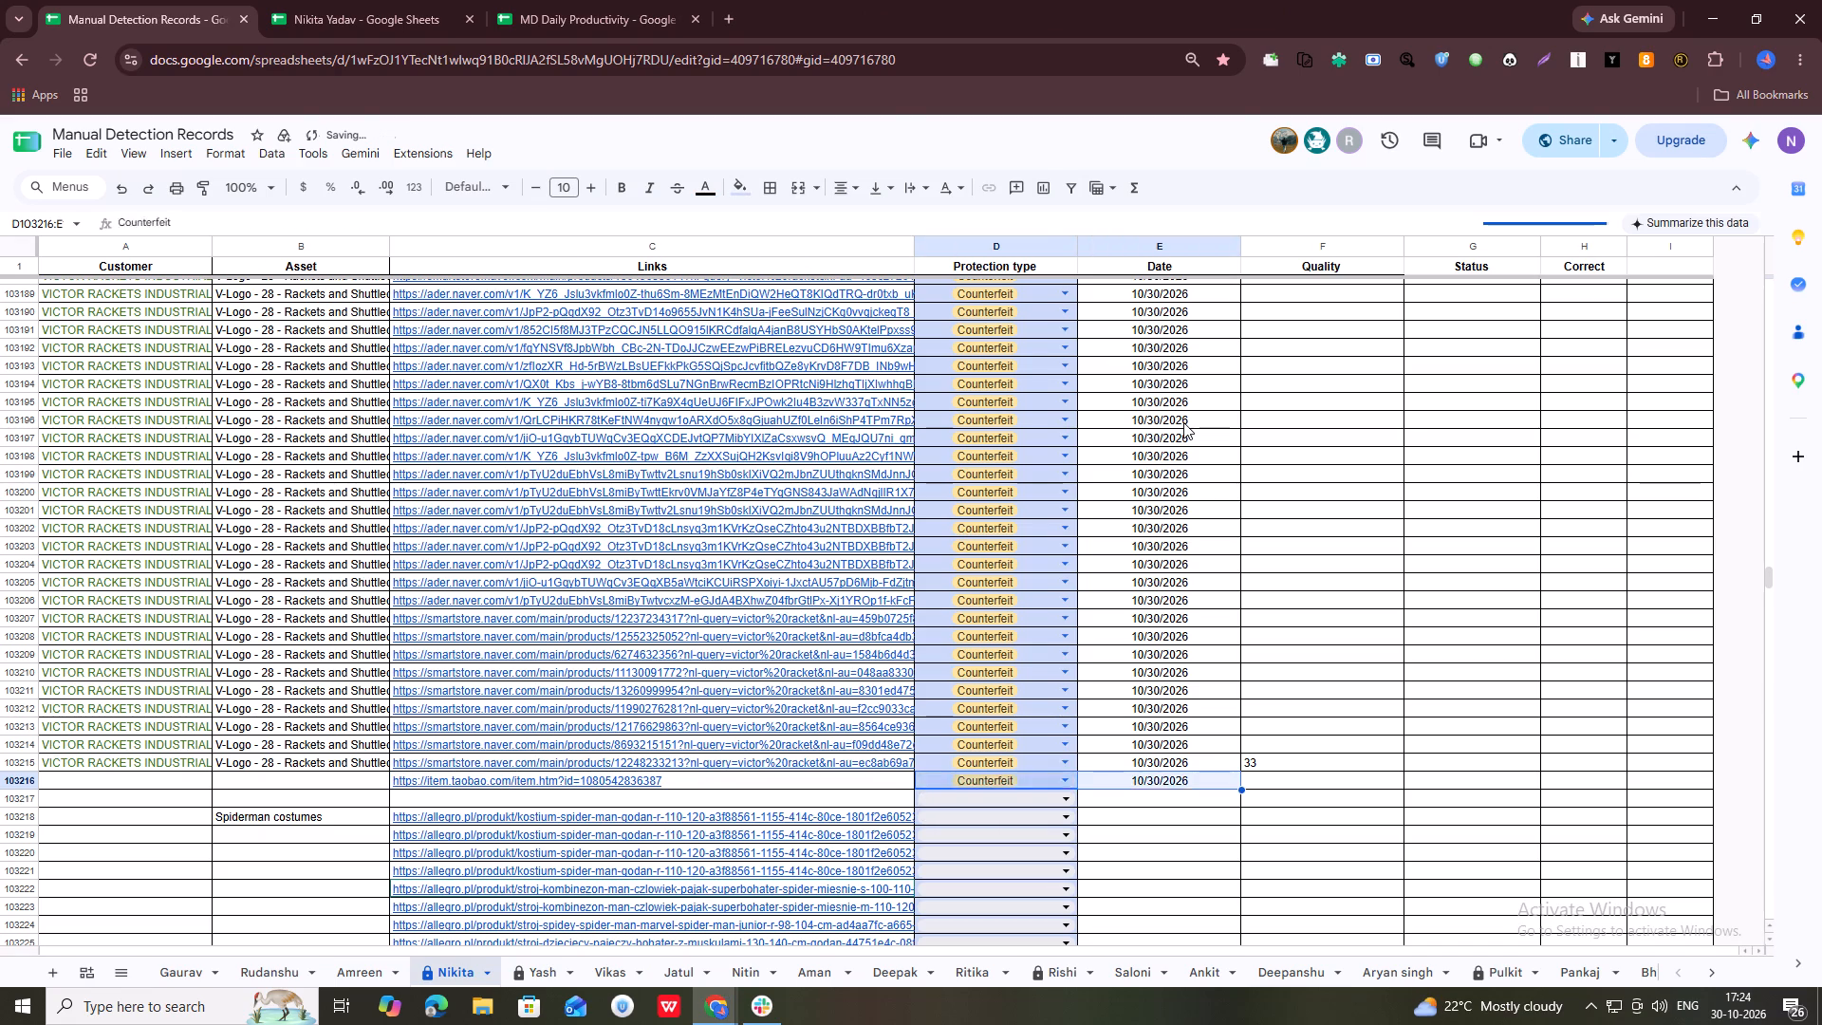
key("Left")
key("Left")
key("Left")
key("shift+Right")
key("ctrl+d")
Copy the created incident's ID from Red Points into the Correct column of row 103216.
key("Right")
key("Right")
key("Right")
key("Right")
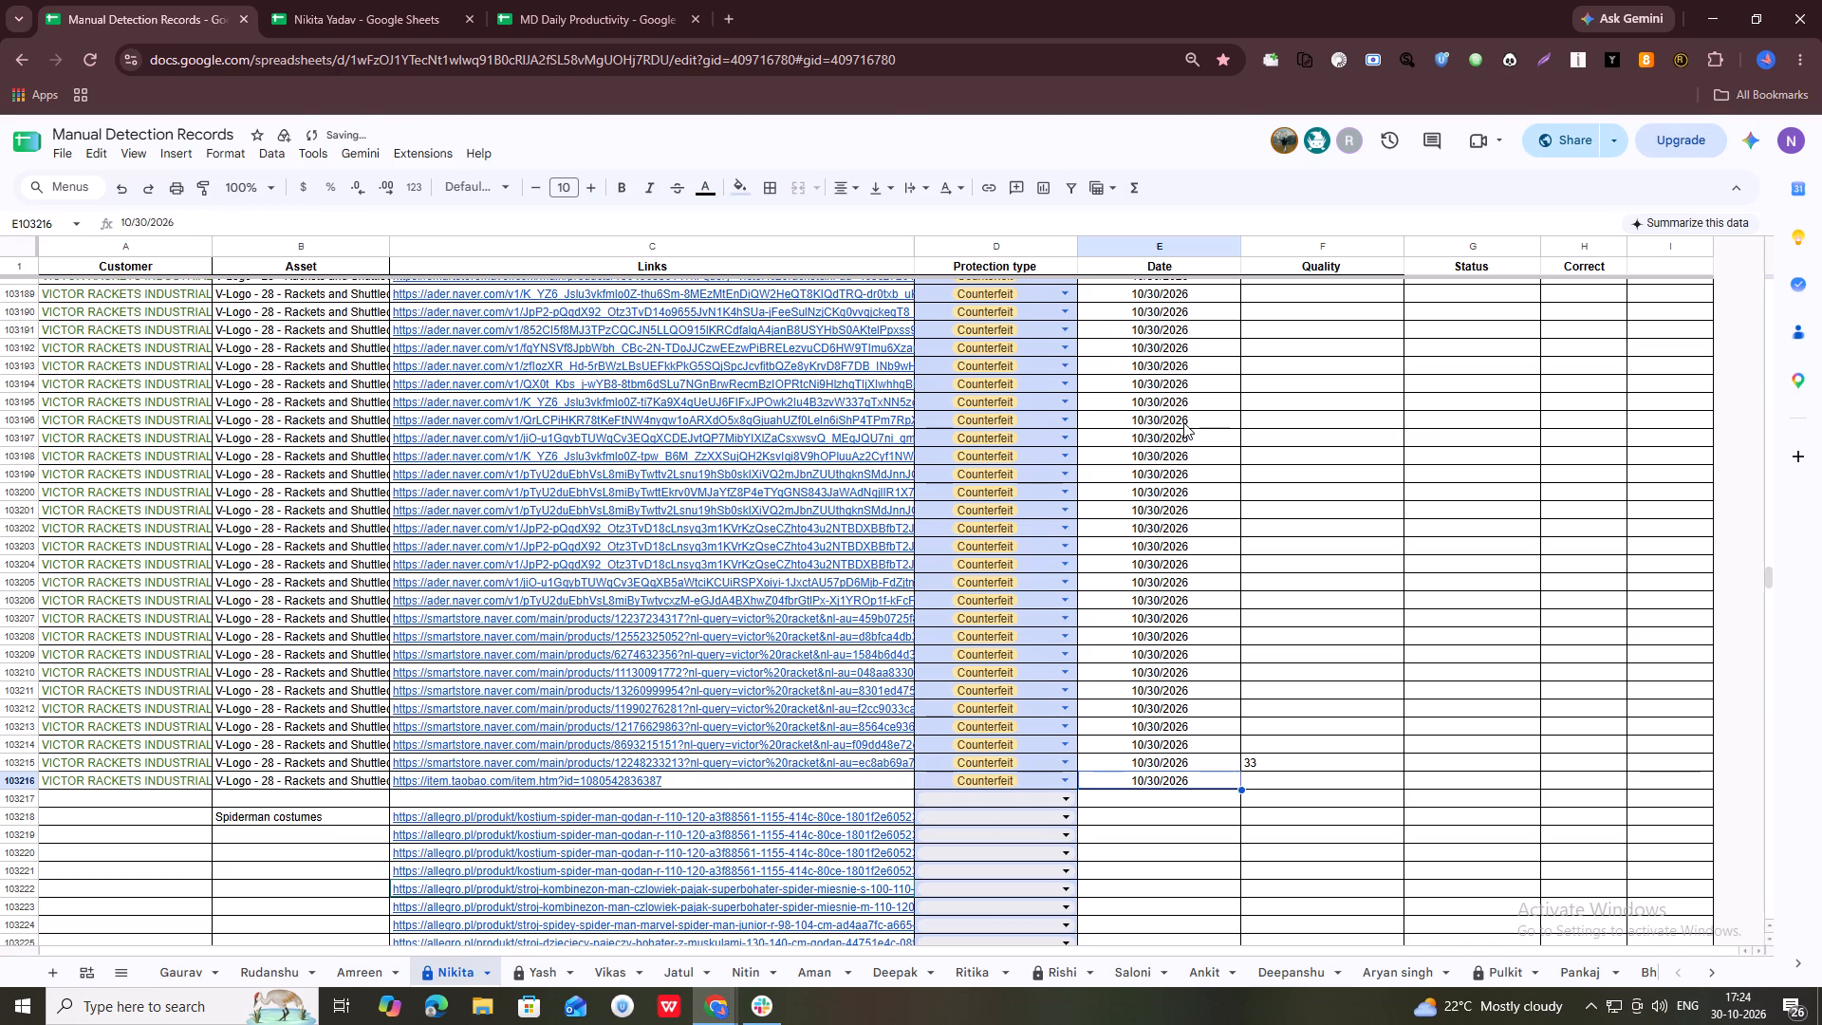
key("Right")
key("Right")
key("Right")
key("alt+Tab")
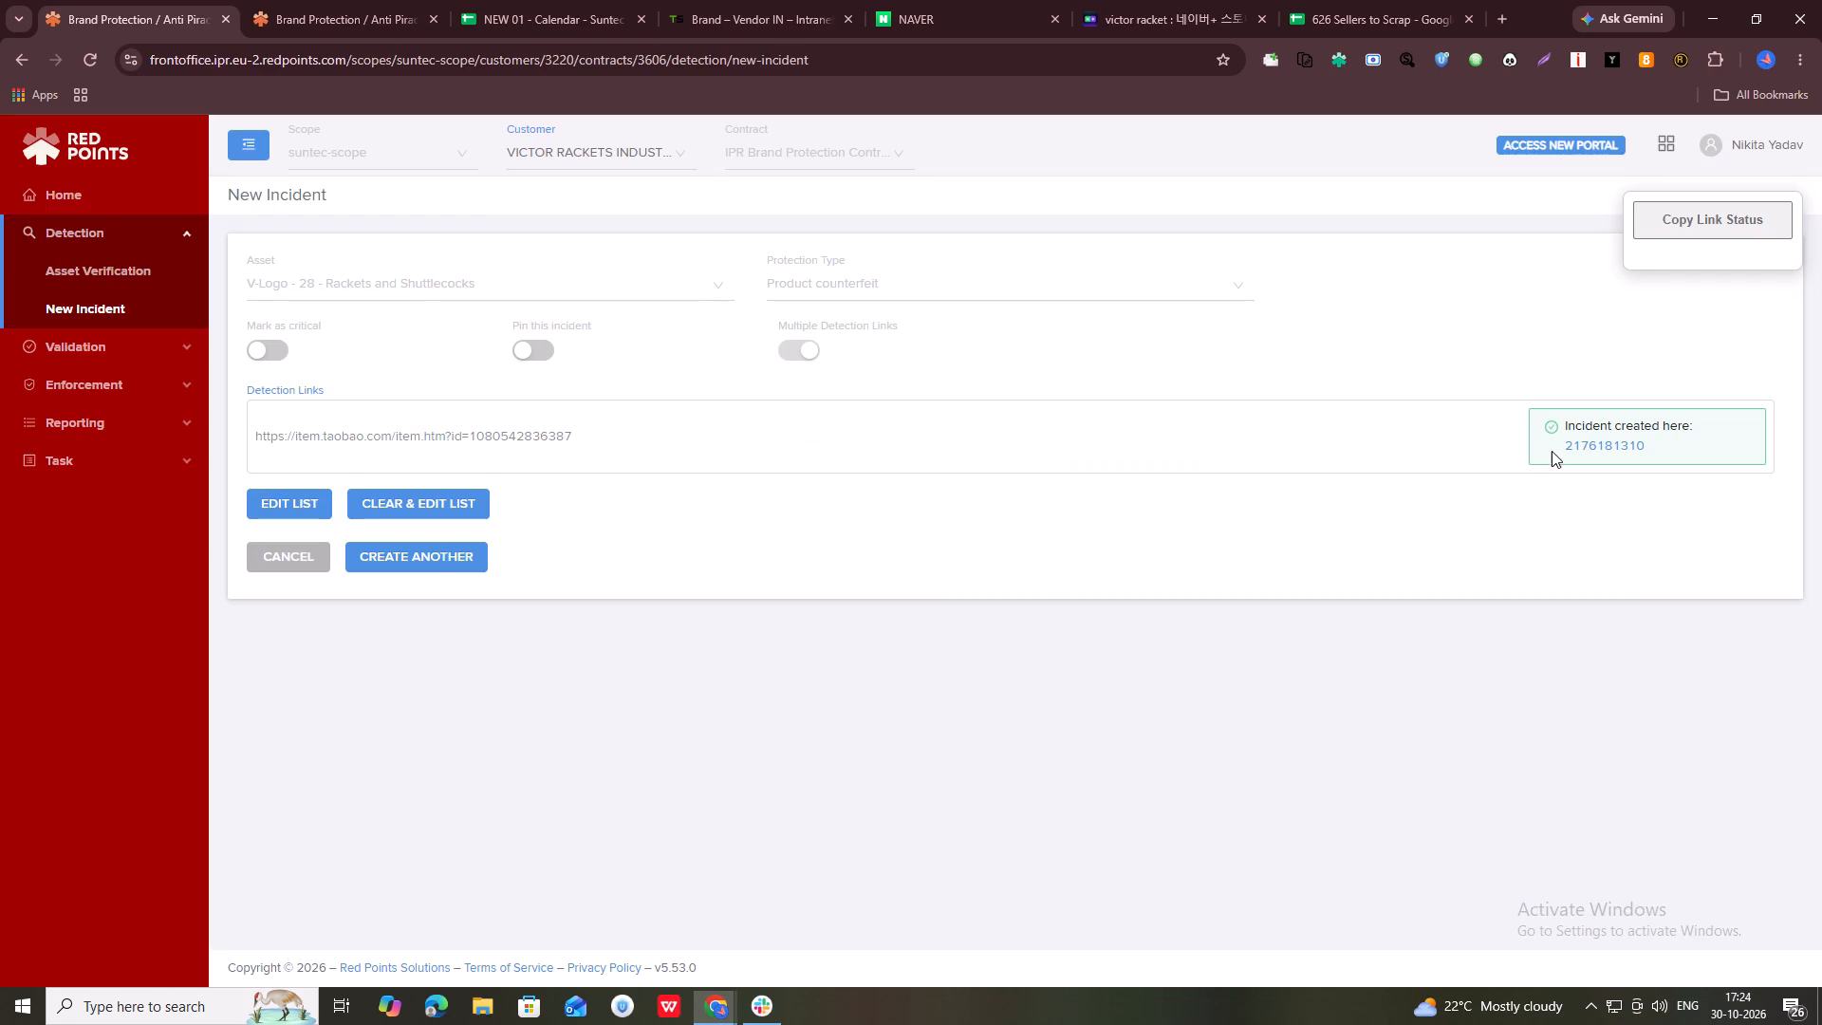
left_click_drag(1552, 451, 1769, 457)
key("ctrl+c")
key("ctrl+c")
key("alt+Tab")
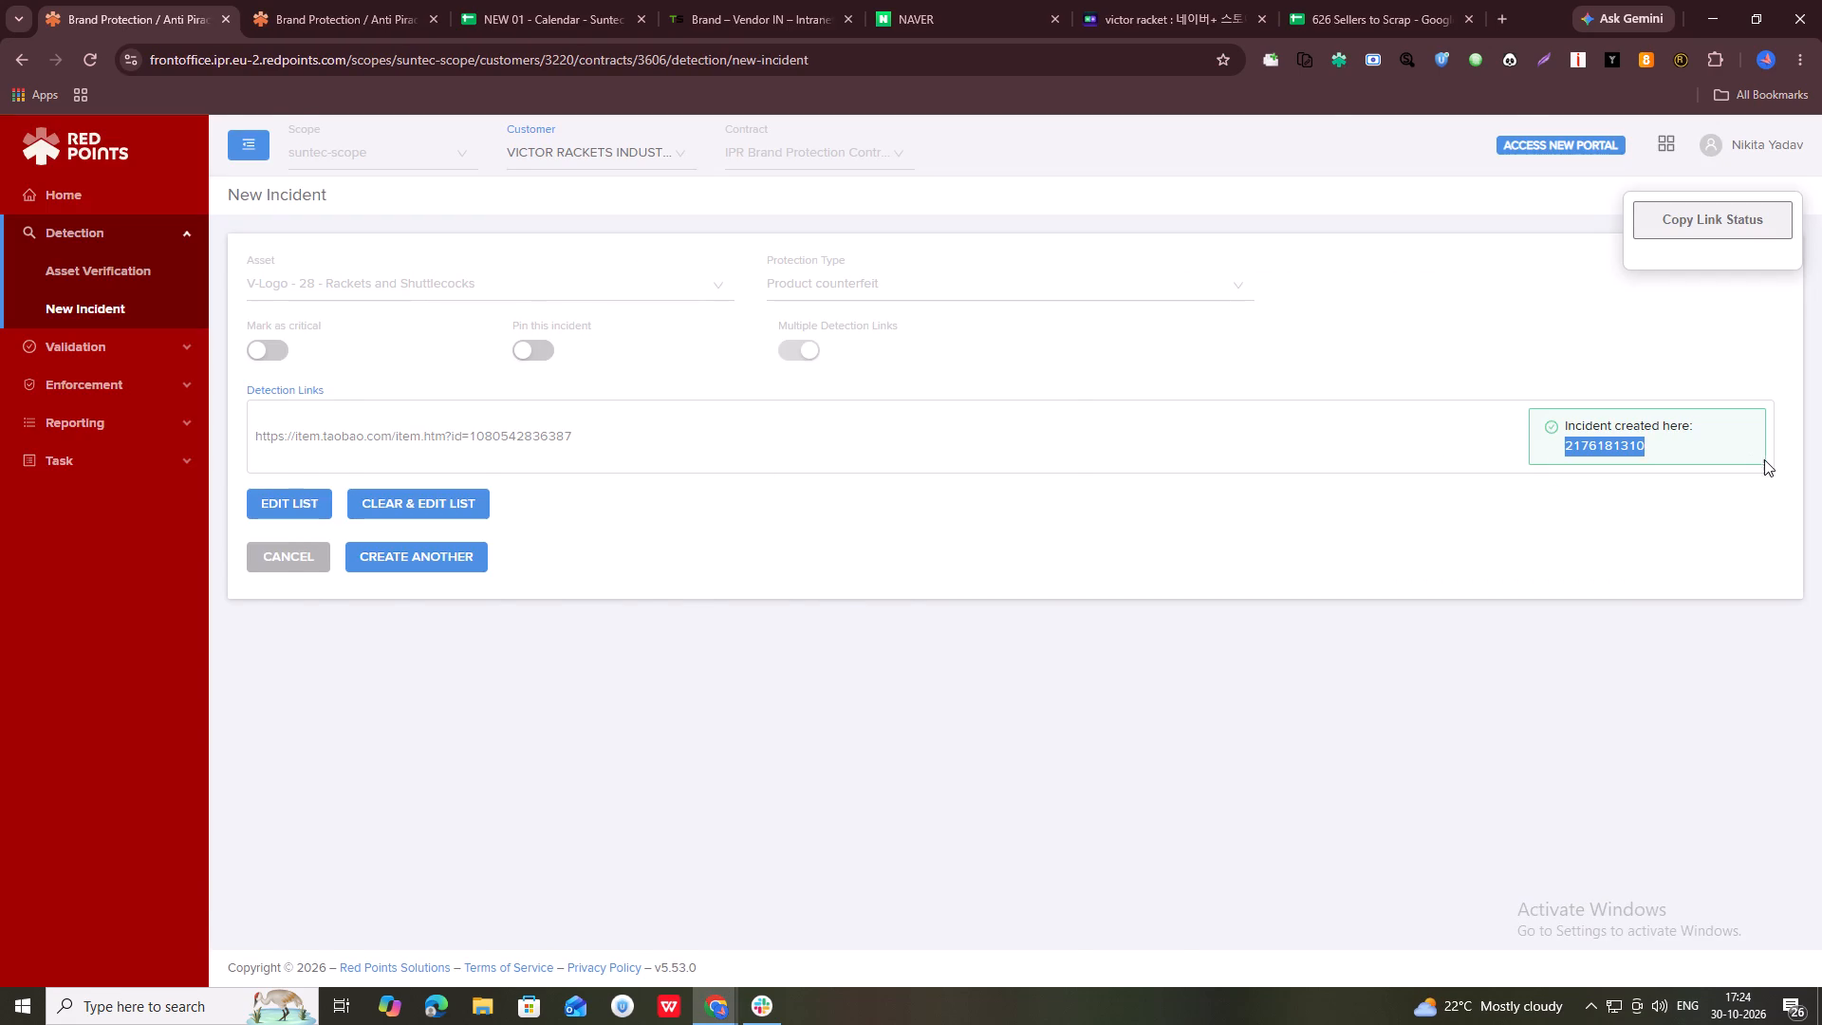
key("ctrl+v")
Enter 34 in the Quality column of row 103216 and delete the Quality entry in the row above.
key("Left")
key("Left")
key("Left")
key("Right")
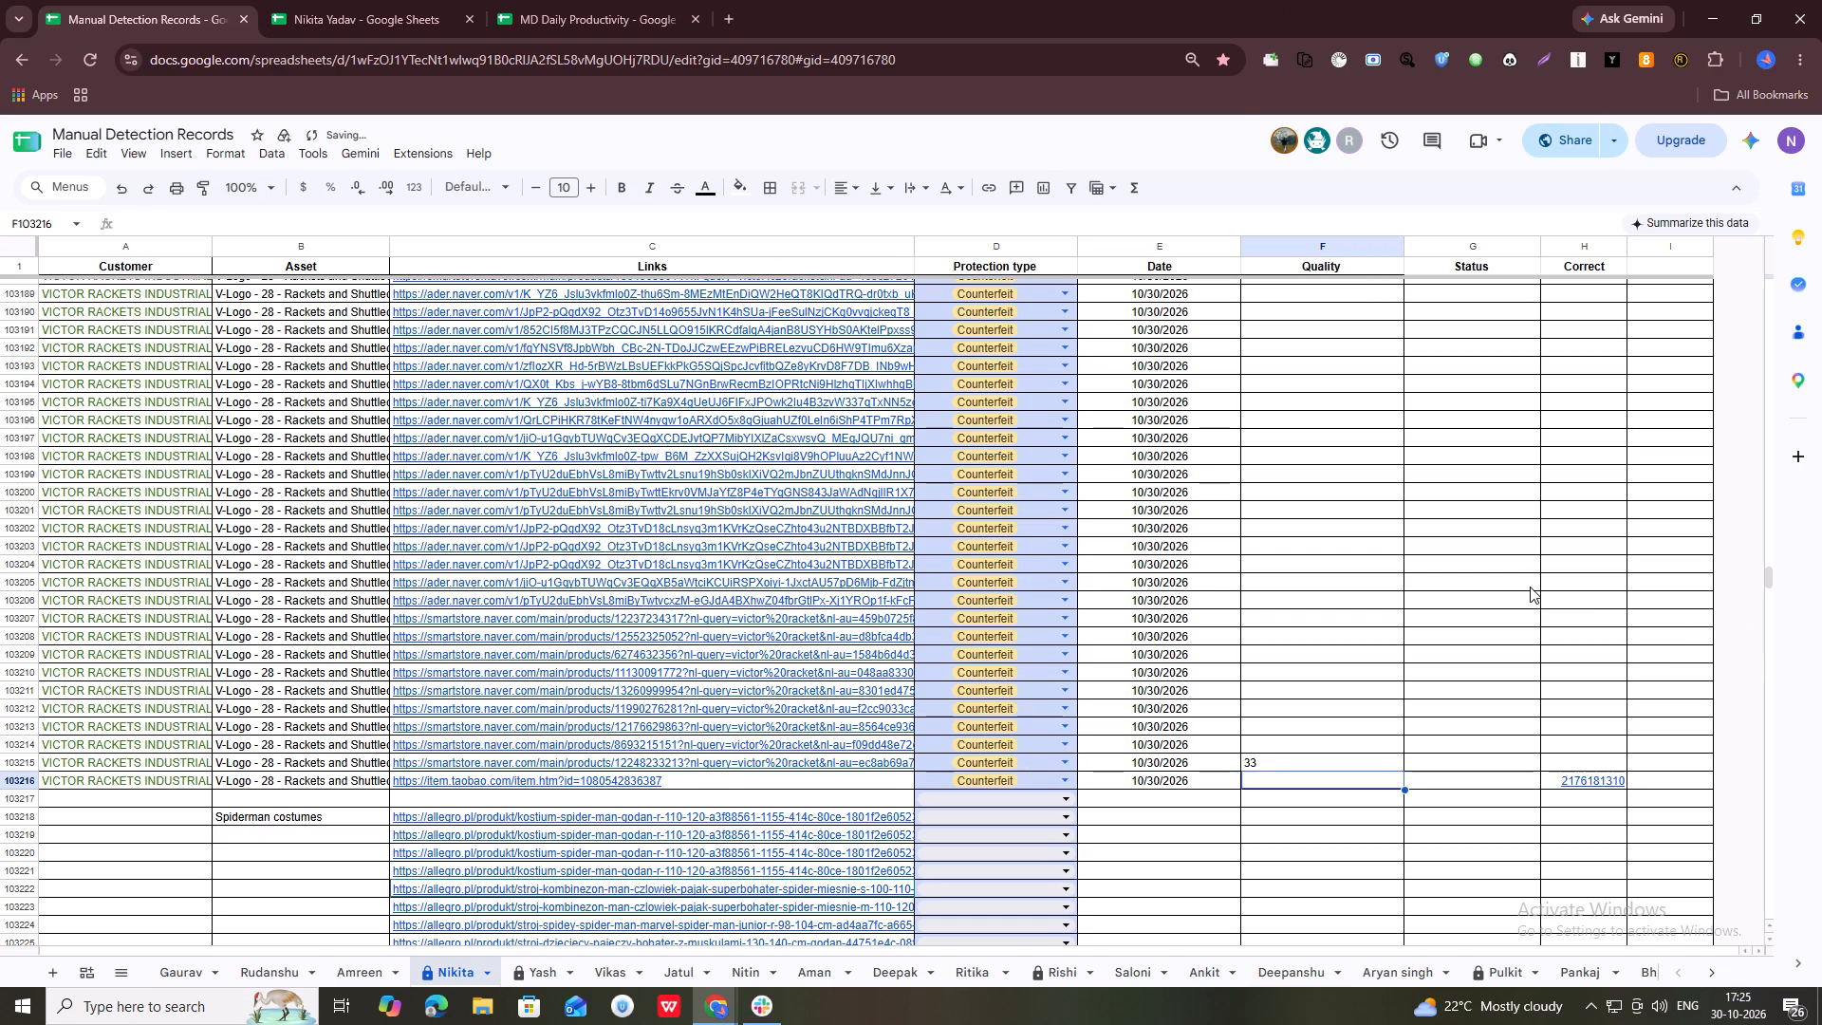
type("34")
key("Up")
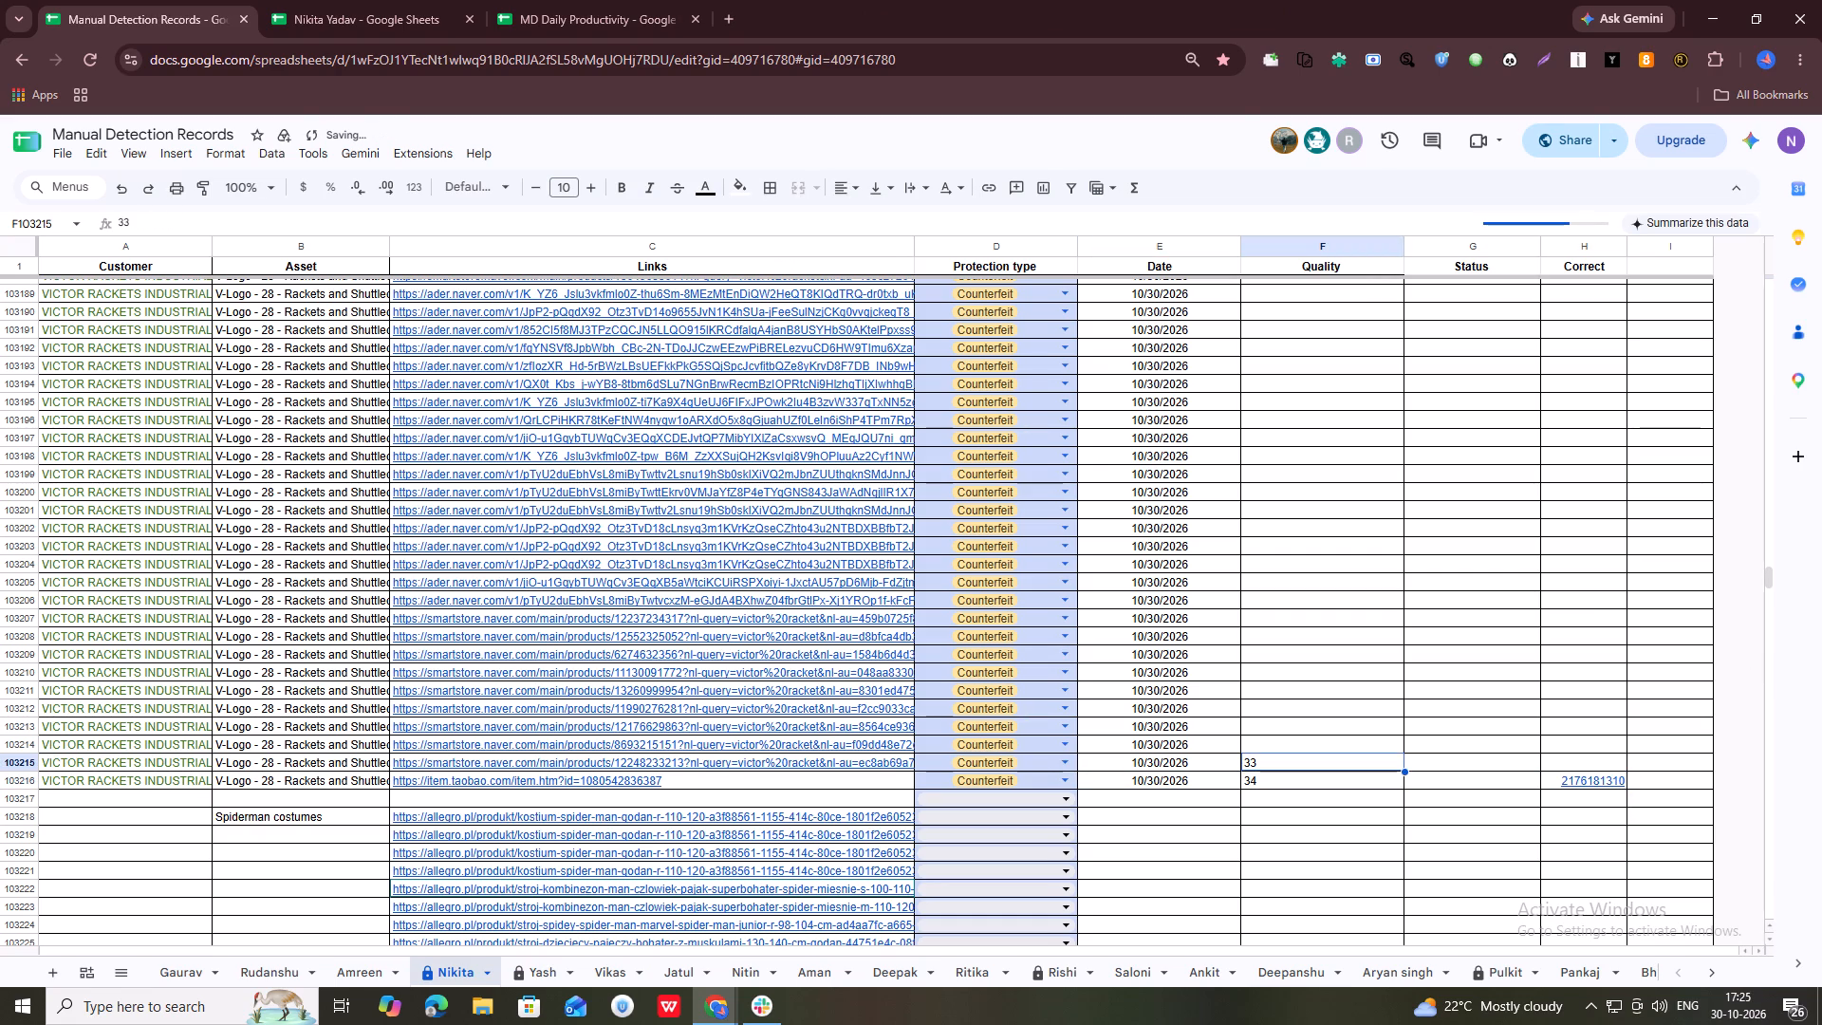
key("Delete")
key("Down")
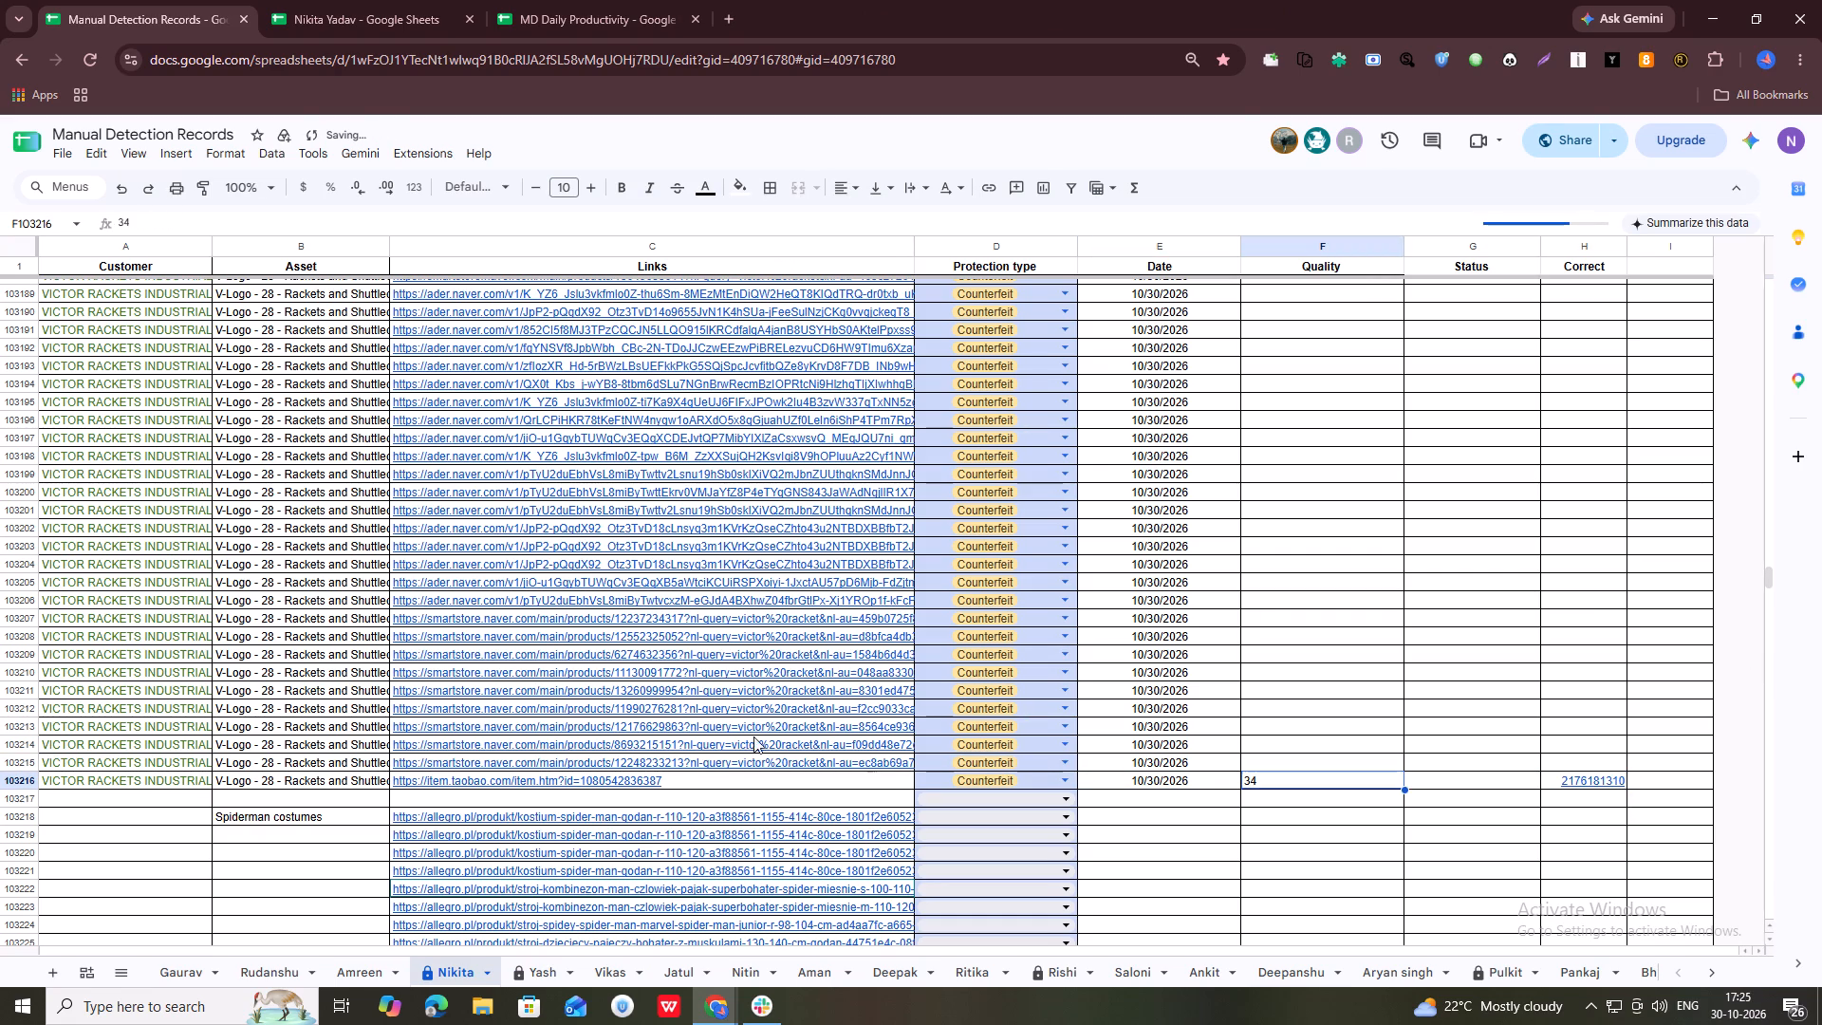
Clear the submitted link from the Red Points New Incident form.
key("alt+Tab")
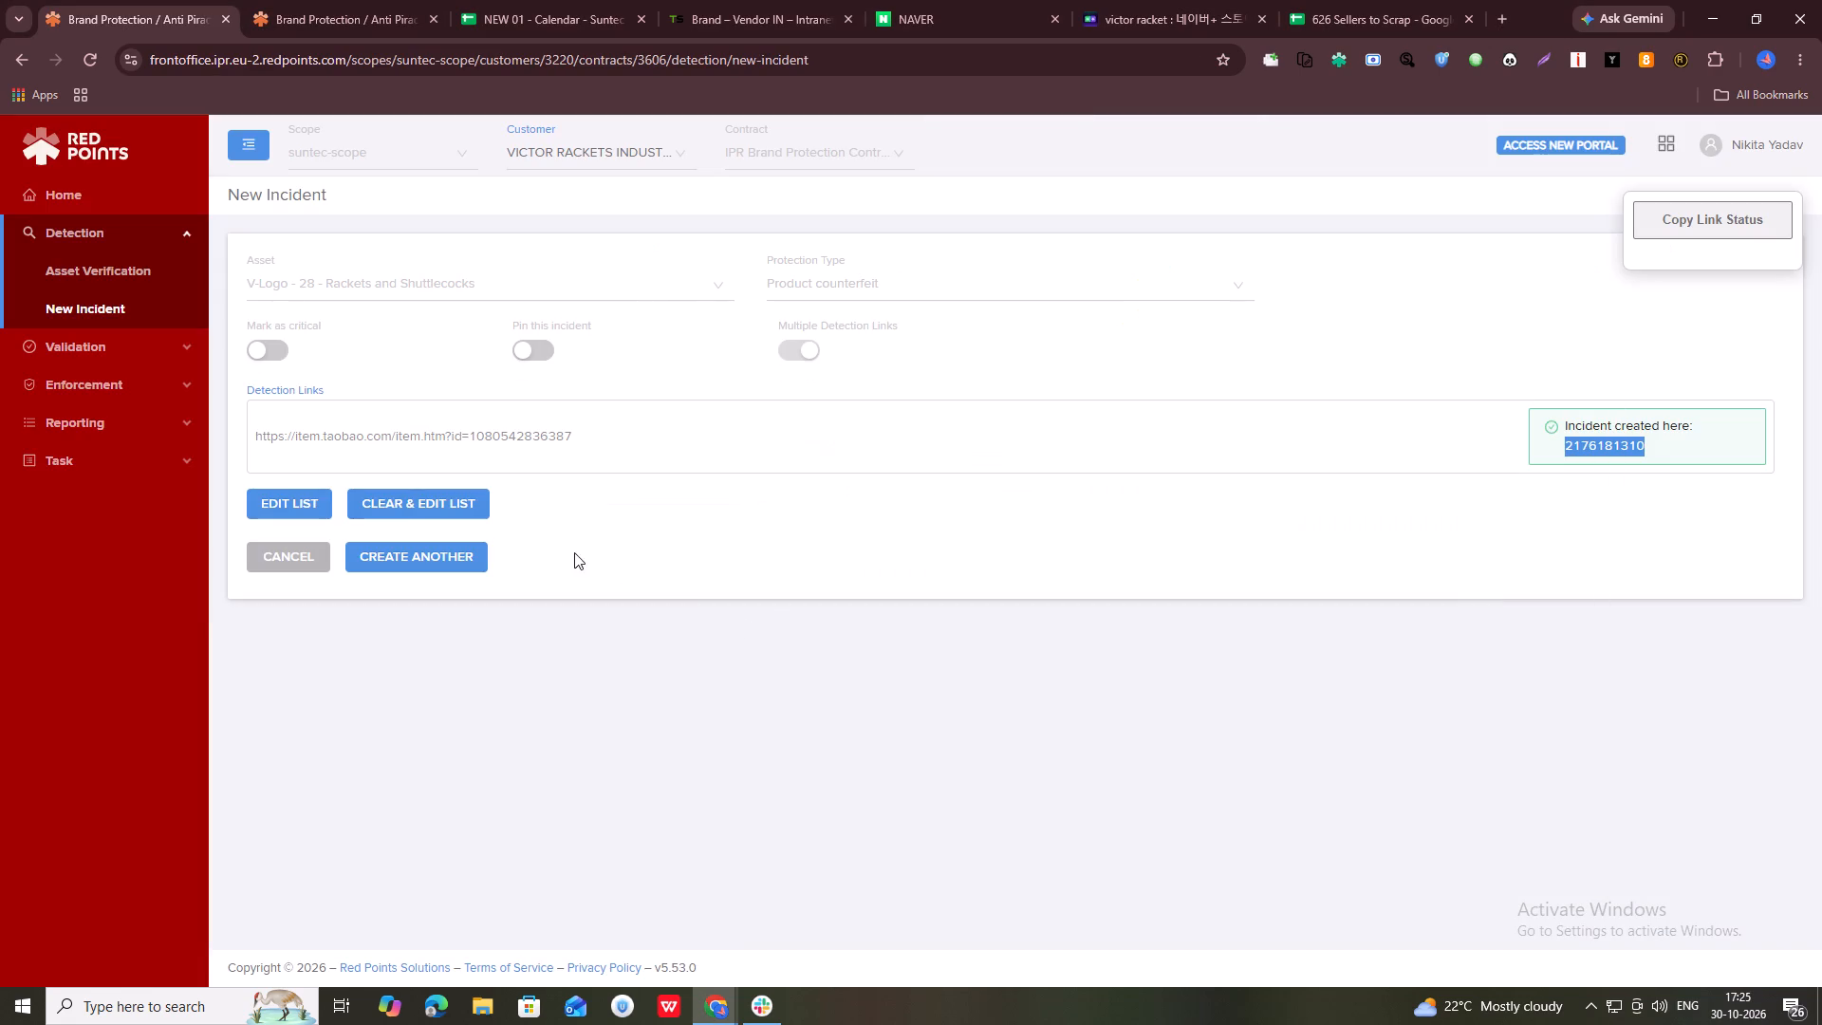
left_click(400, 506)
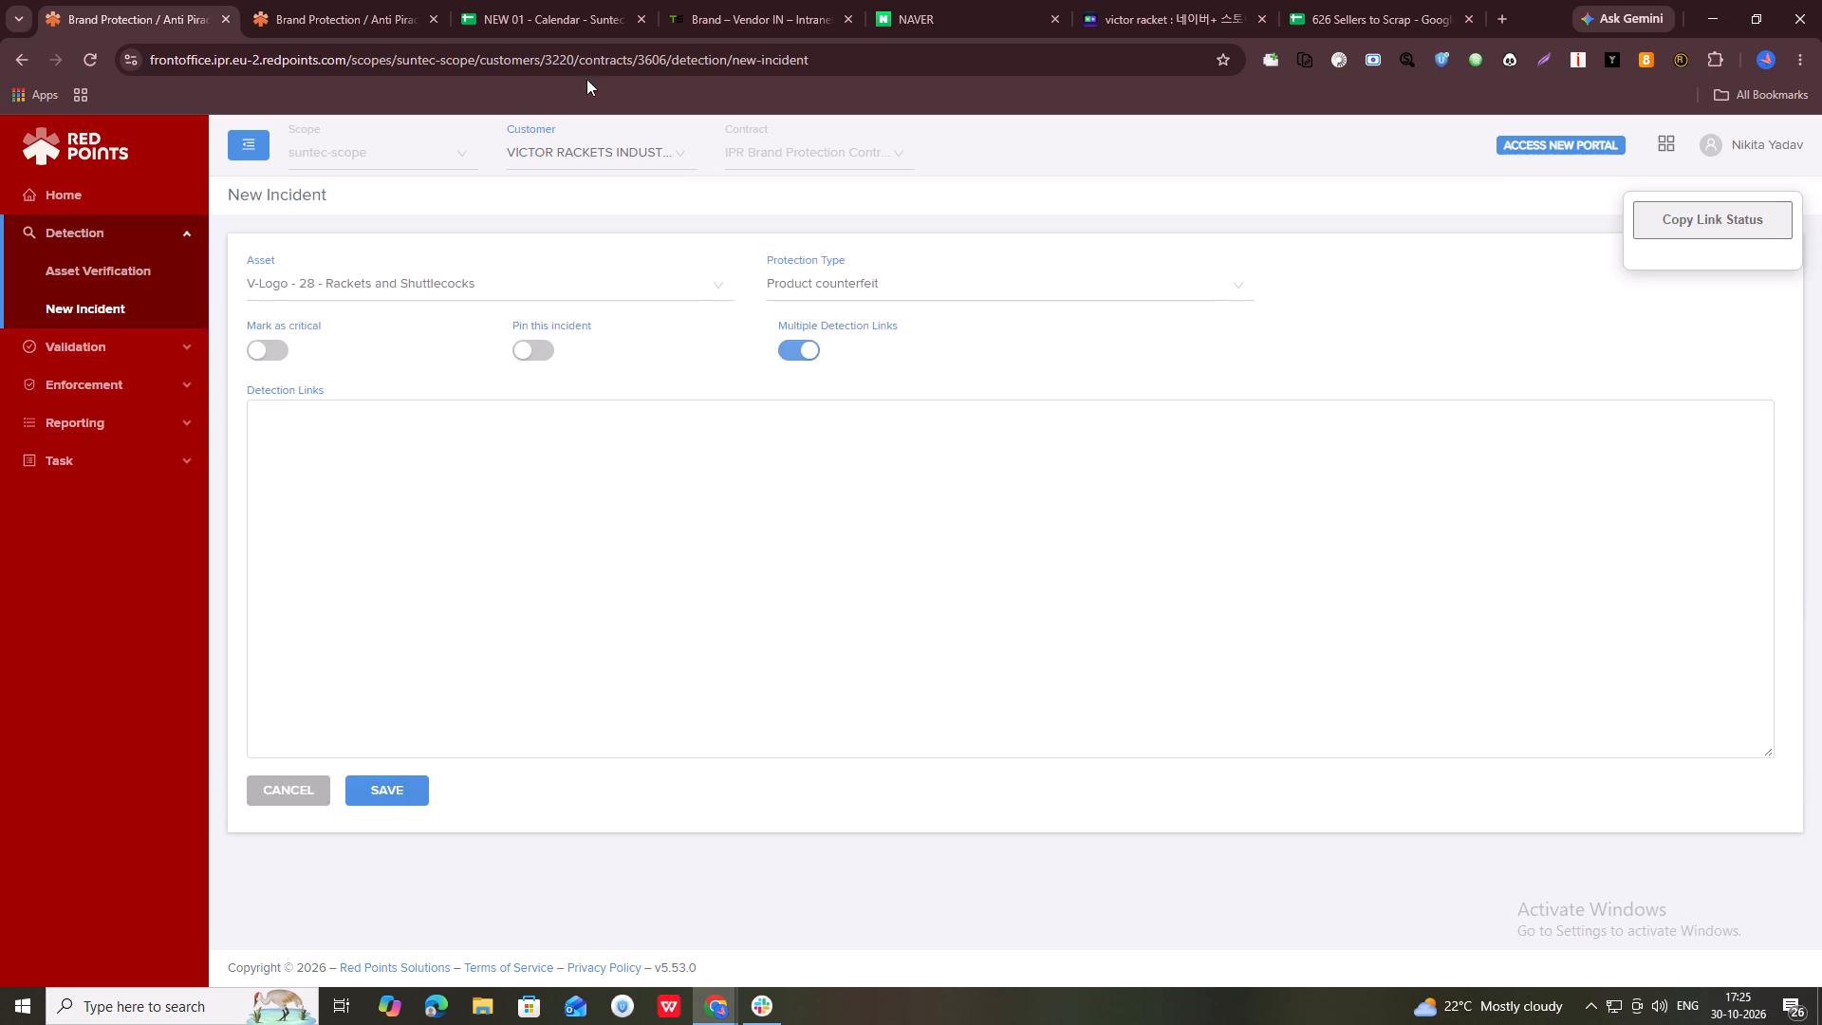
In the Tuinet Brand table, mark Victor Rackets' Taobao site as S for day 30.
left_click(740, 0)
double_click(1464, 513)
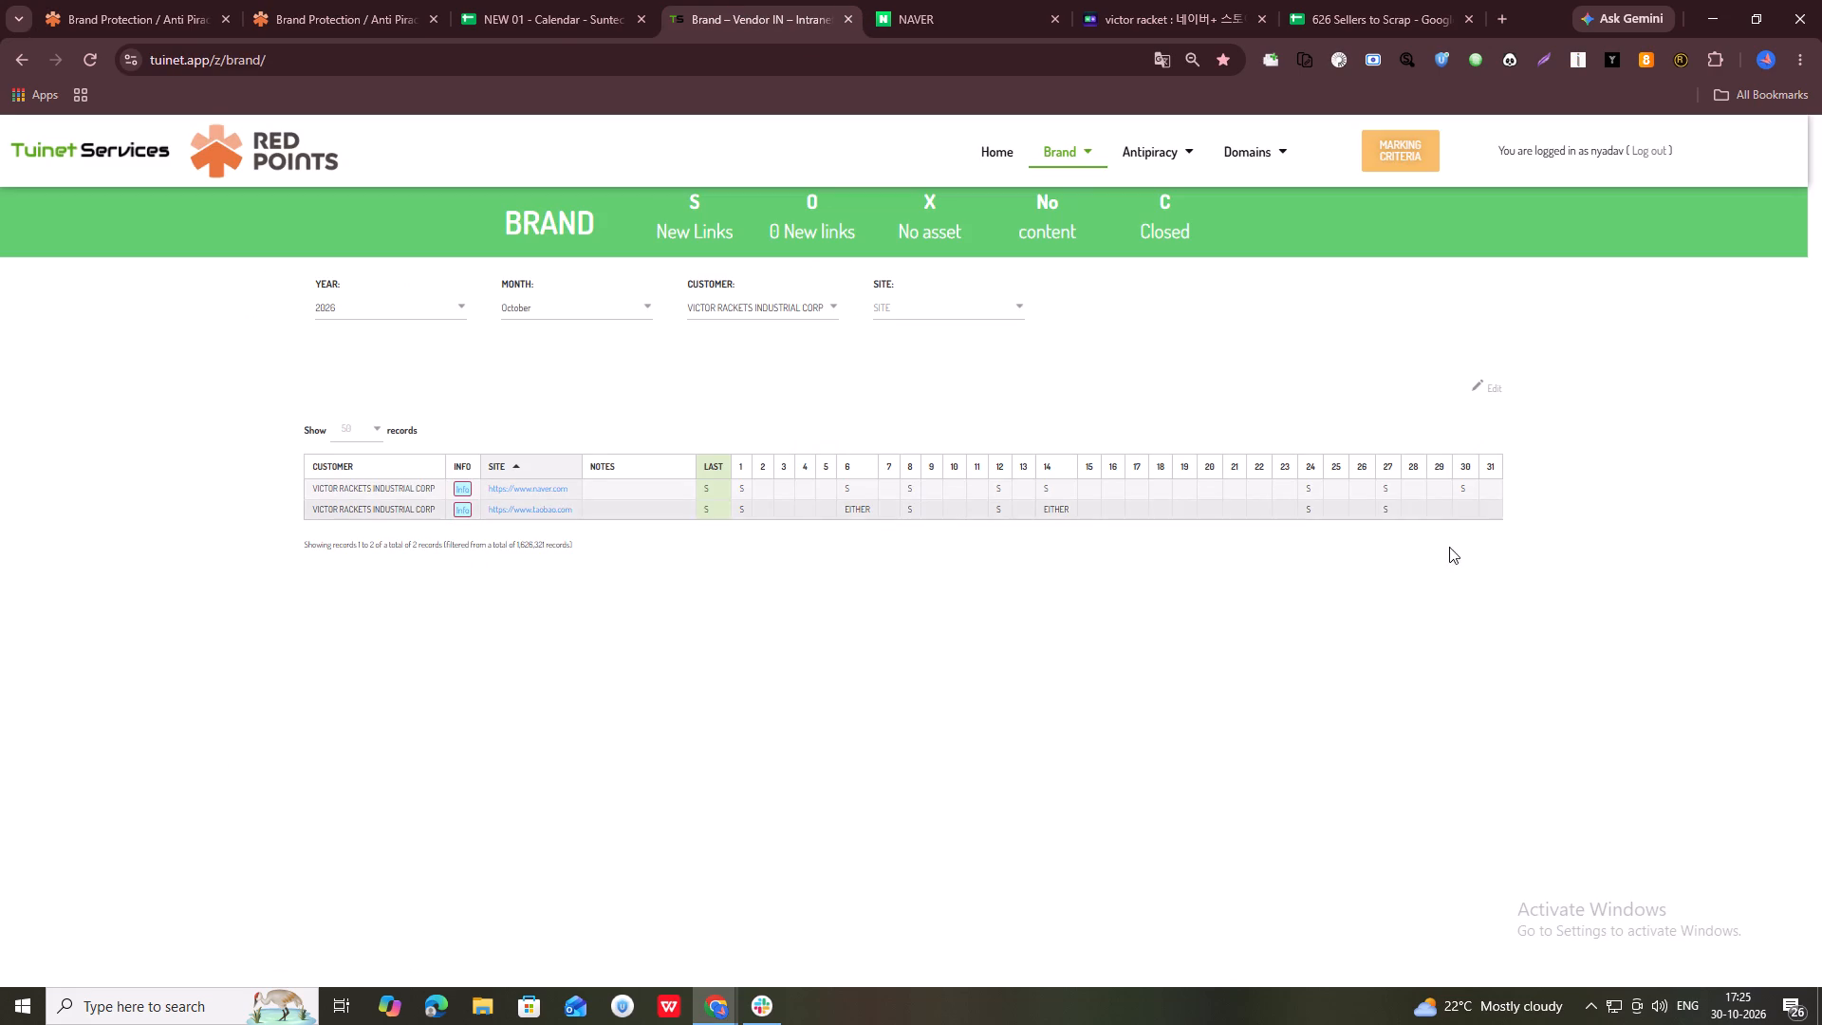
left_click(1438, 555)
Close the Naver victor racket search page and the NAVER page.
middle_click(1164, 0)
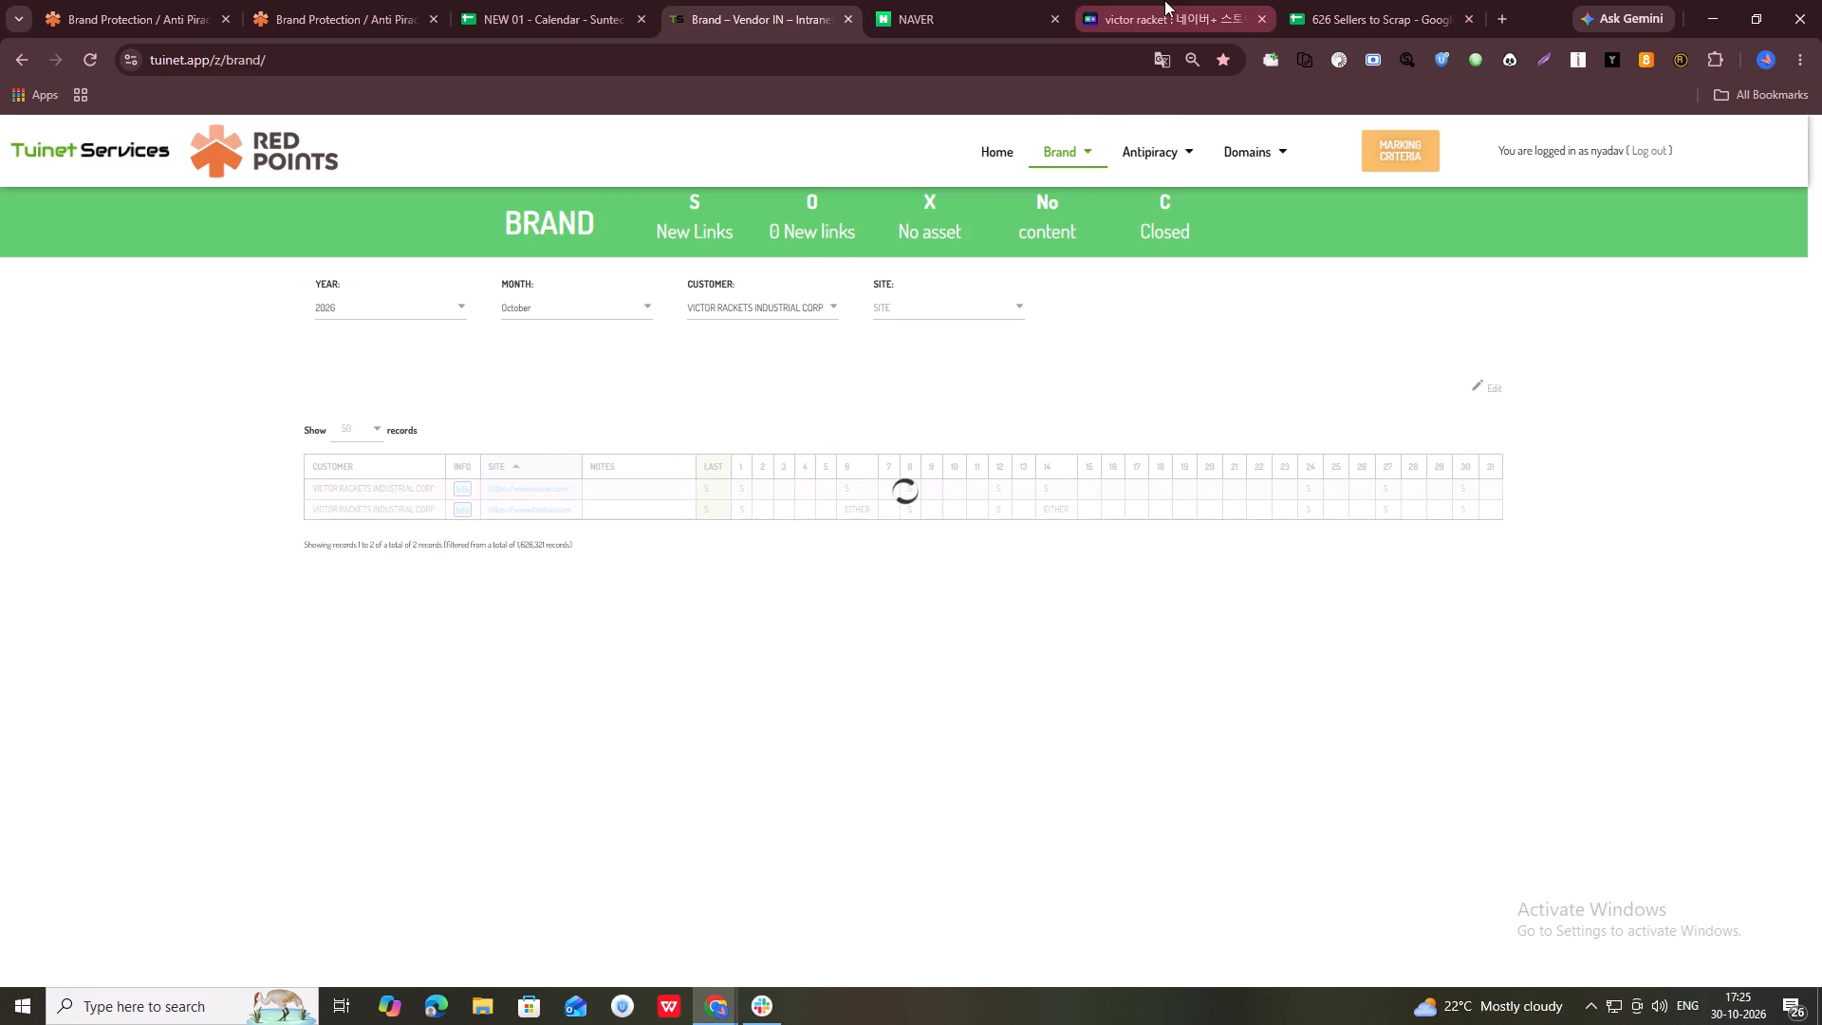
middle_click(957, 2)
Check the assigned customers and the 30/10 schedule in the NEW 01 - Calendar - Suntec - Brand sheet.
left_click(582, 0)
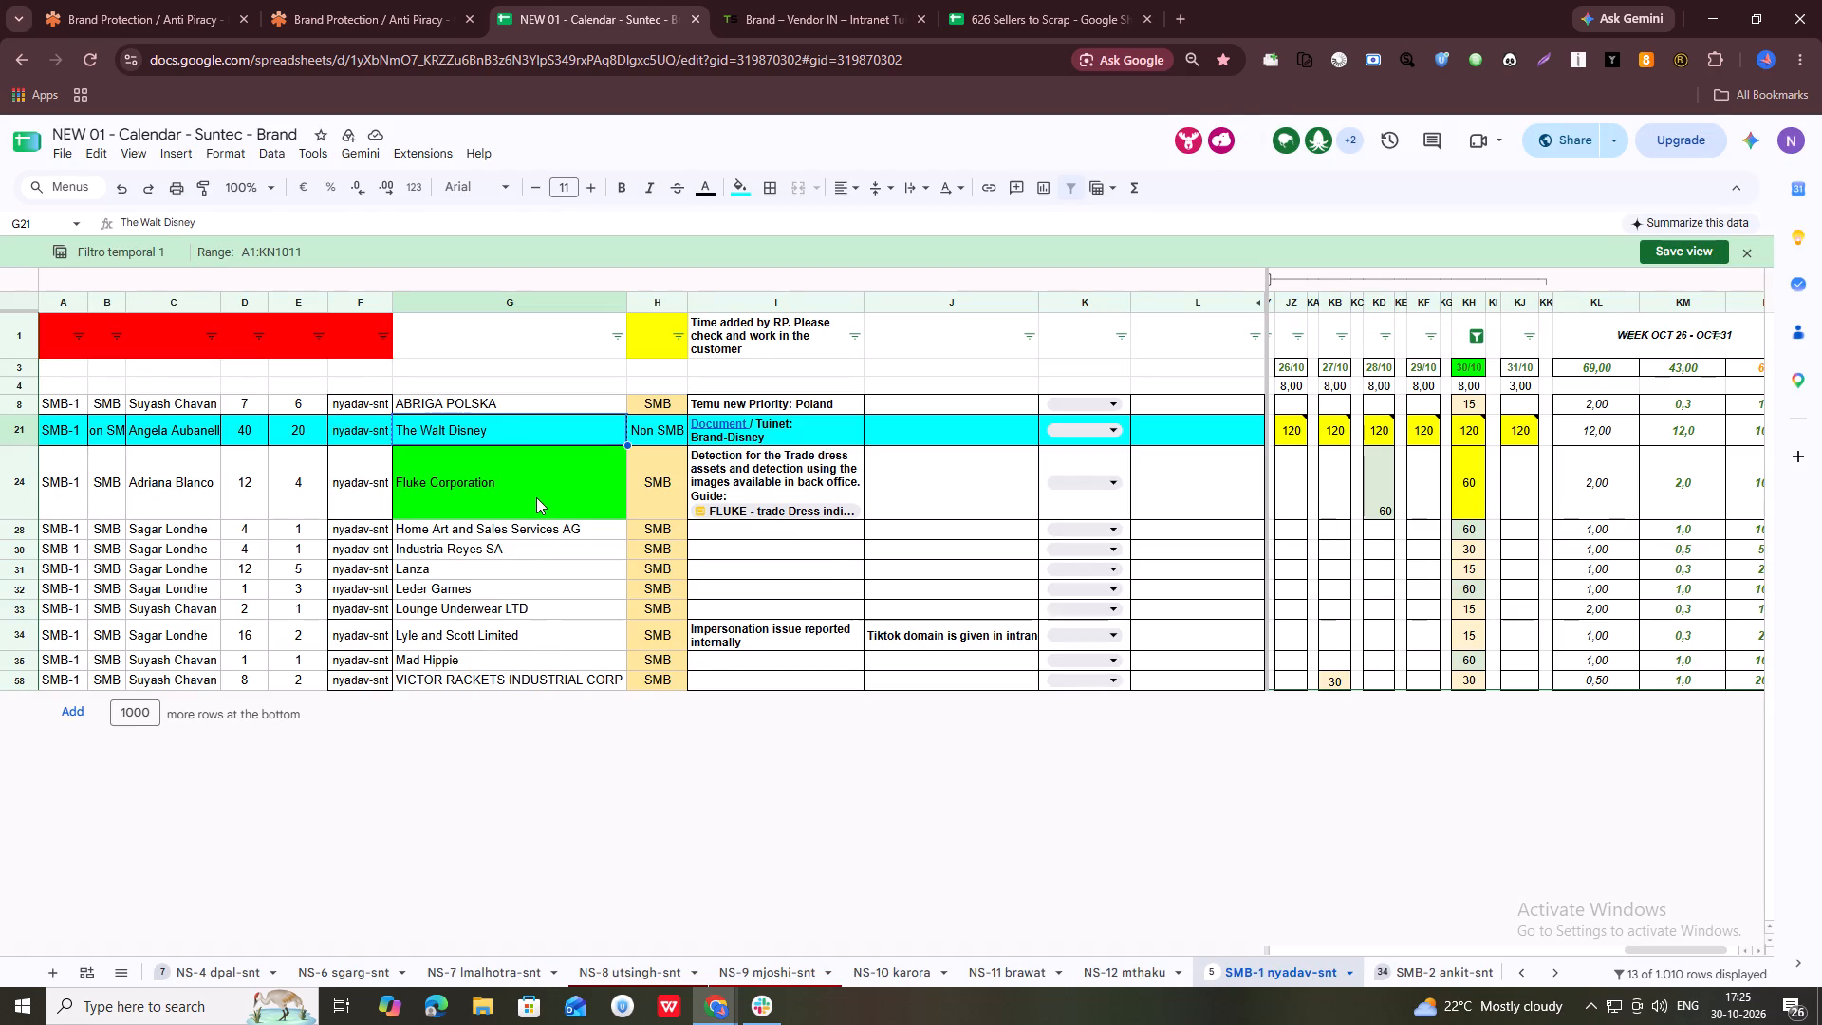
left_click(536, 497)
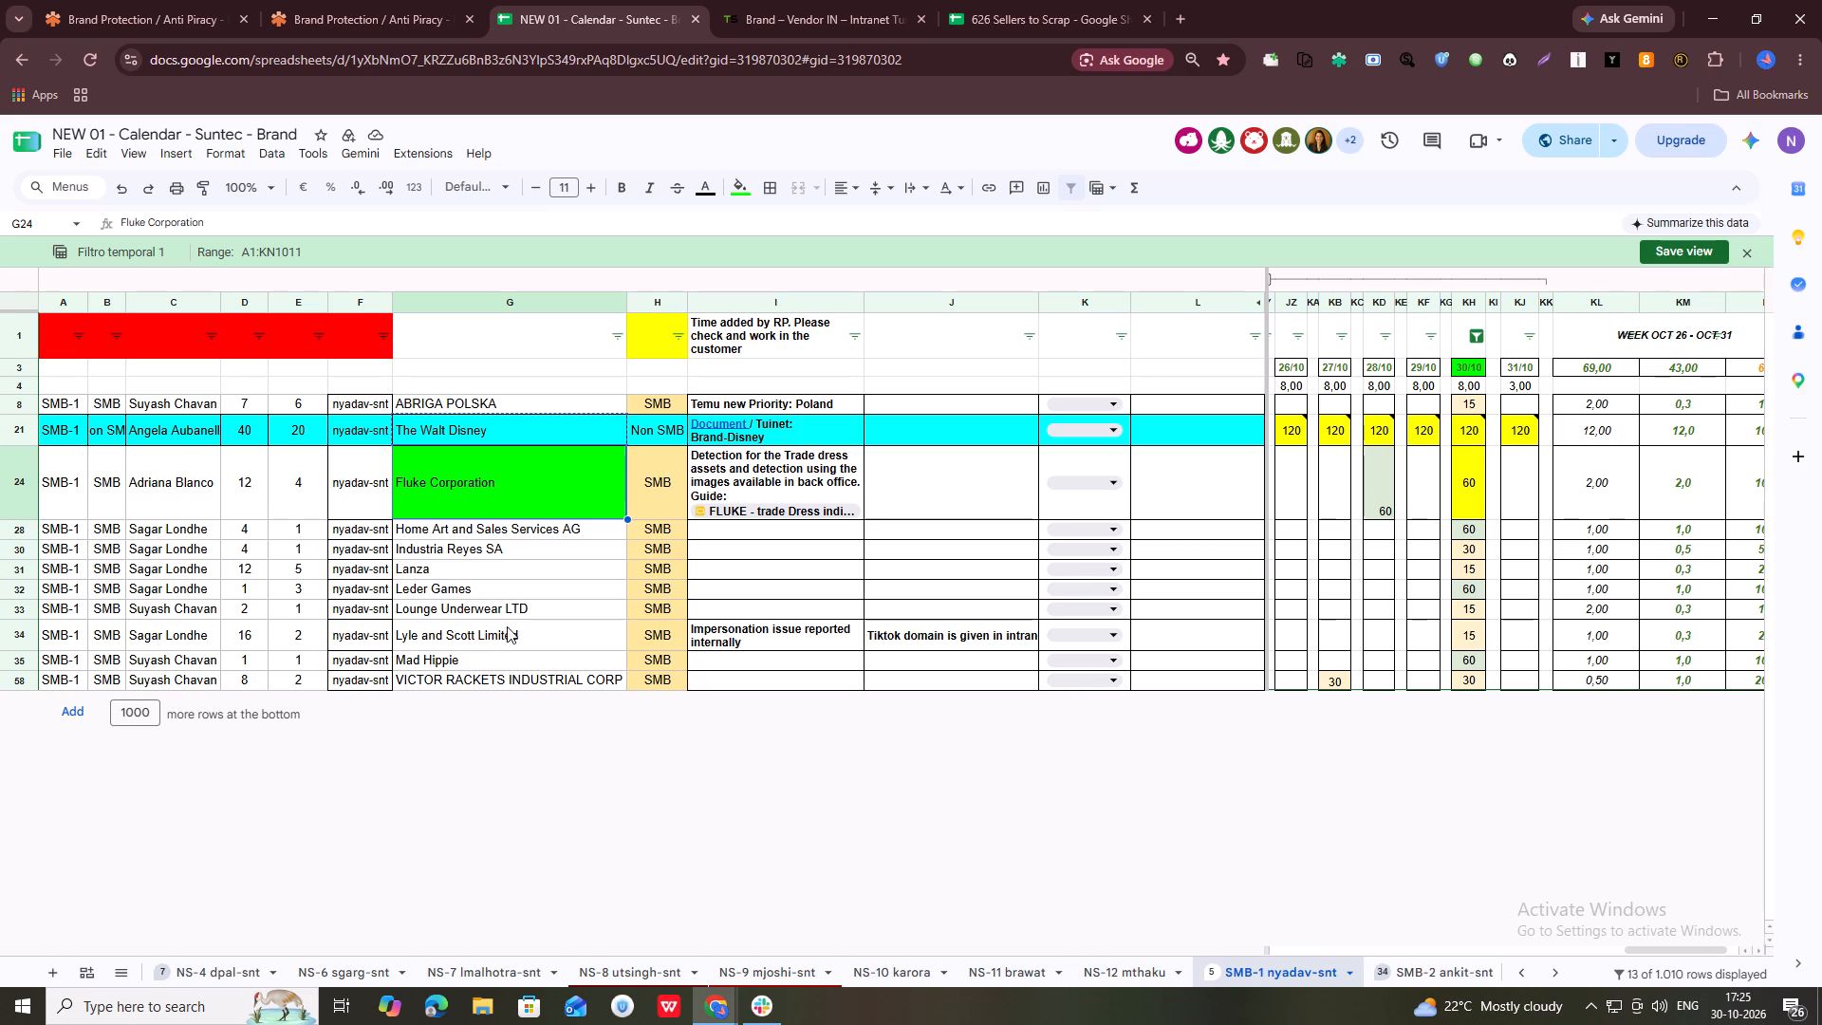
left_click(1417, 643)
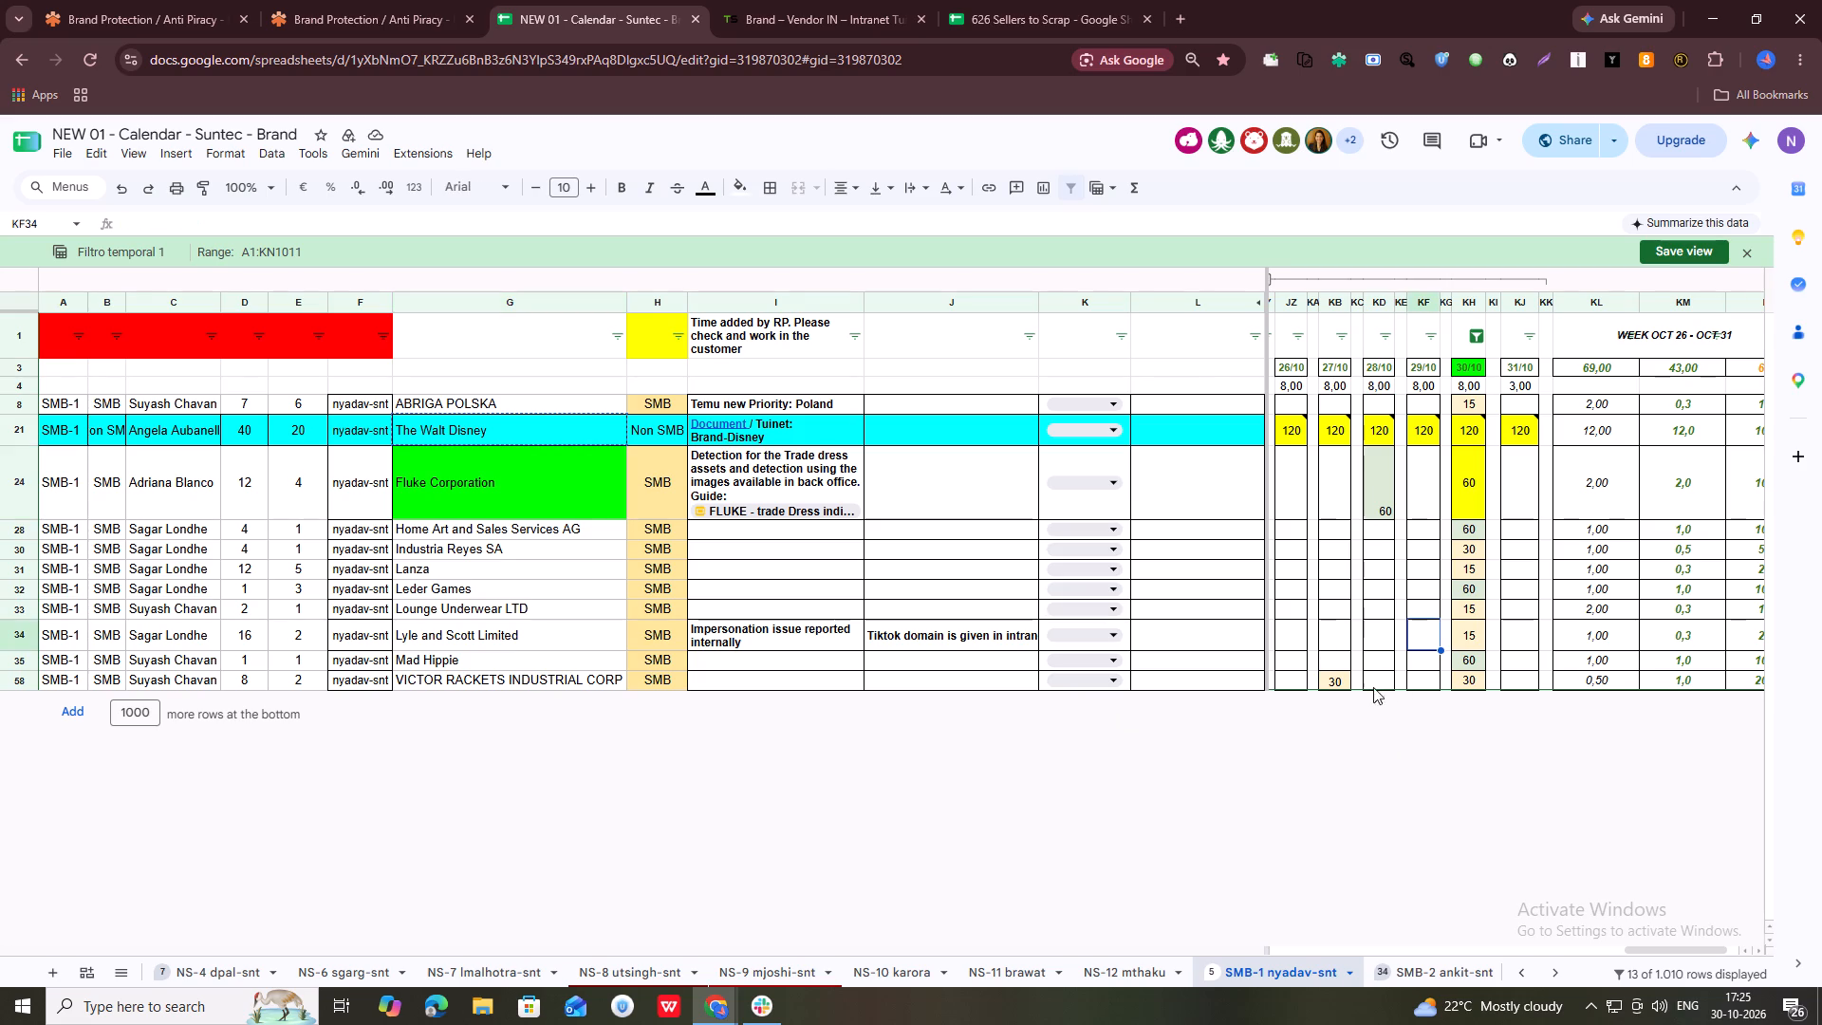
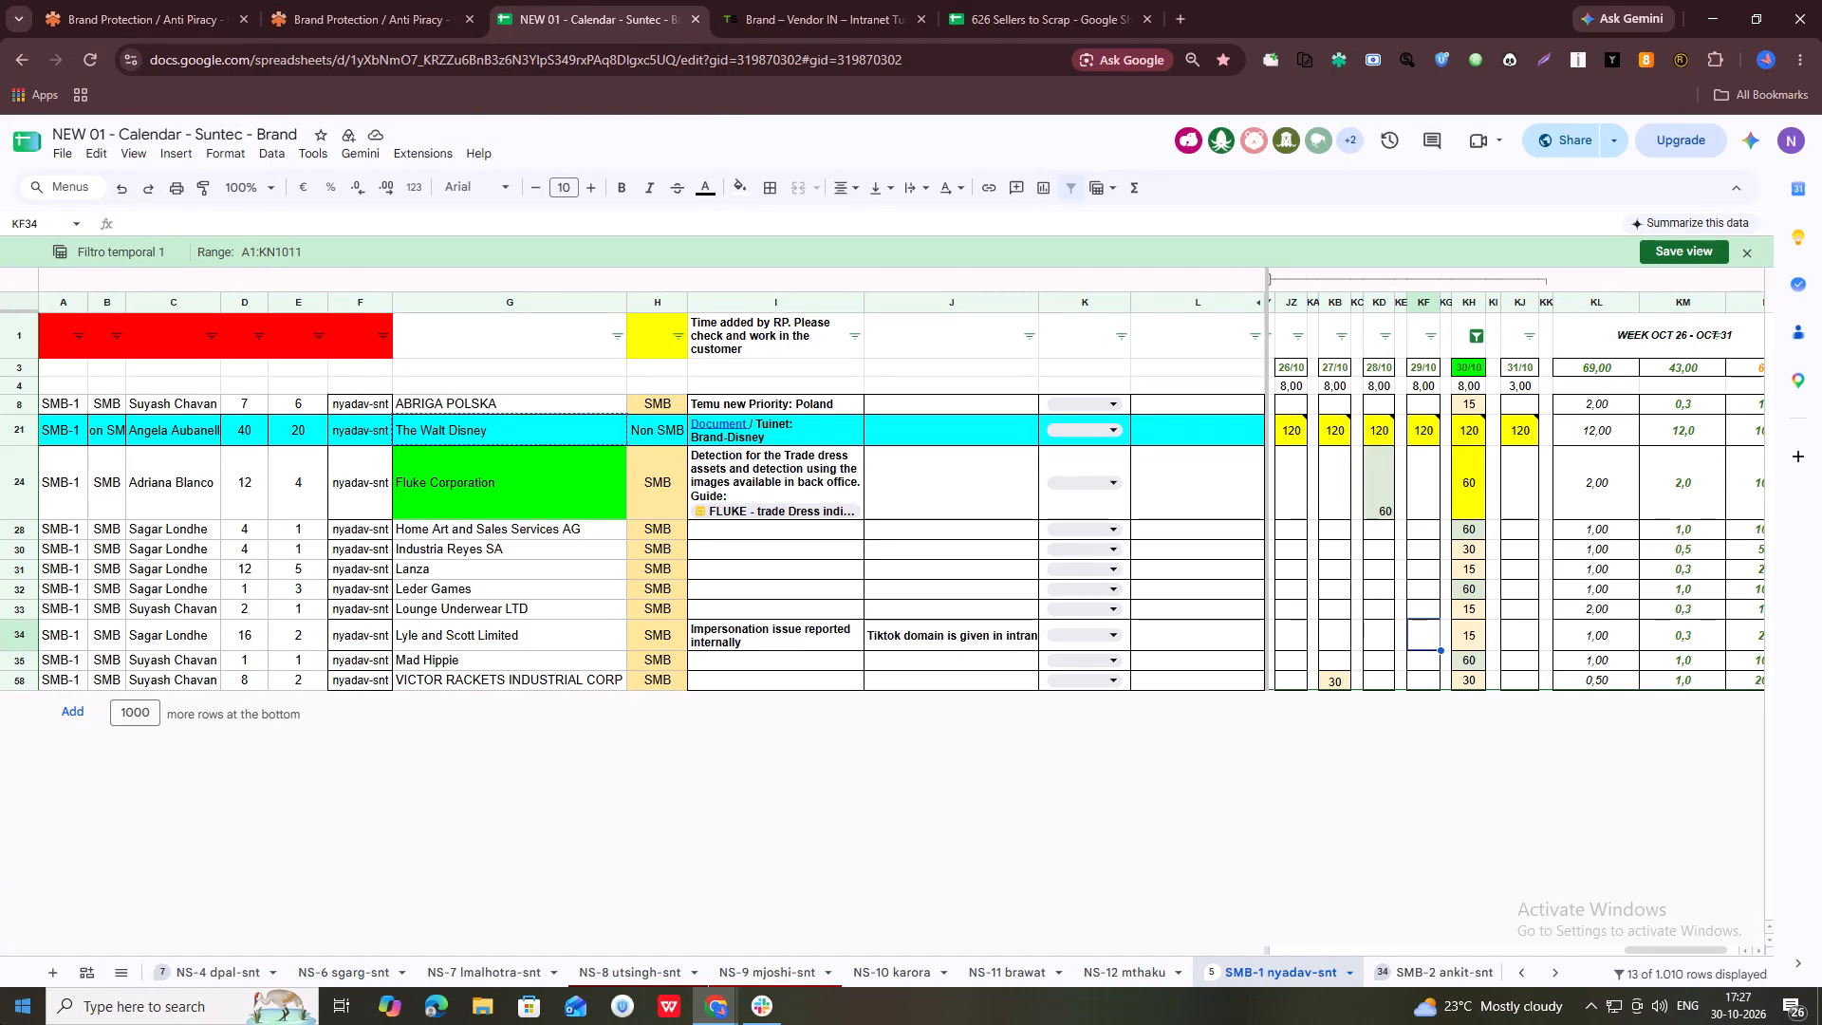
Open the NS-5 analyst sheet of the calendar spreadsheet.
scroll(325, 969, "up", 4)
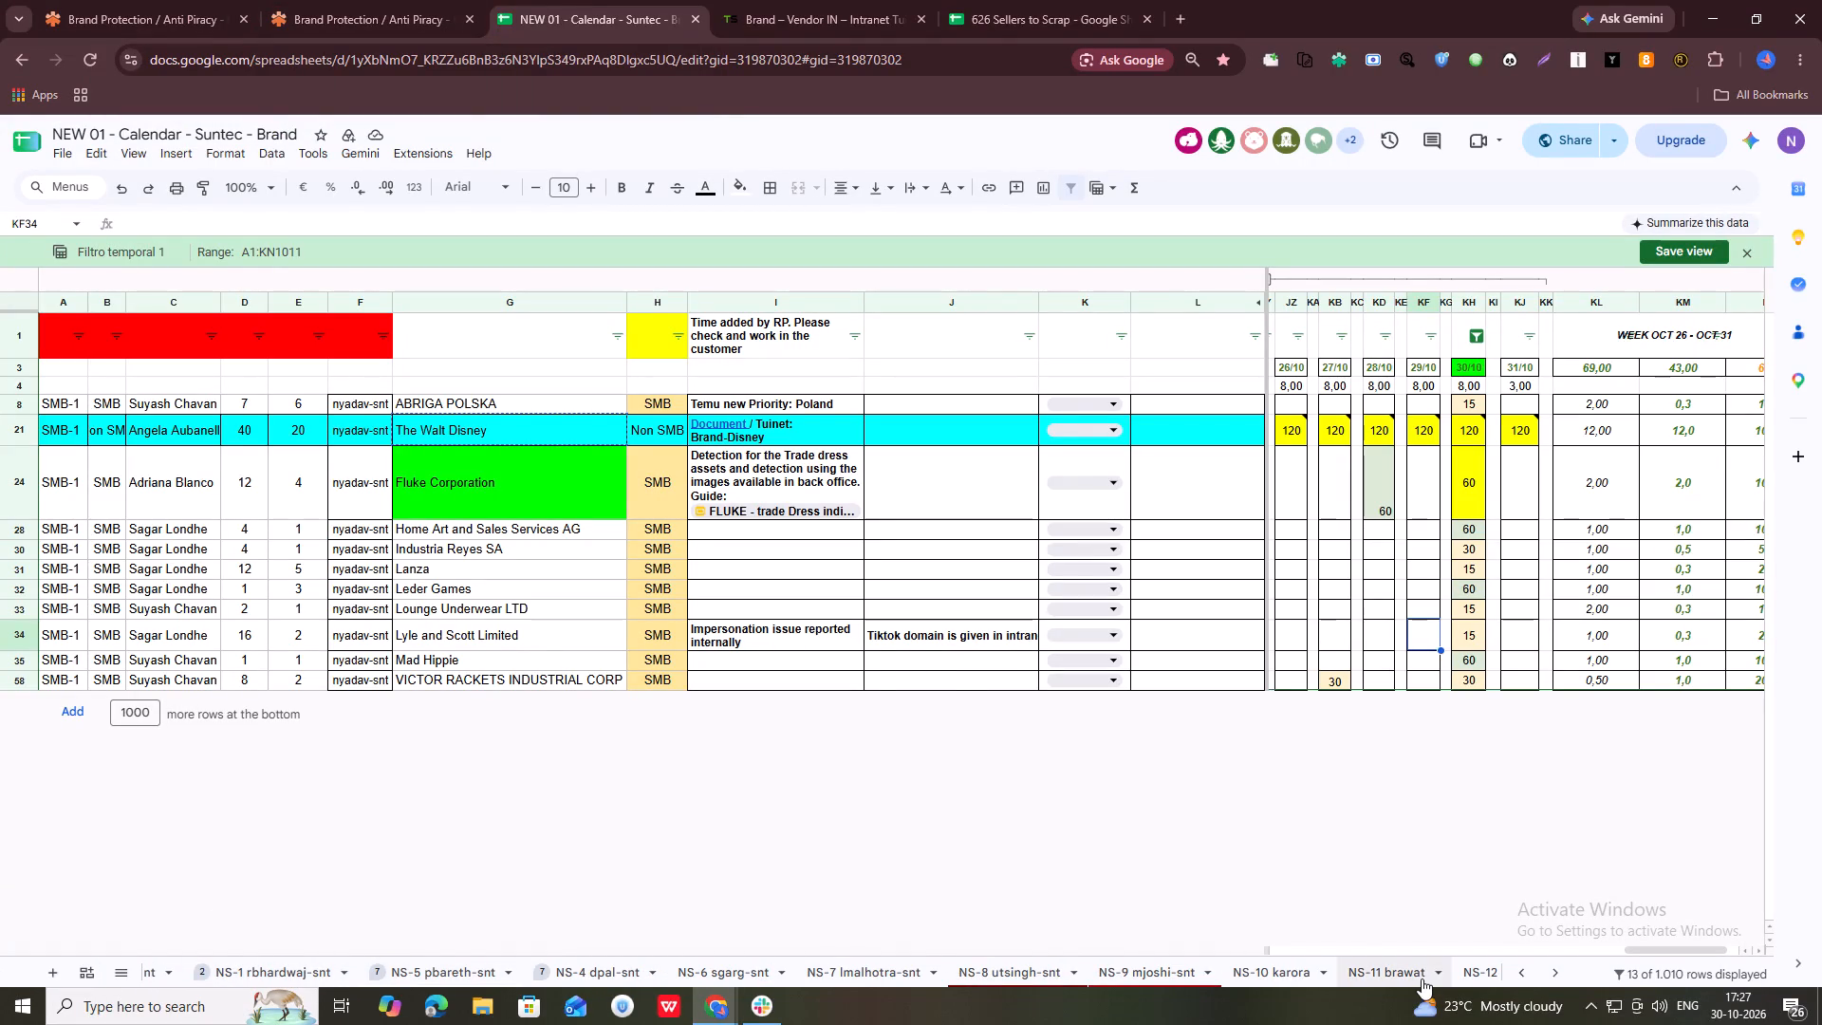
scroll(1420, 978, "down", 5)
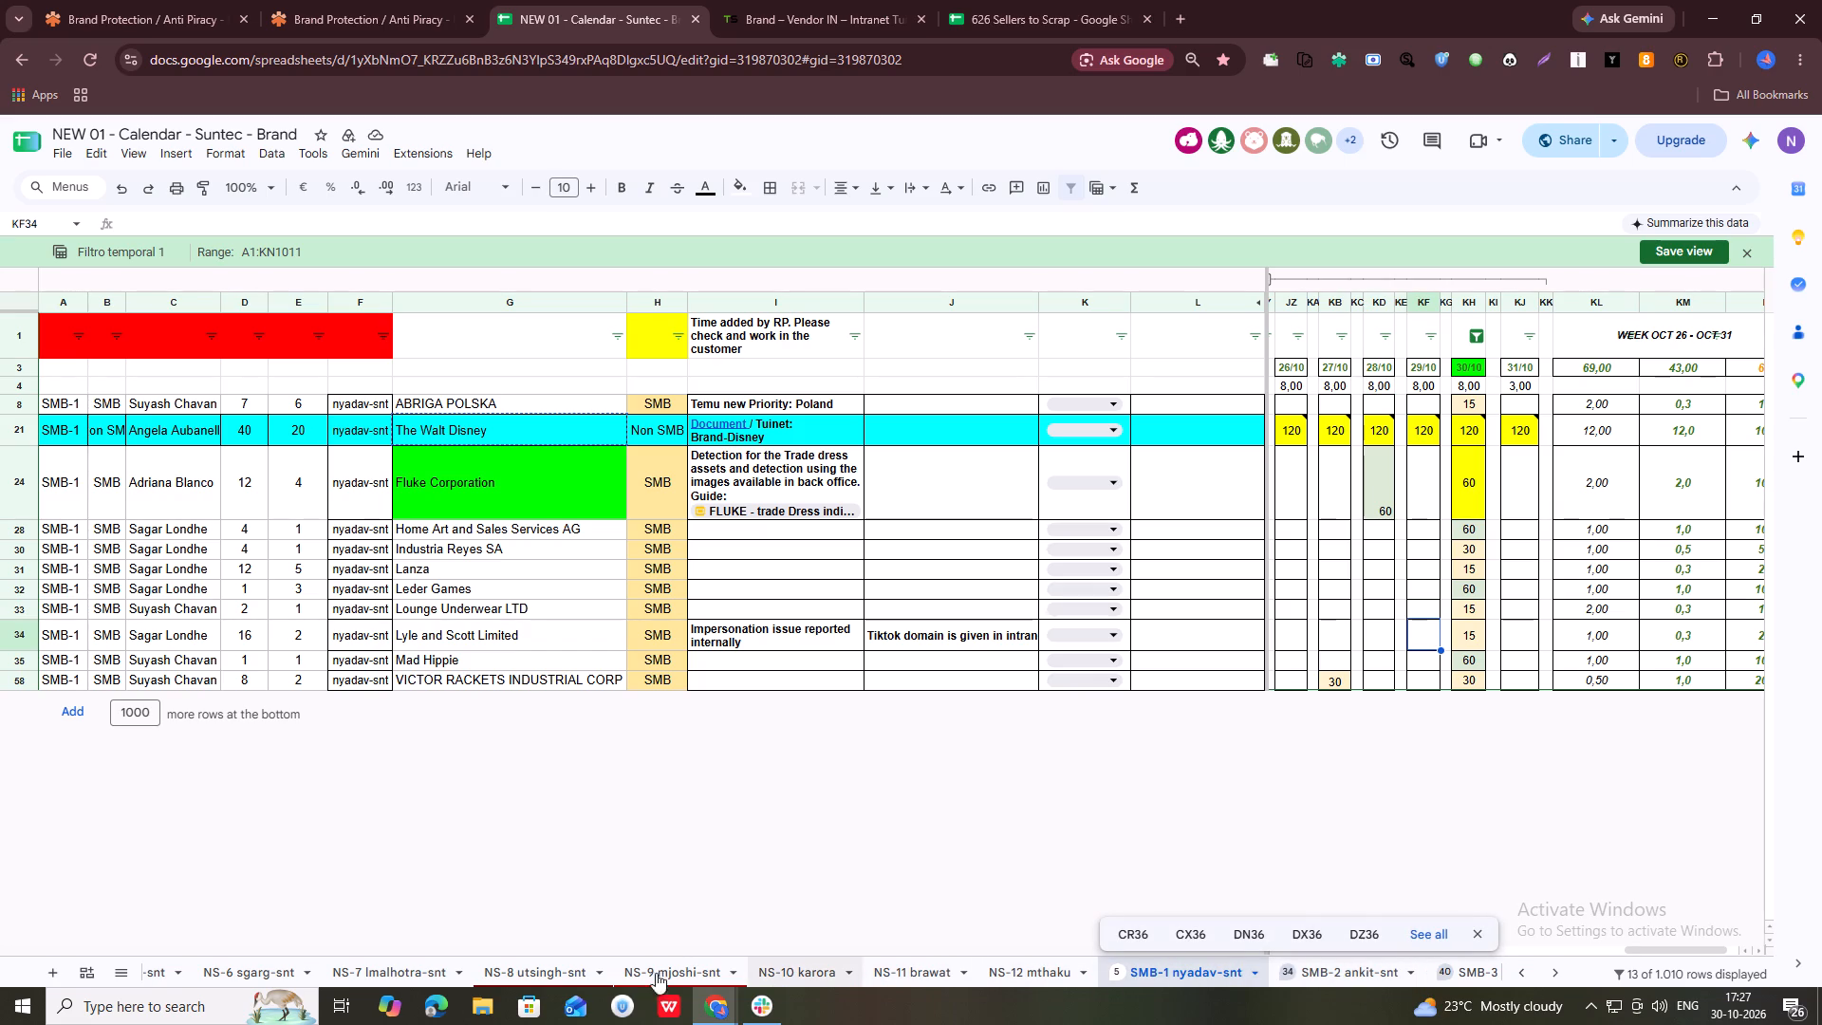
scroll(248, 973, "up", 4)
left_click(335, 980)
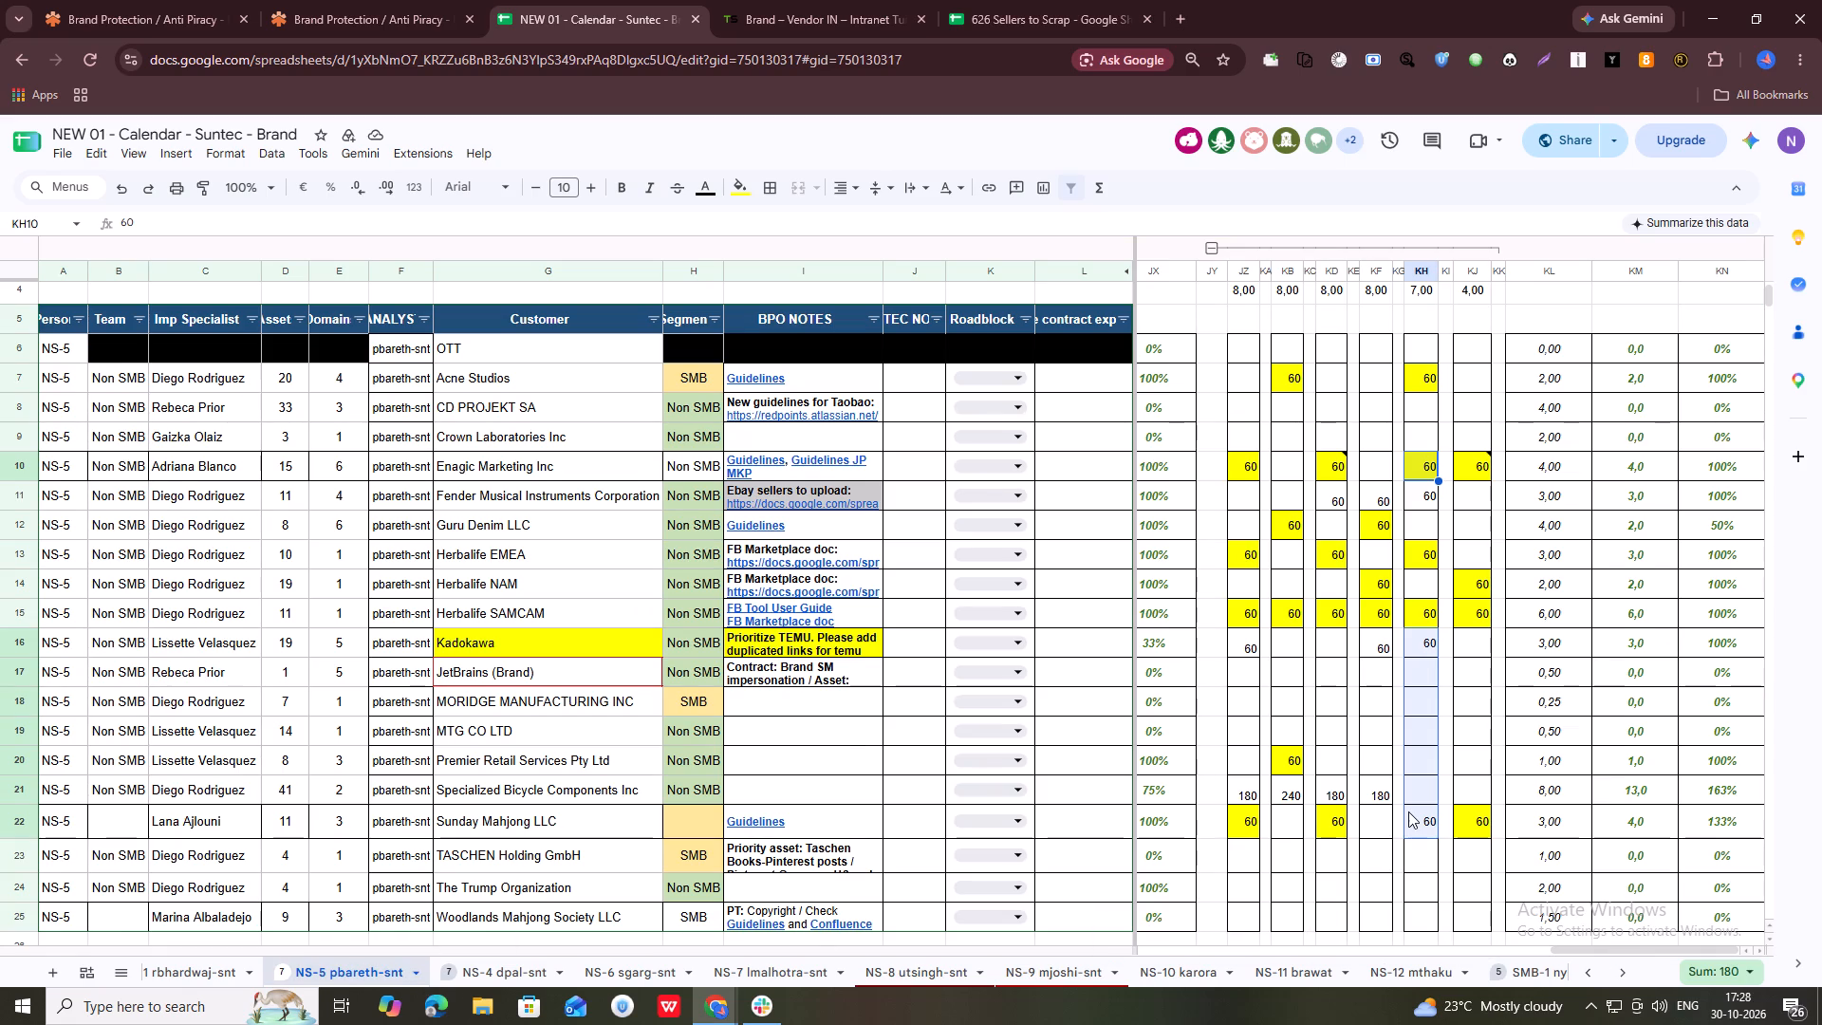
Create a temporary filter view over the whole NS-5 sheet and exclude blanks from the 30/10 column.
scroll(1411, 811, "down", 4)
scroll(1418, 813, "up", 6)
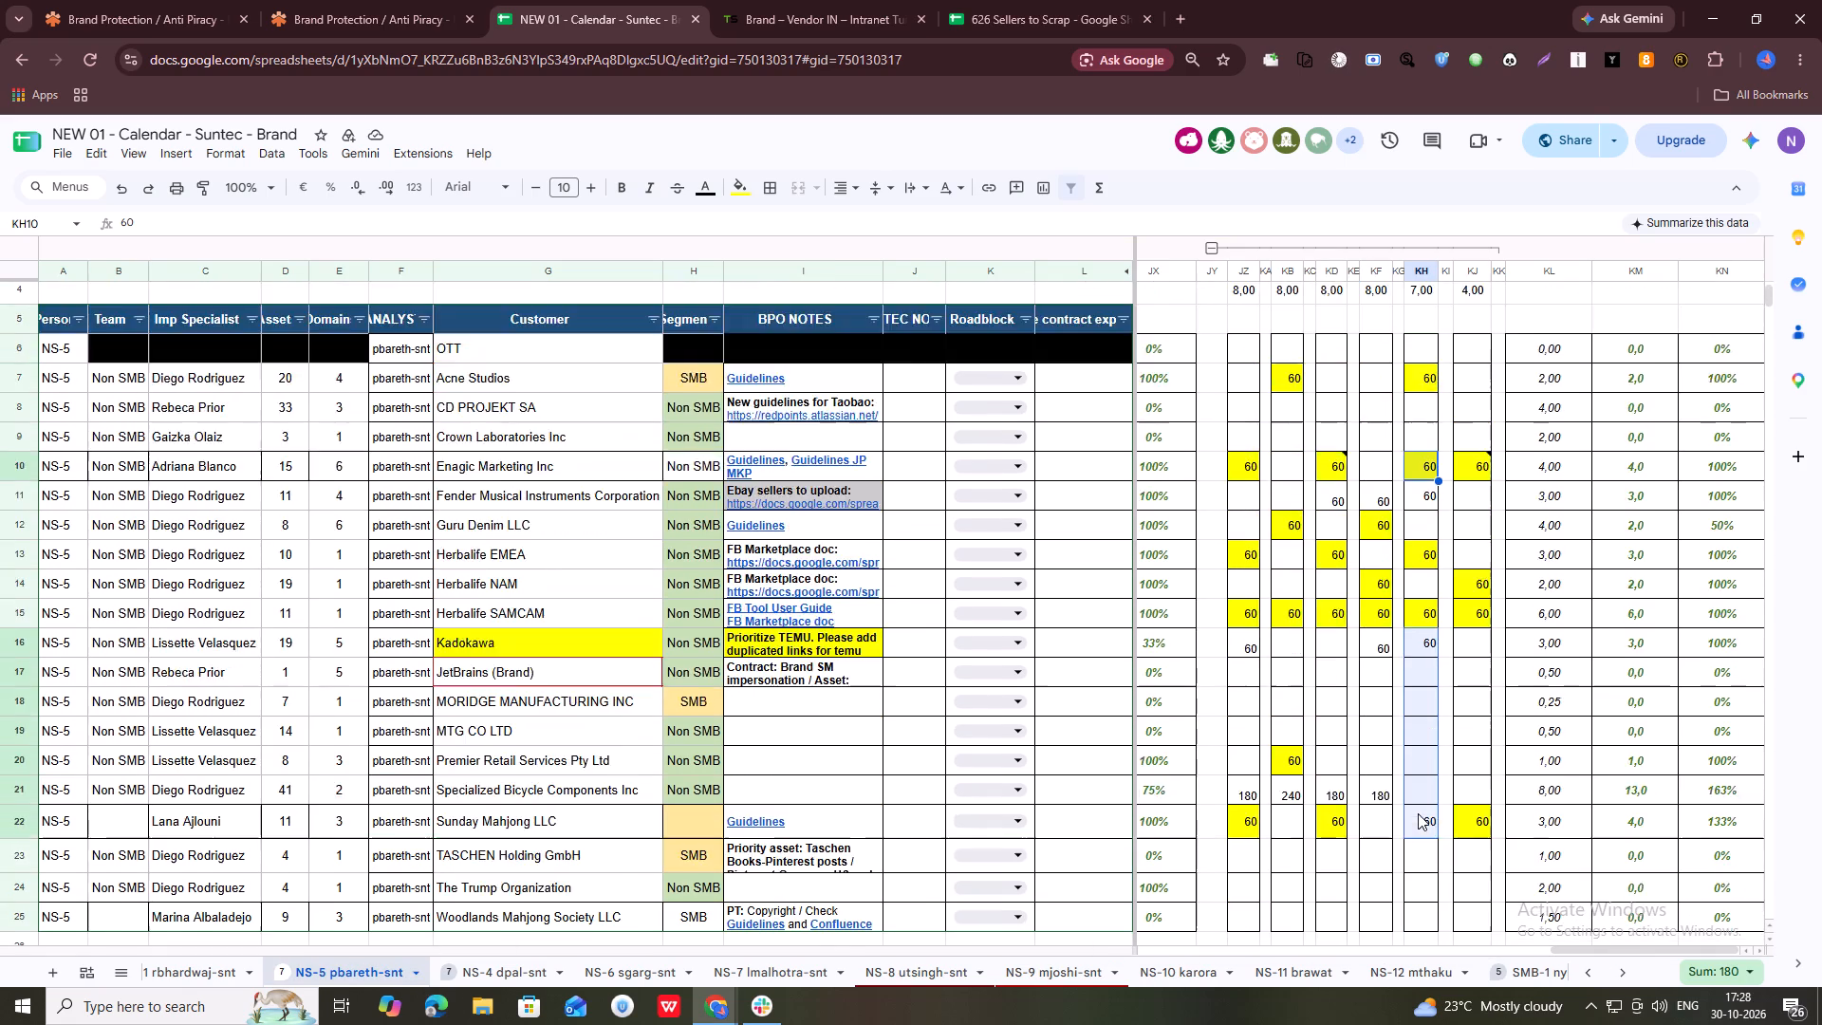
scroll(1418, 813, "up", 2)
left_click(1, 269)
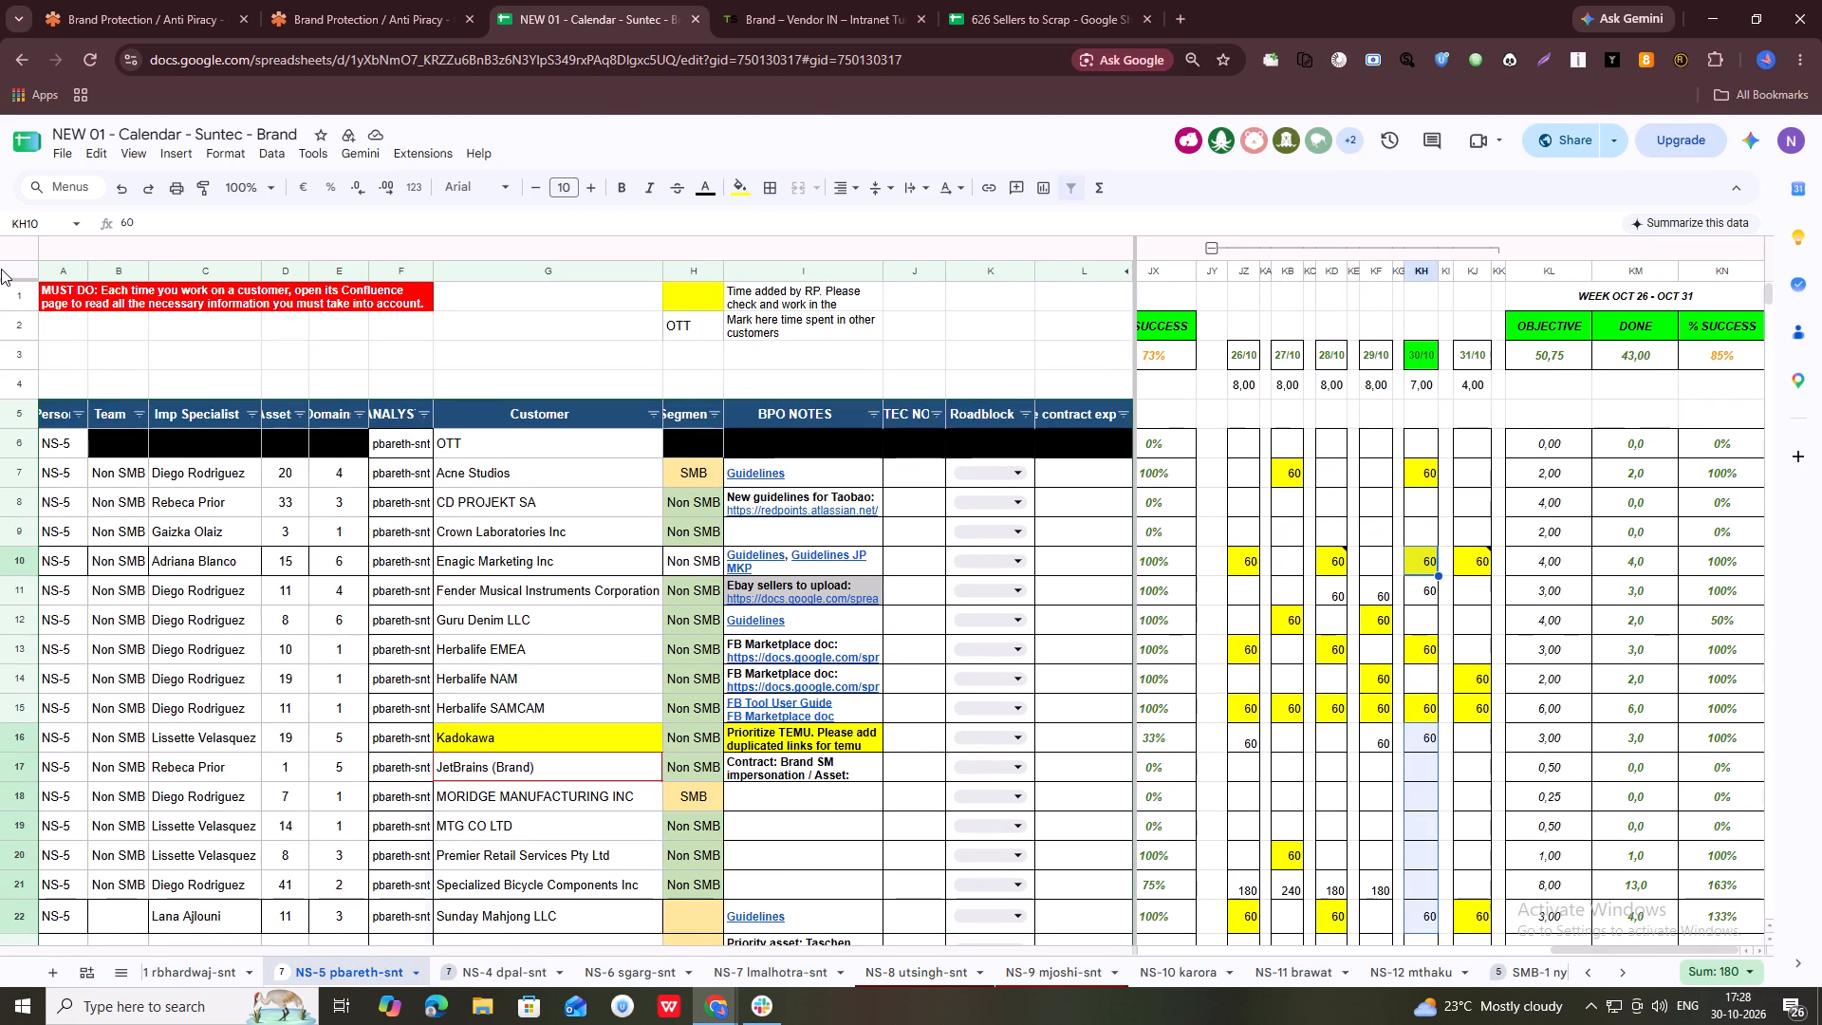
left_click(1096, 188)
left_click(1121, 240)
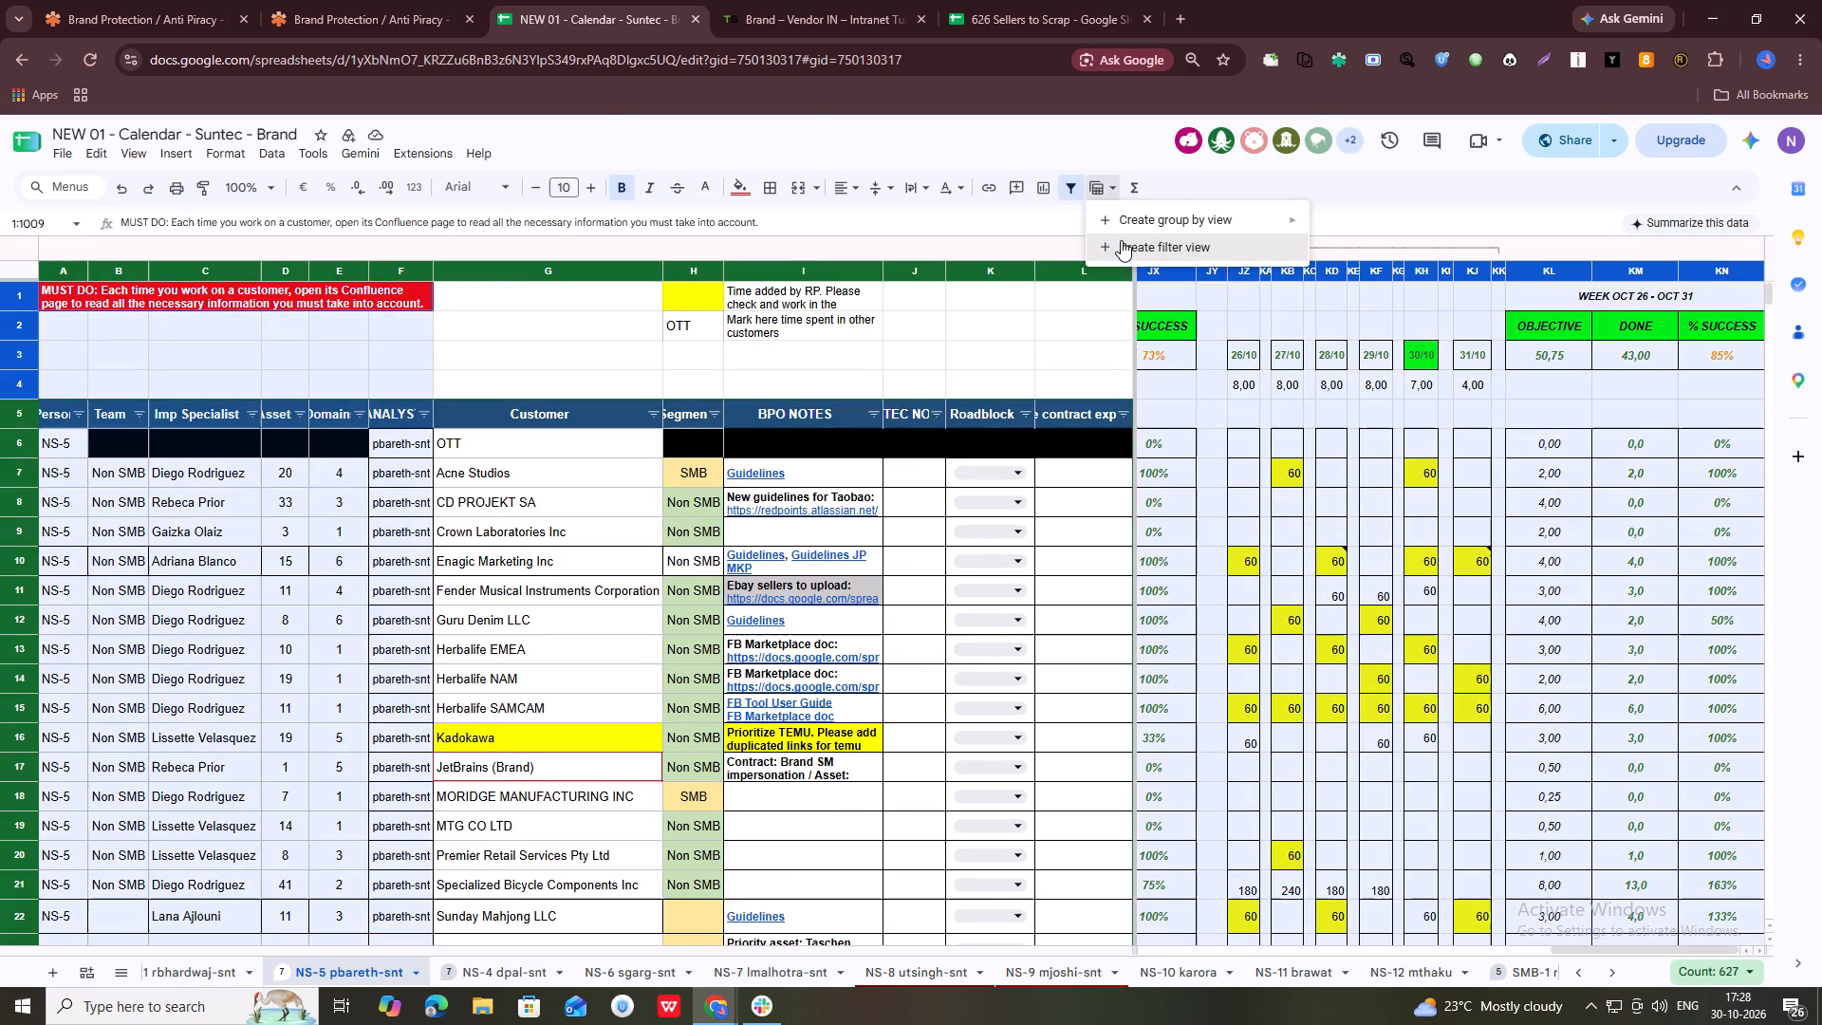
left_click(1427, 320)
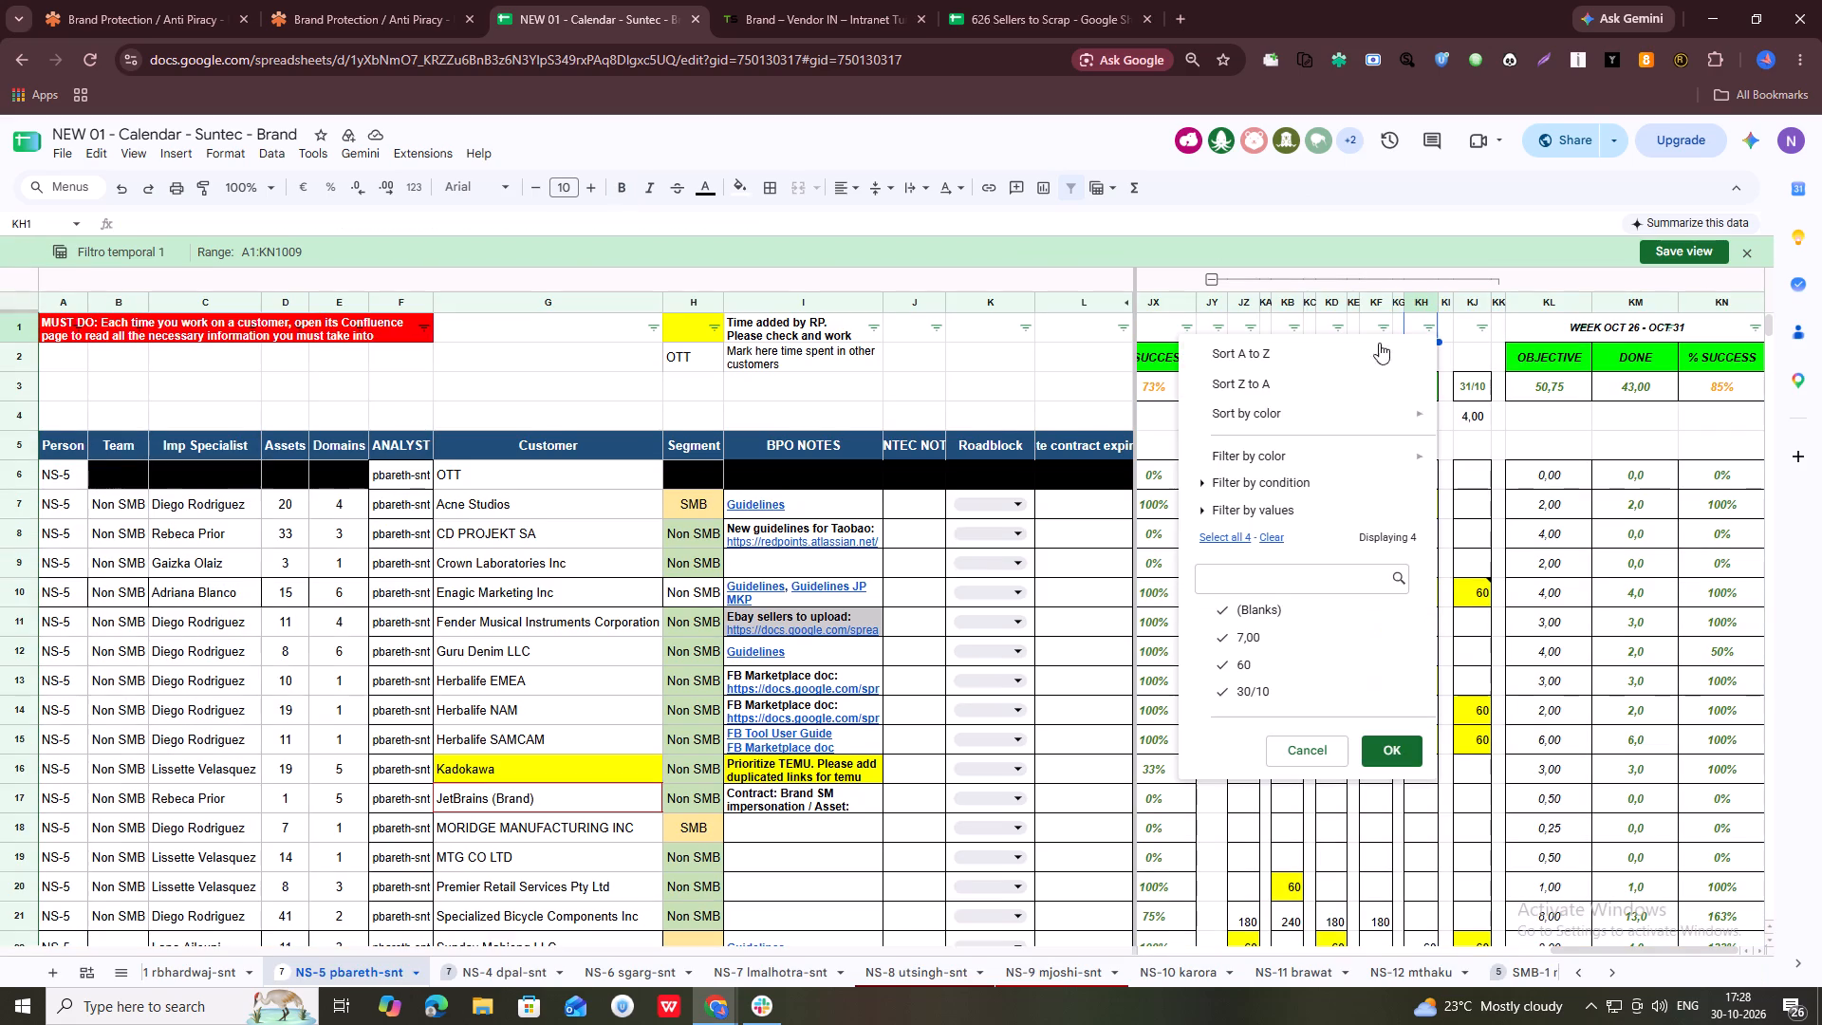
left_click(1259, 616)
left_click(1374, 749)
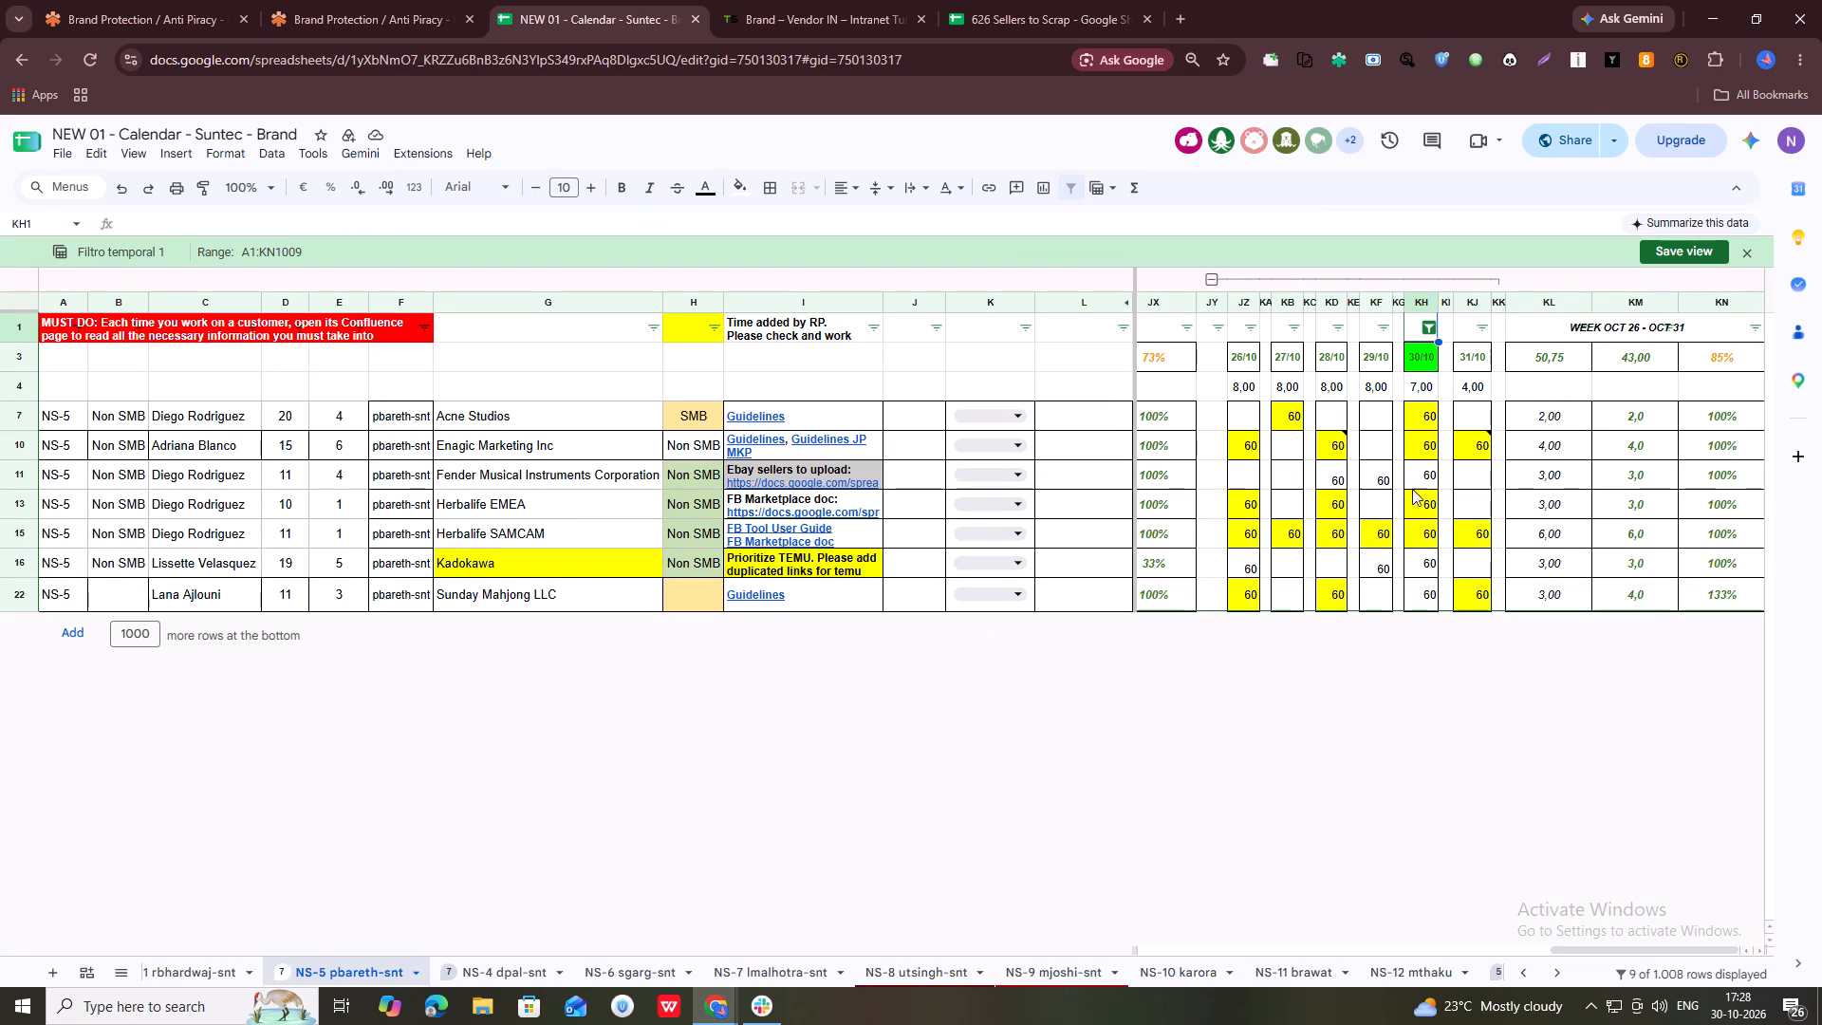
Examine the customers scheduled for 30/10 on the NS-5 sheet and the minutes assigned to them.
left_click(539, 572)
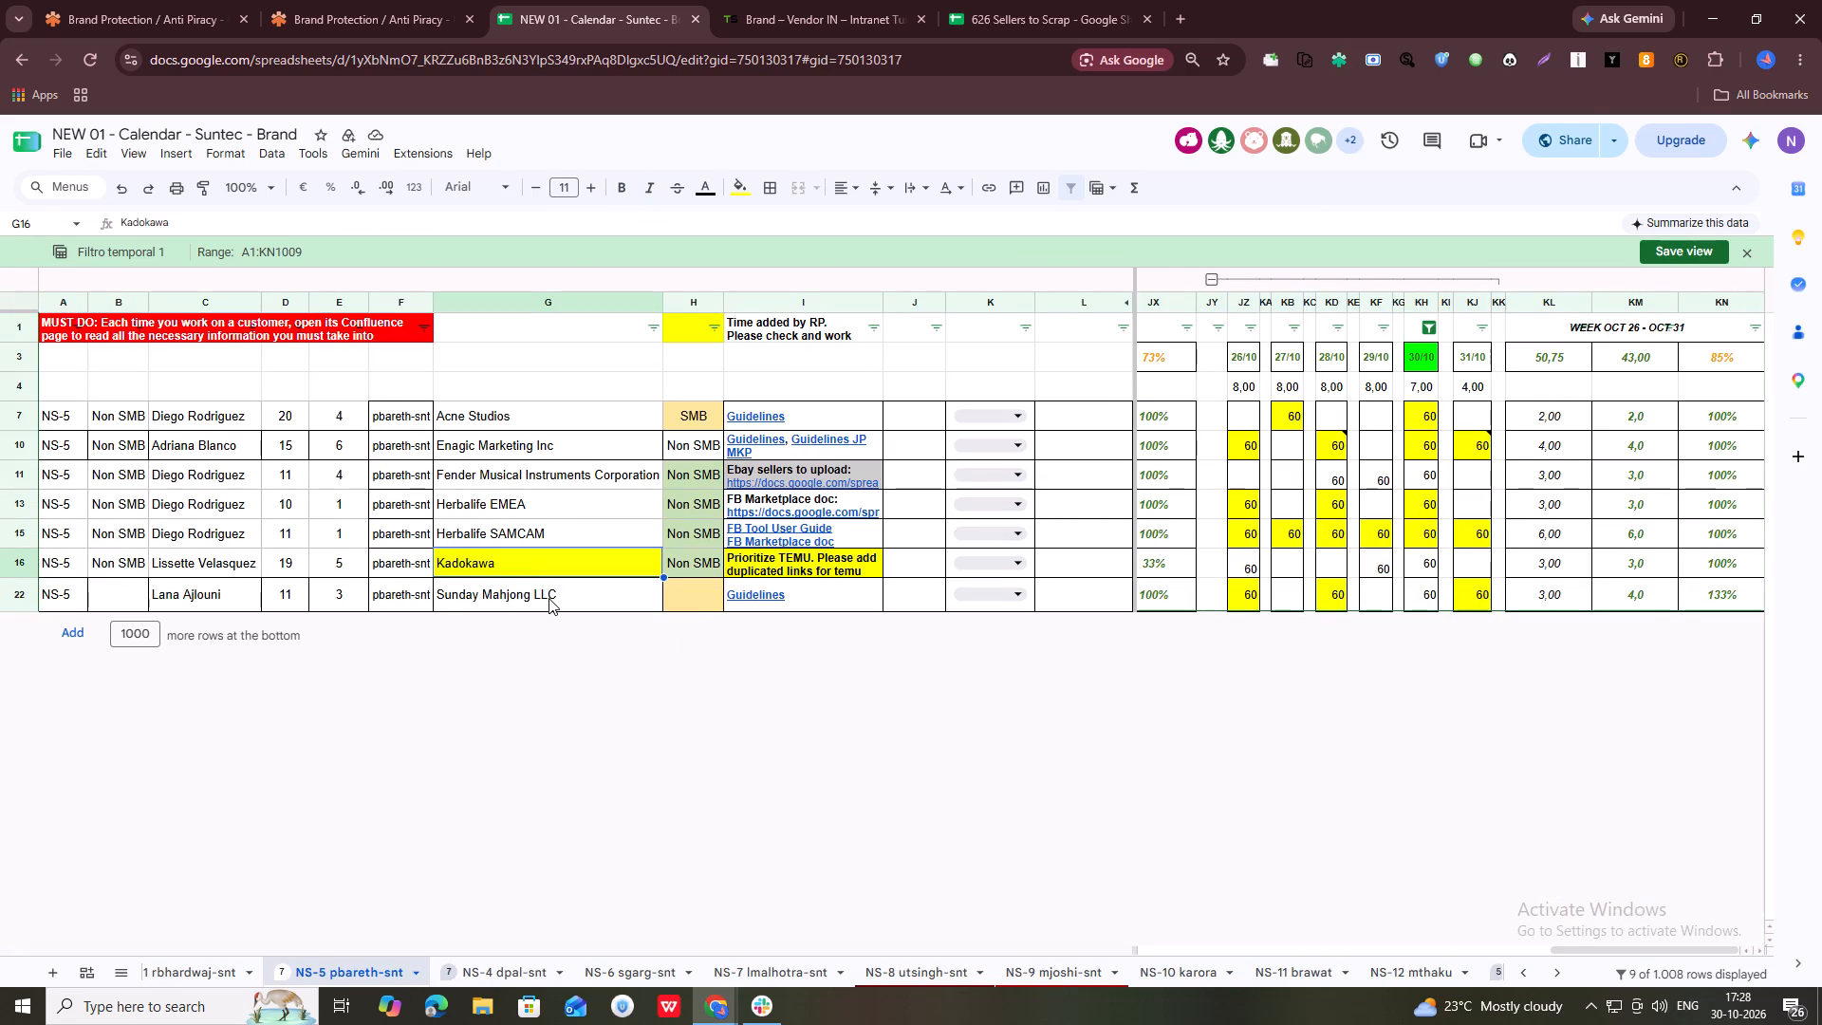
key("alt+Tab")
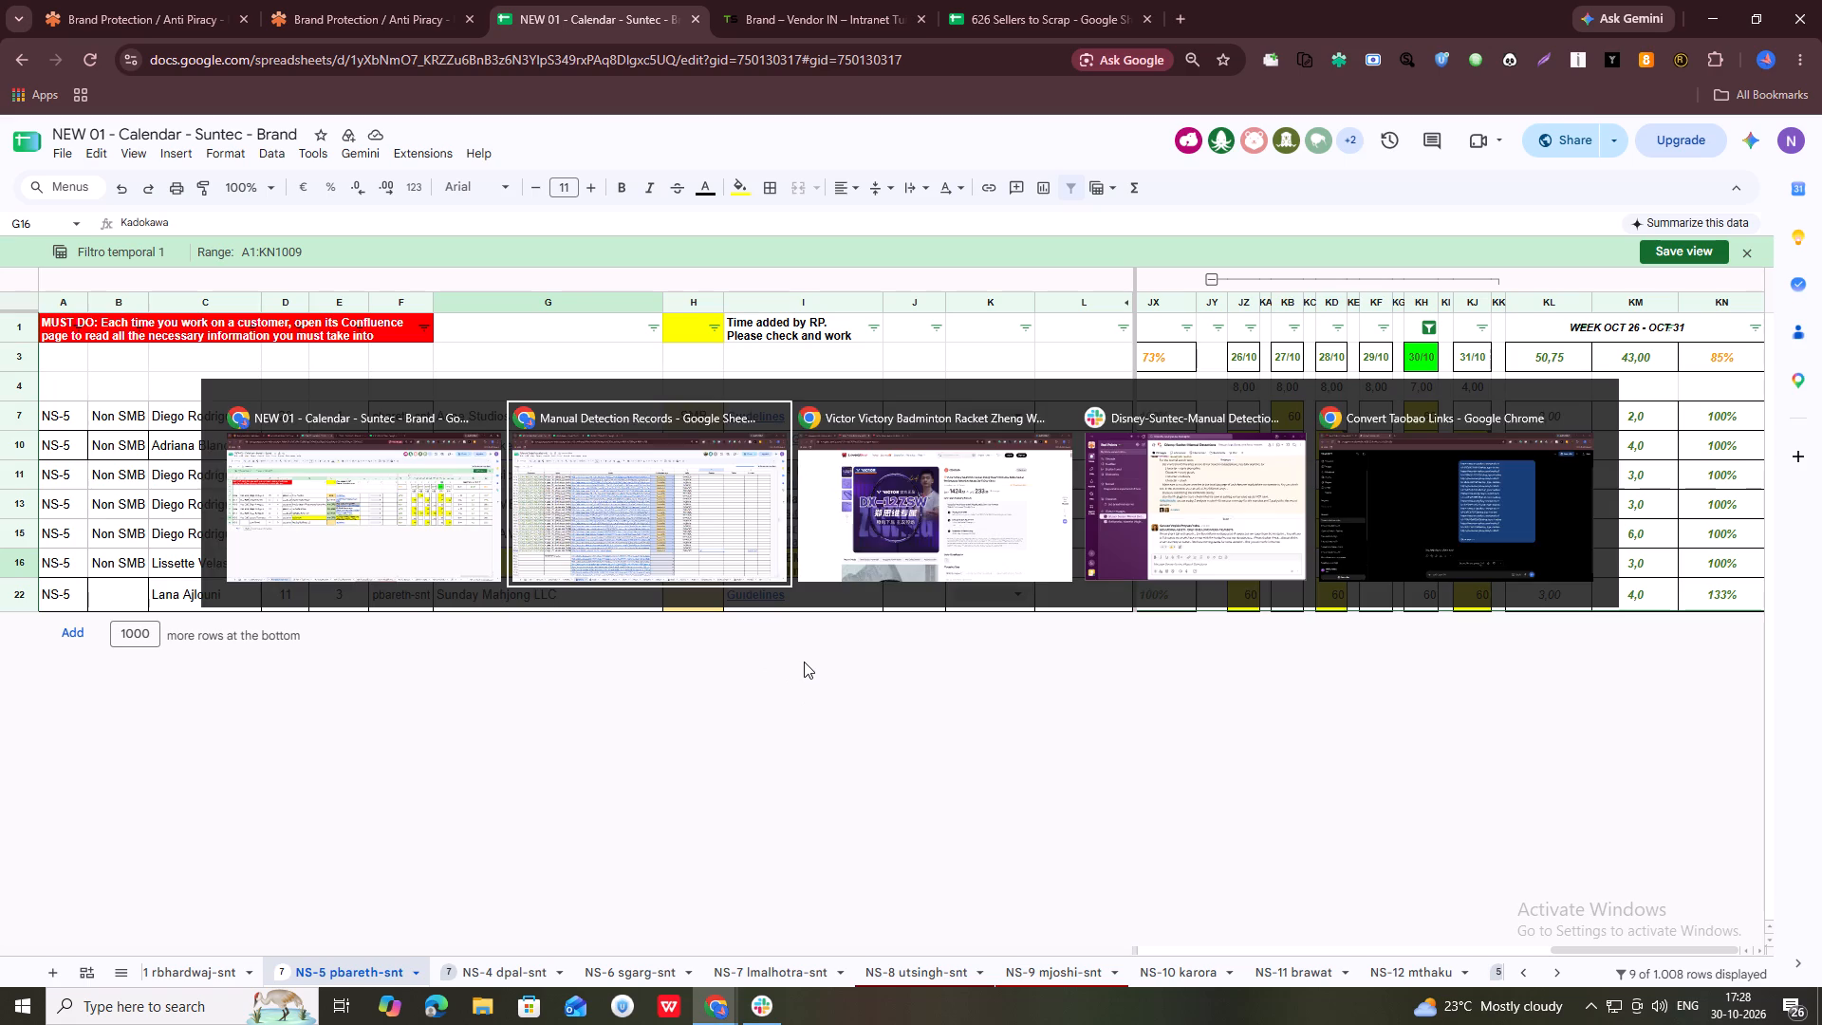
left_click(399, 529, "alt")
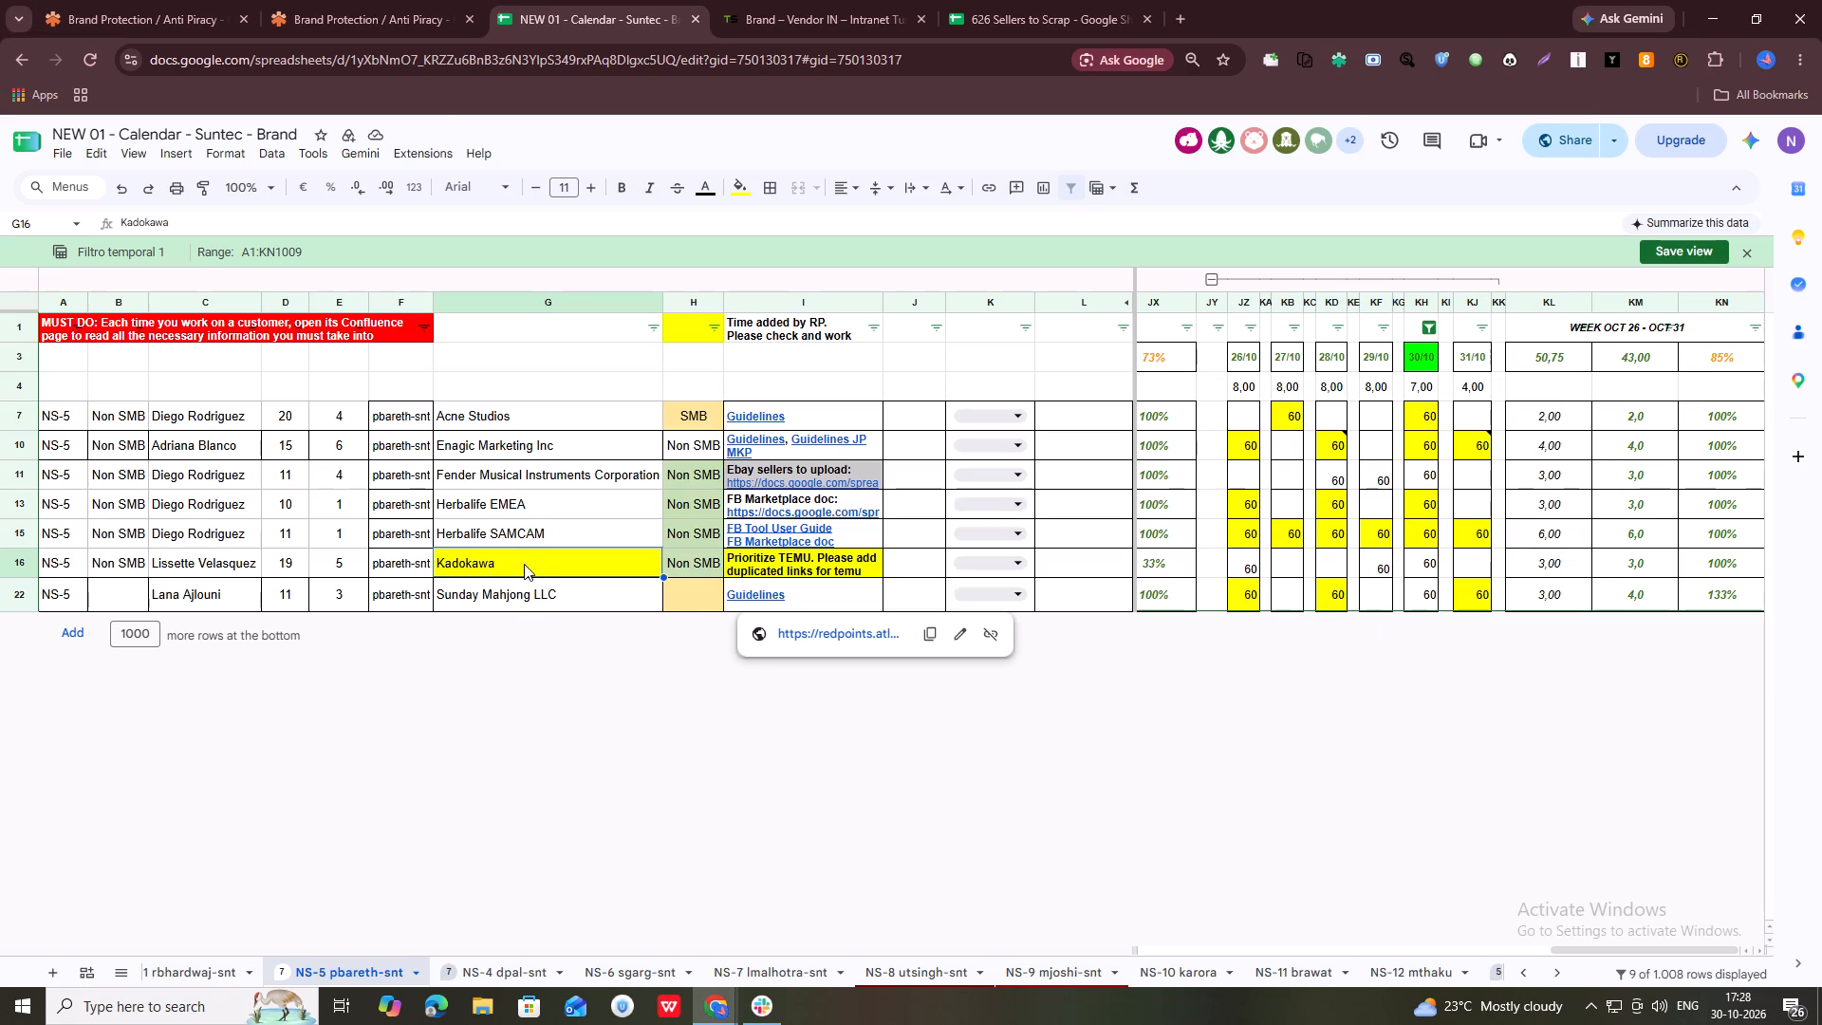
left_click(491, 597, "ctrl")
left_click(515, 450, "ctrl")
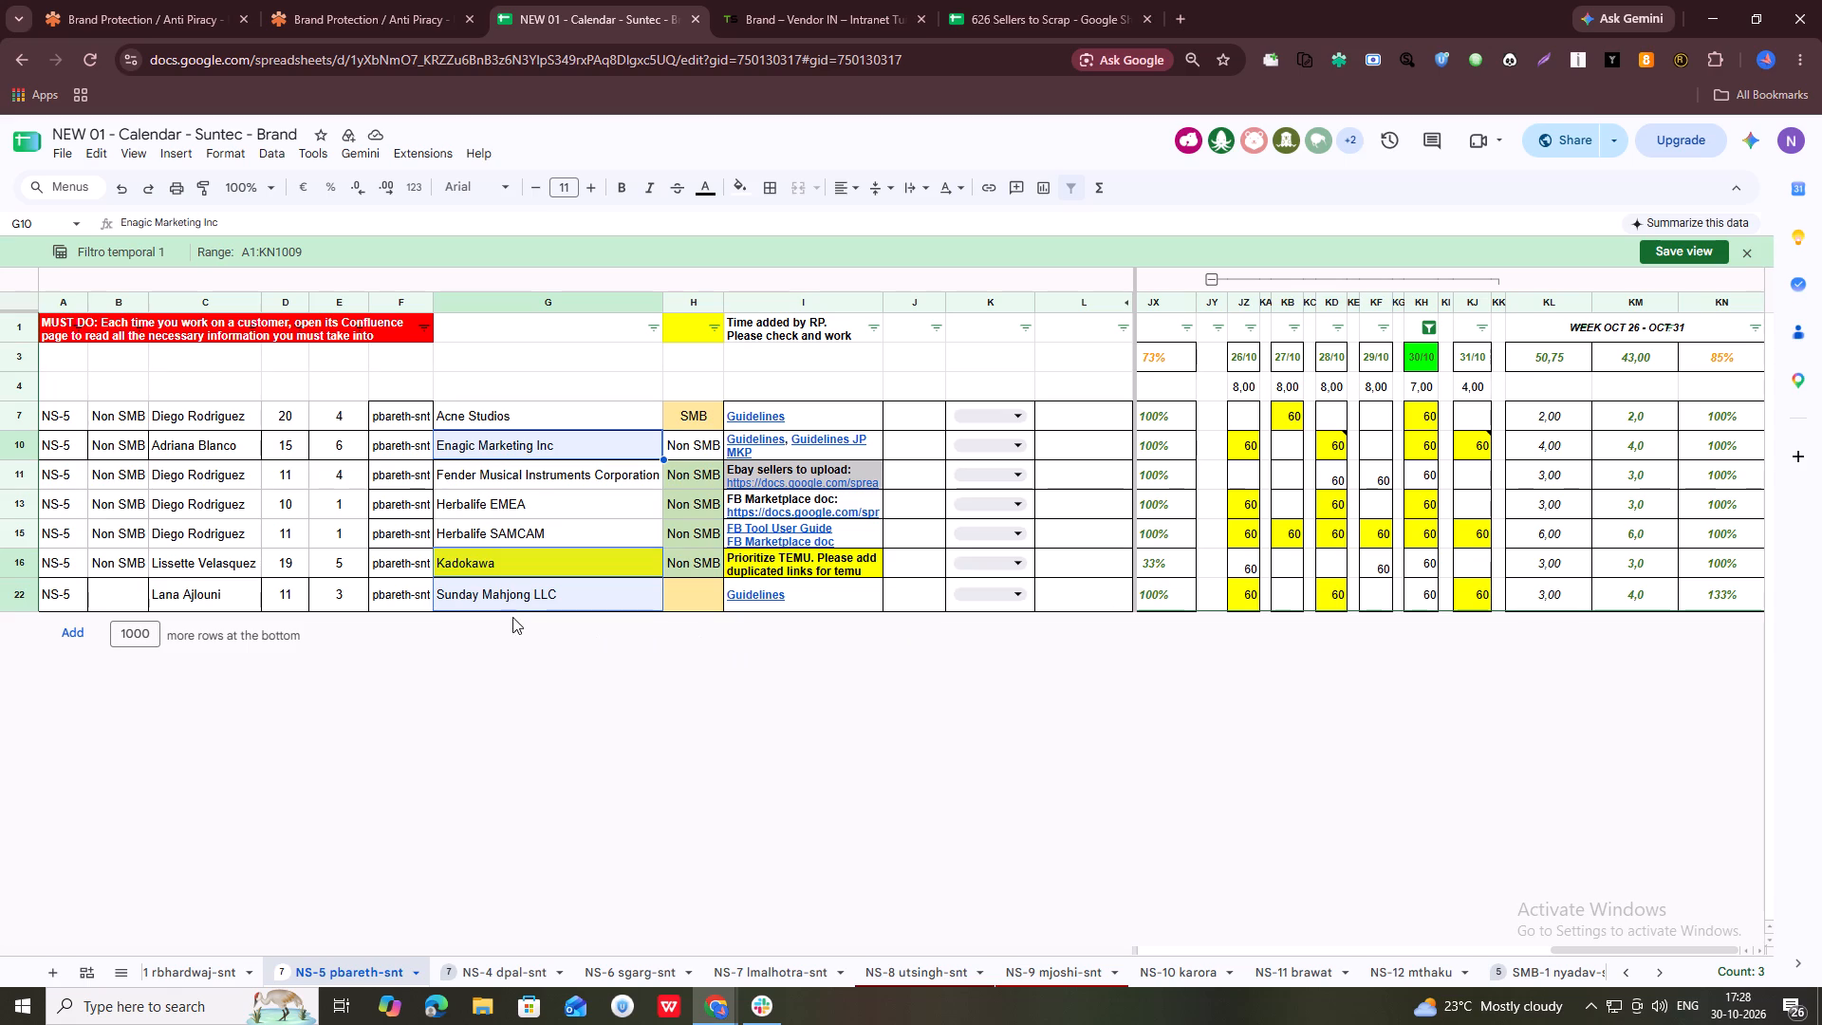
left_click(1428, 330)
left_click(1035, 687)
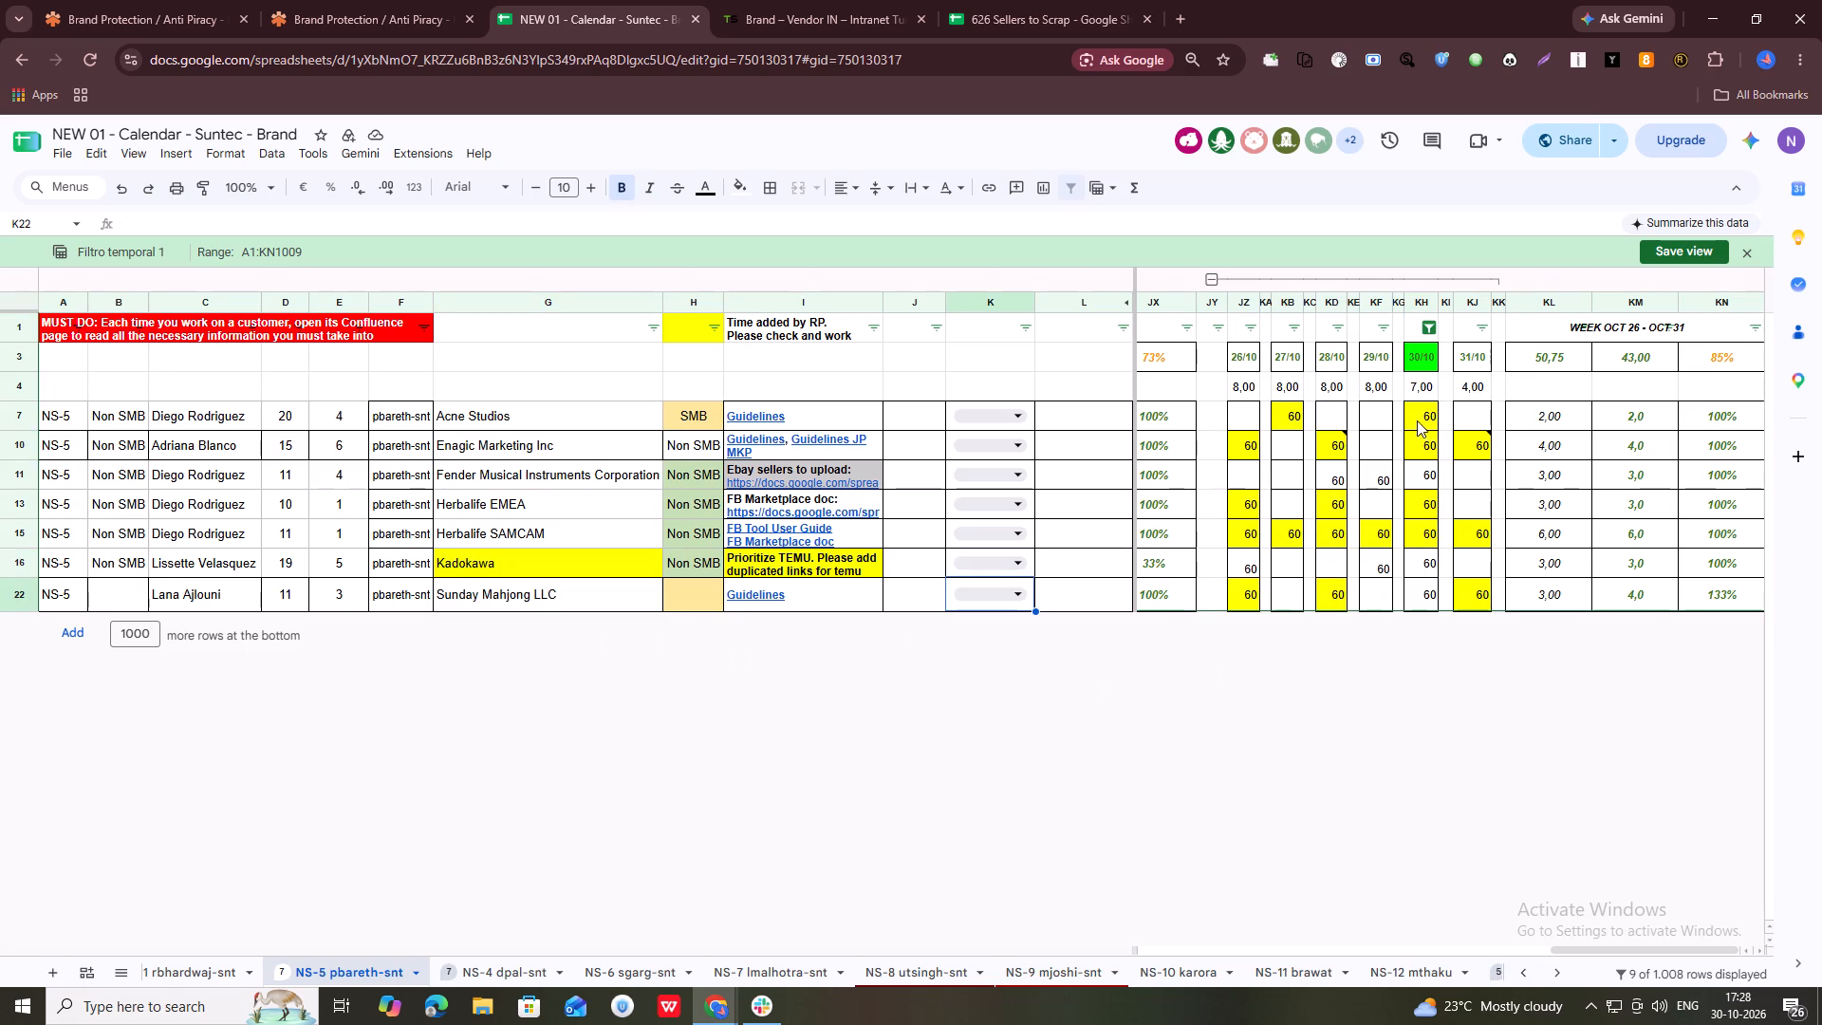
left_click_drag(1417, 419, 1422, 592)
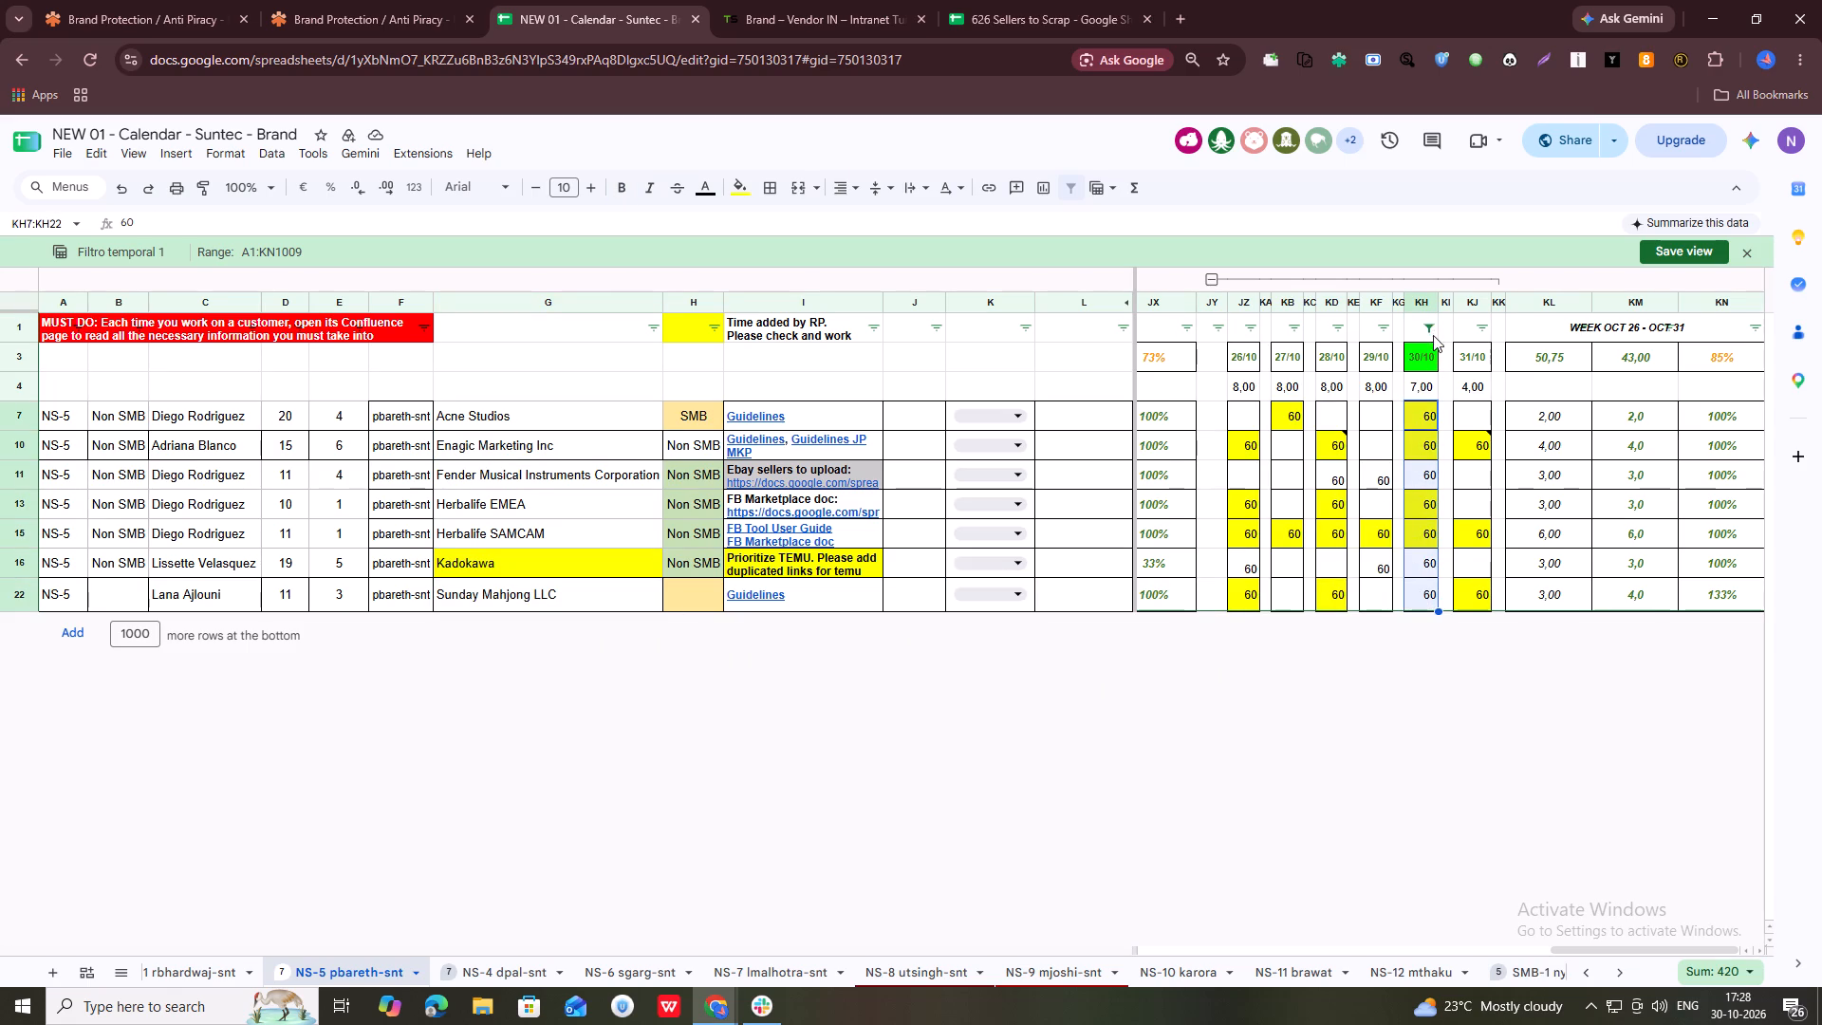
Reset the 30/10 column filter to include all values, including blanks.
left_click(1431, 330)
scroll(1266, 638, "down", 6)
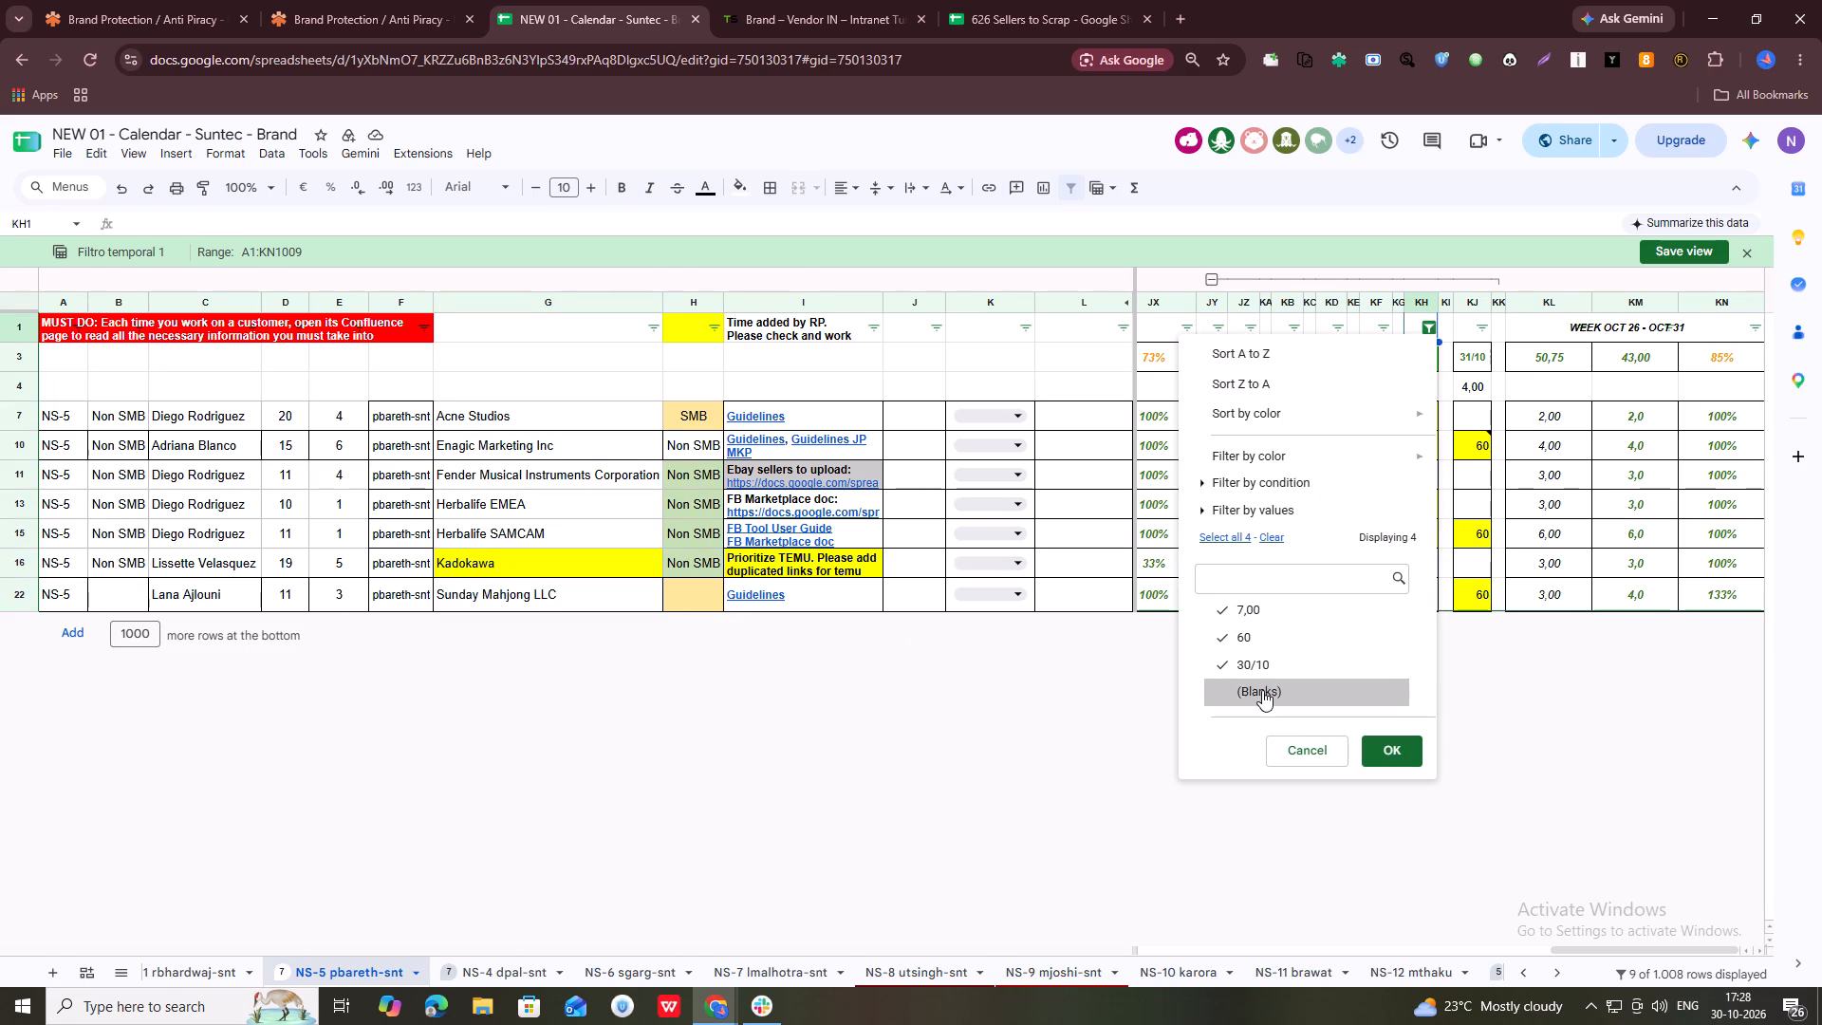
left_click(1225, 541)
left_click(1249, 683)
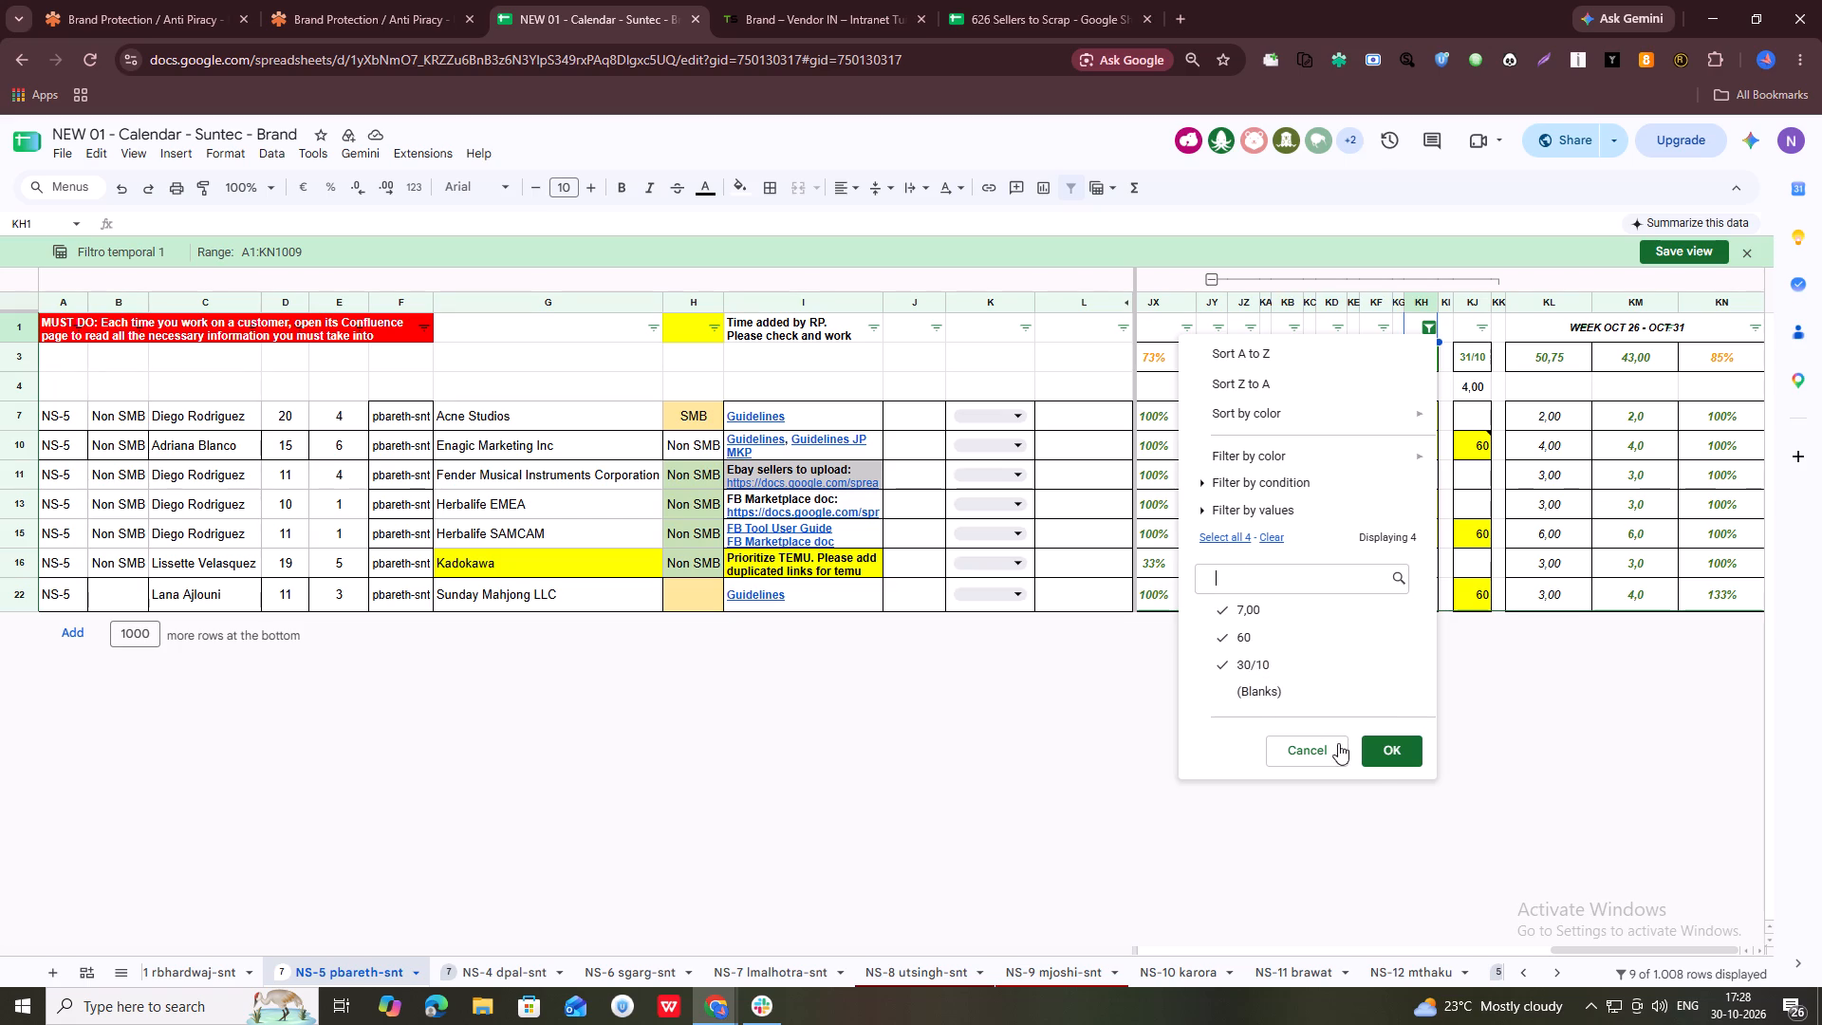
left_click(1378, 753)
left_click(1433, 324)
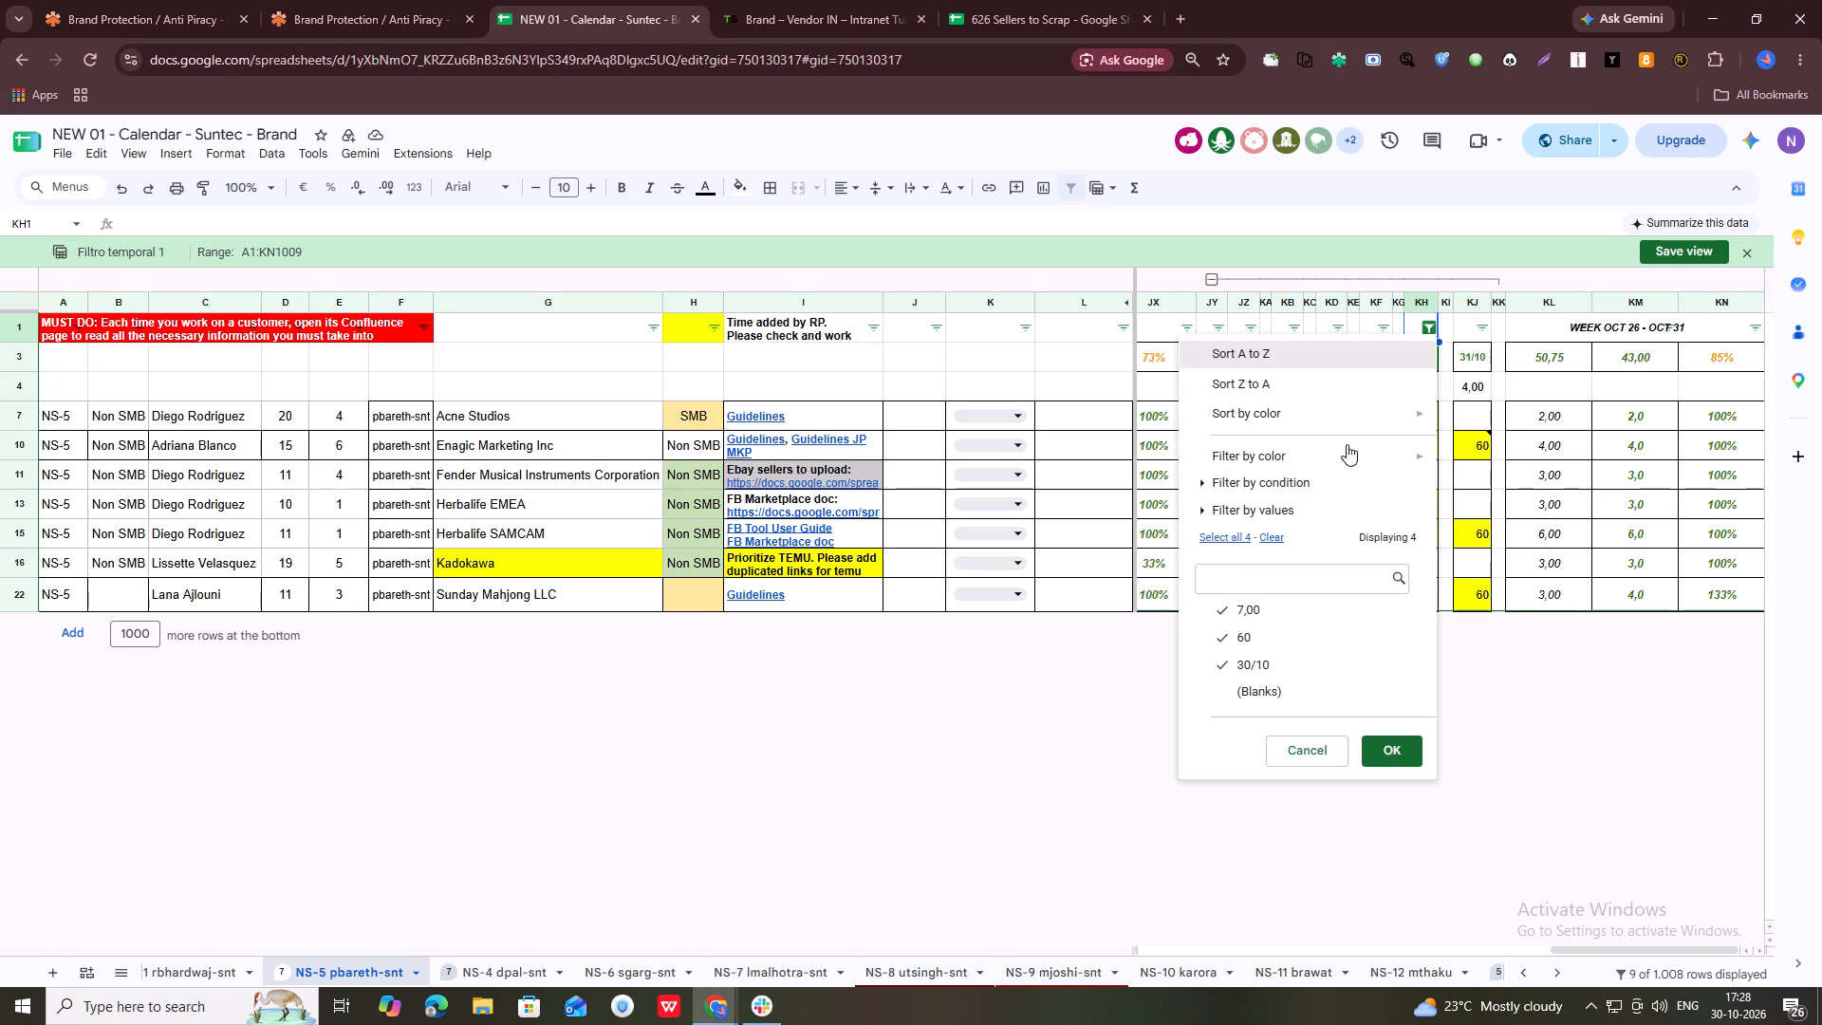
left_click(1236, 542)
left_click(1379, 760)
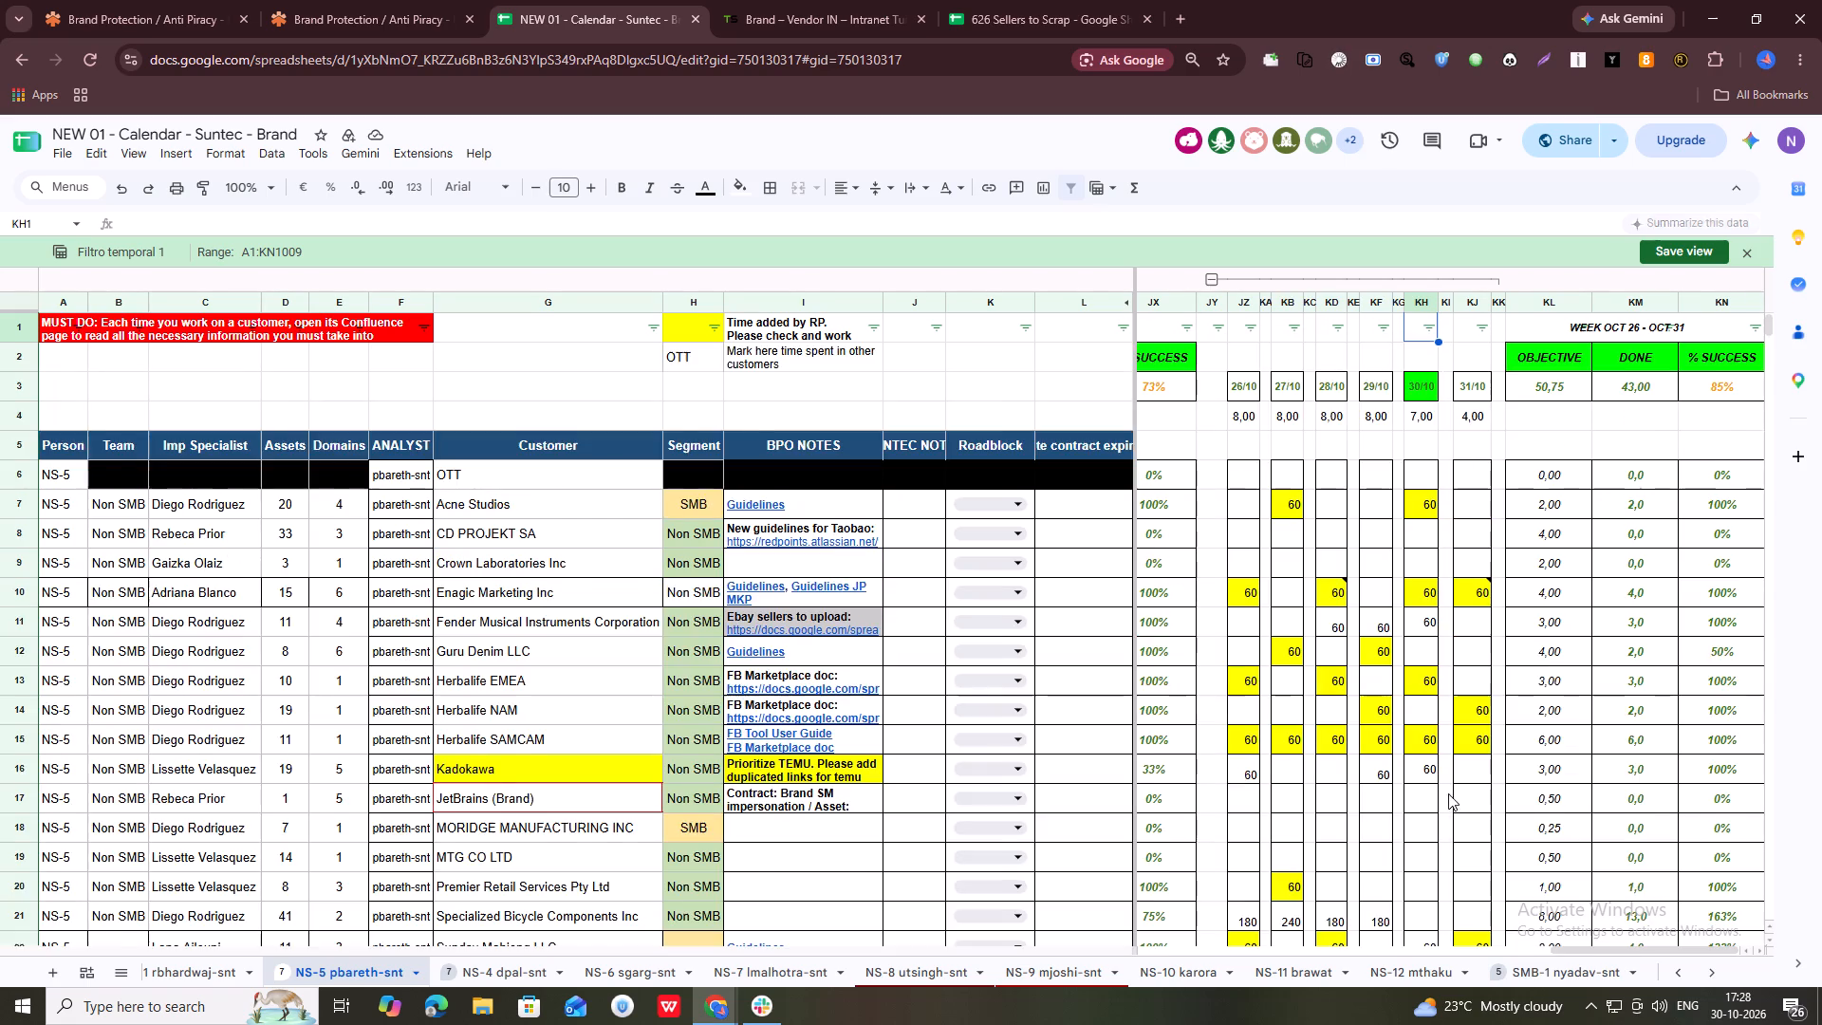
Check the edit history of the 30/10 cell for the customer JetBrains (Brand).
scroll(1475, 749, "down", 6)
scroll(1455, 746, "up", 5)
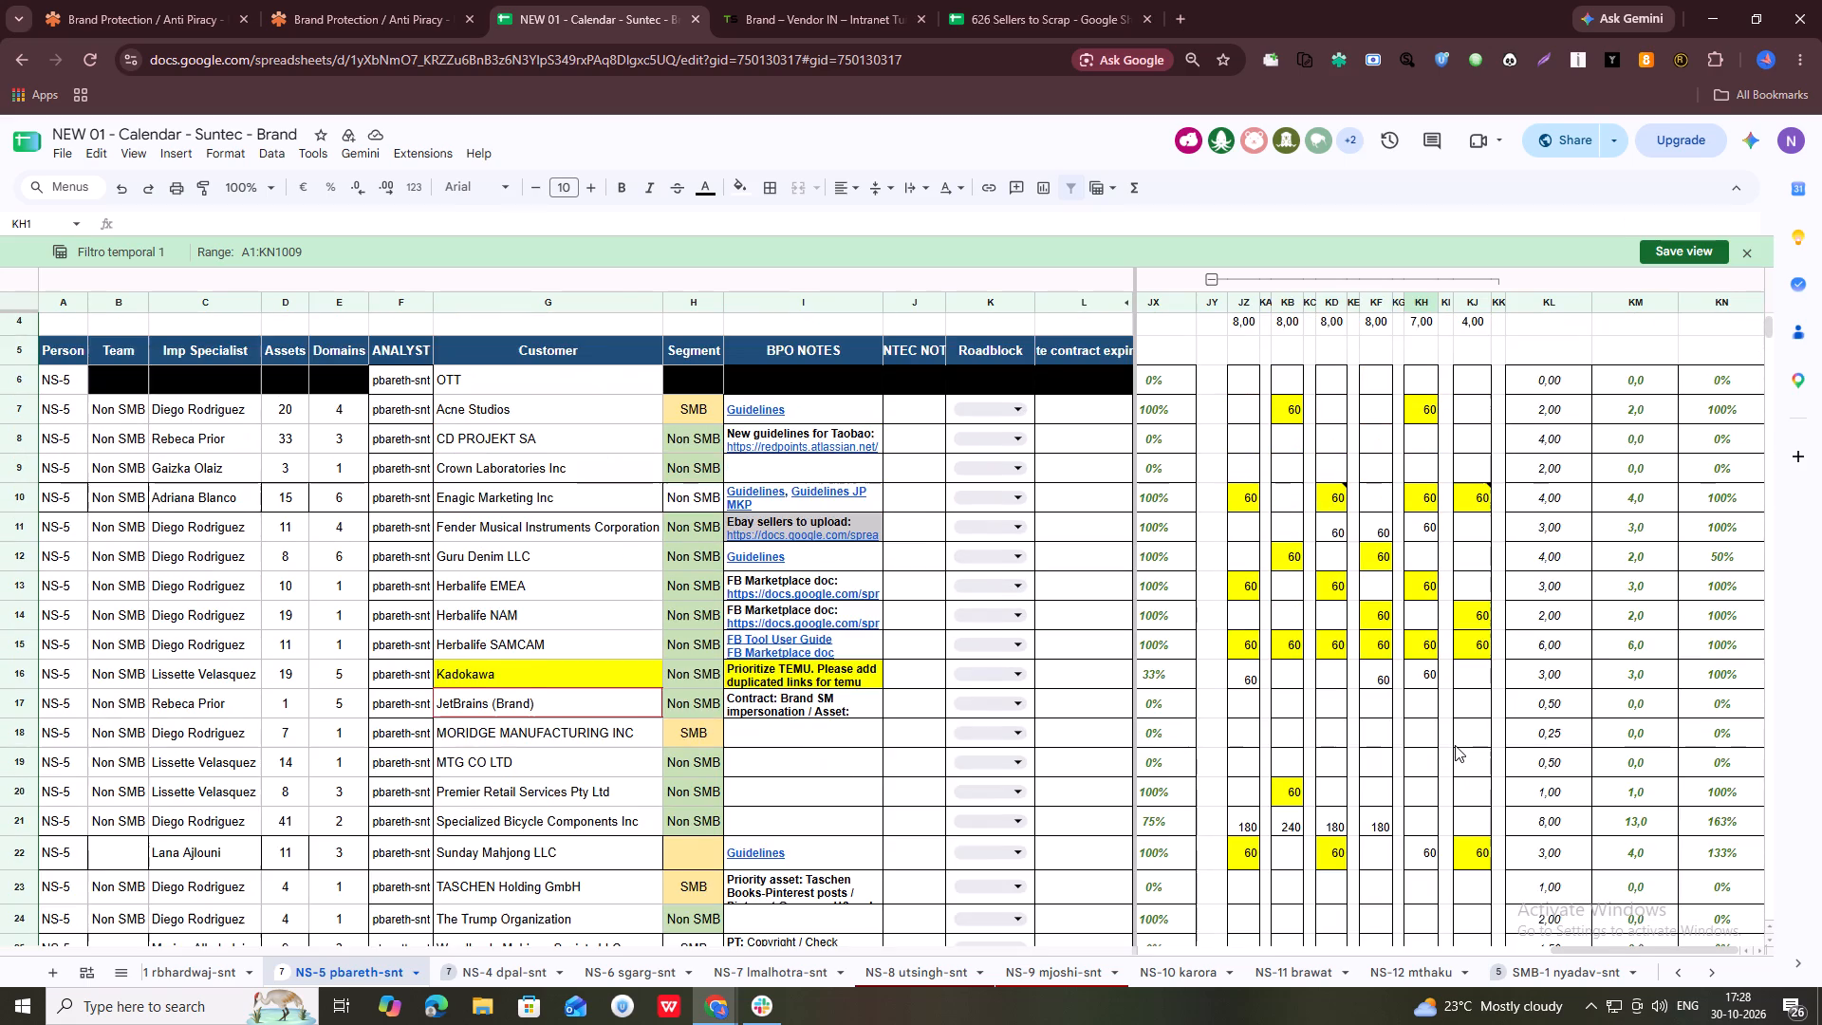
scroll(1455, 745, "up", 2)
scroll(1455, 745, "down", 2)
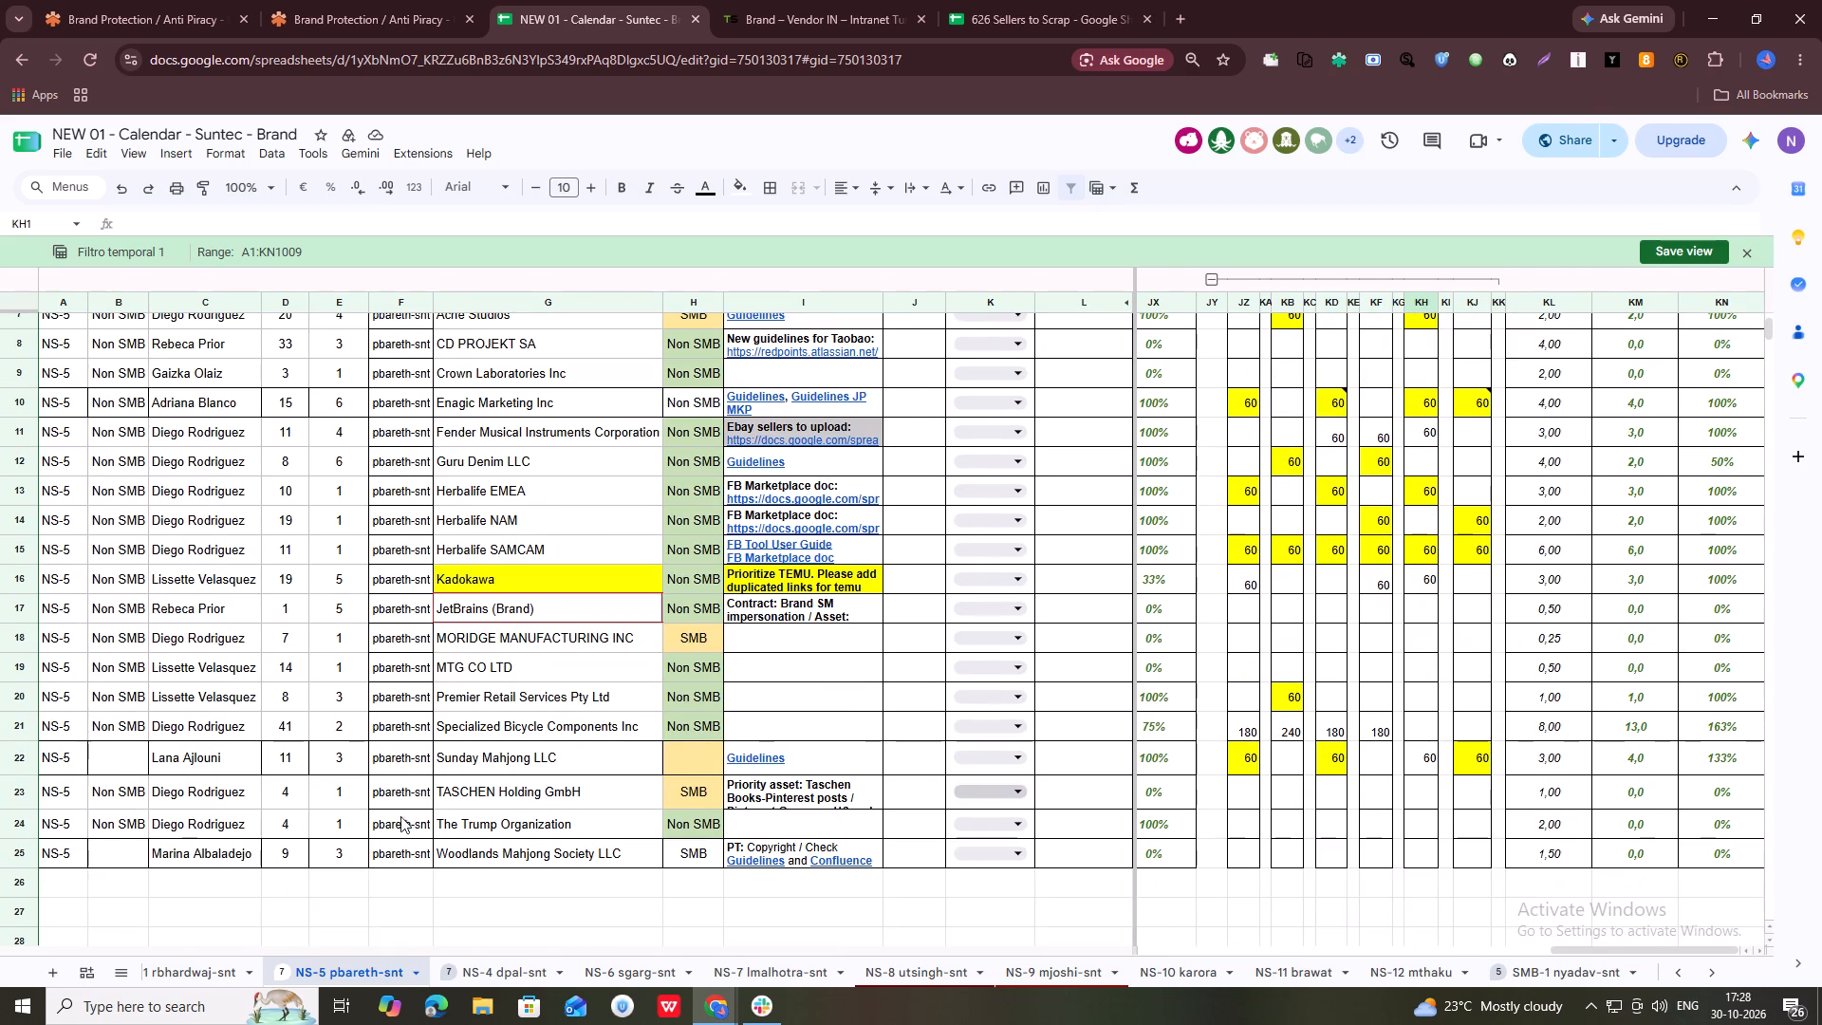
left_click(500, 618)
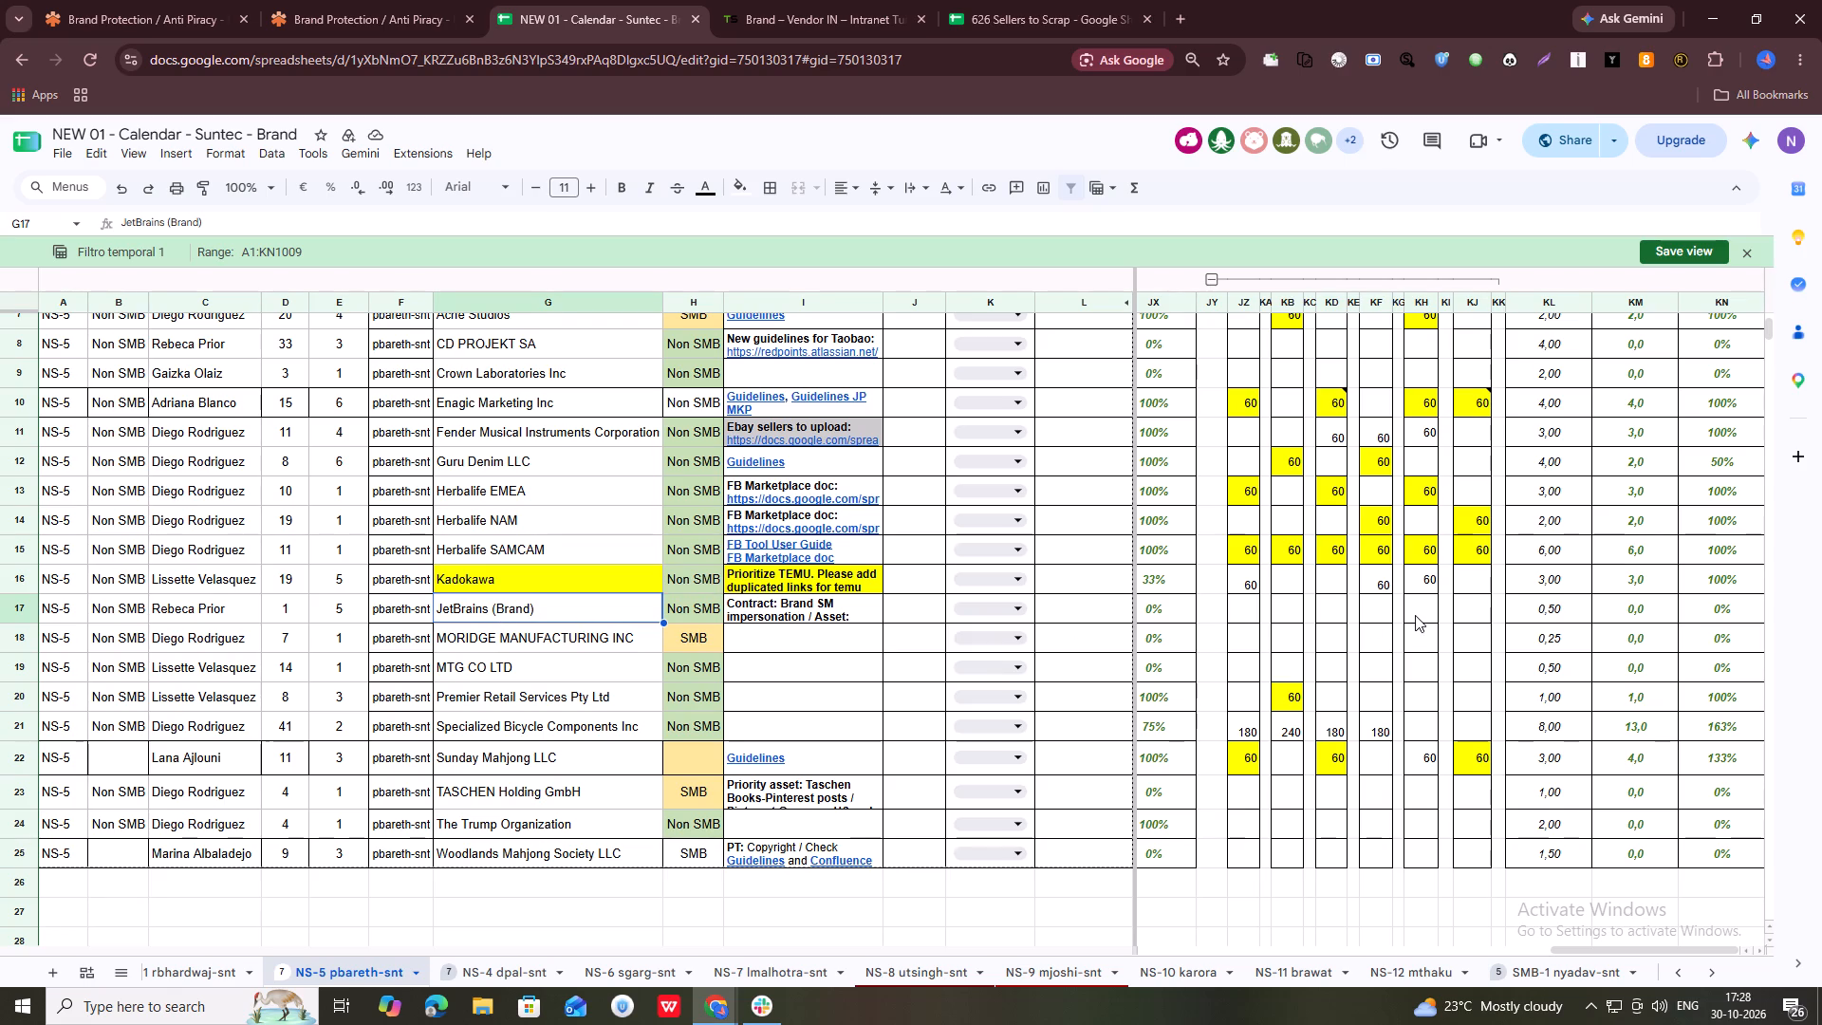
left_click(1415, 615)
right_click(1415, 615)
left_click(1481, 751)
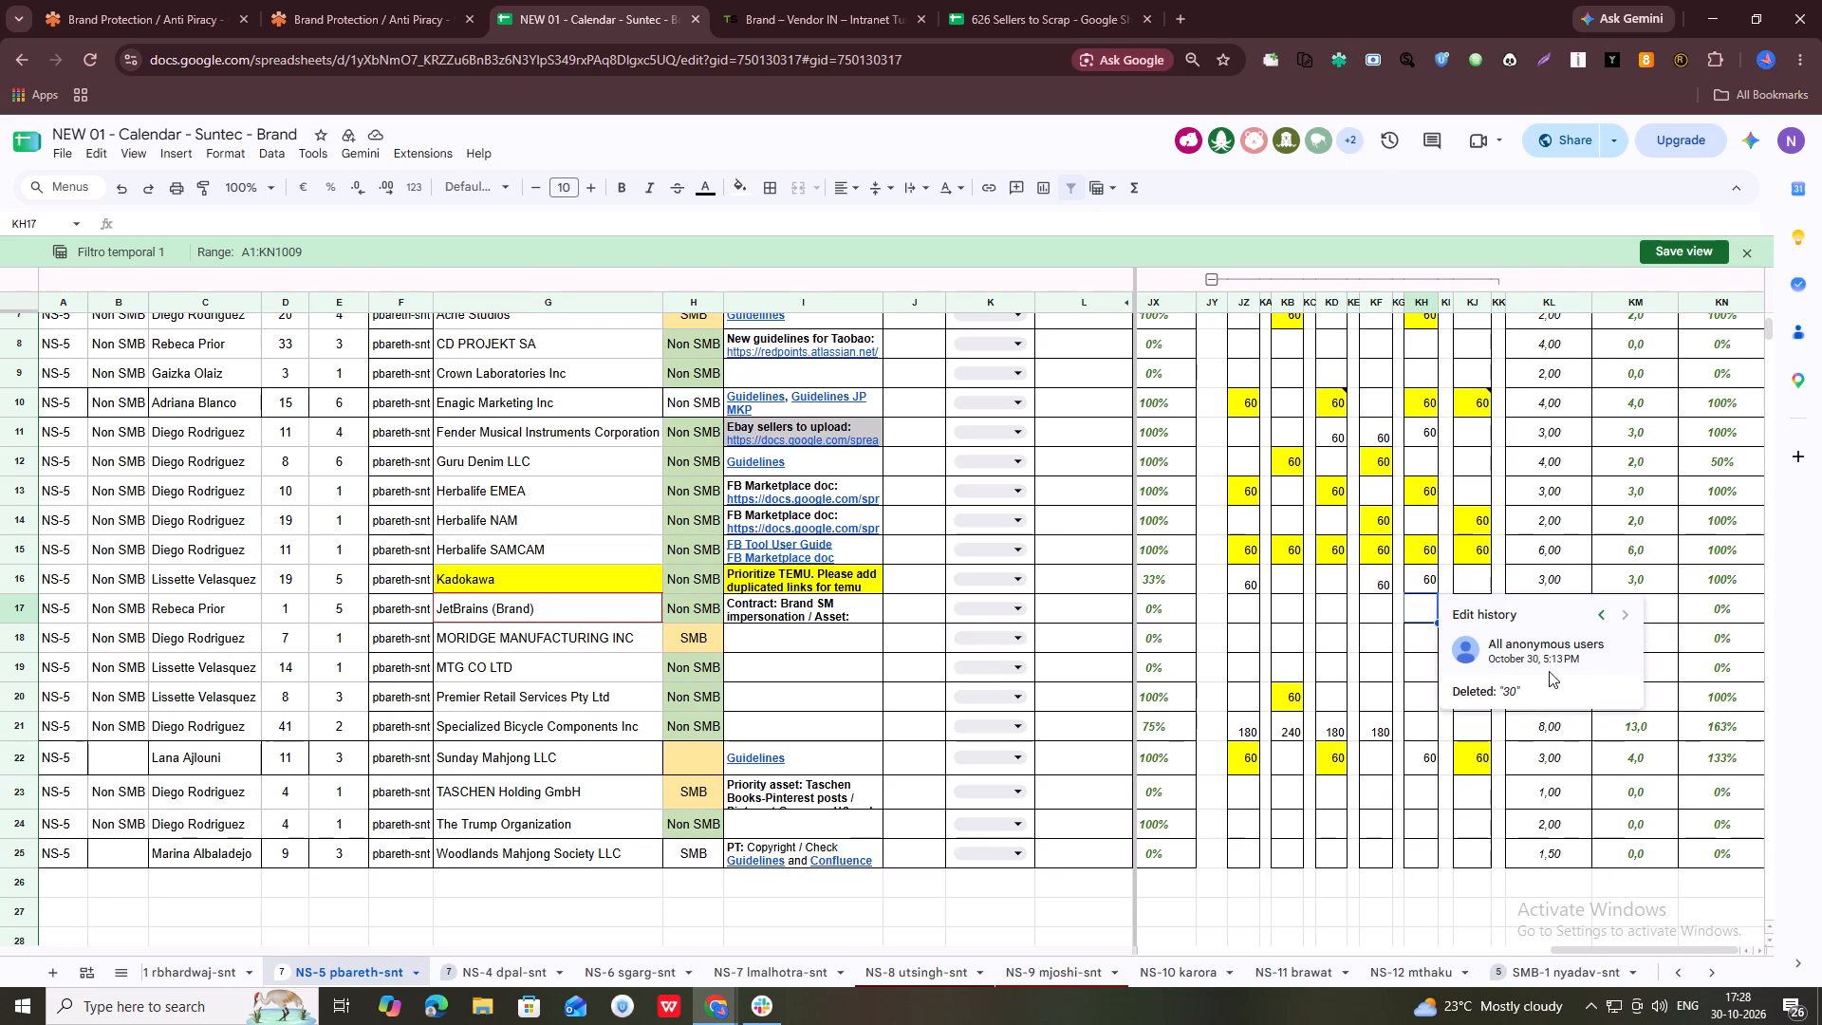
left_click(1407, 615)
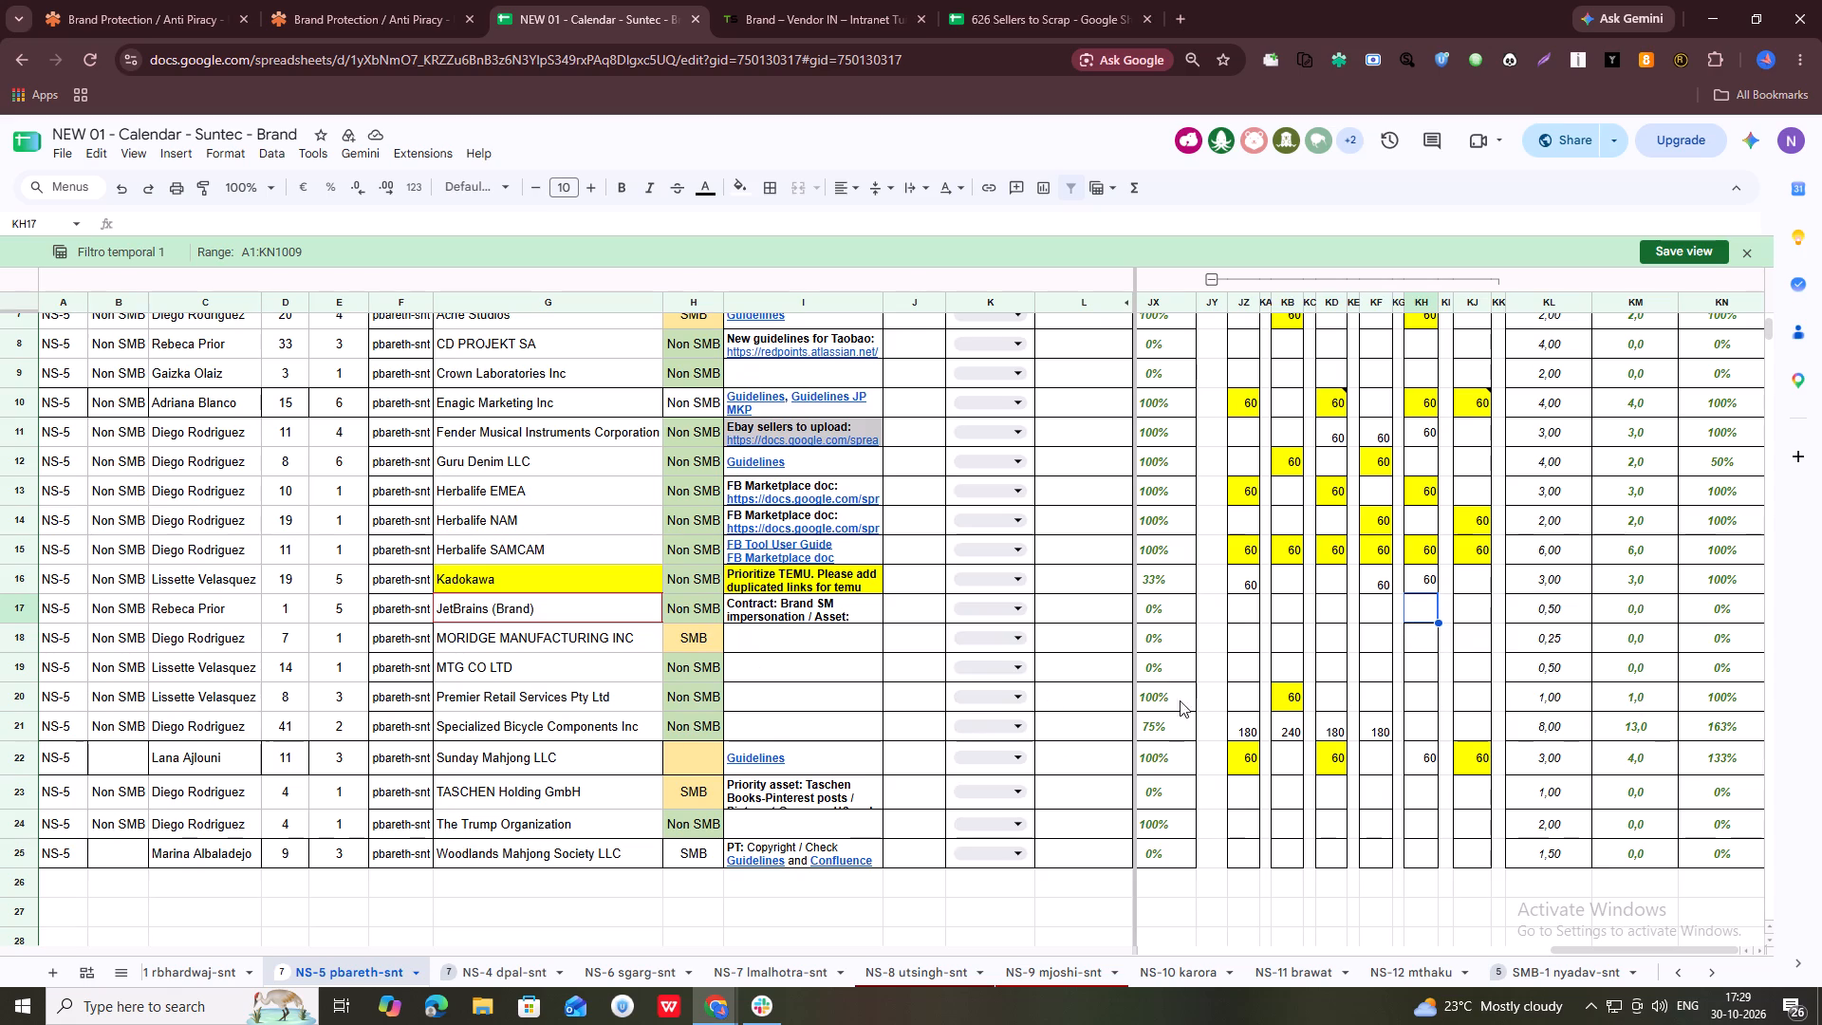
Copy the customer name JetBrains (Brand) from the calendar and select it as the customer in Tuinet's Brand table.
scroll(1411, 685, "up", 2)
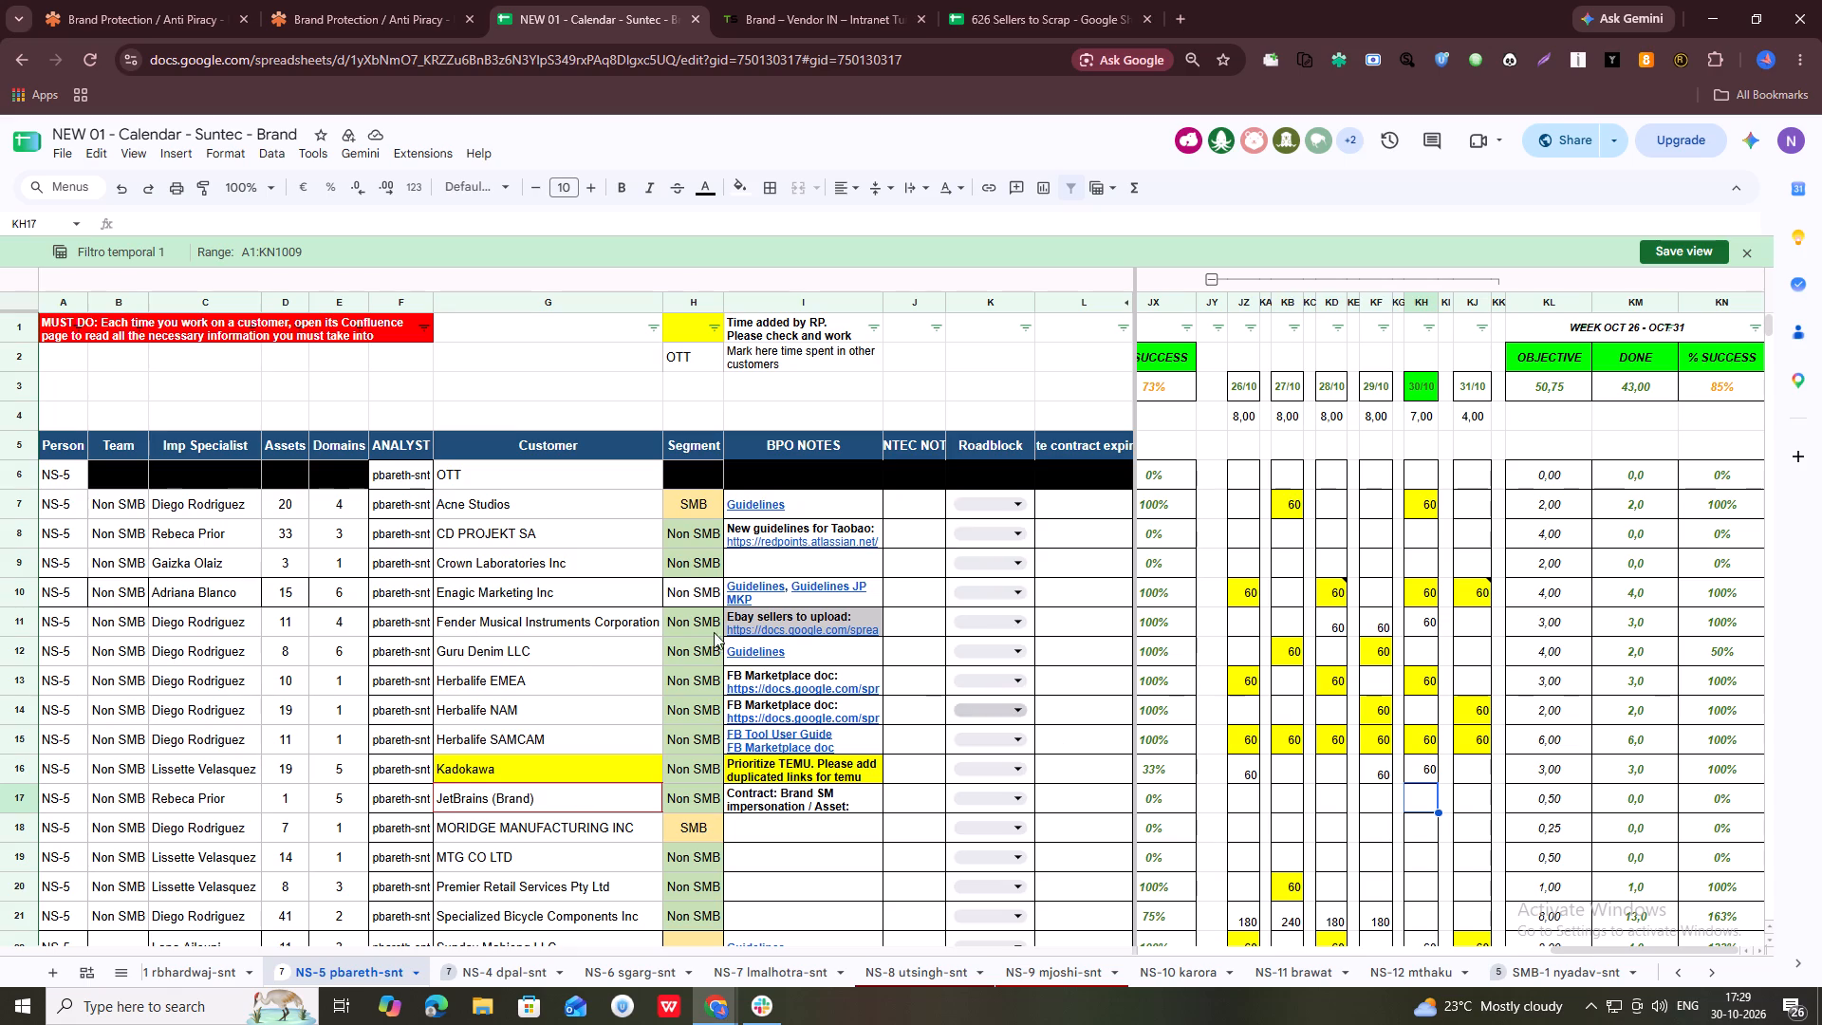
left_click(567, 637)
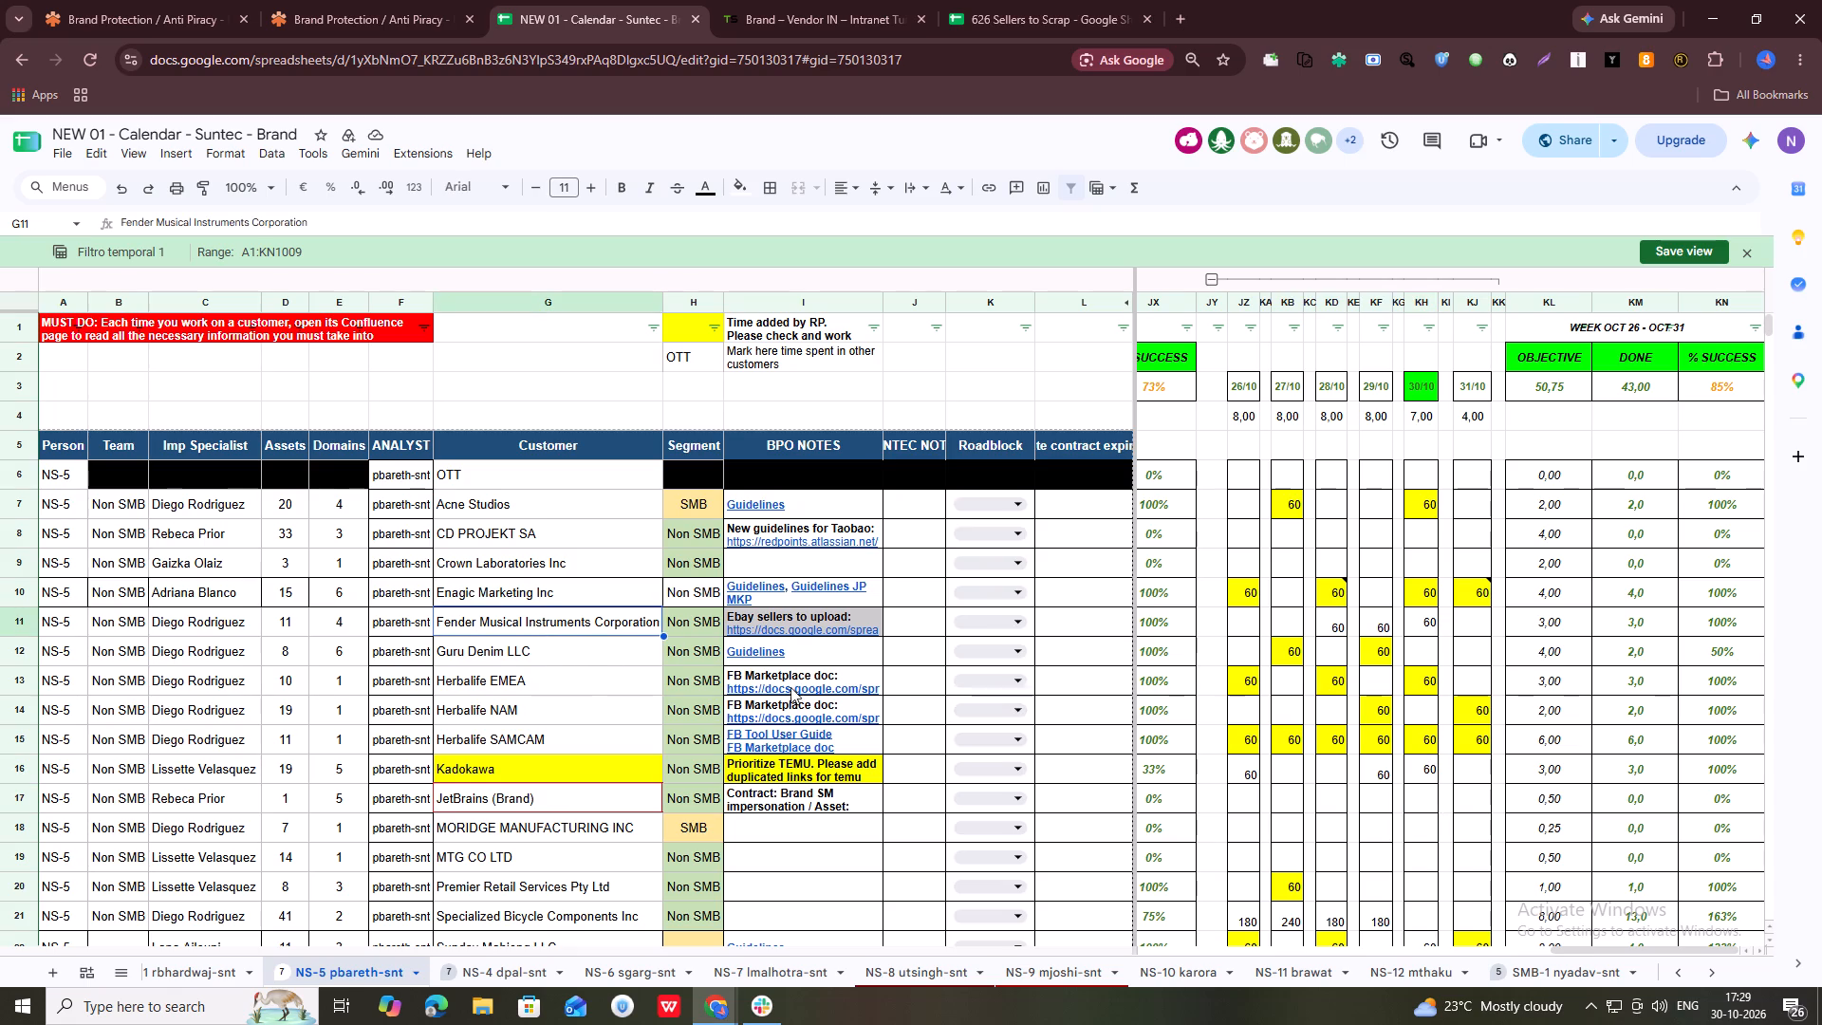
scroll(1406, 666, "down", 1)
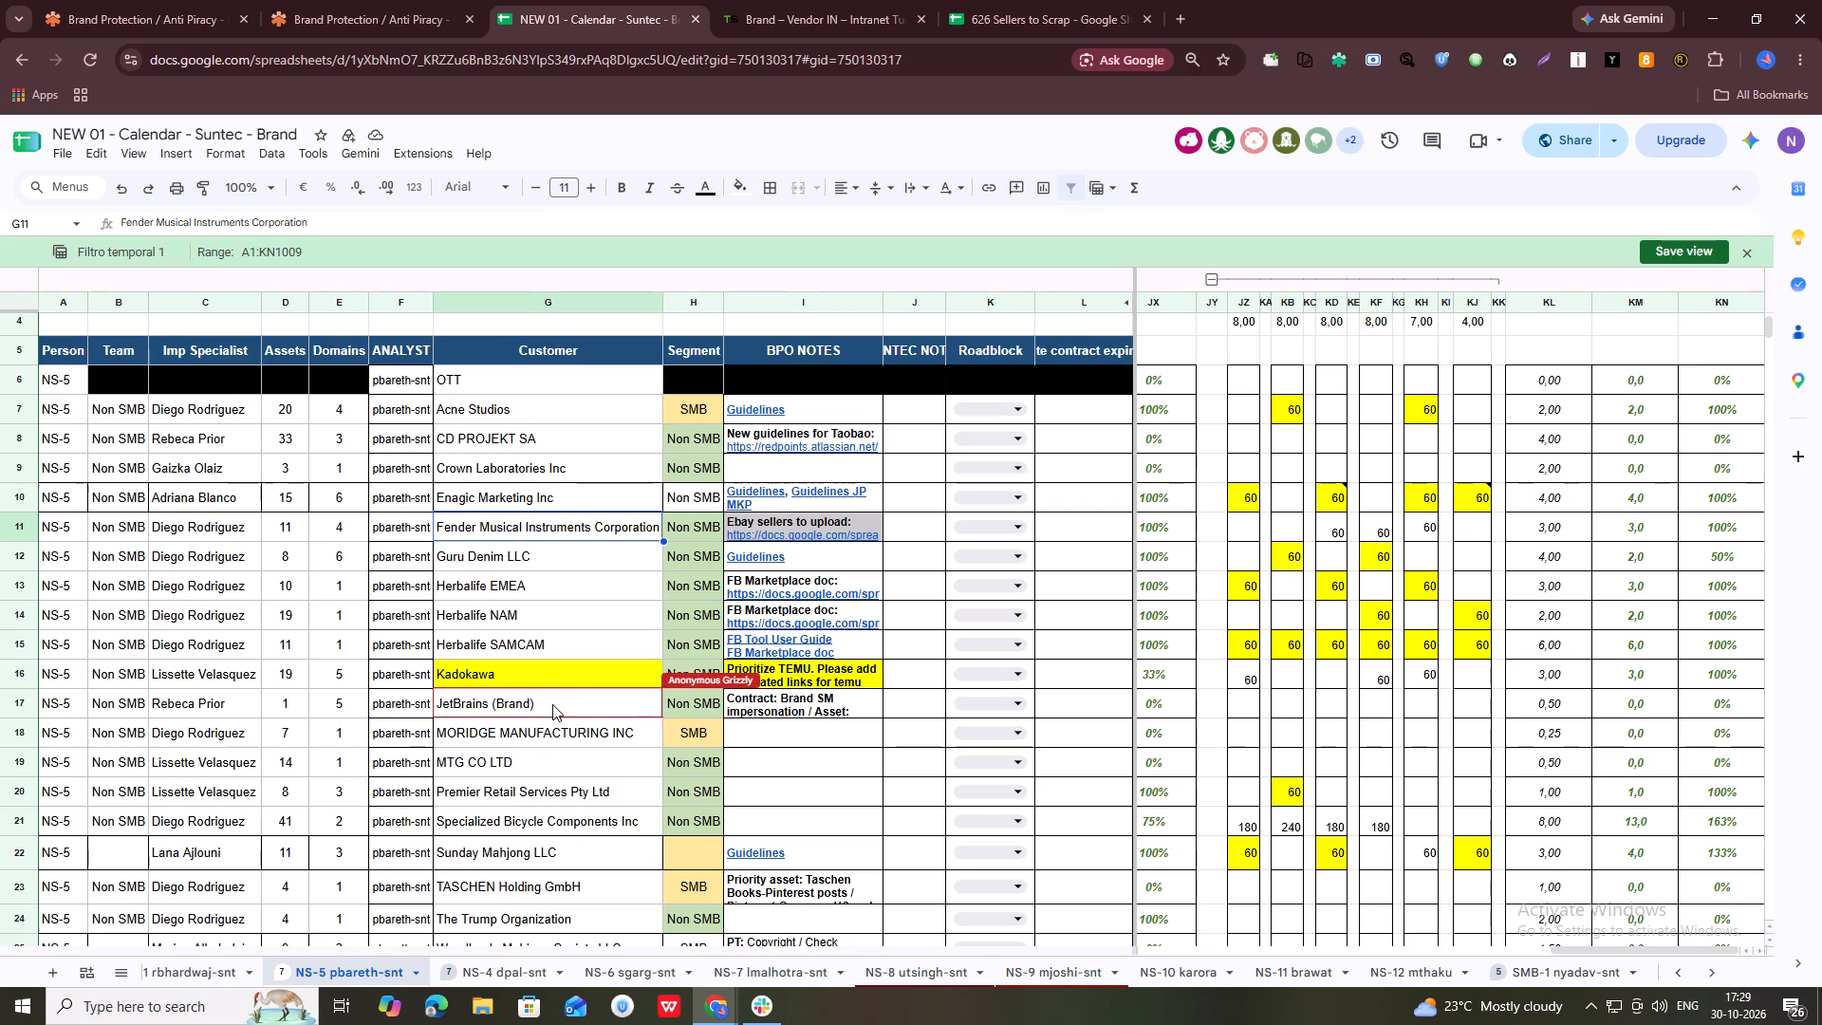
key("ctrl+c")
left_click(497, 706)
key("ctrl+c")
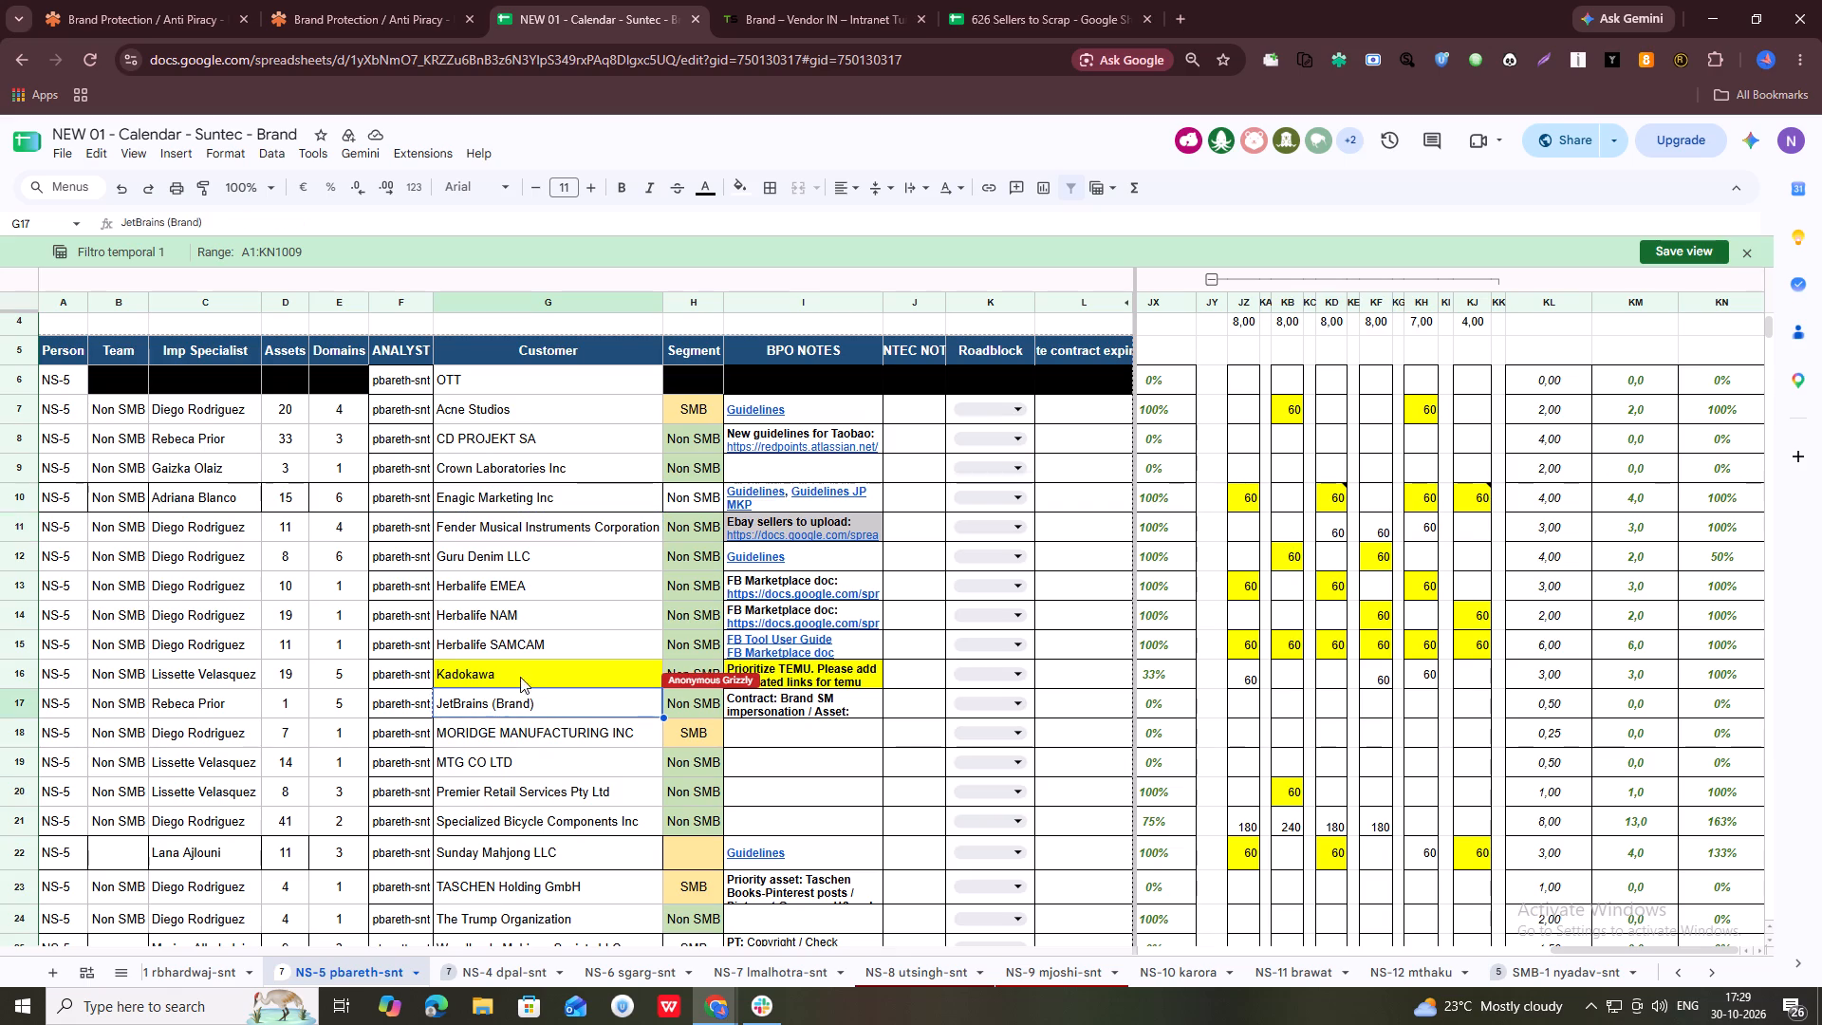
left_click(834, 0)
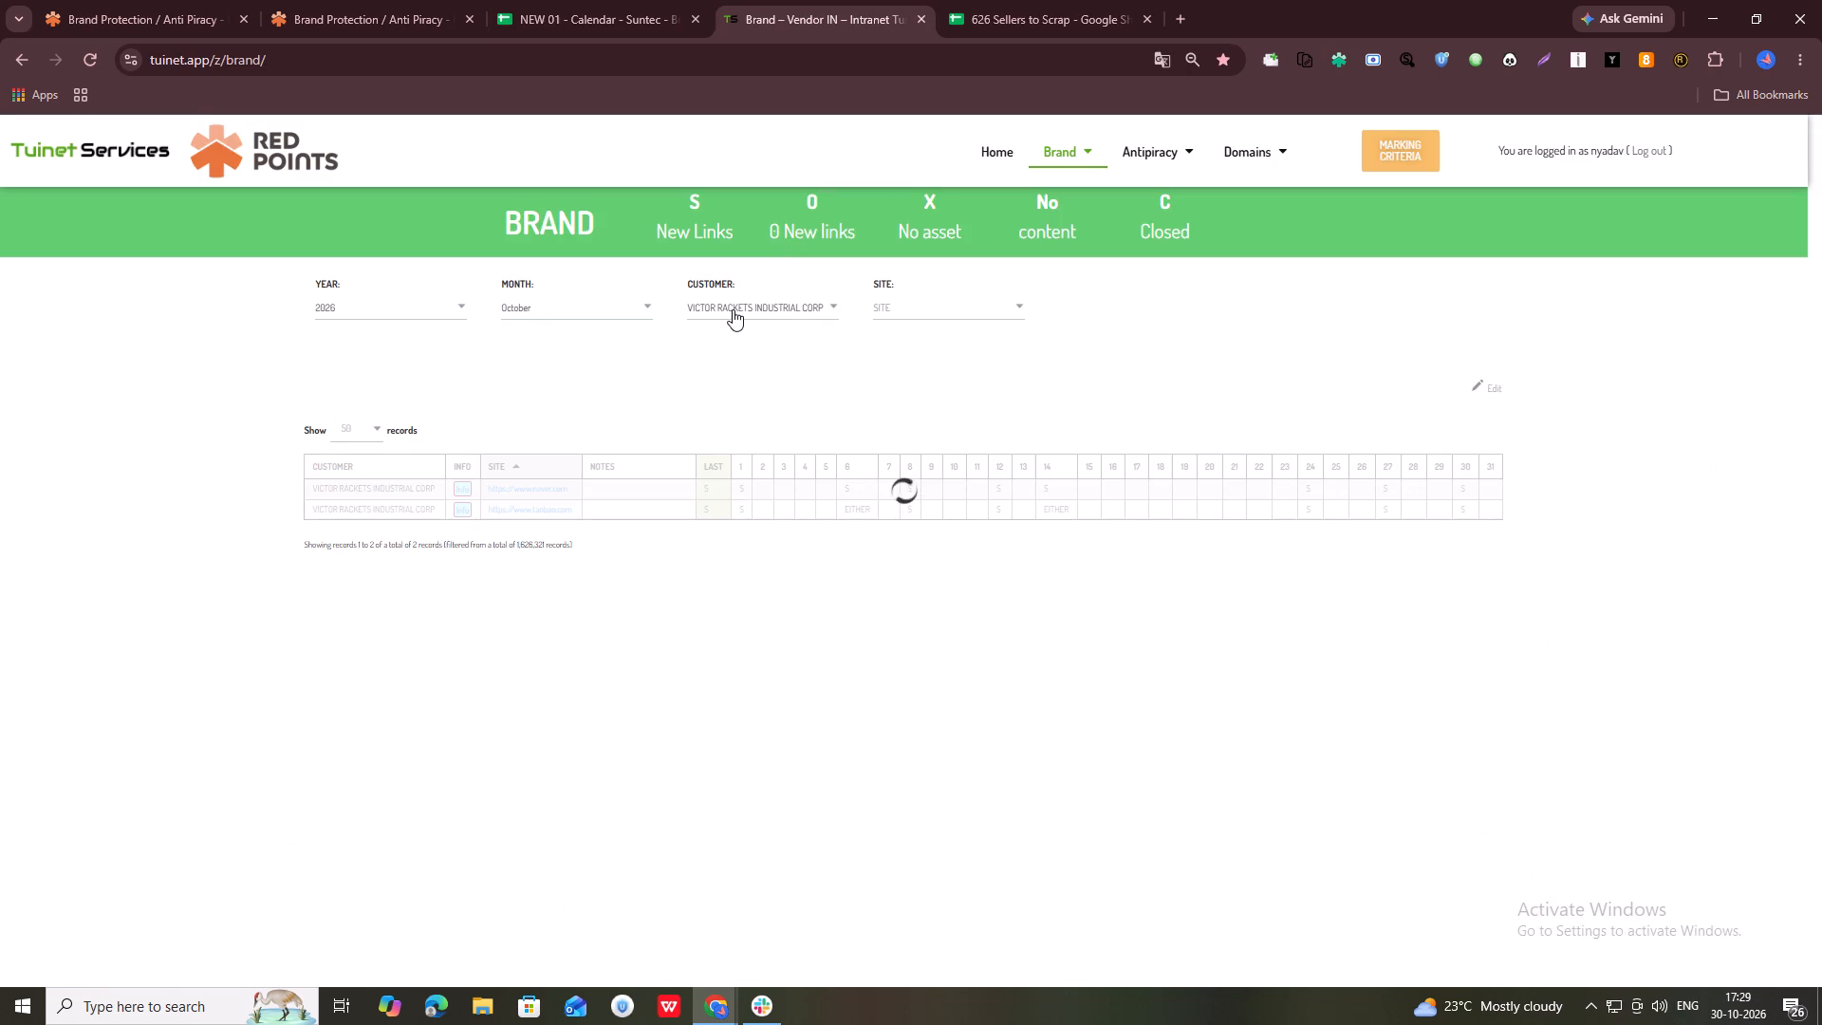
left_click(733, 309)
key("ctrl+v")
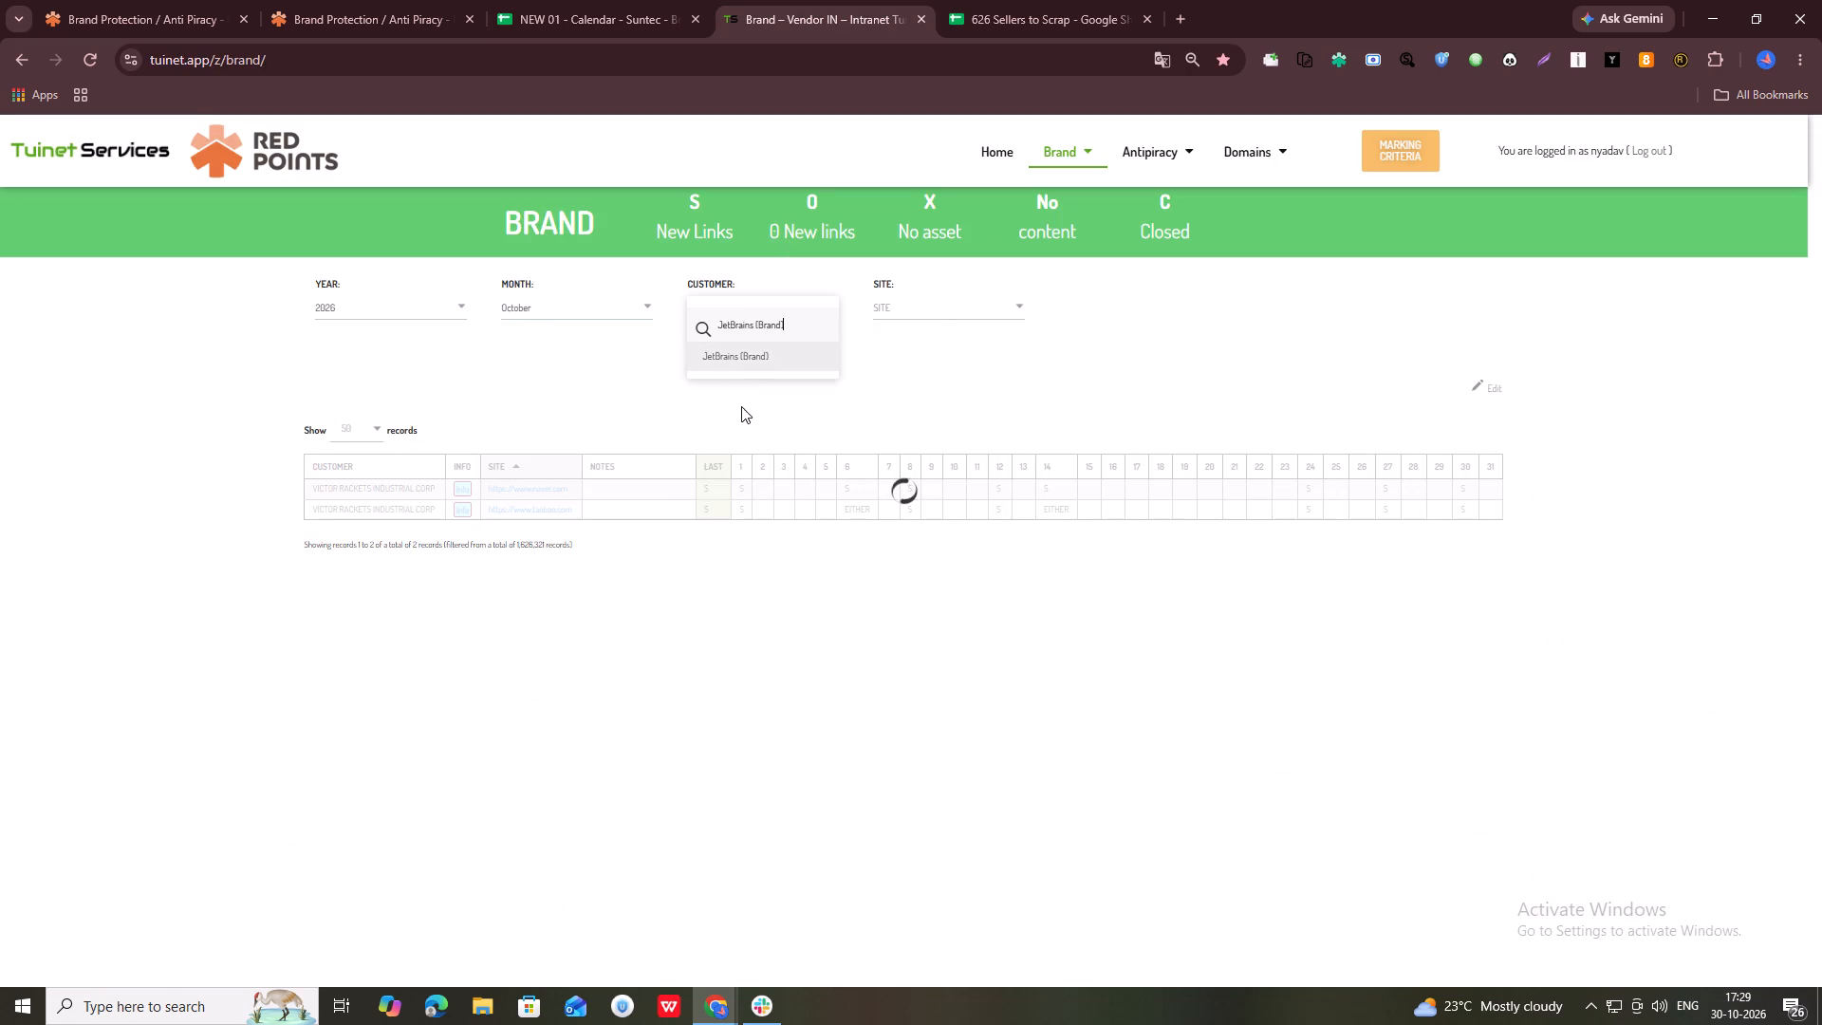
left_click(752, 365)
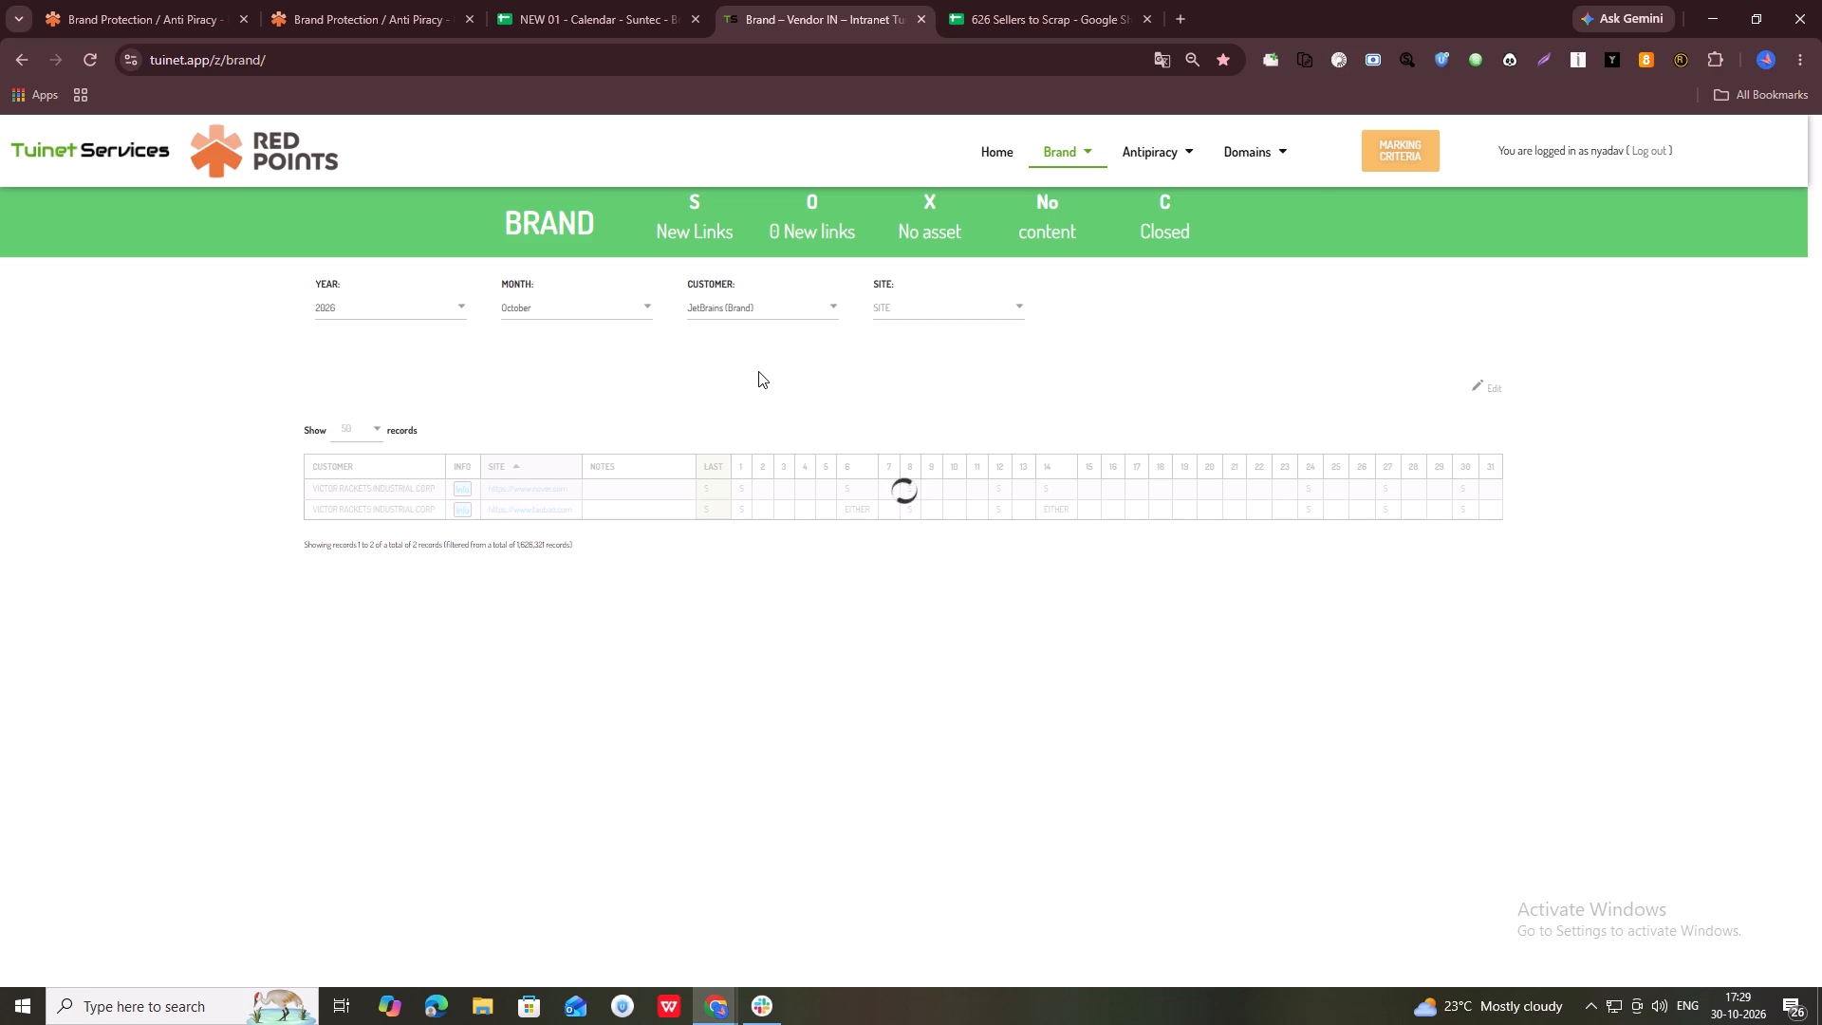
Open the Tuinet Brand page, tuinet.app/z/brand/, in a new browser tab.
left_click(1184, 13)
type("tu")
key("i")
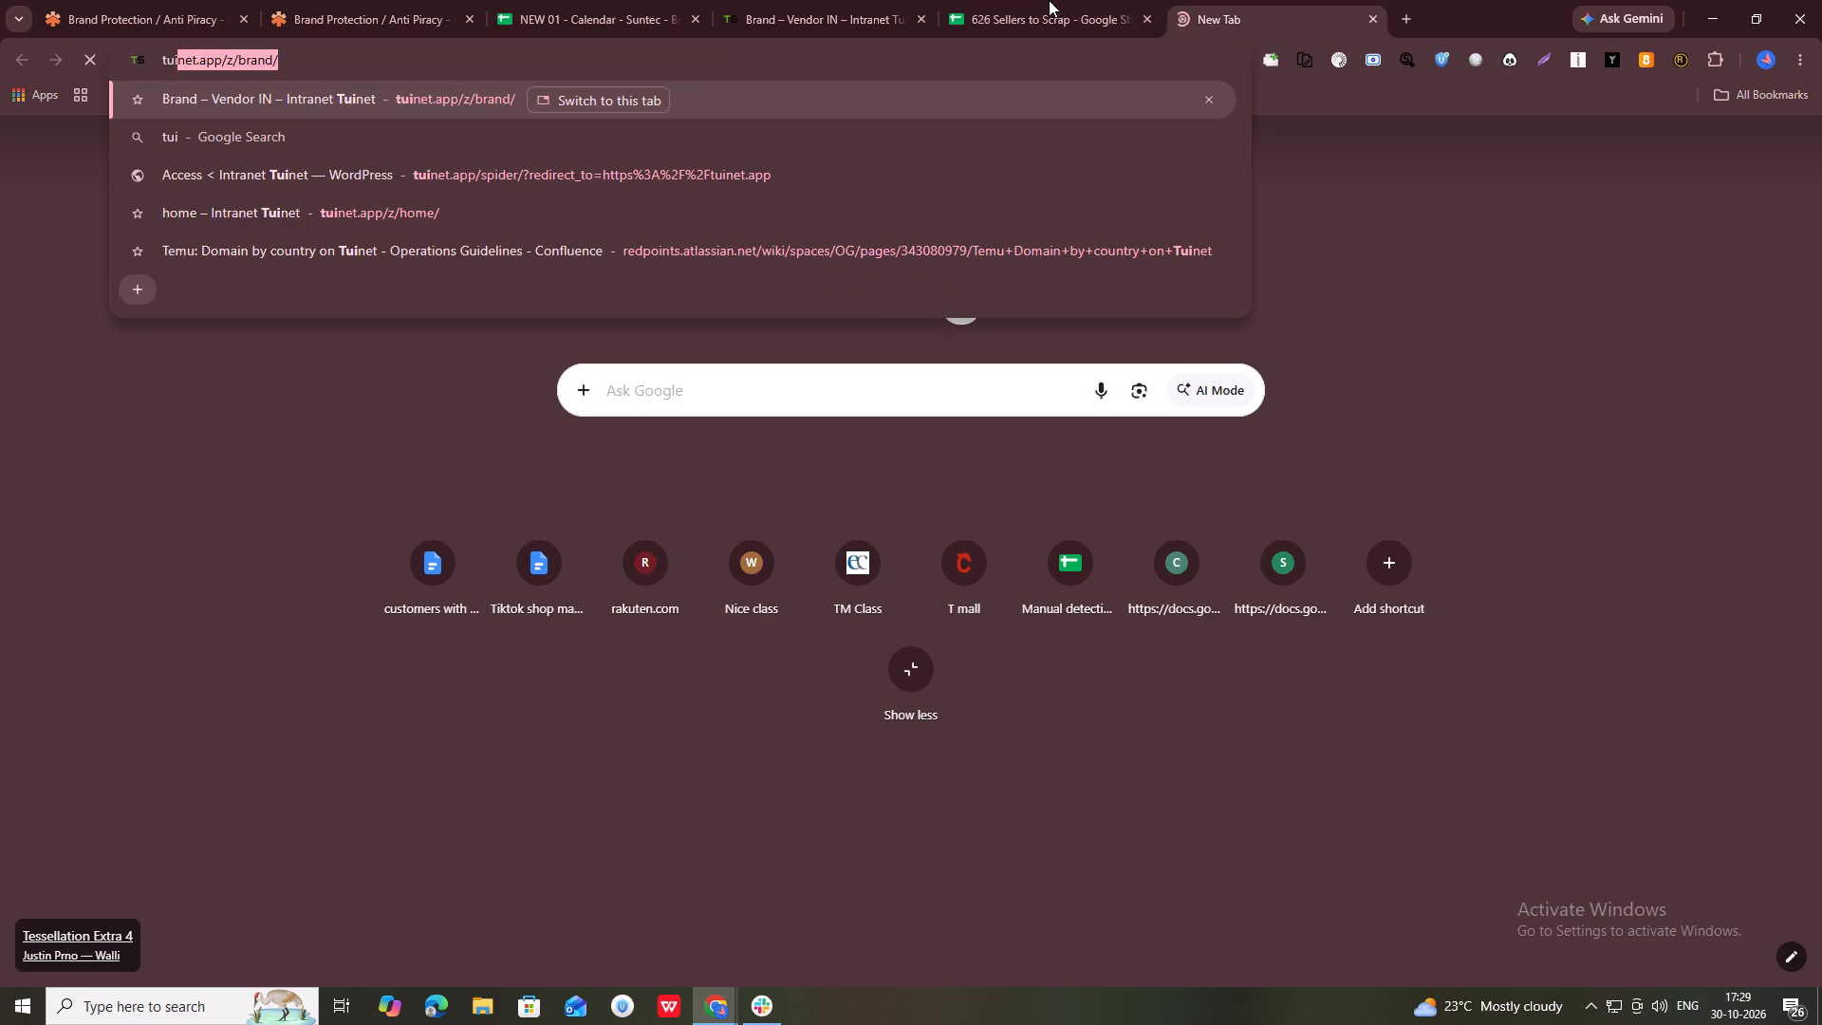
key("Return")
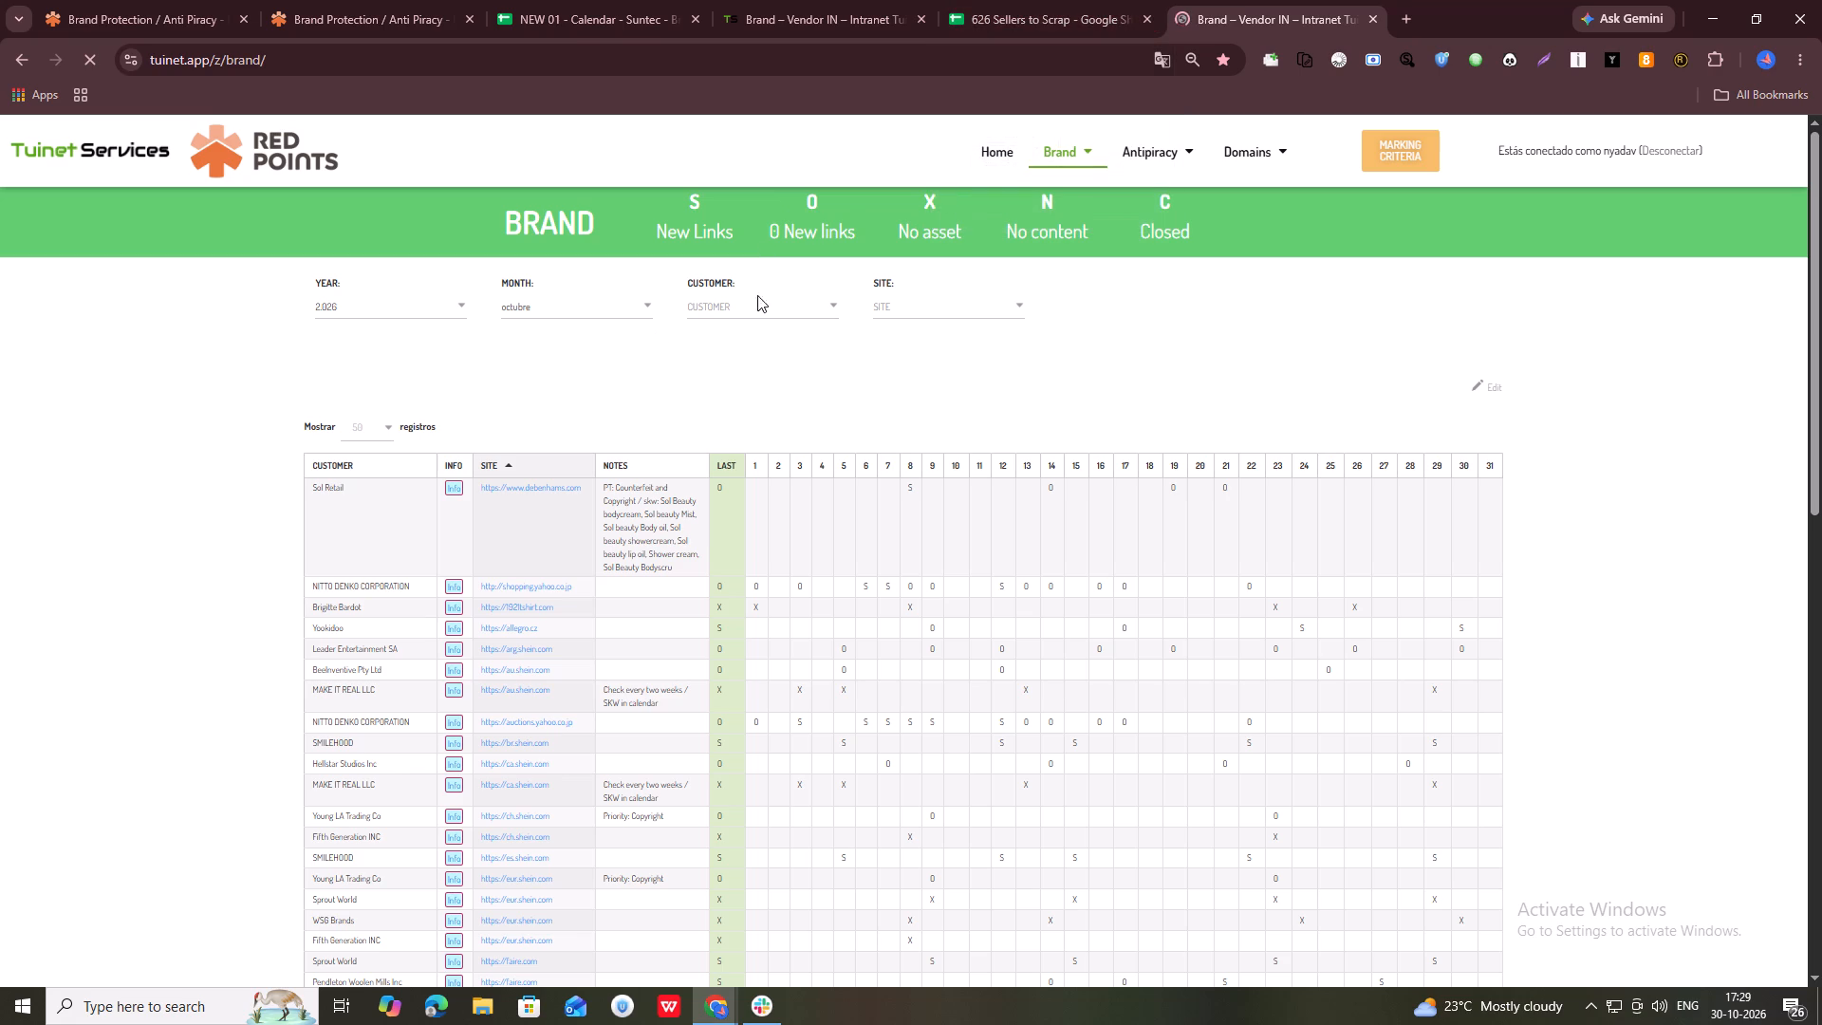
Filter the Brand table by the copied customer name, JetBrains (Brand).
left_click(744, 316)
key("ctrl+v")
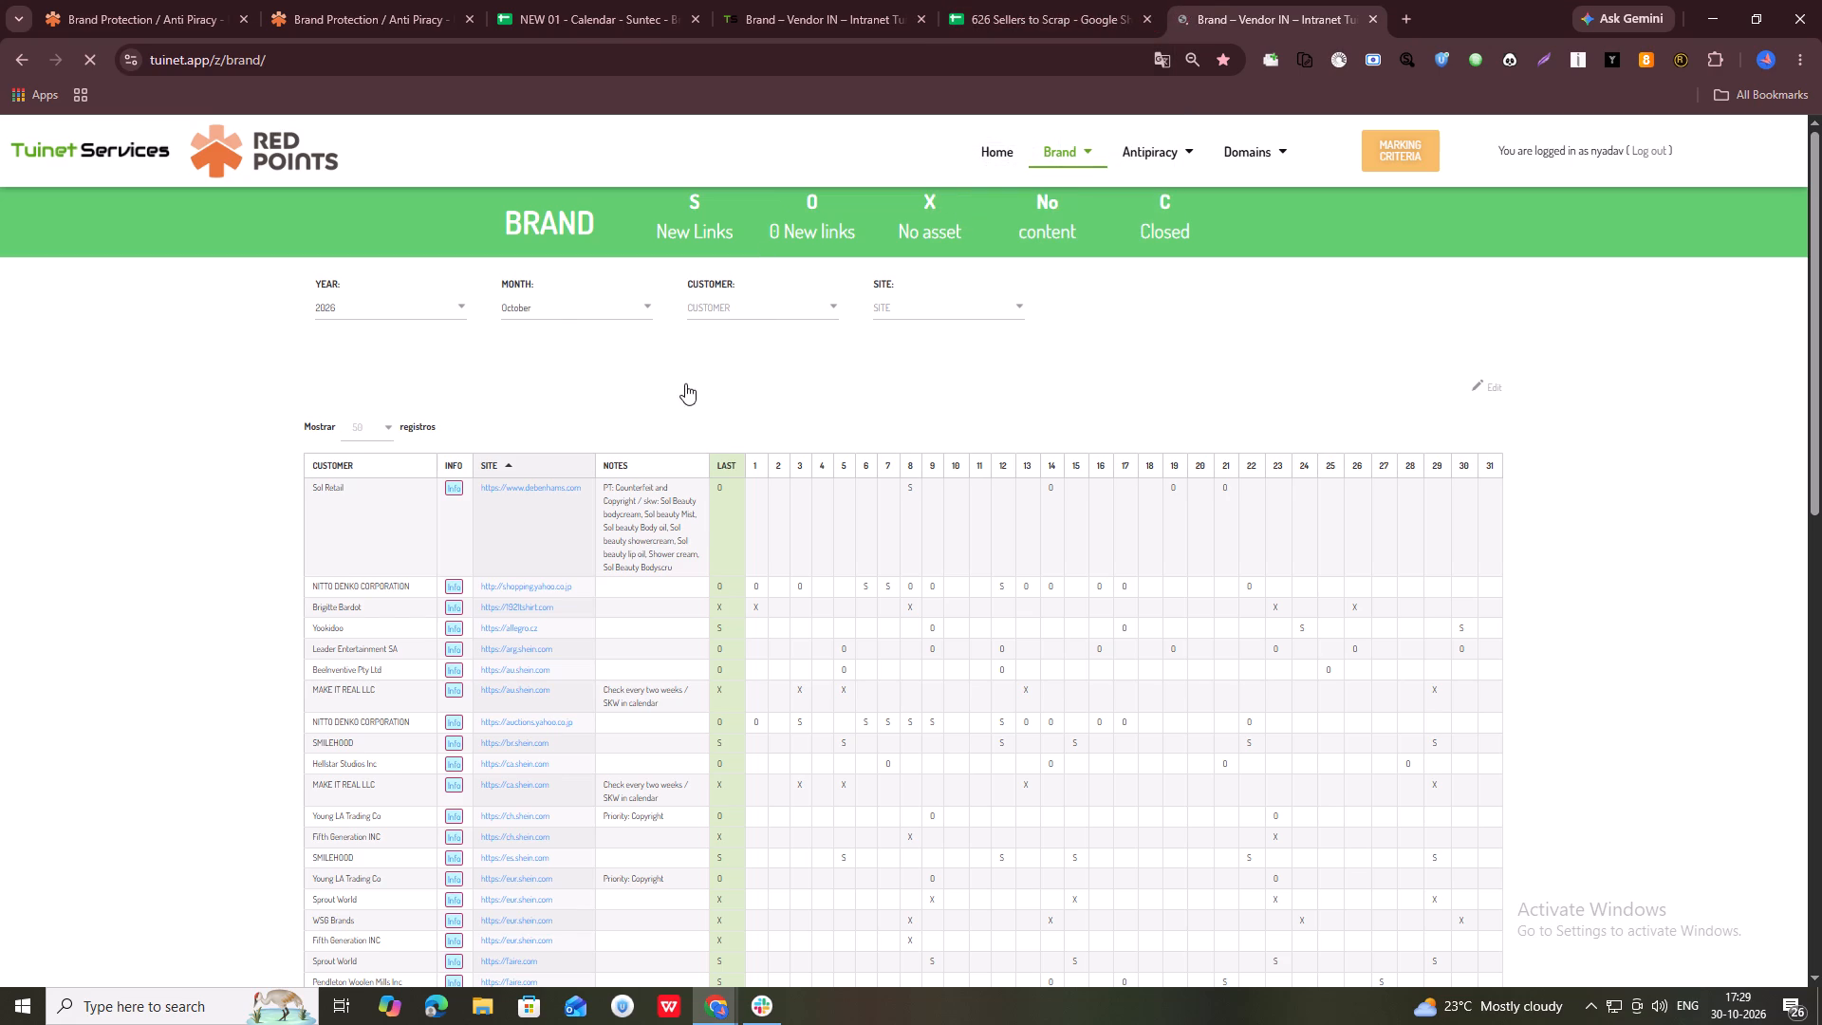
left_click(767, 327)
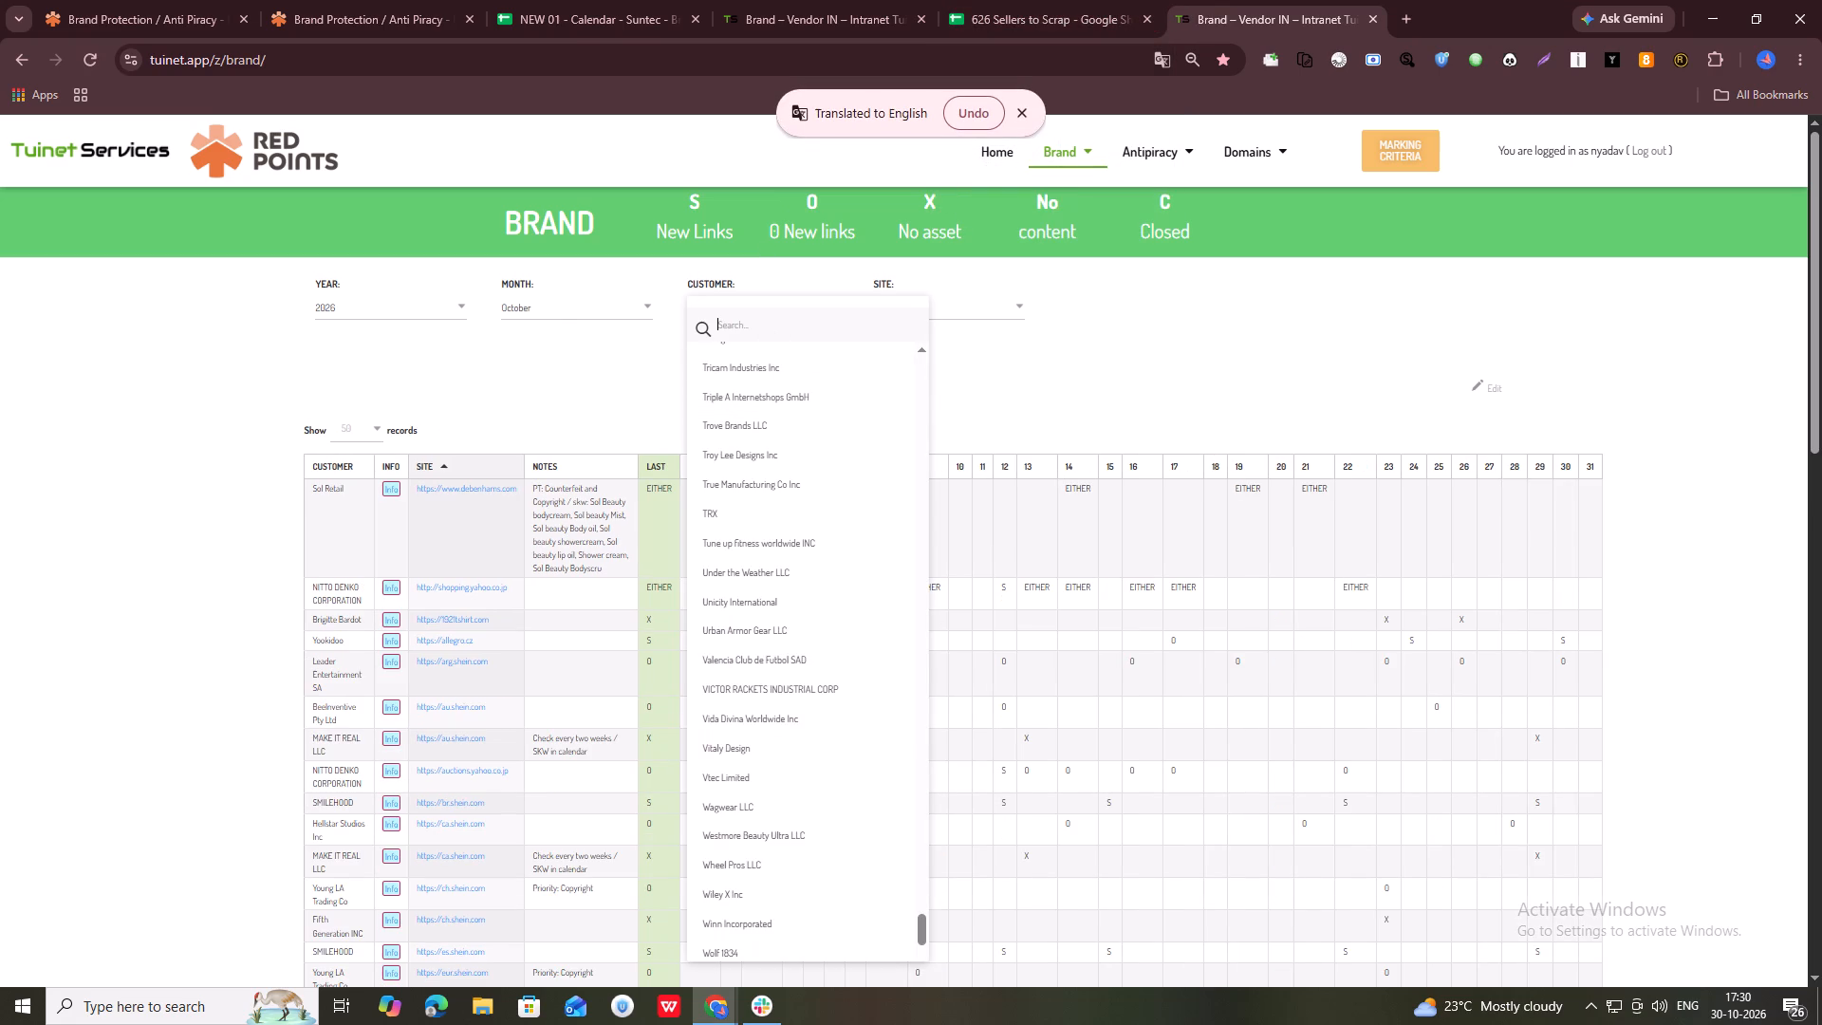
key("ctrl+v")
left_click(744, 355)
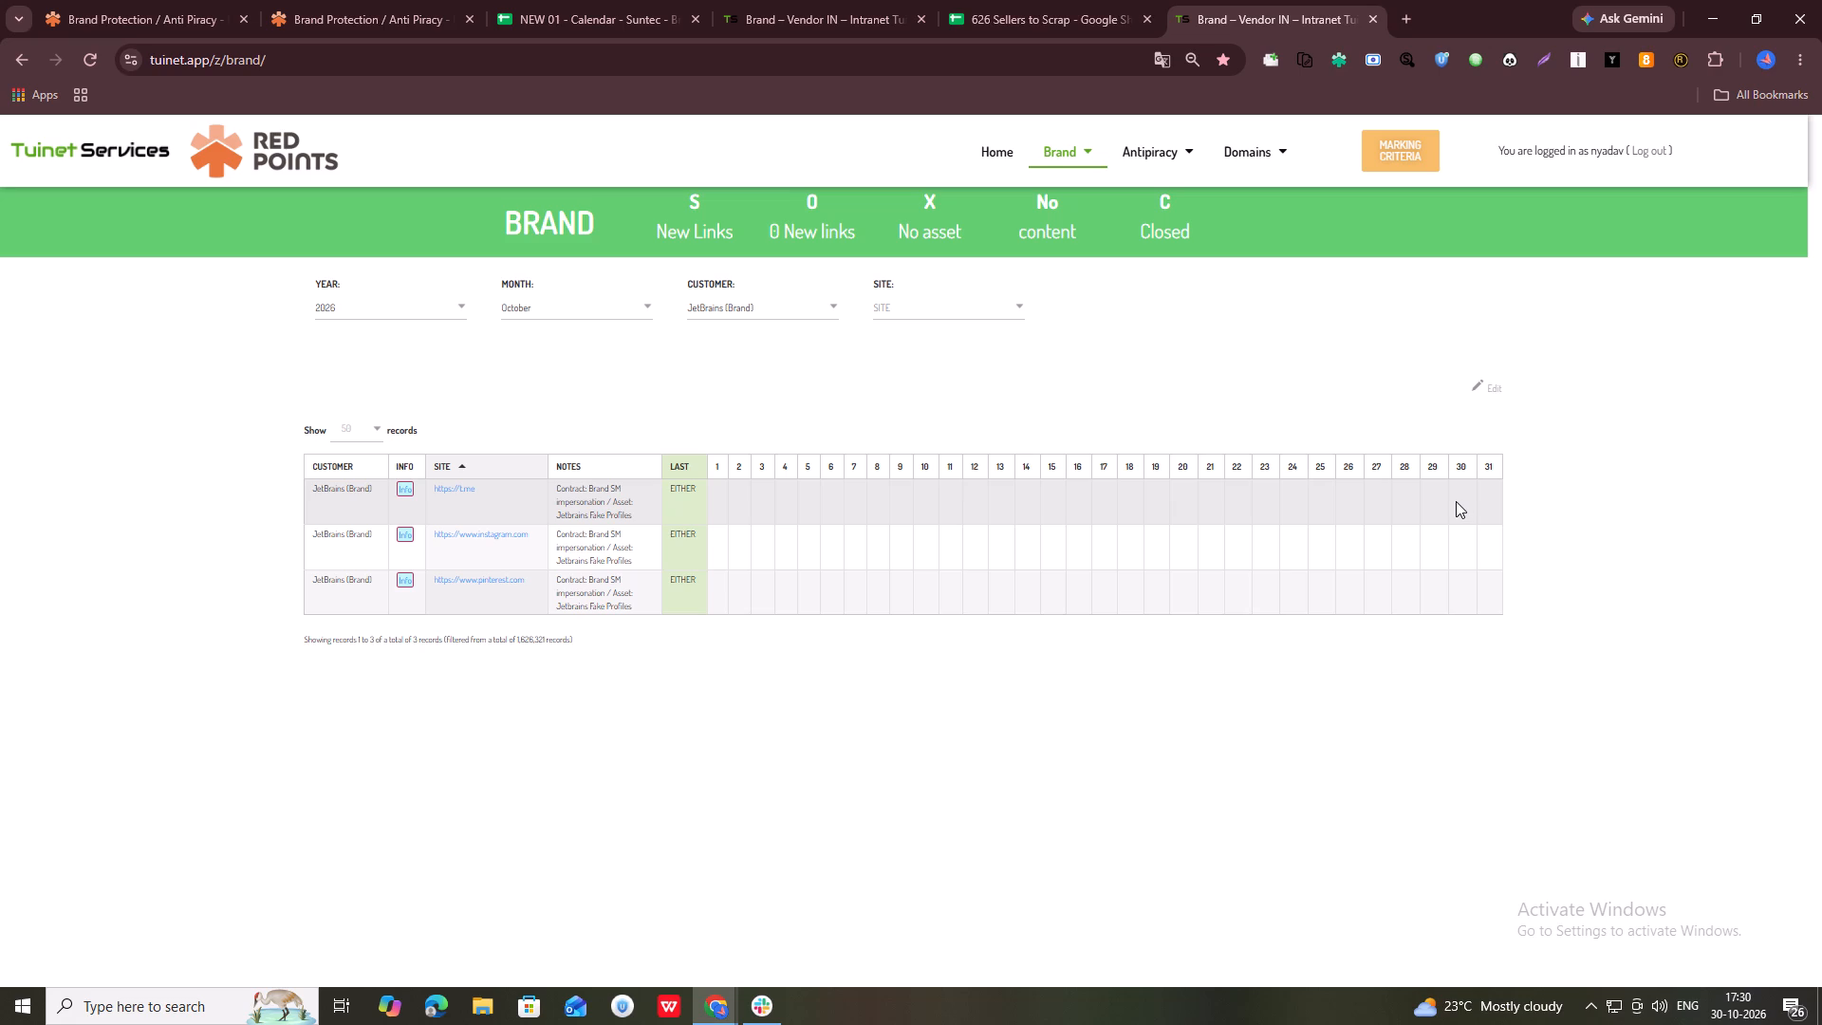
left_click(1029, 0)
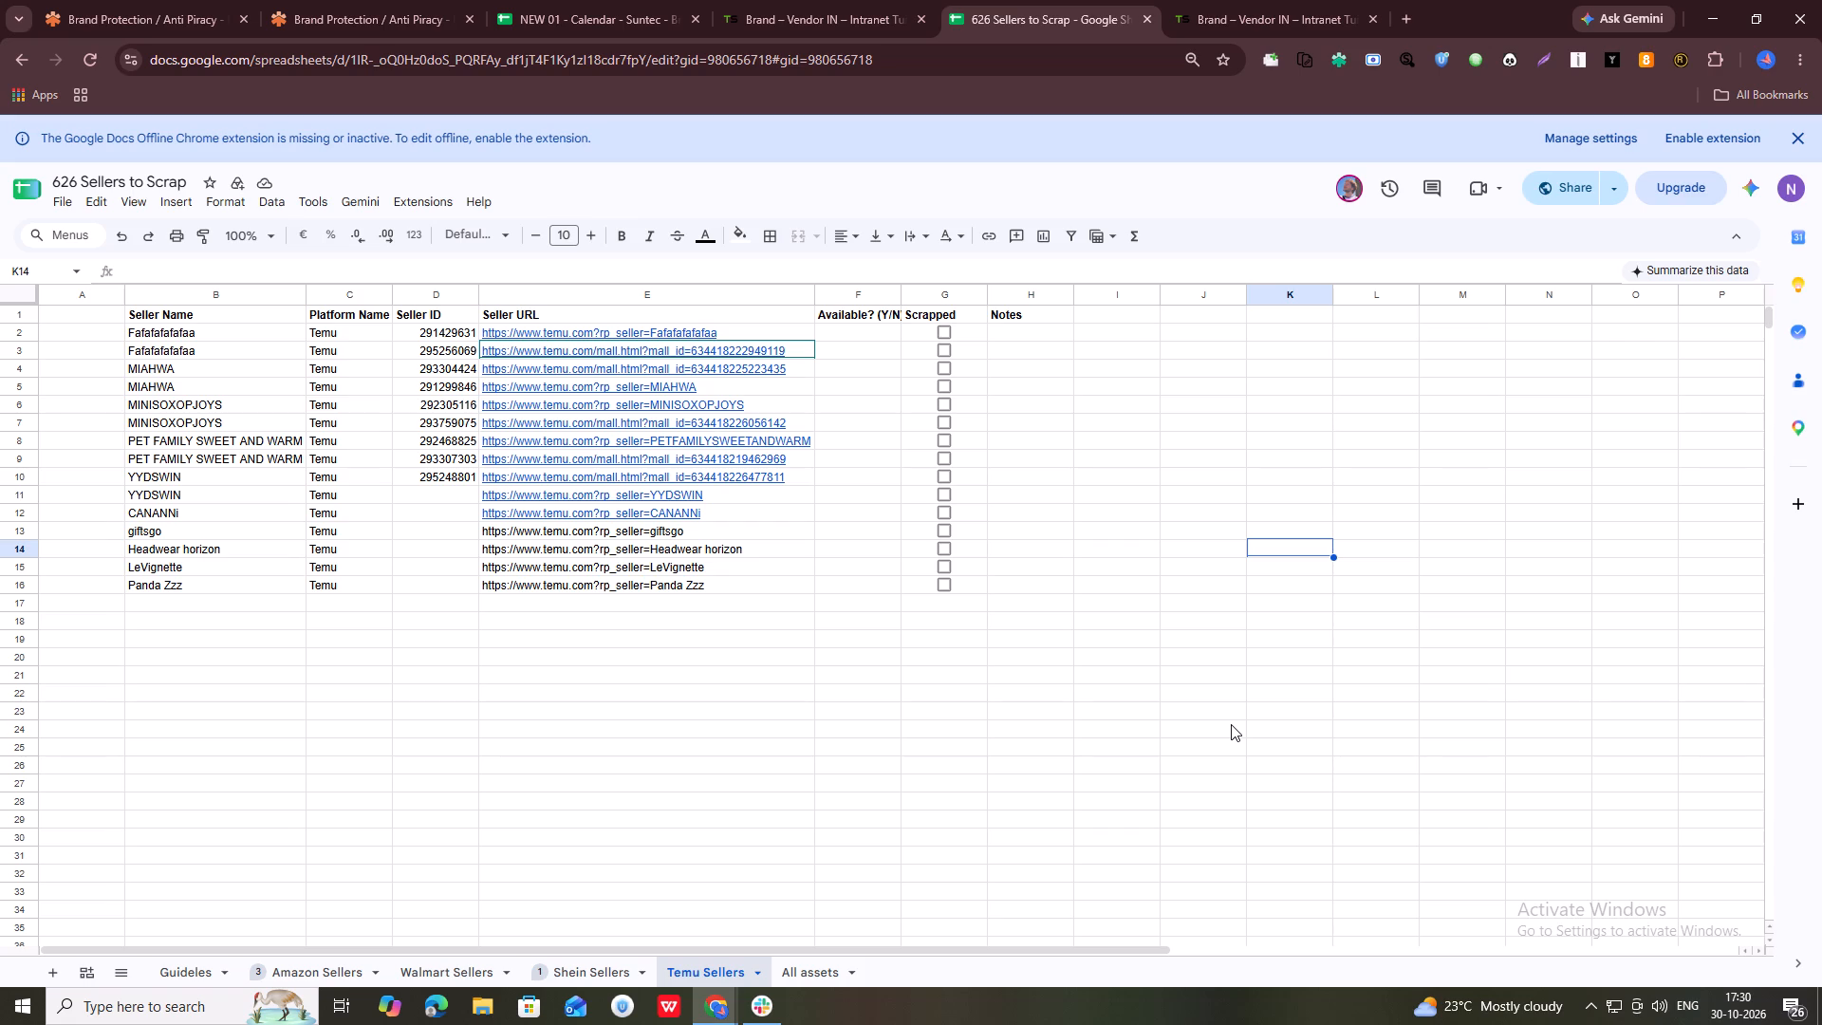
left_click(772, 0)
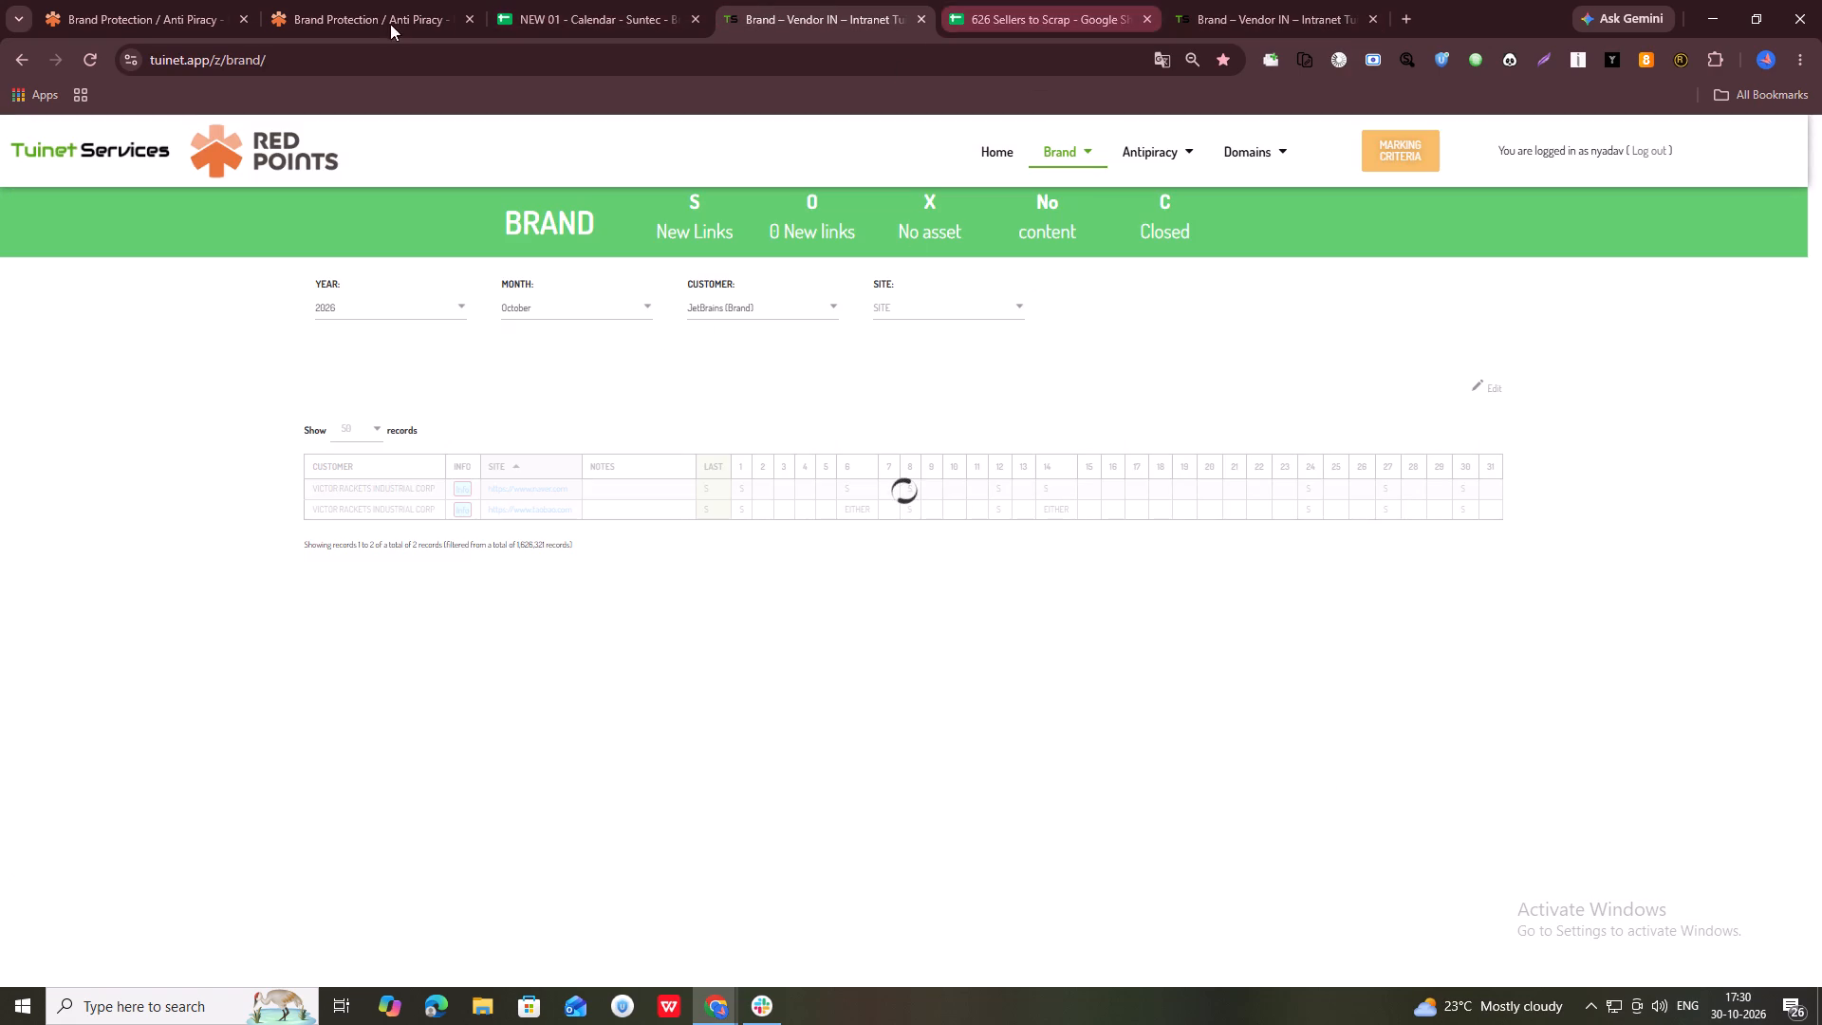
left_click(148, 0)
In Manual Detection Records, examine the Spiderman costumes links, selecting them from row 103218 to row 103308.
key("alt+Tab")
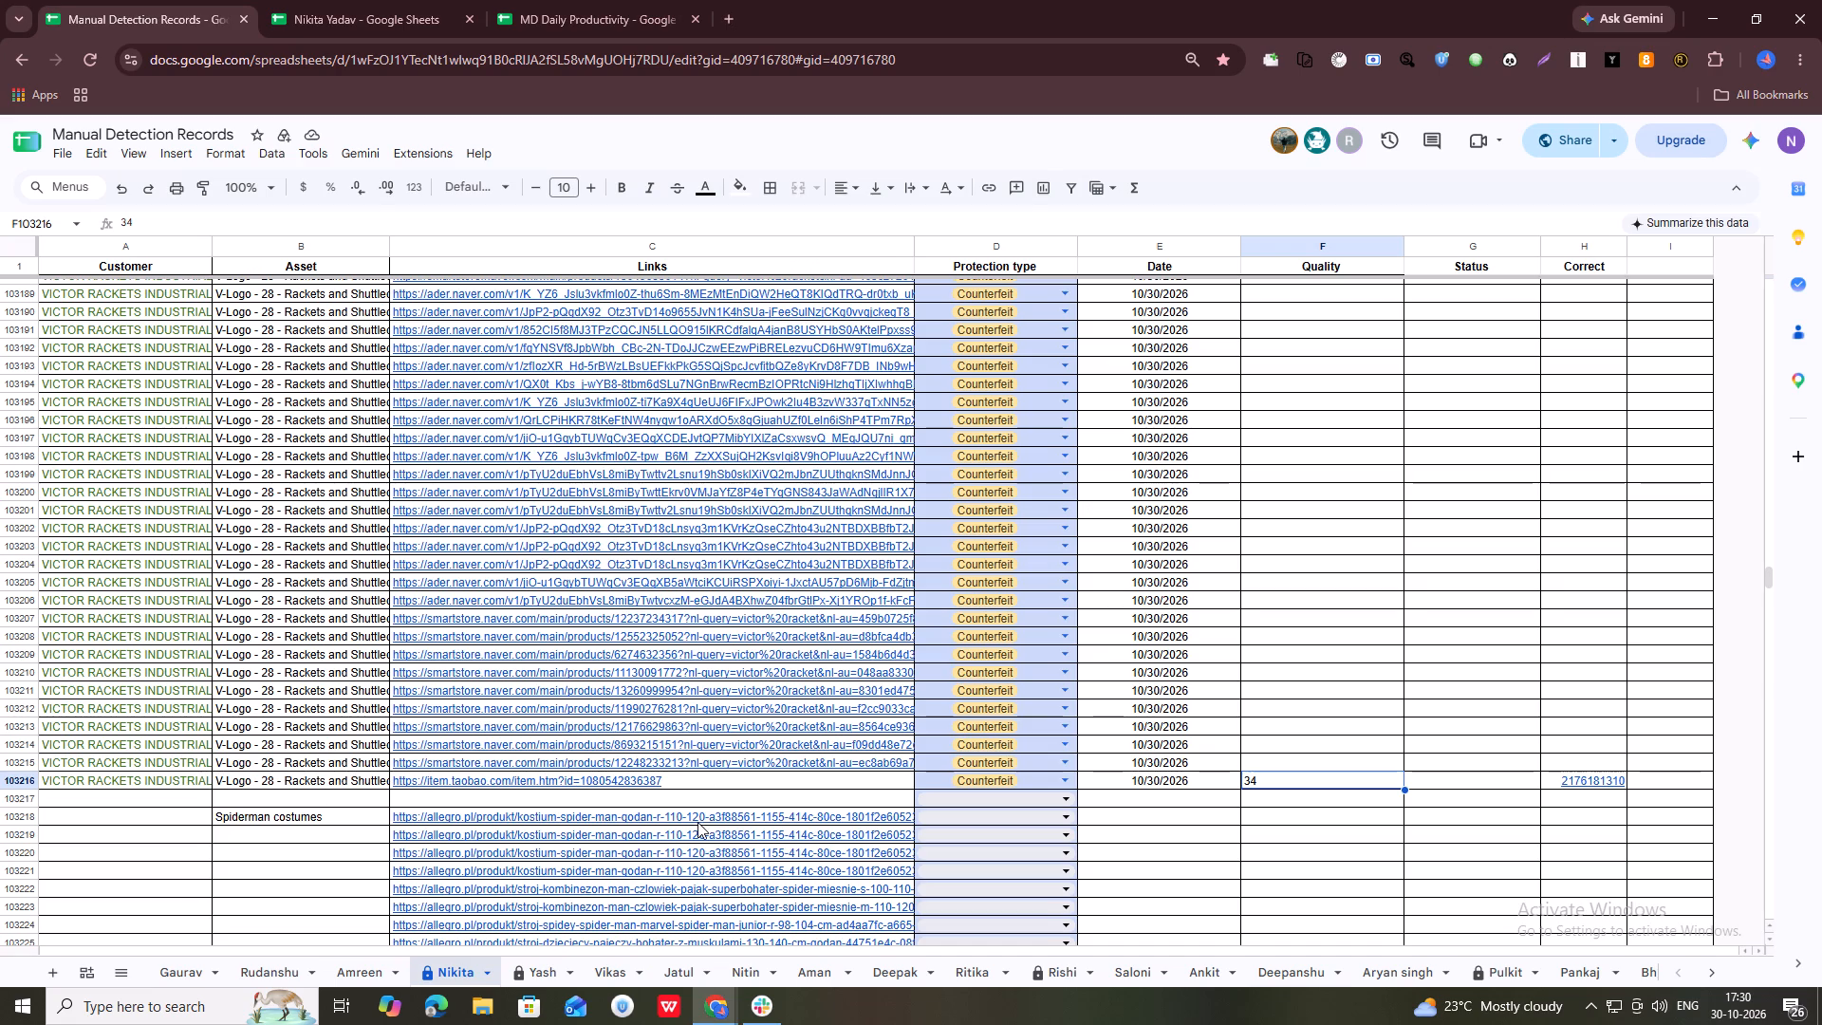
scroll(710, 824, "down", 2)
left_click(739, 630)
scroll(753, 746, "down", 2)
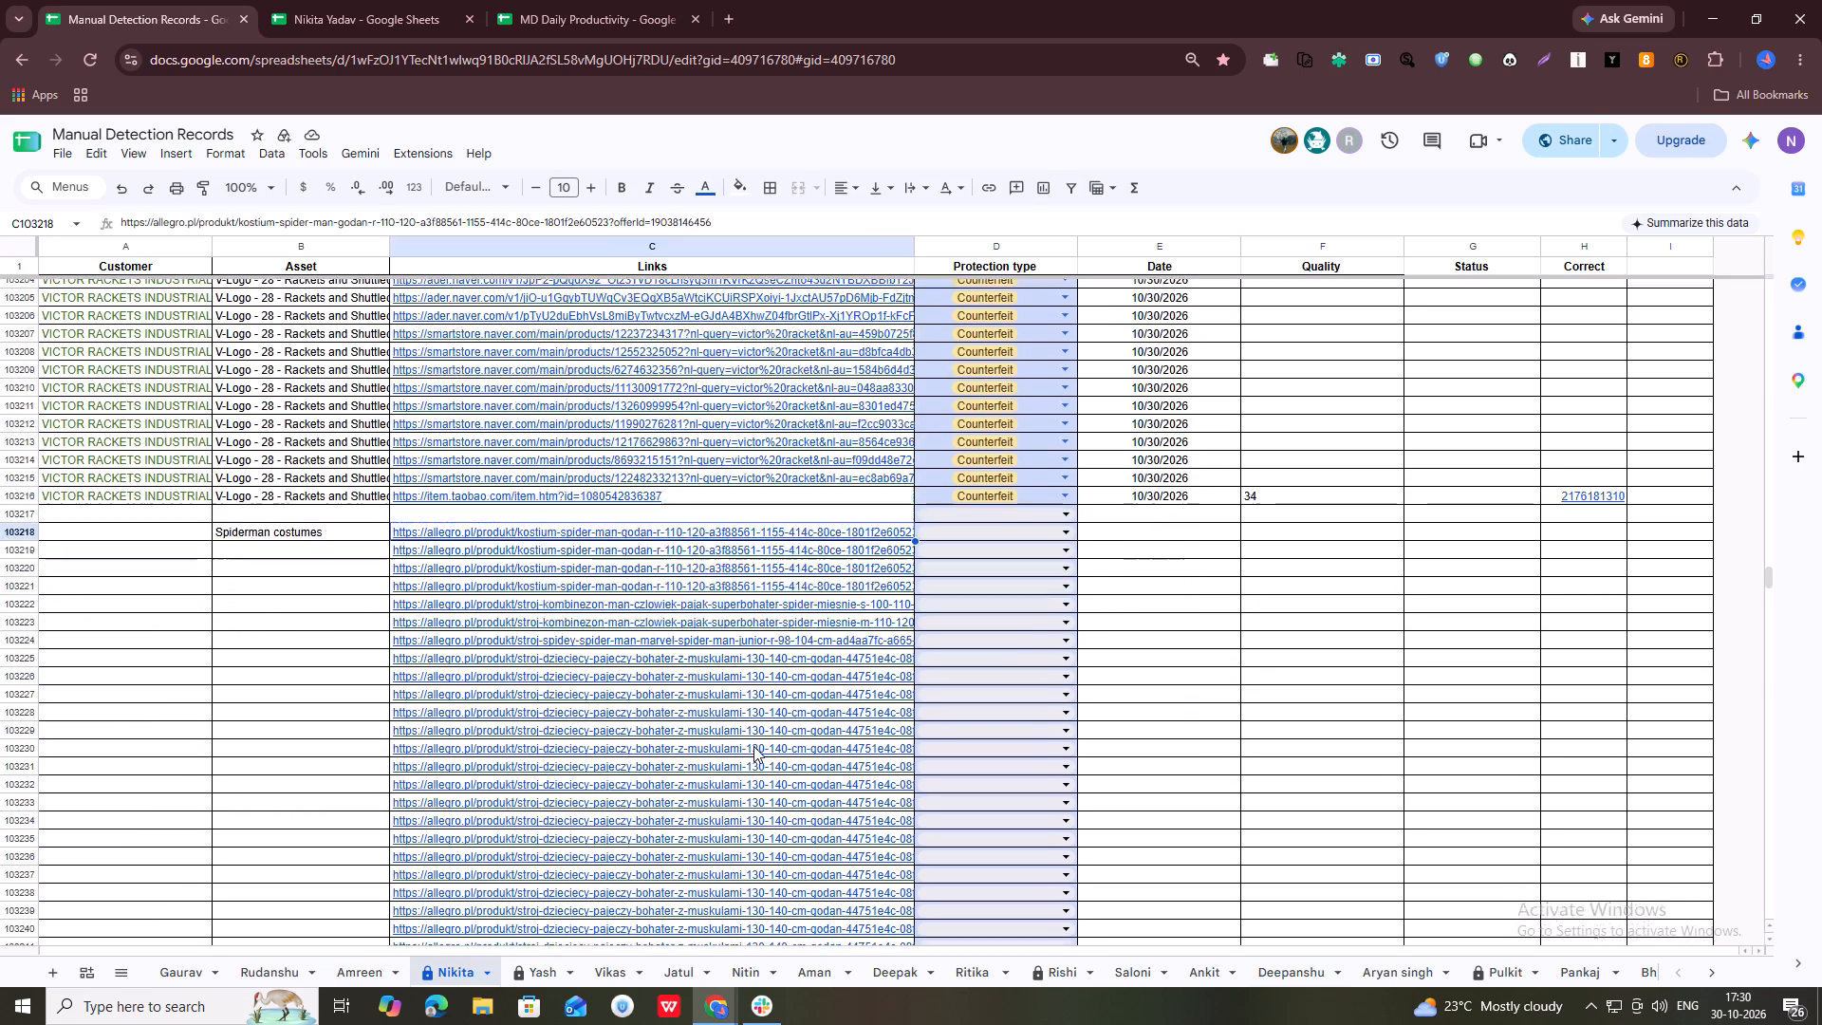
scroll(753, 746, "down", 4)
scroll(753, 746, "up", 1)
scroll(753, 746, "down", 9)
left_click(736, 922, "shift")
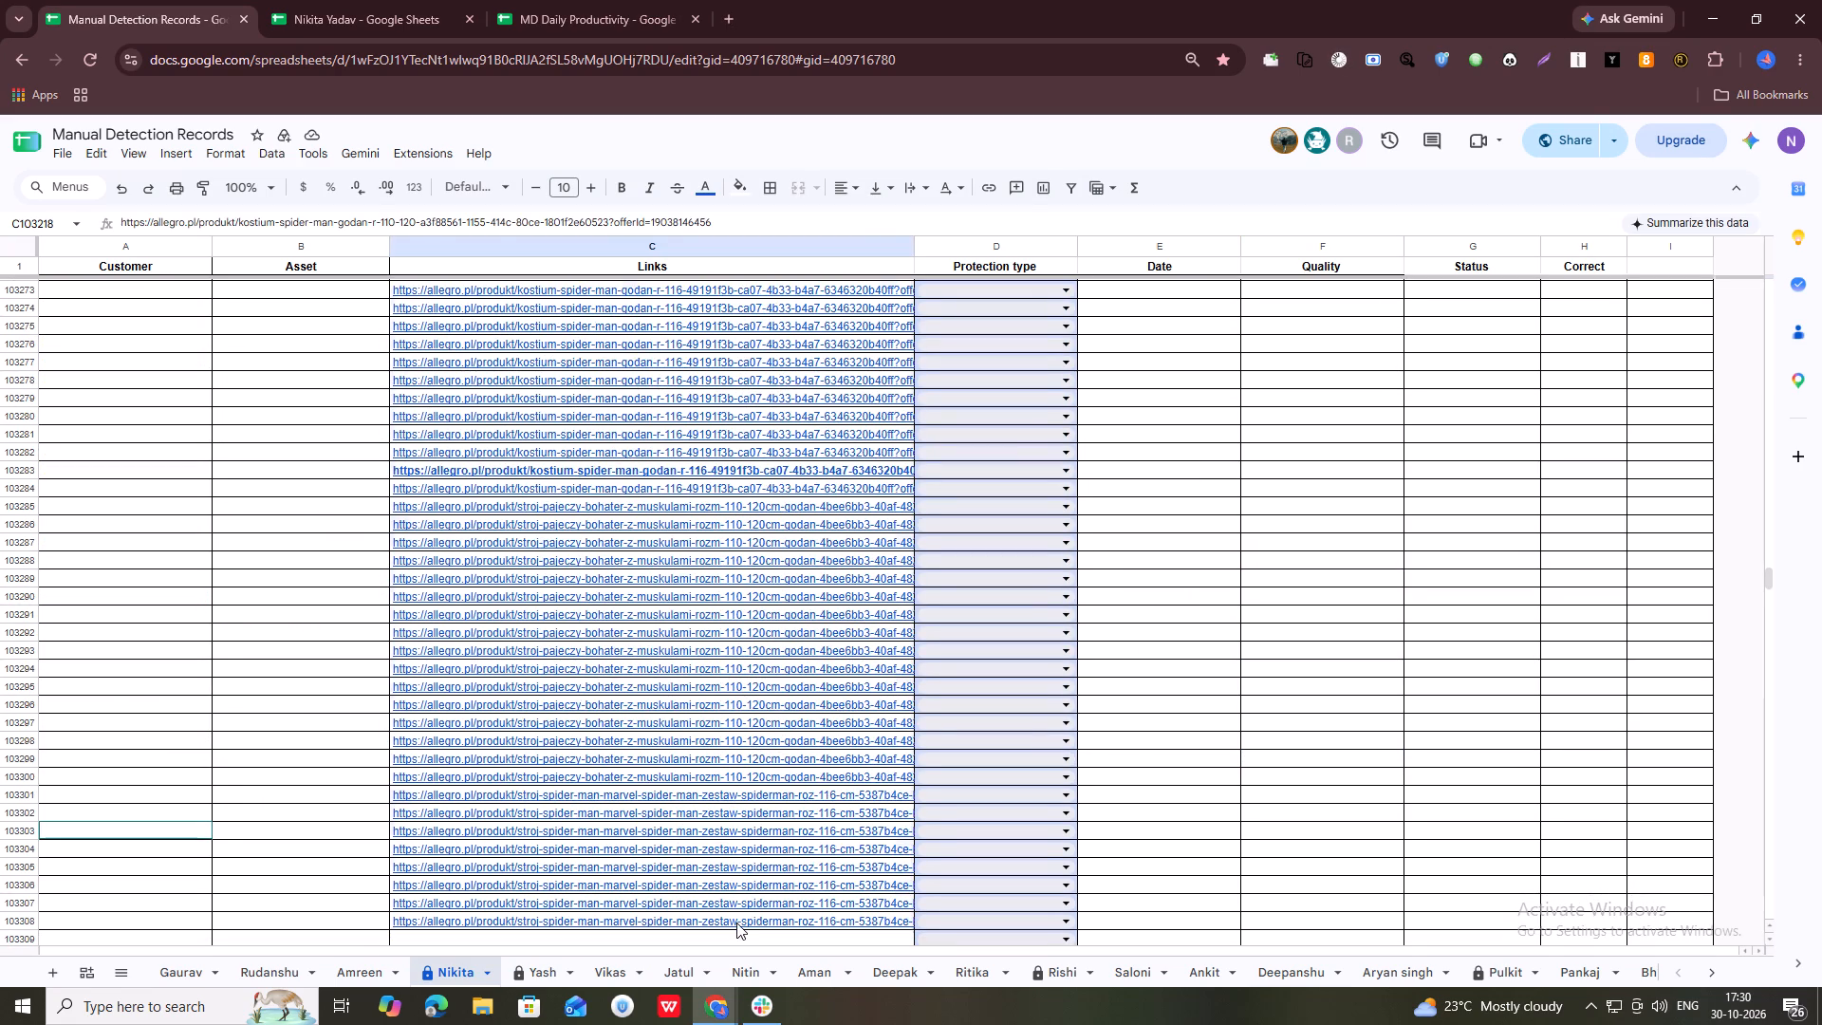
scroll(765, 793, "down", 4)
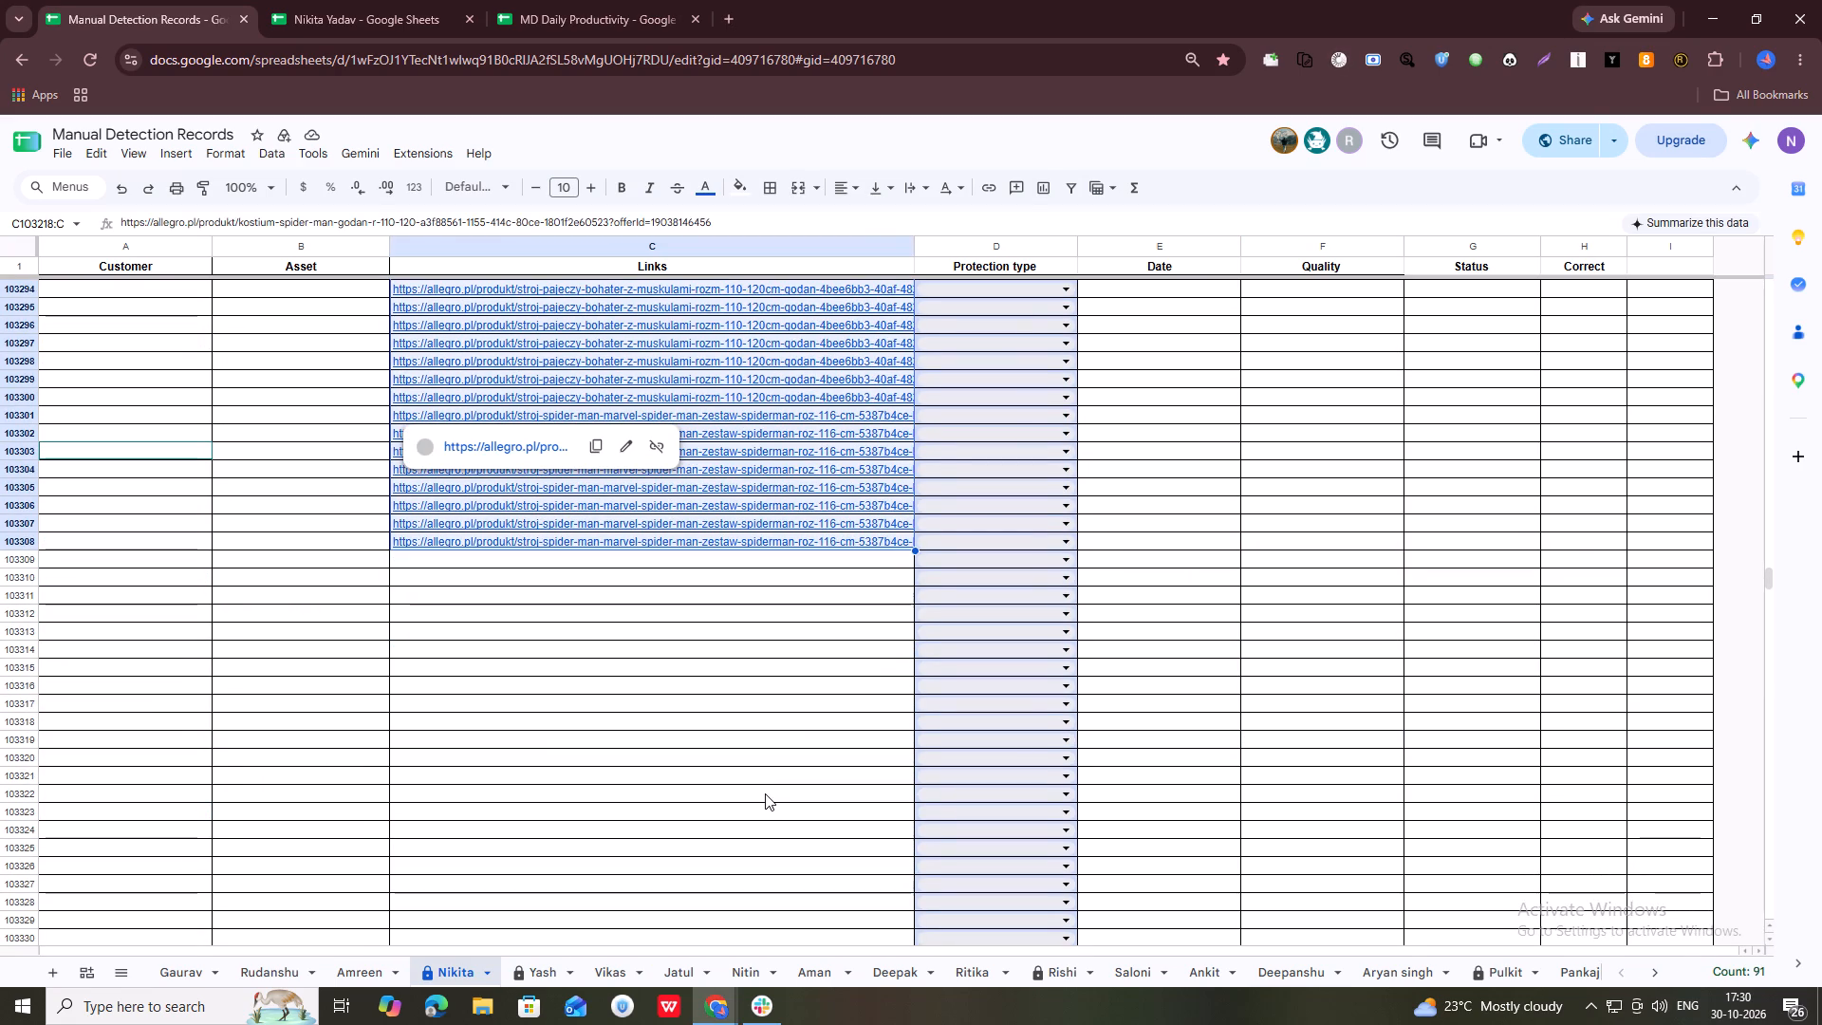
scroll(784, 717, "up", 4)
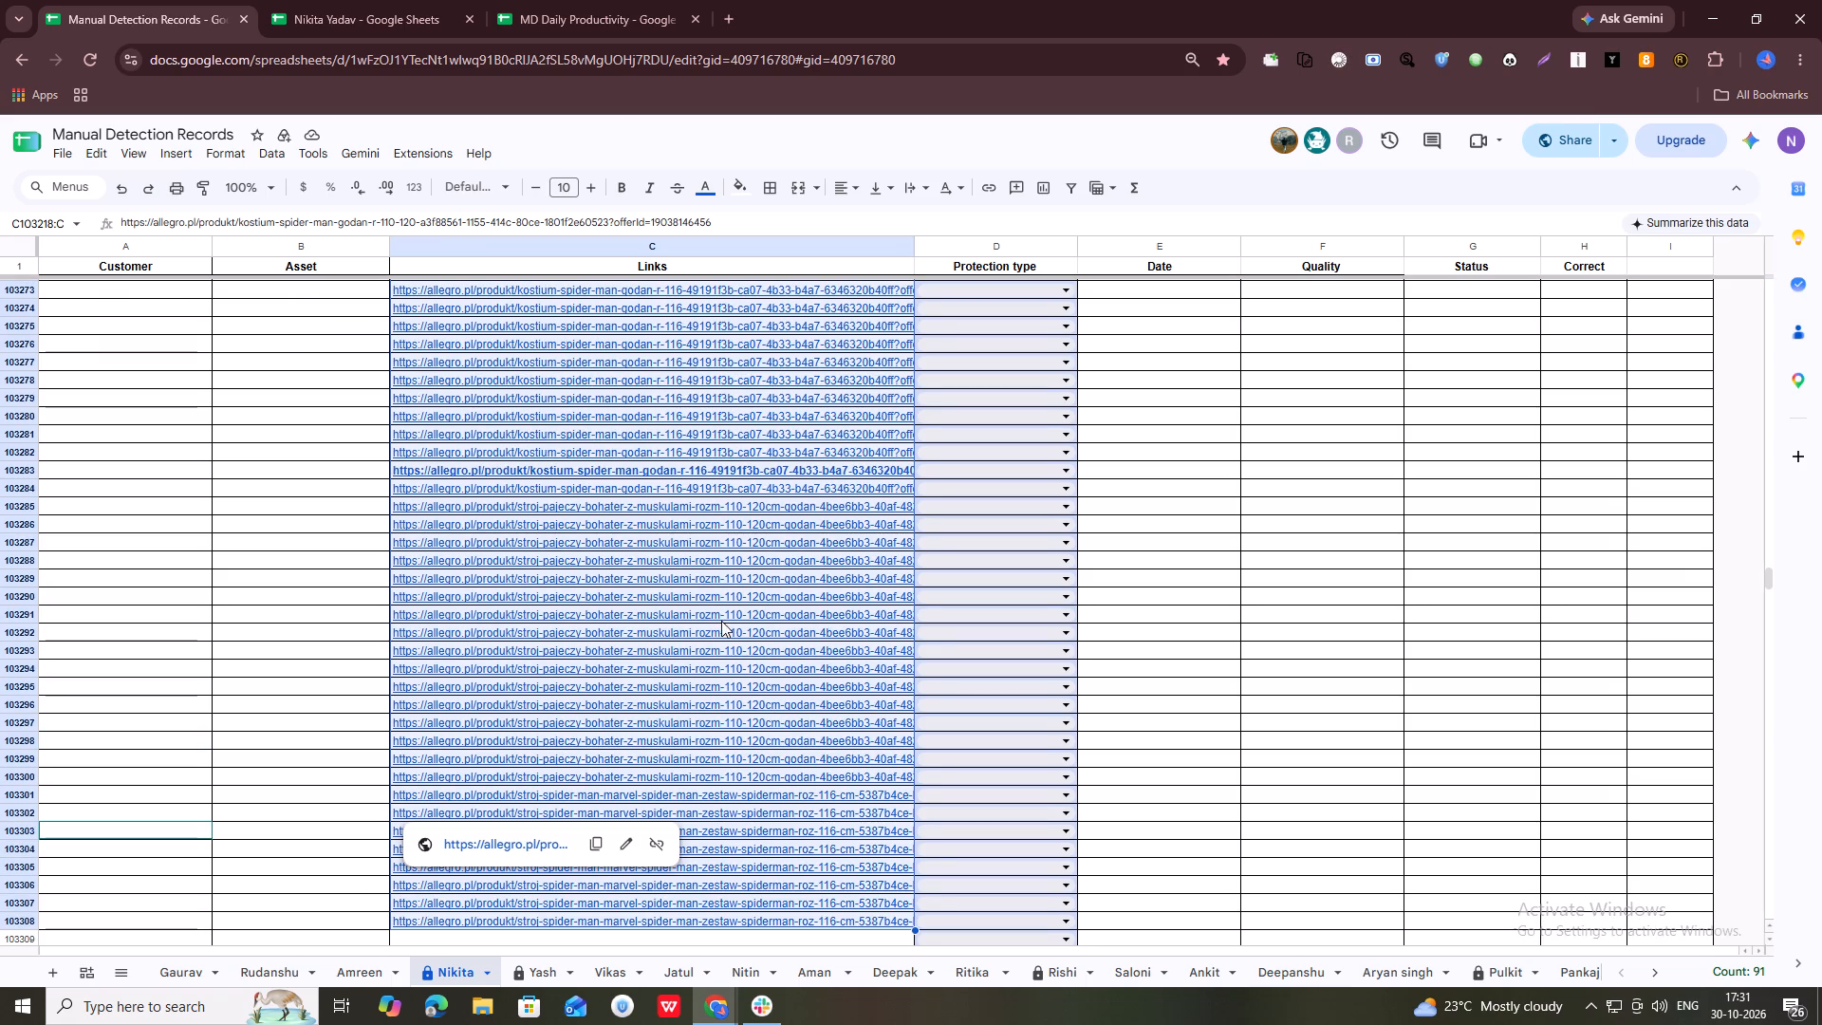
Open the allegro.pl product link in cell C103285 in a new tab.
left_click(671, 513)
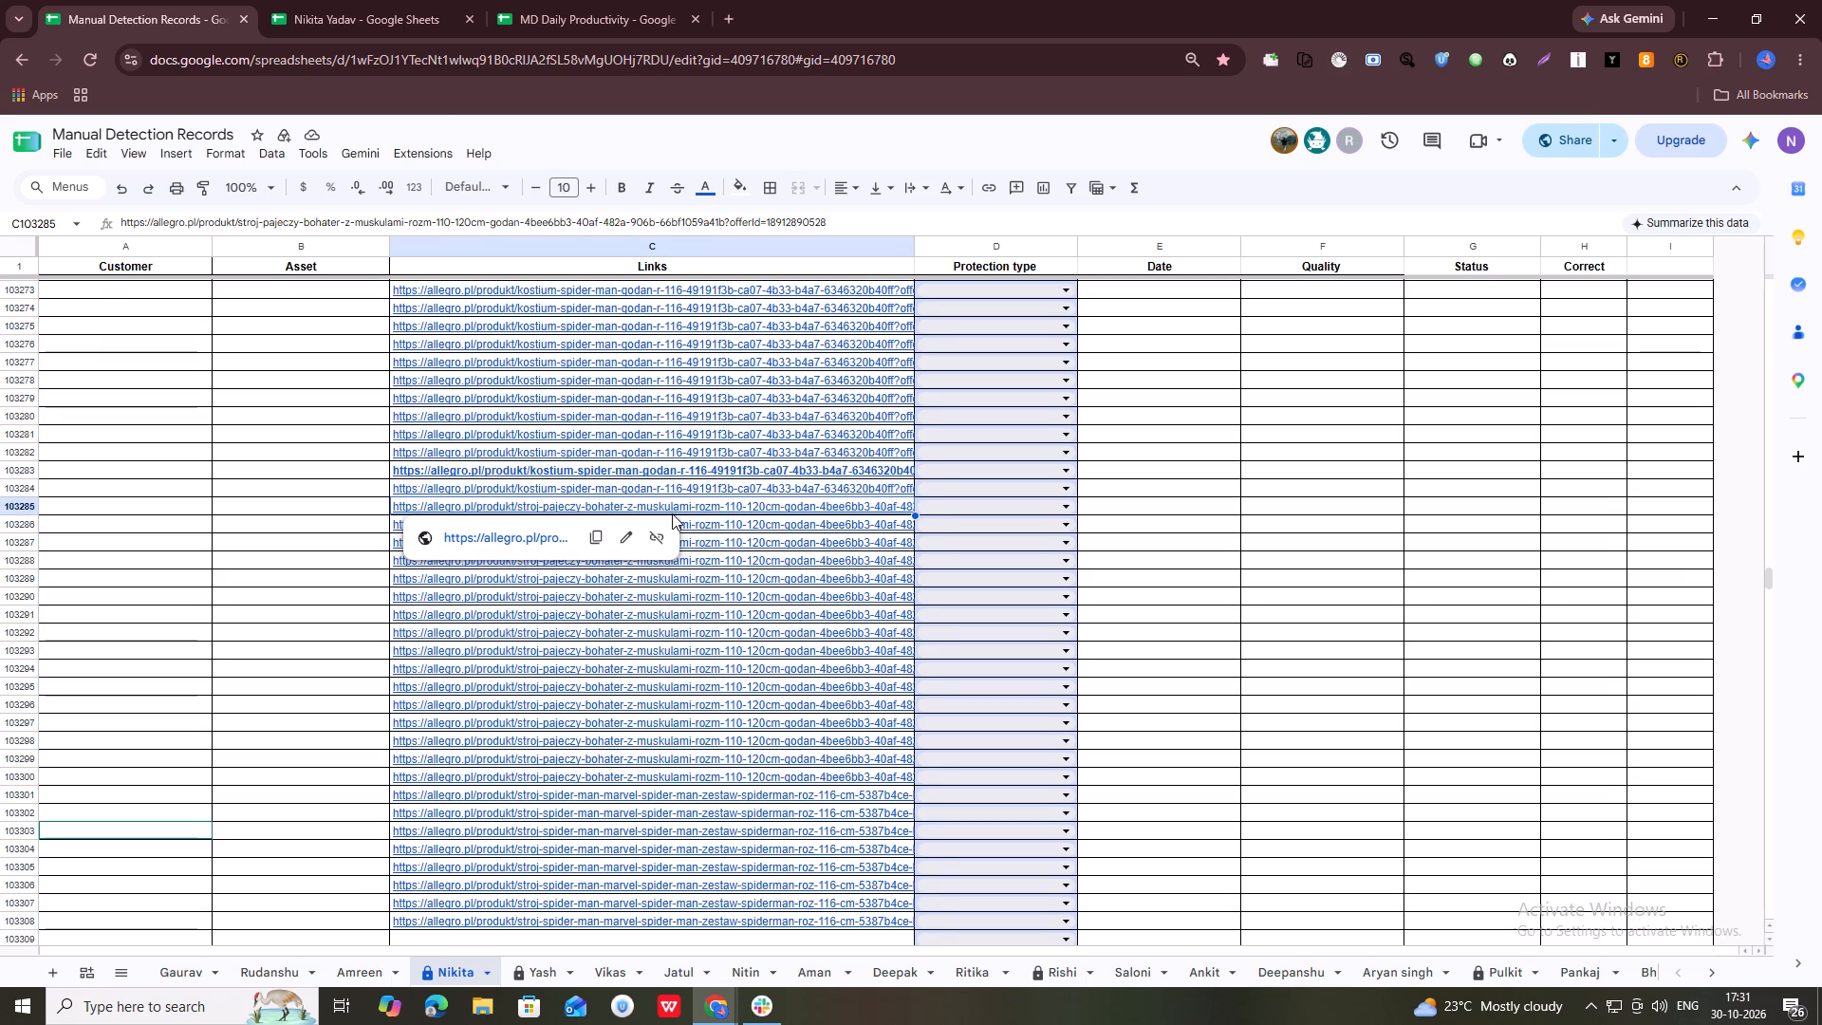
key("alt+Return")
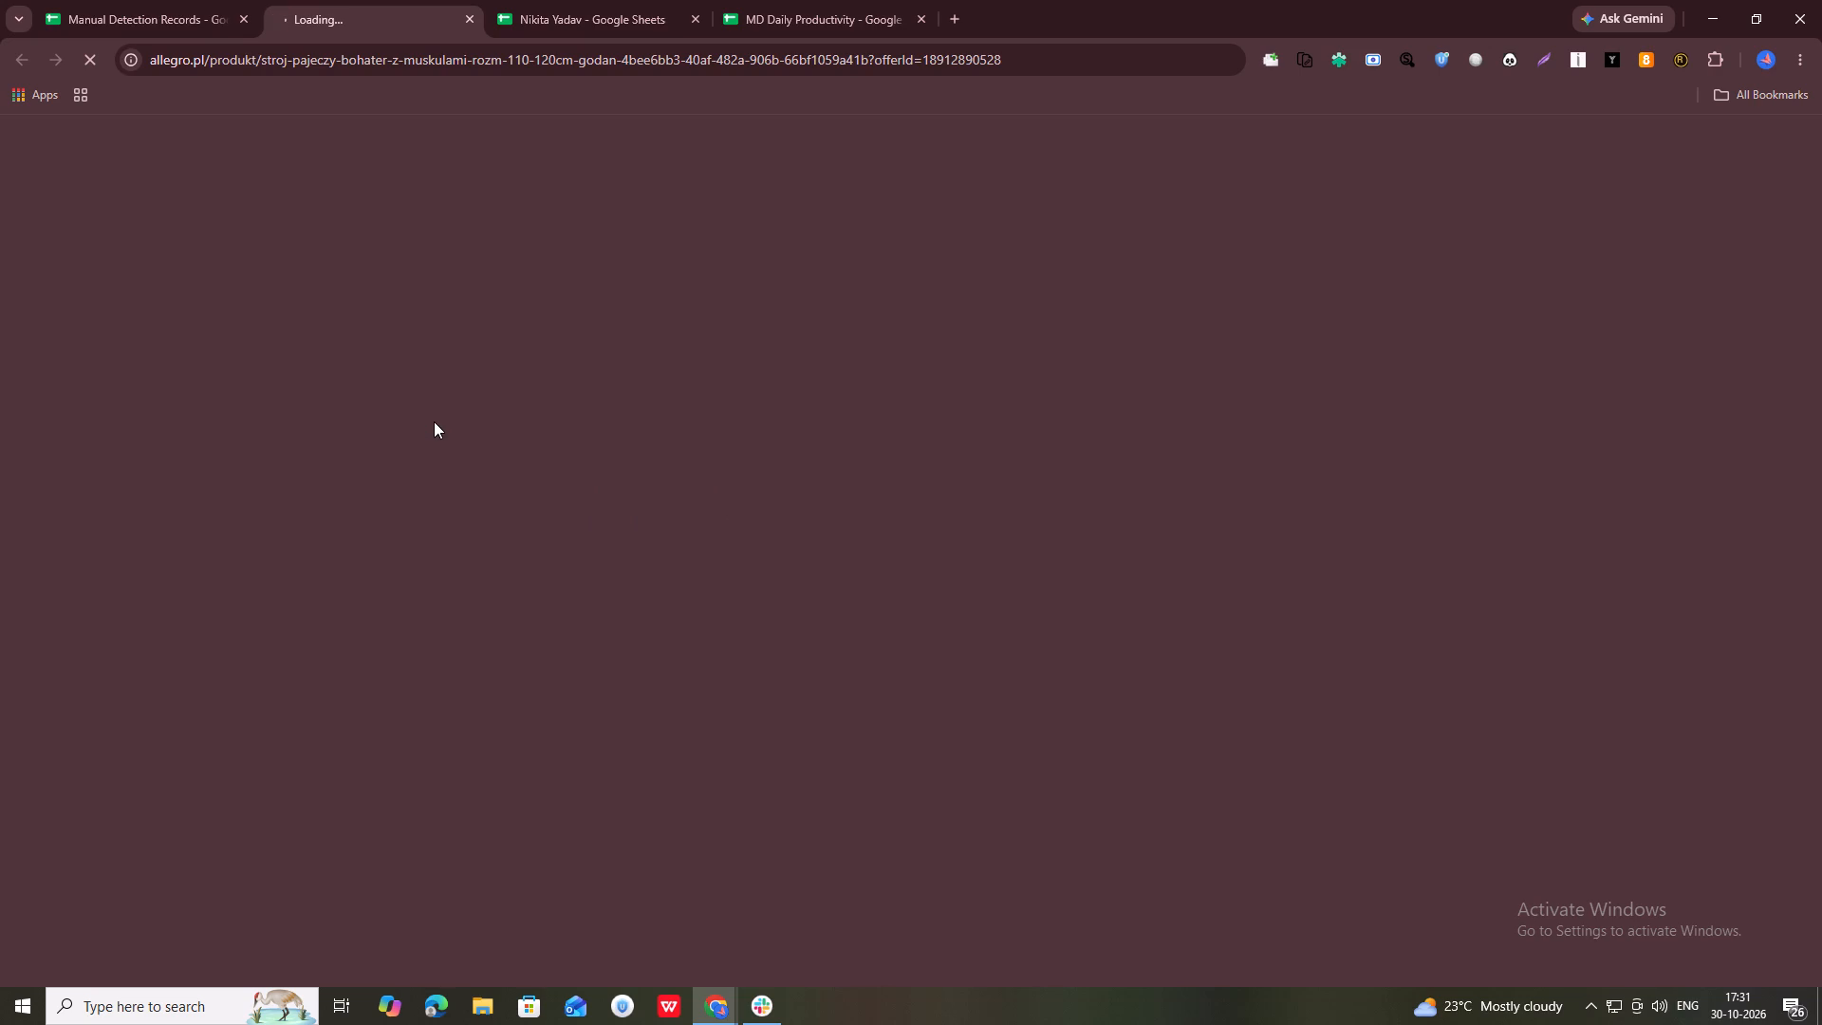
Disconnect Urban VPN from the United States (USA) server.
left_click(1449, 63)
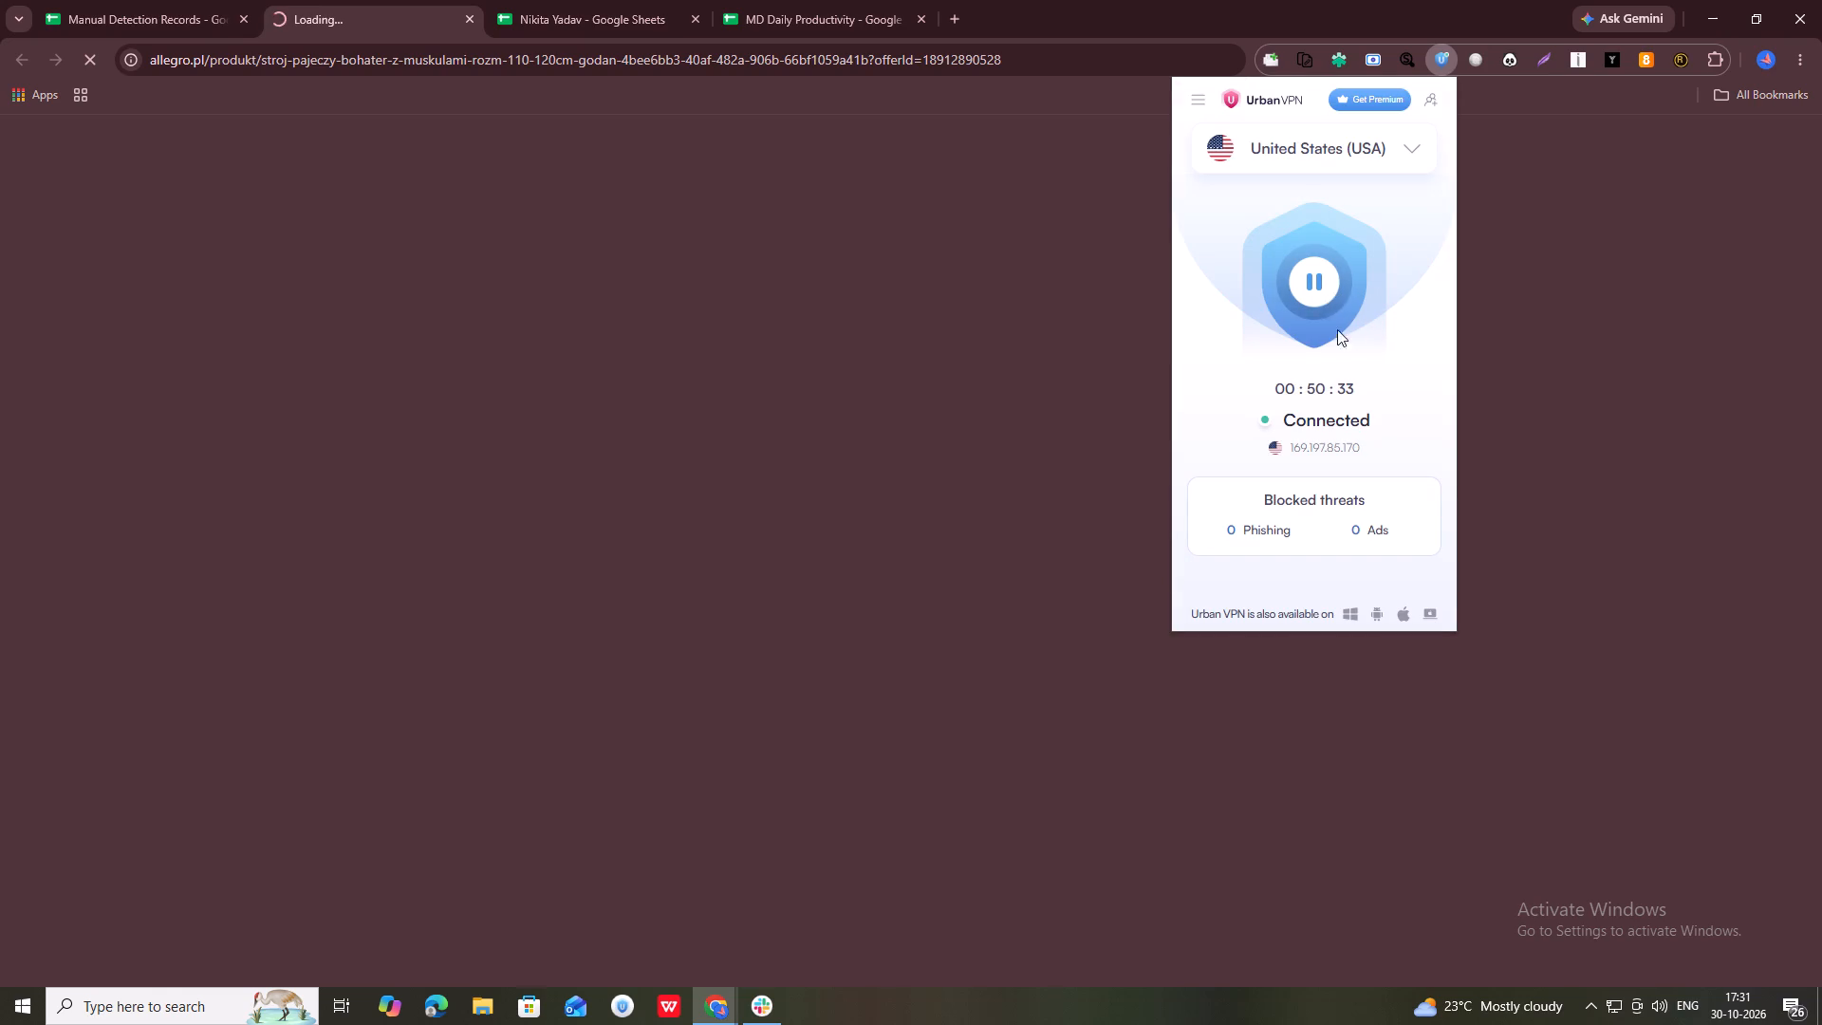
left_click(1320, 285)
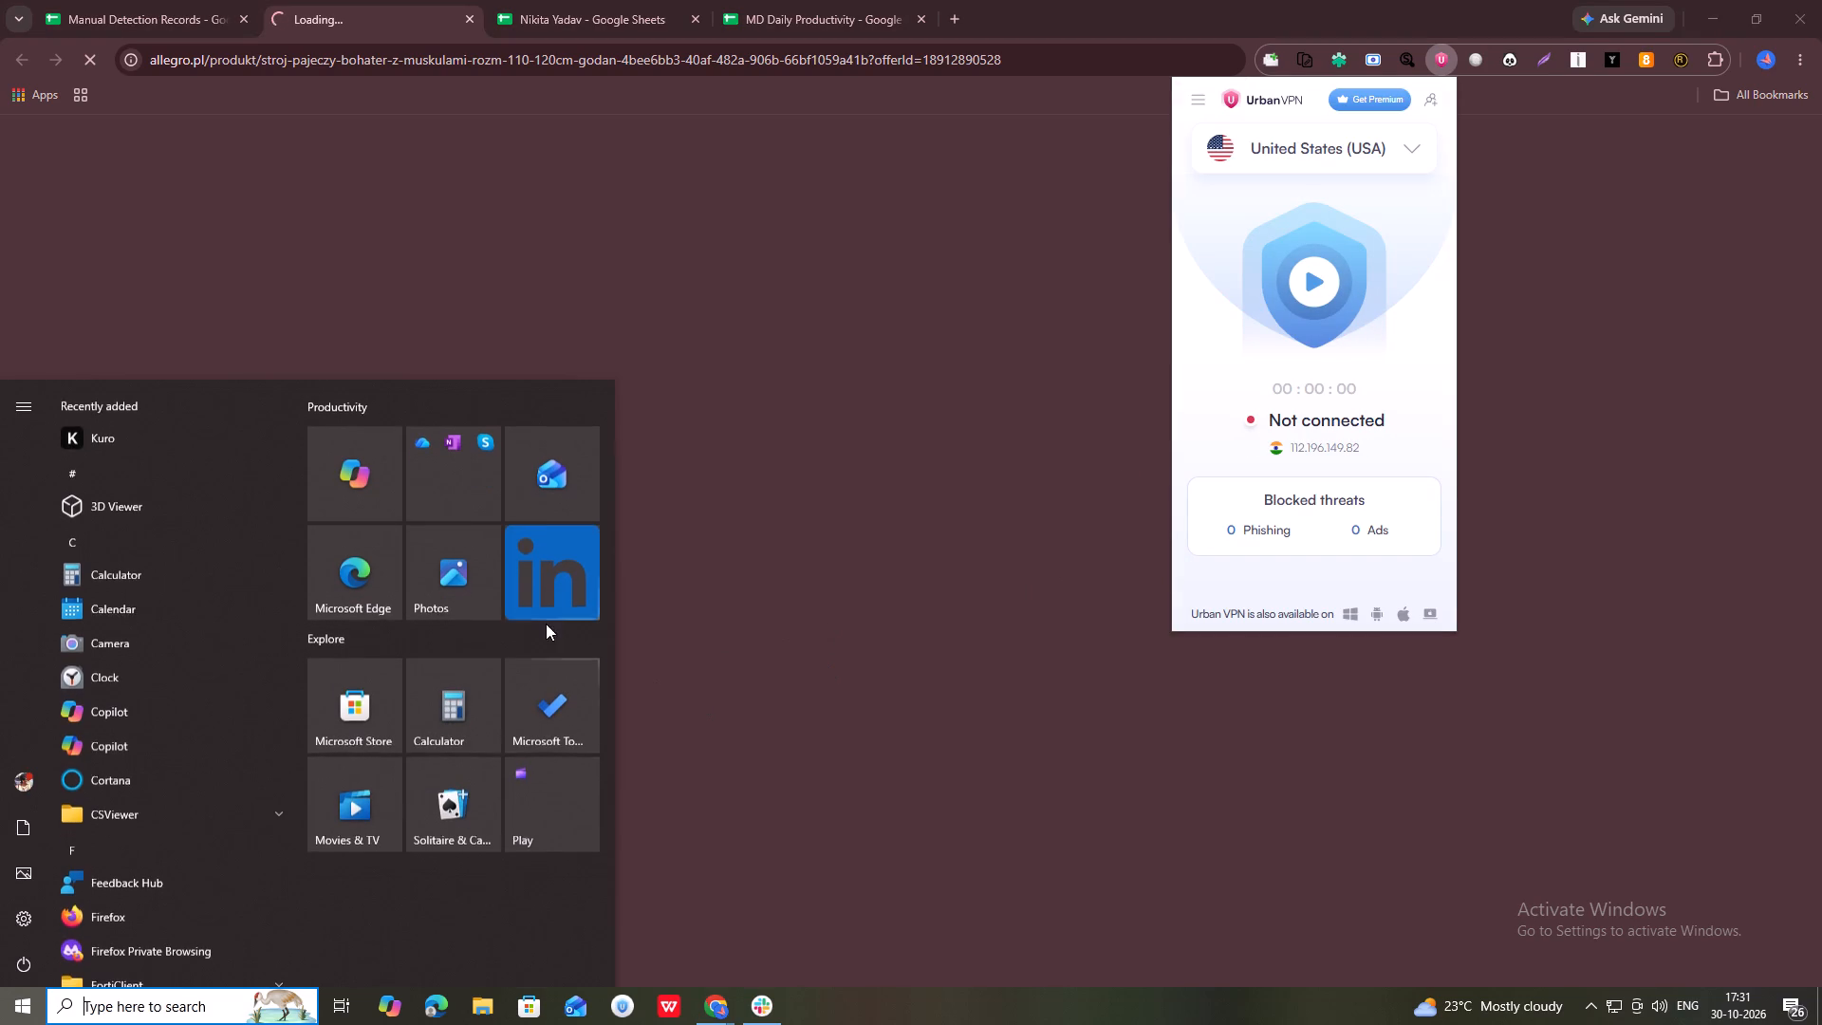
Launch the Kuro app.
left_click(155, 438)
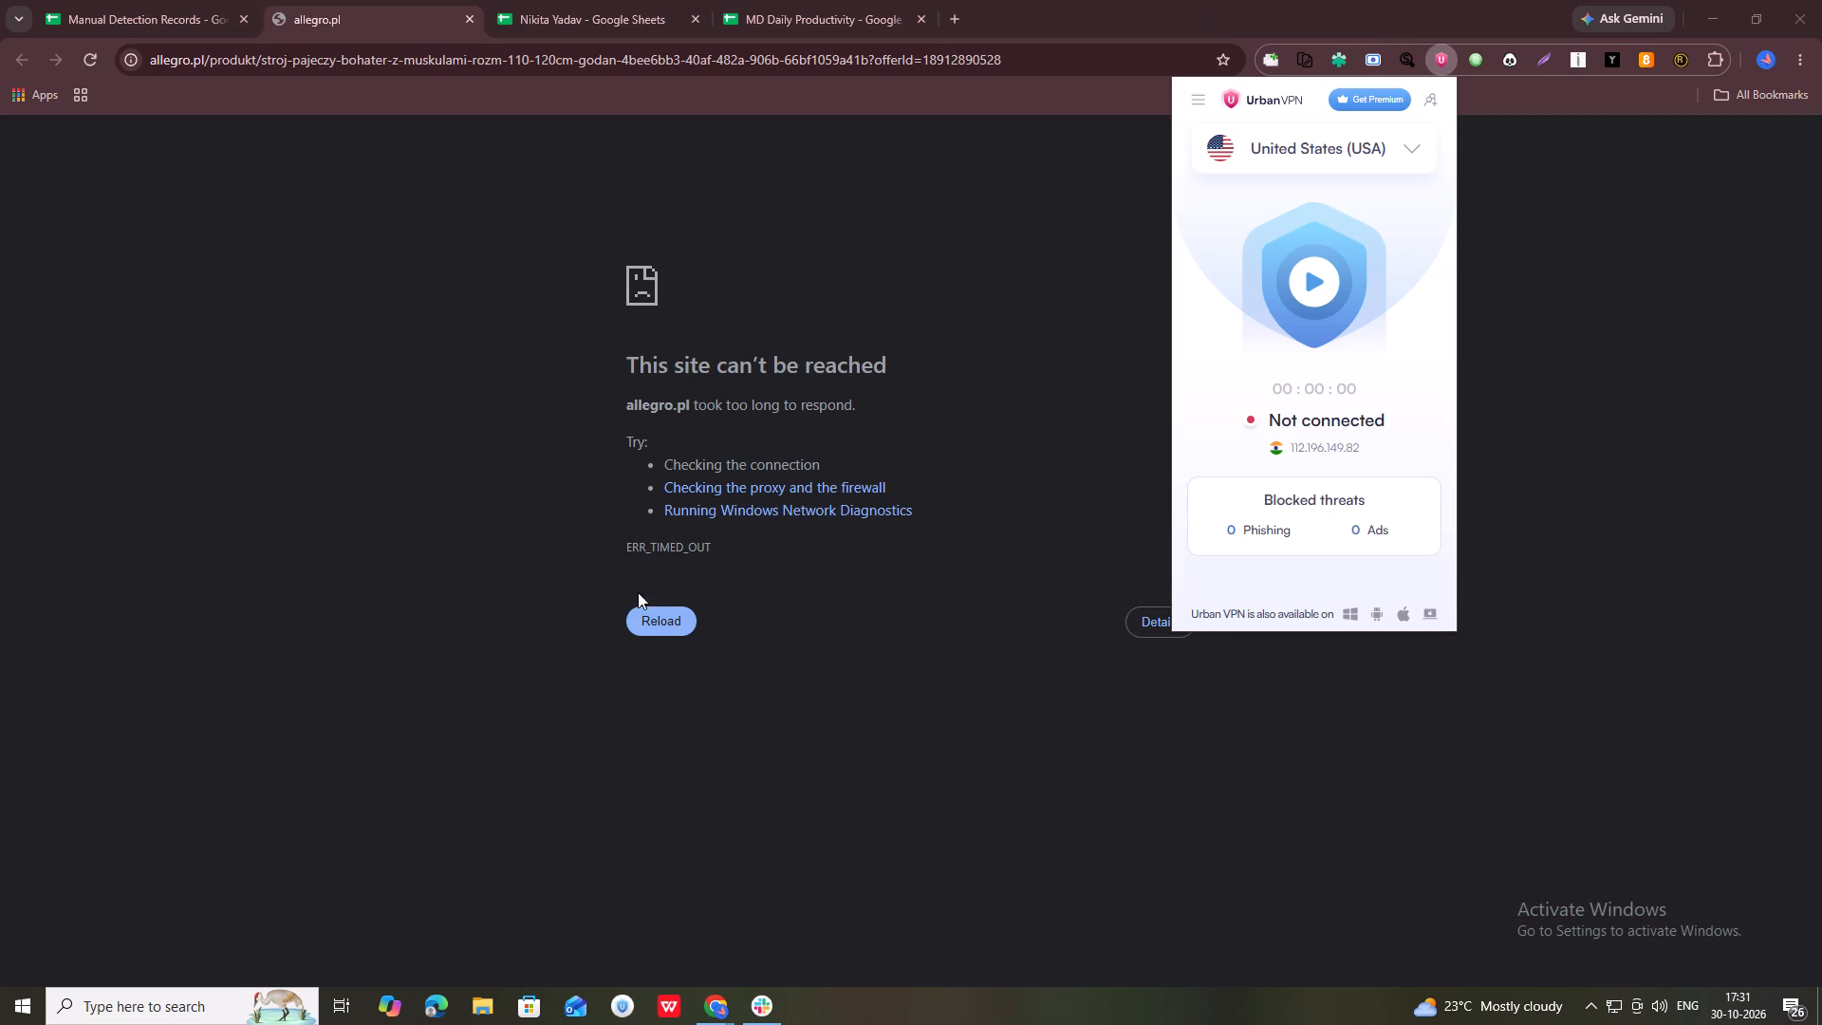
Reload the allegro.pl product page.
left_click(660, 630)
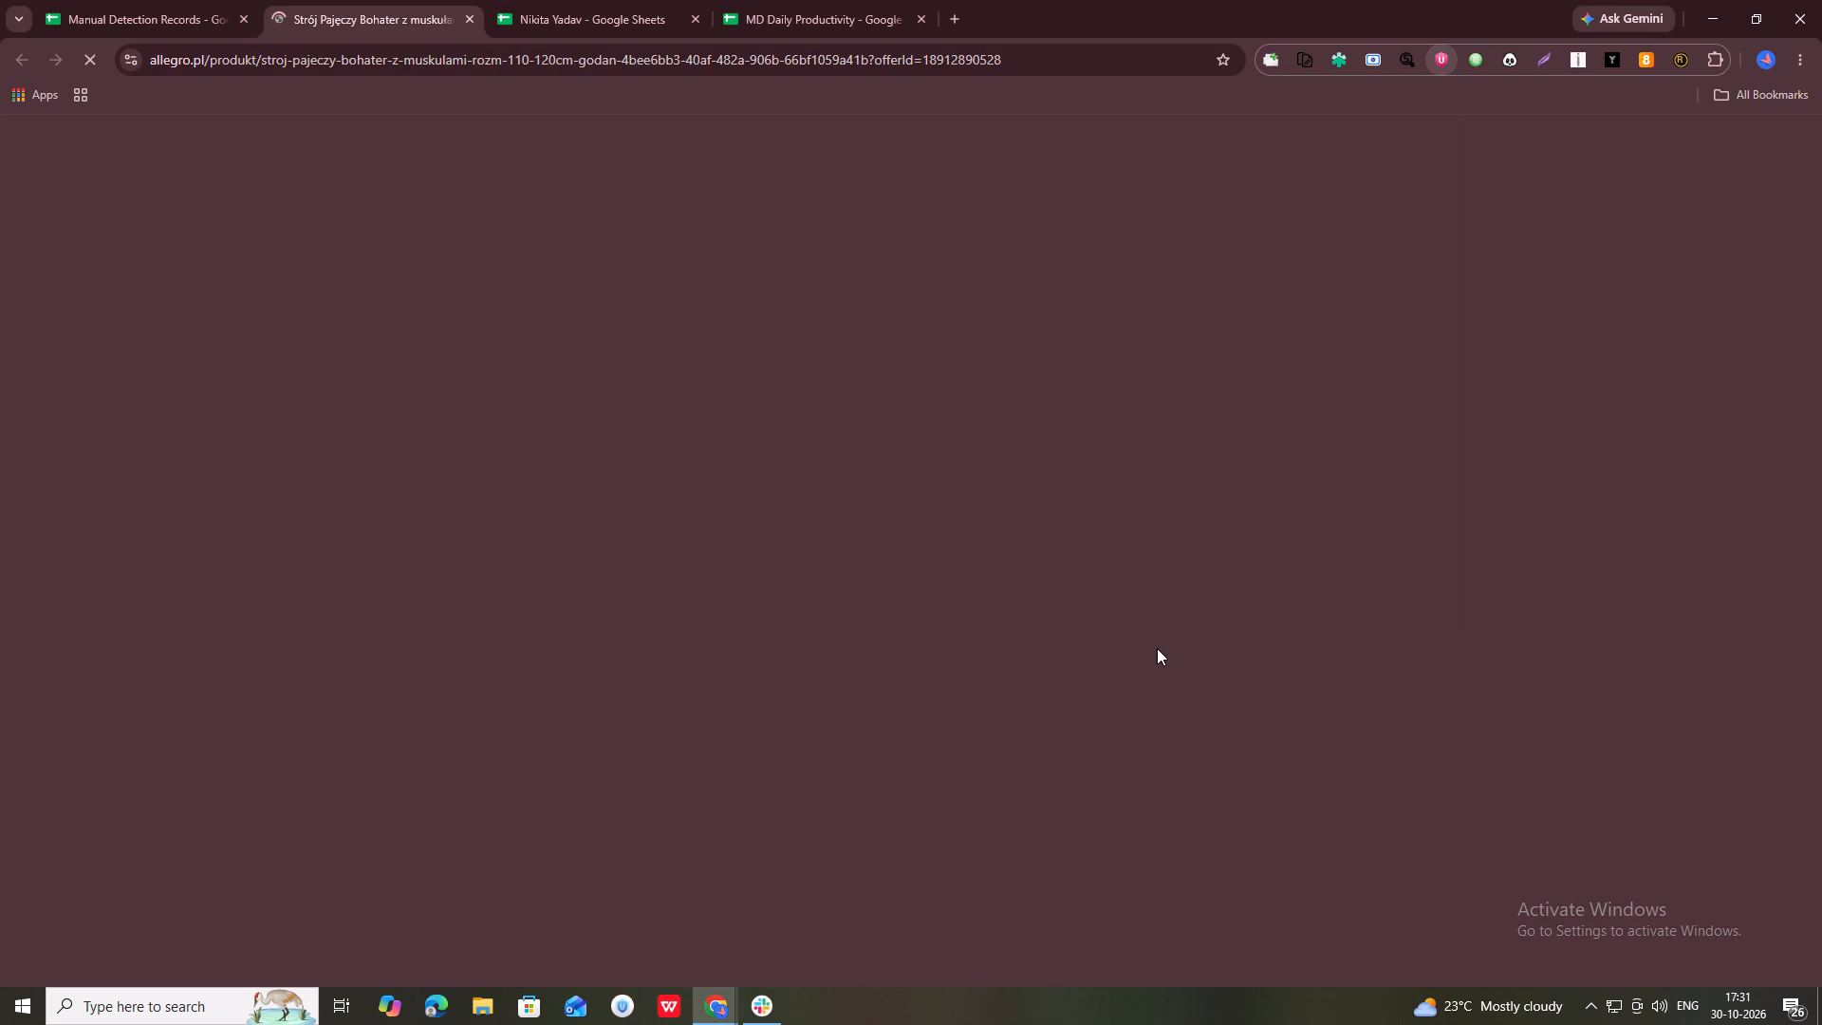
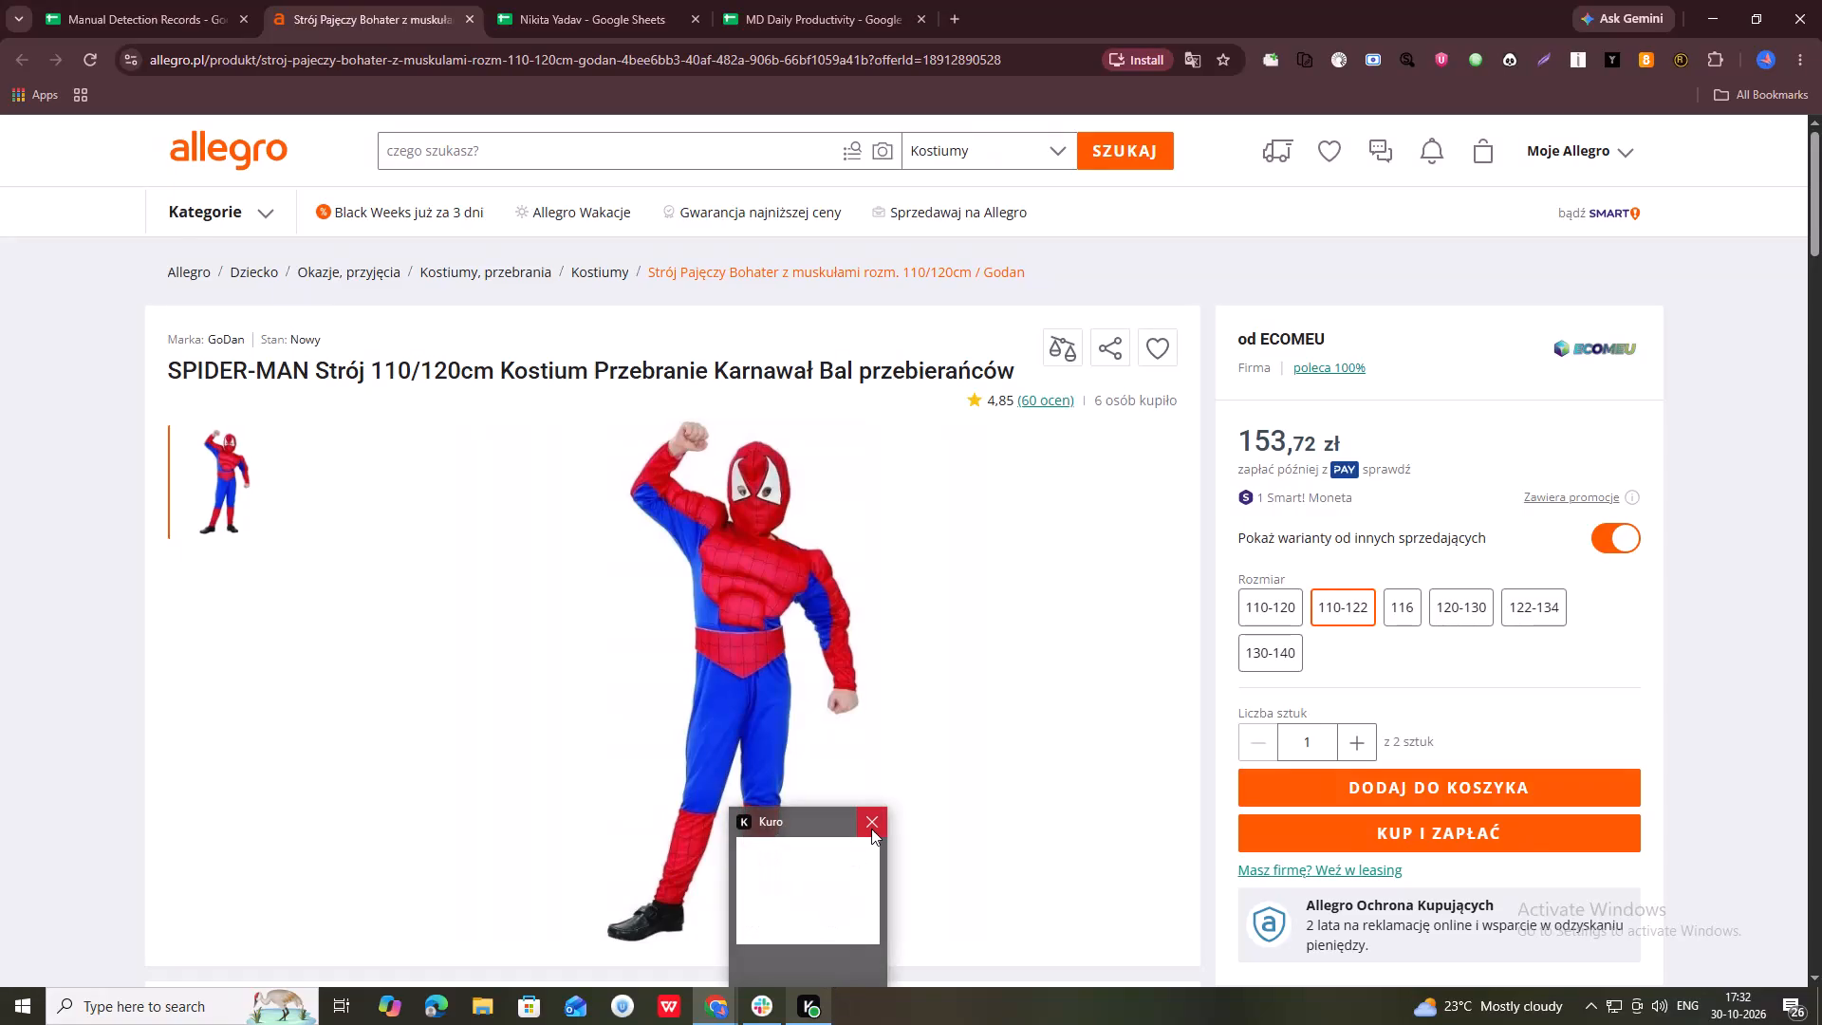
Close the Kuro app window.
left_click(871, 828)
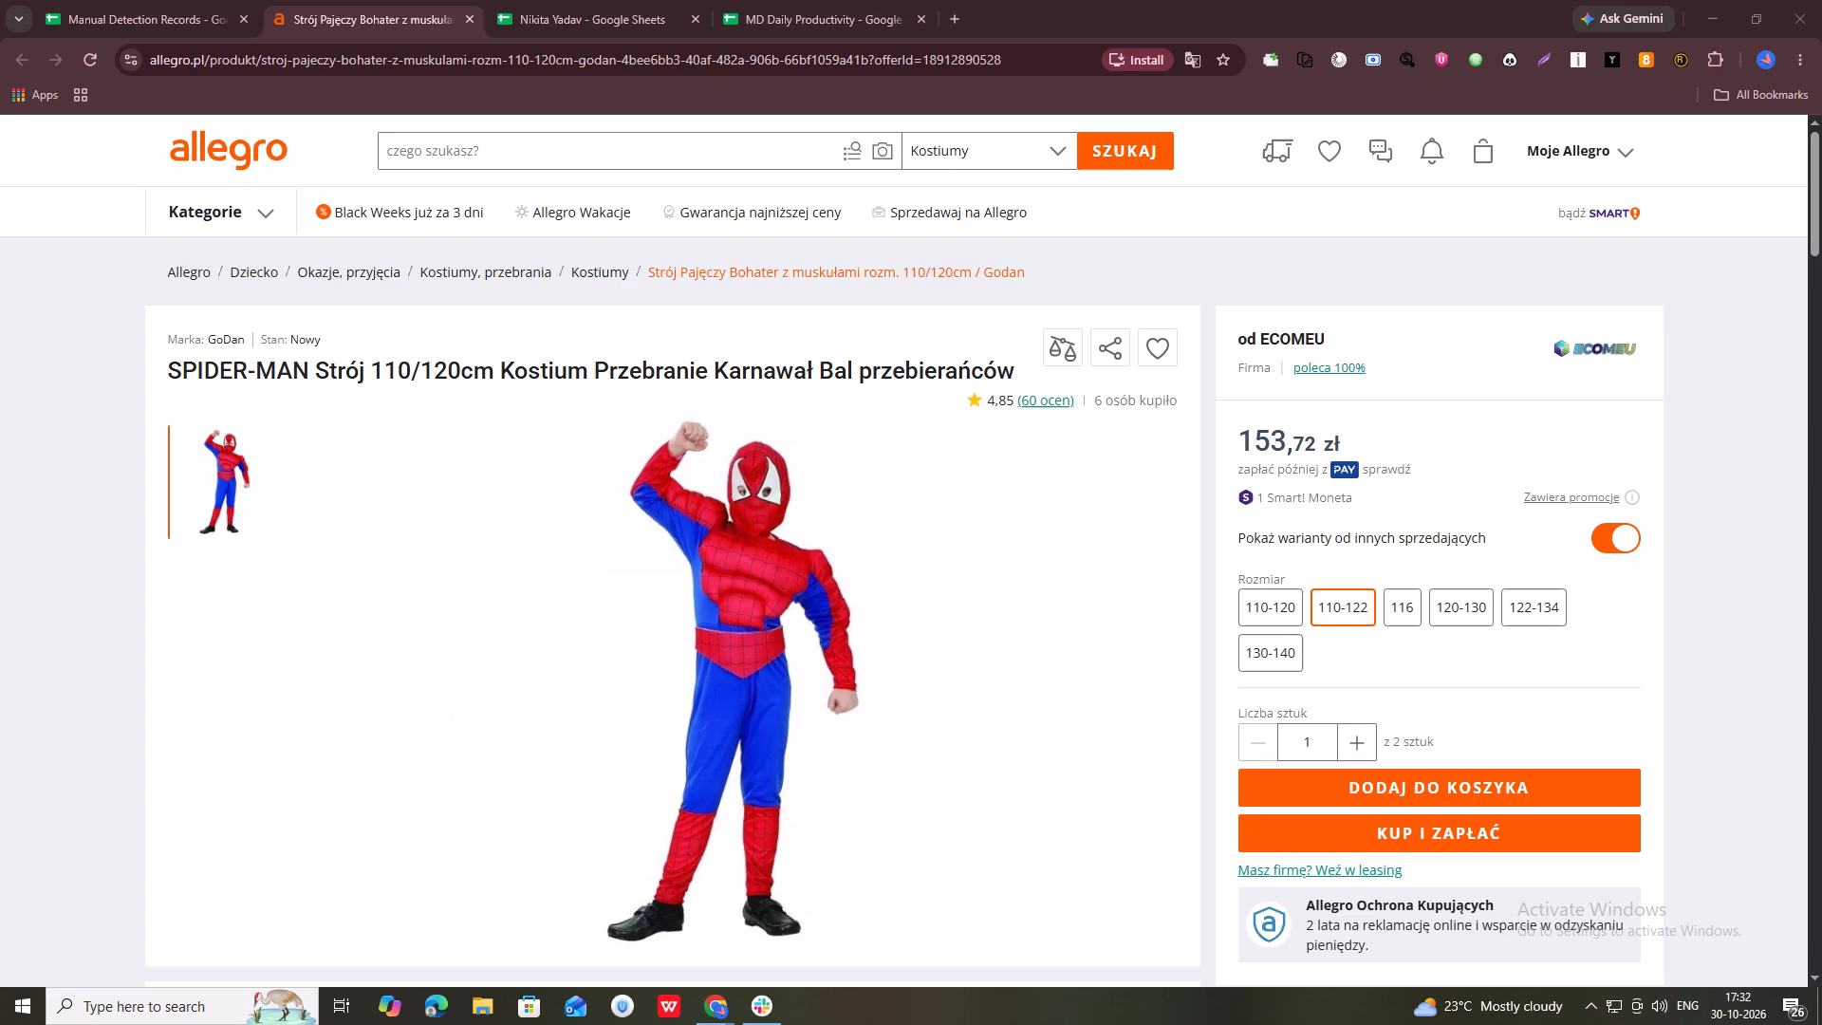
Open the Spider-Man Marvel set link in cell C103302 of Manual Detection Records and close the previous Allegro product tab.
left_click(189, 0)
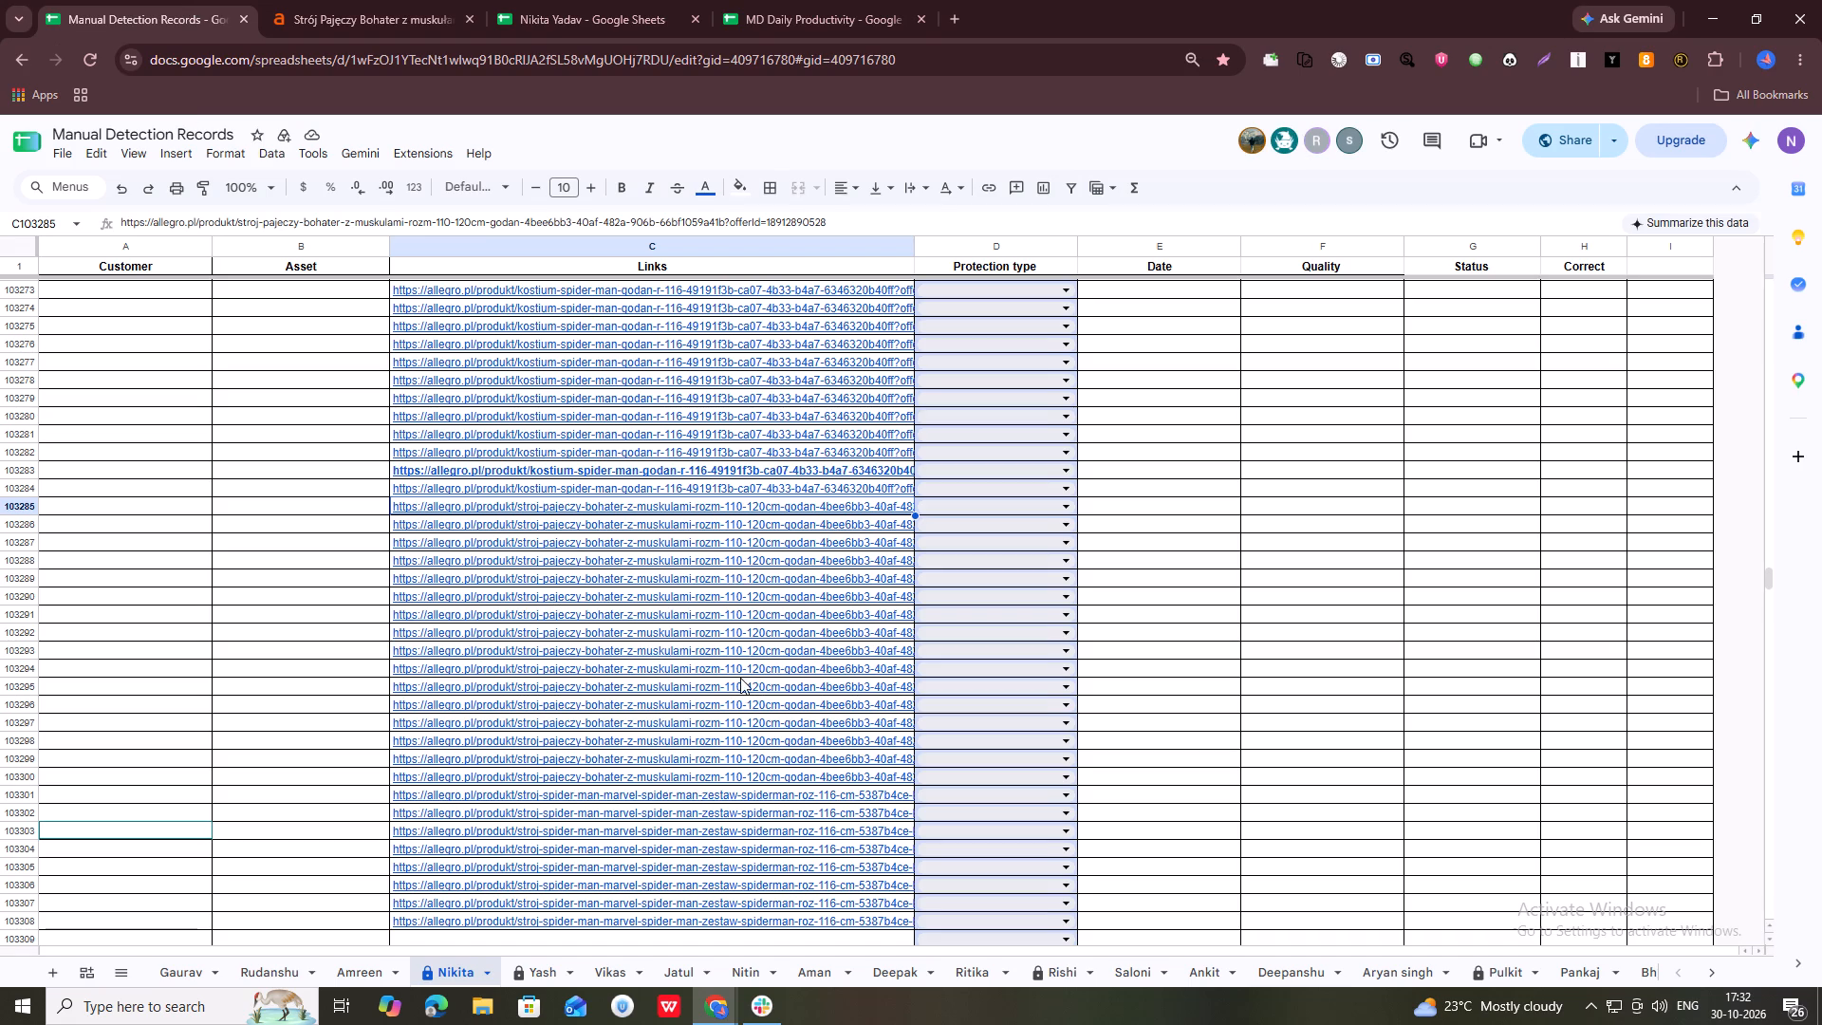
left_click(683, 820)
left_click(534, 848)
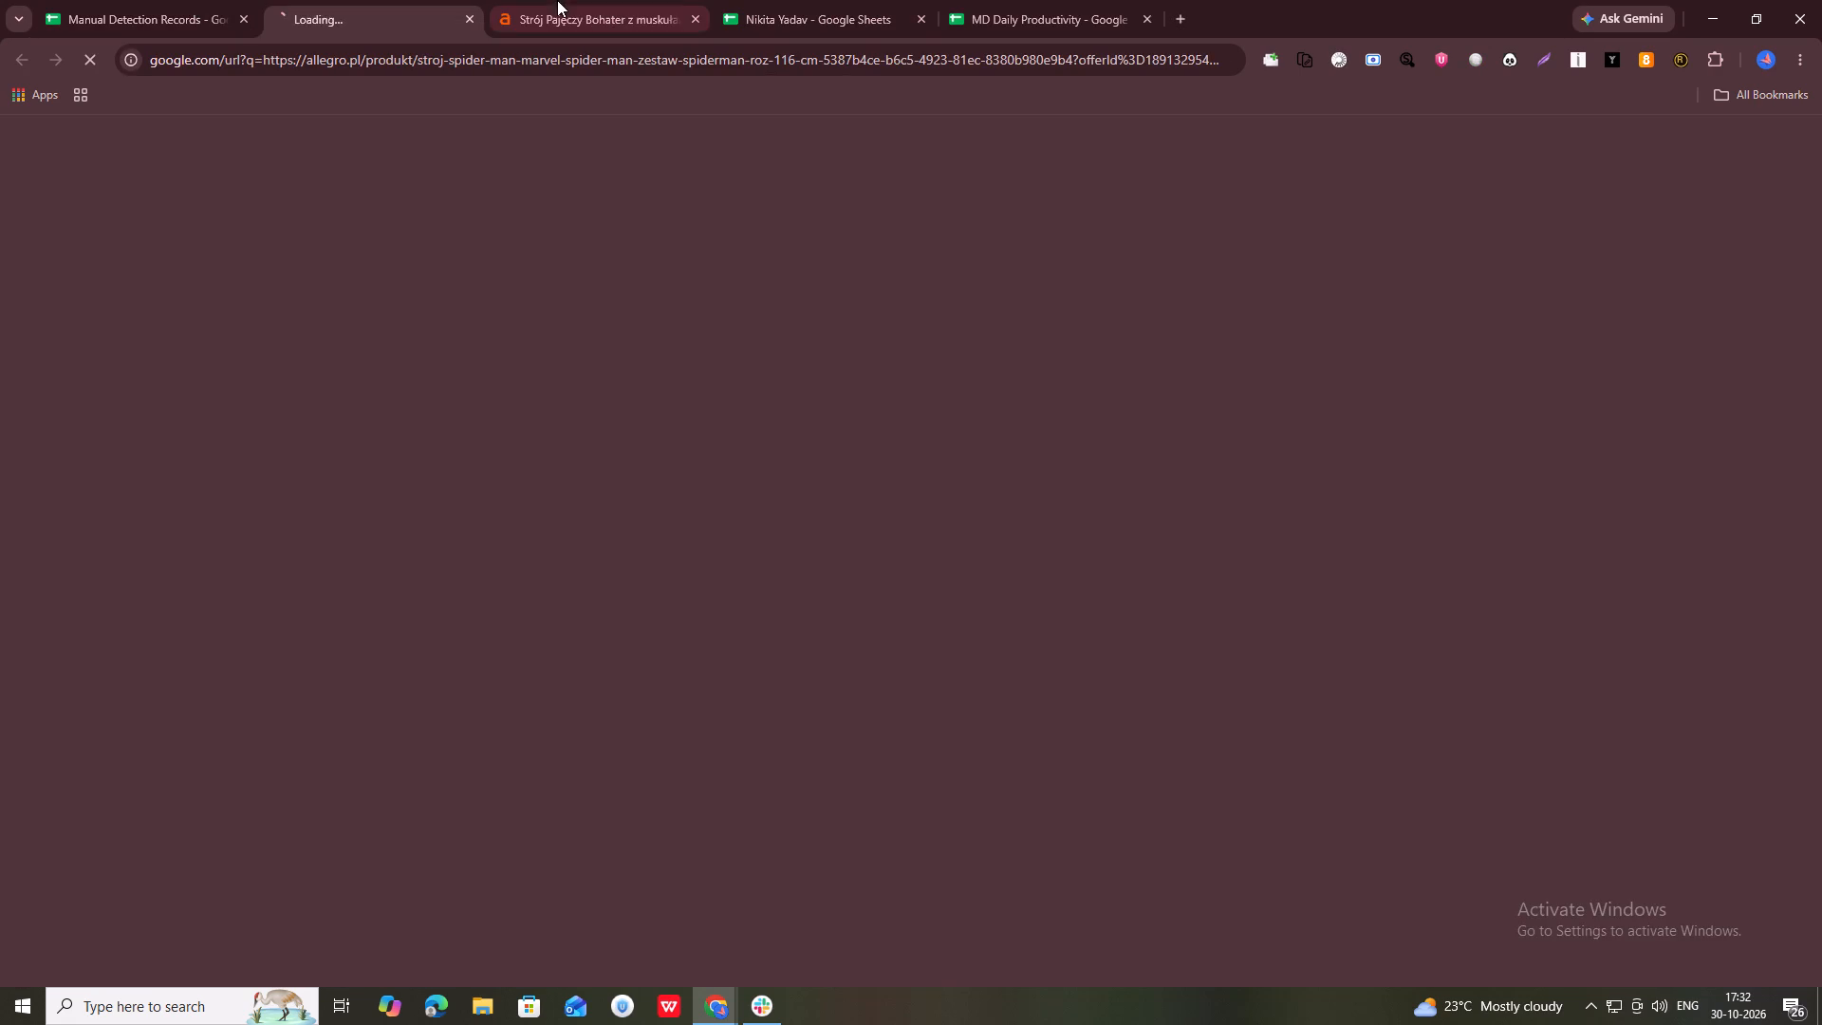
middle_click(567, 0)
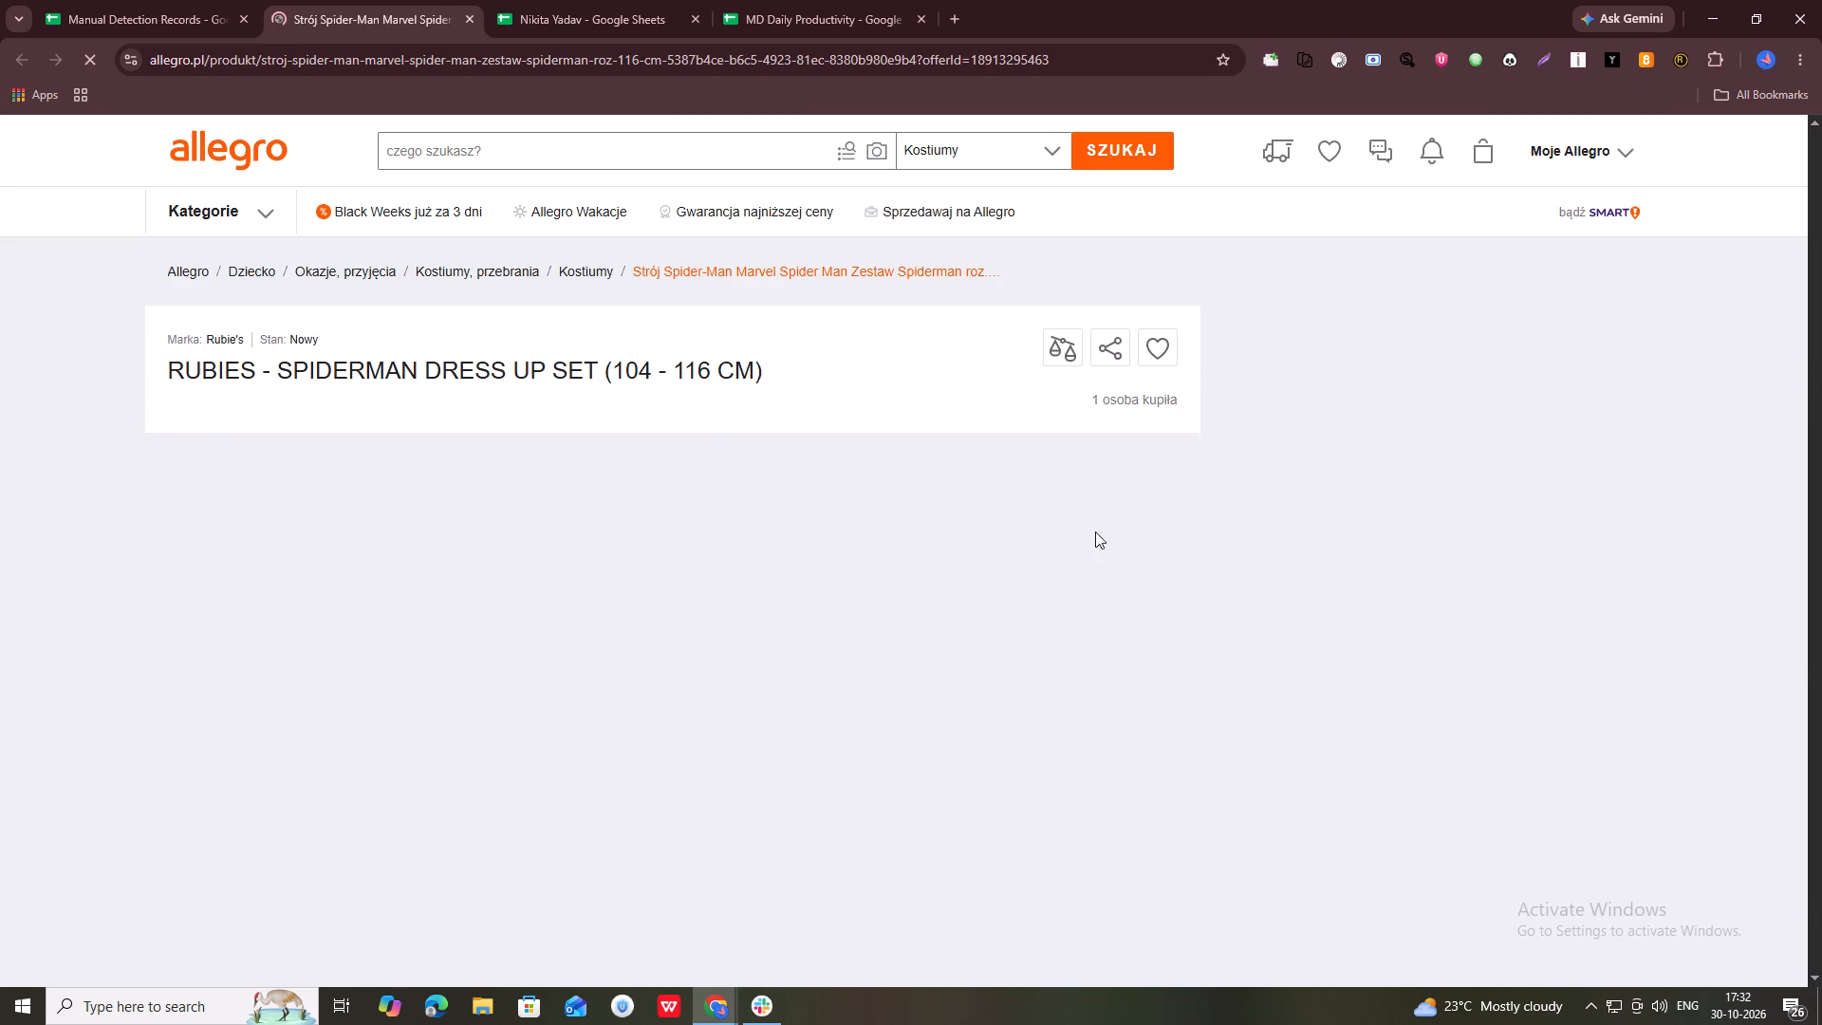
Open the stroj-pajeczy-bohater link in cell C103291 of Manual Detection Records and close the Rubie's Spiderman product tab.
left_click(100, 0)
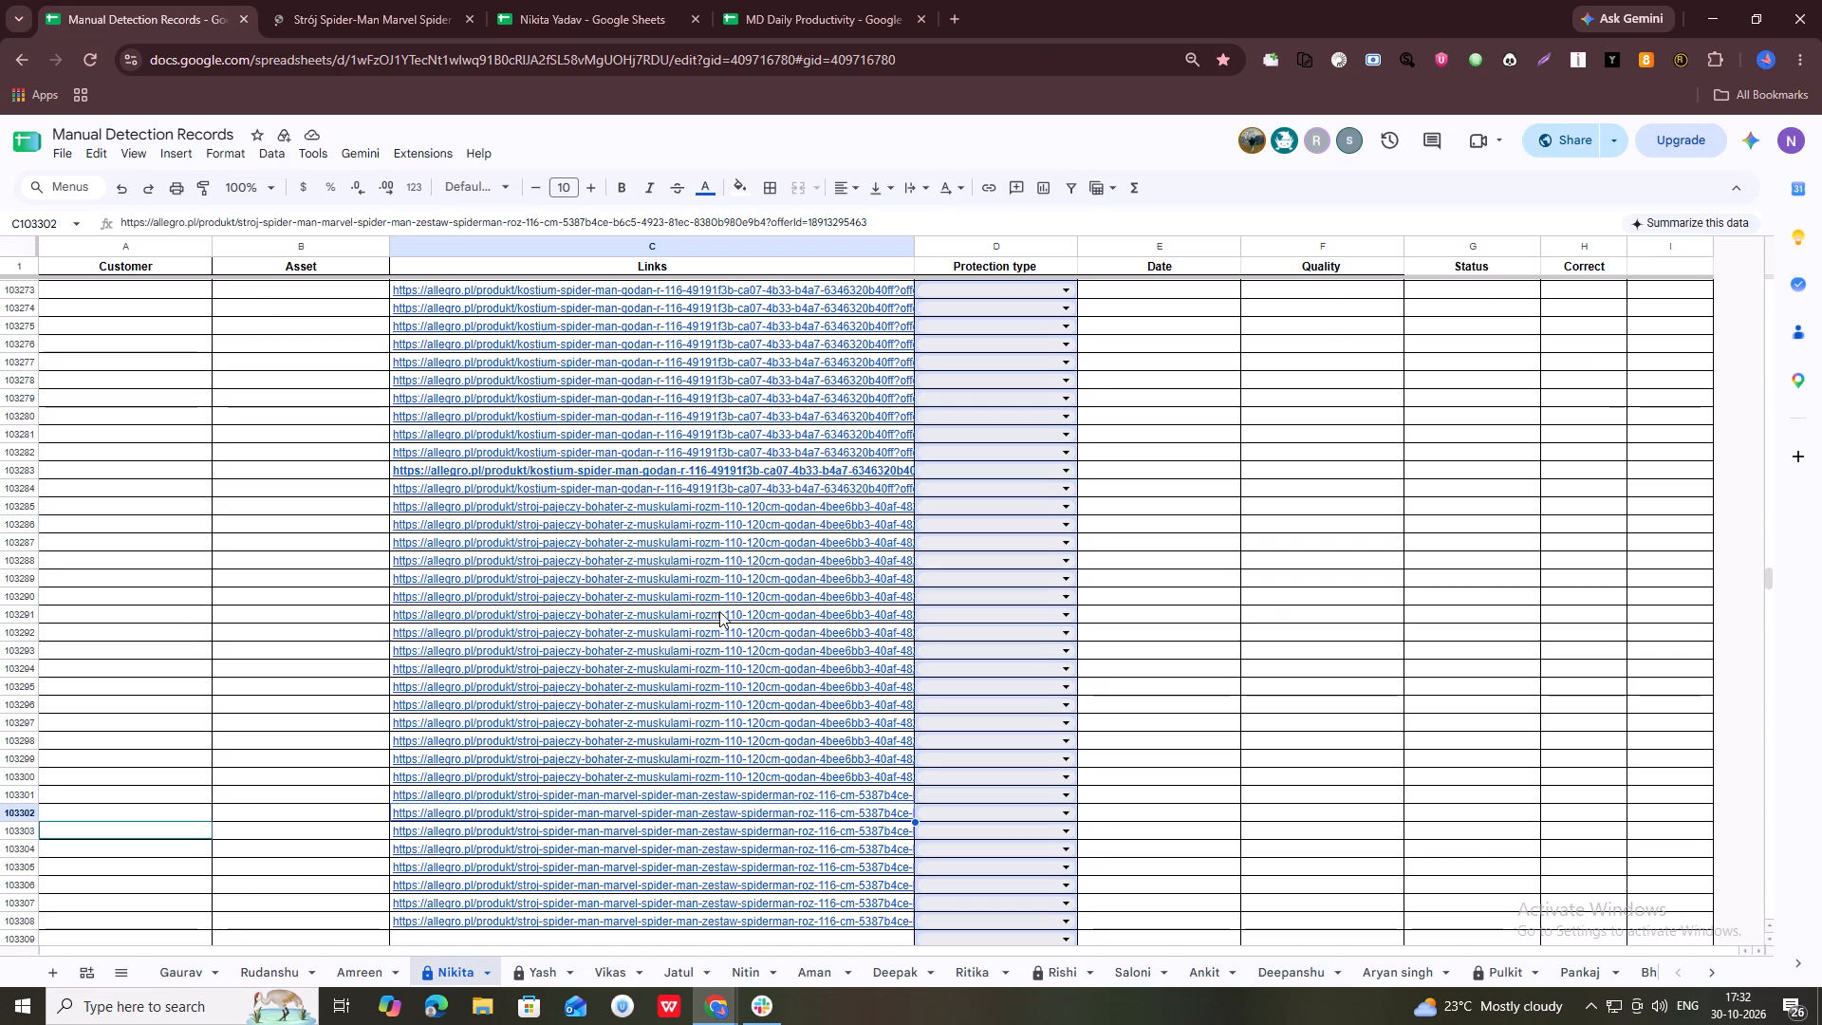
left_click(720, 607)
left_click(532, 654)
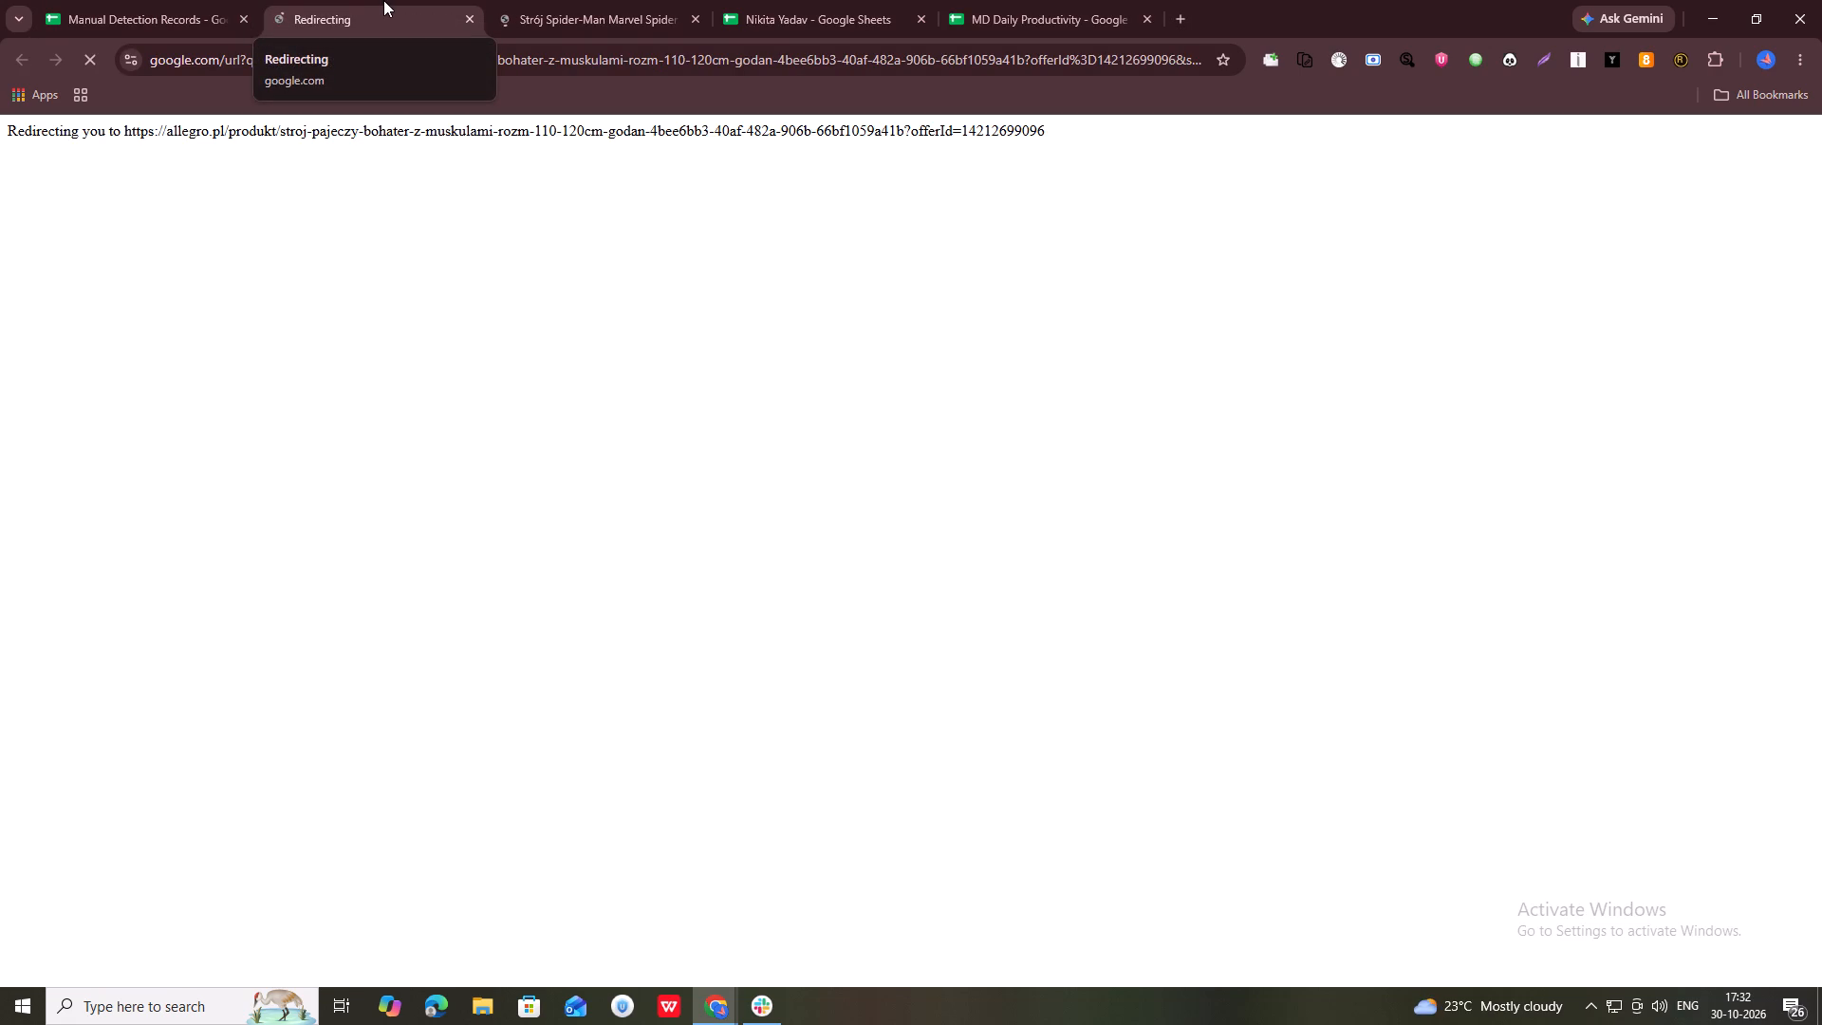
middle_click(583, 0)
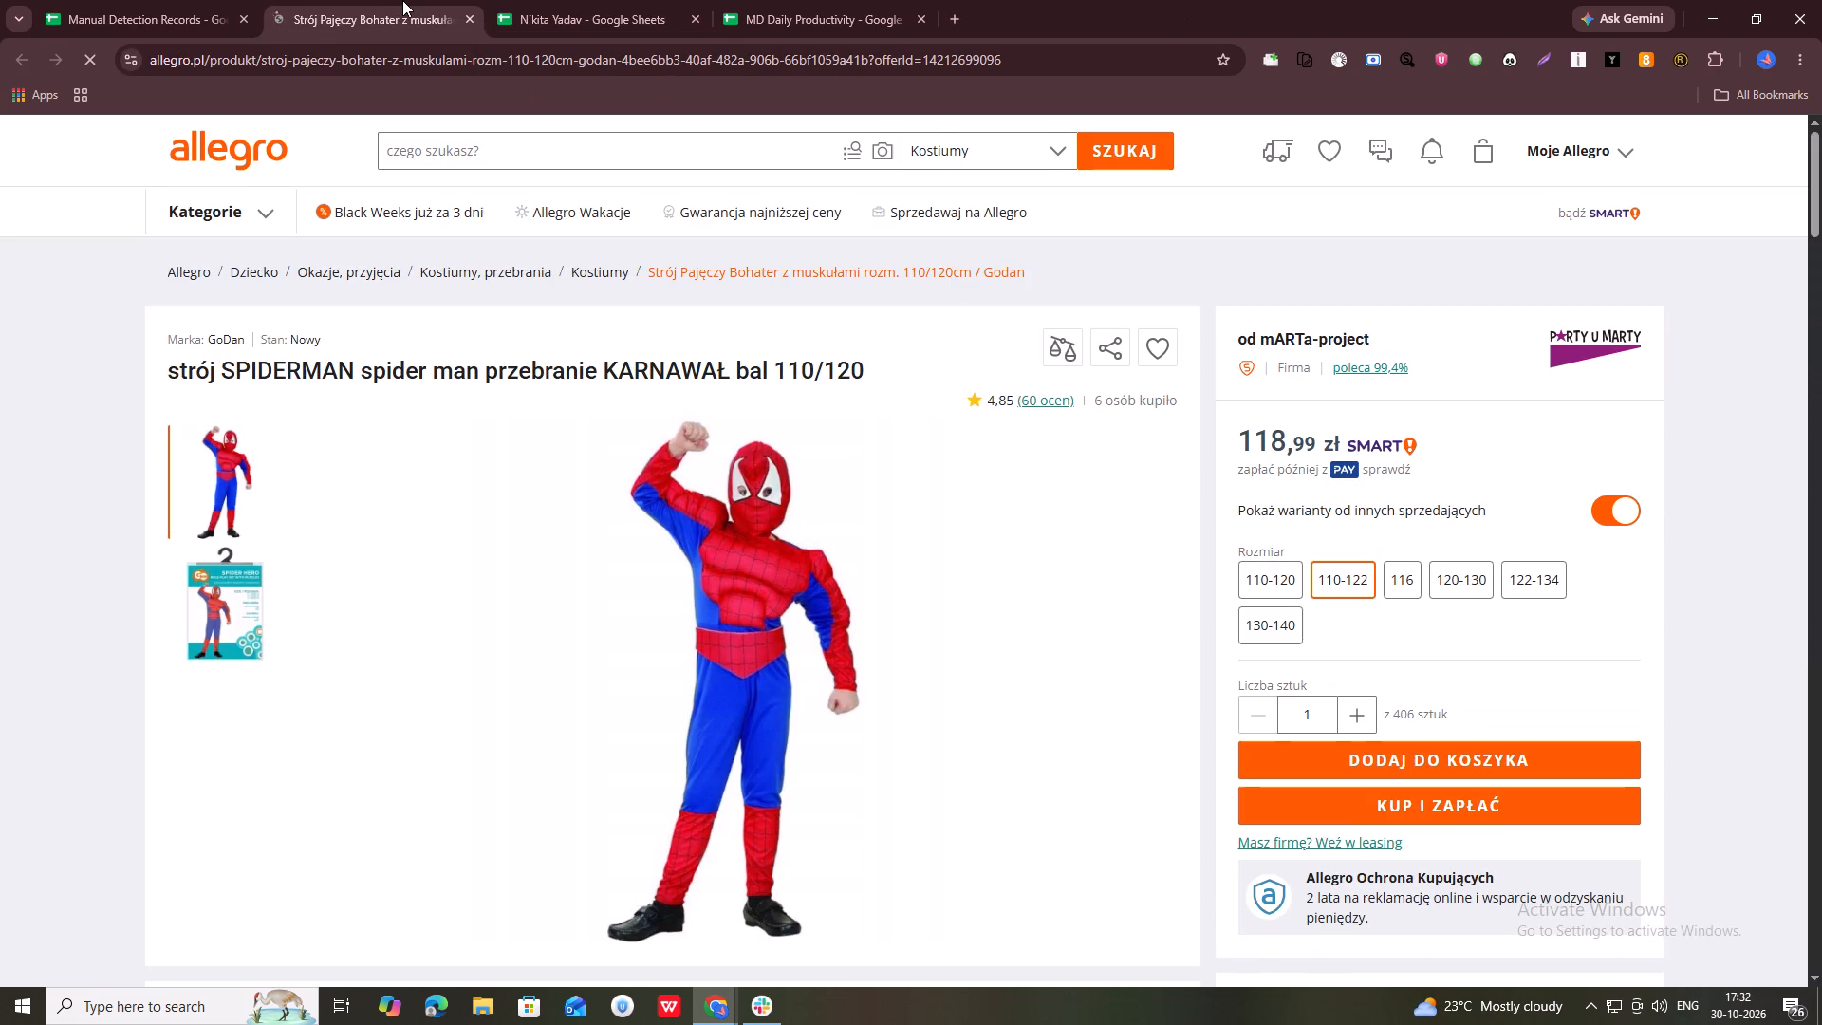
Examine the enlarged second product photo showing the GoDan costume packaging, then return to the product page.
left_click(199, 614)
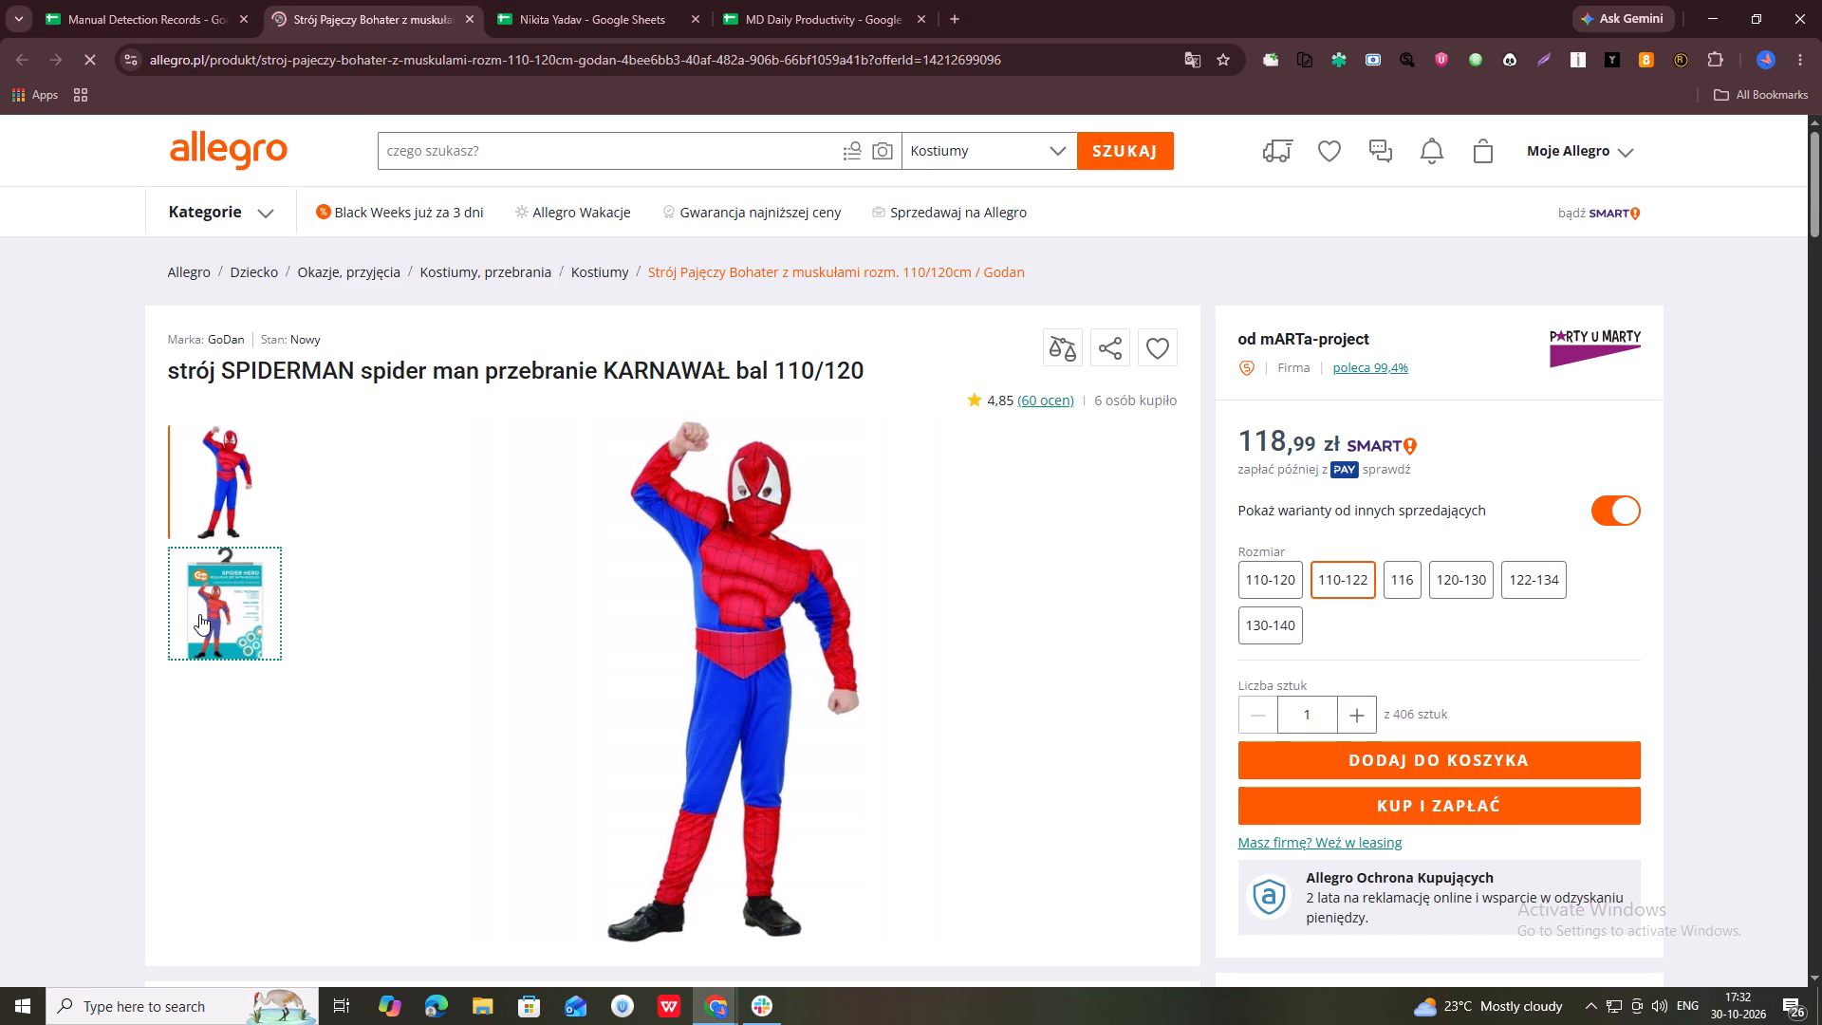
left_click(230, 612)
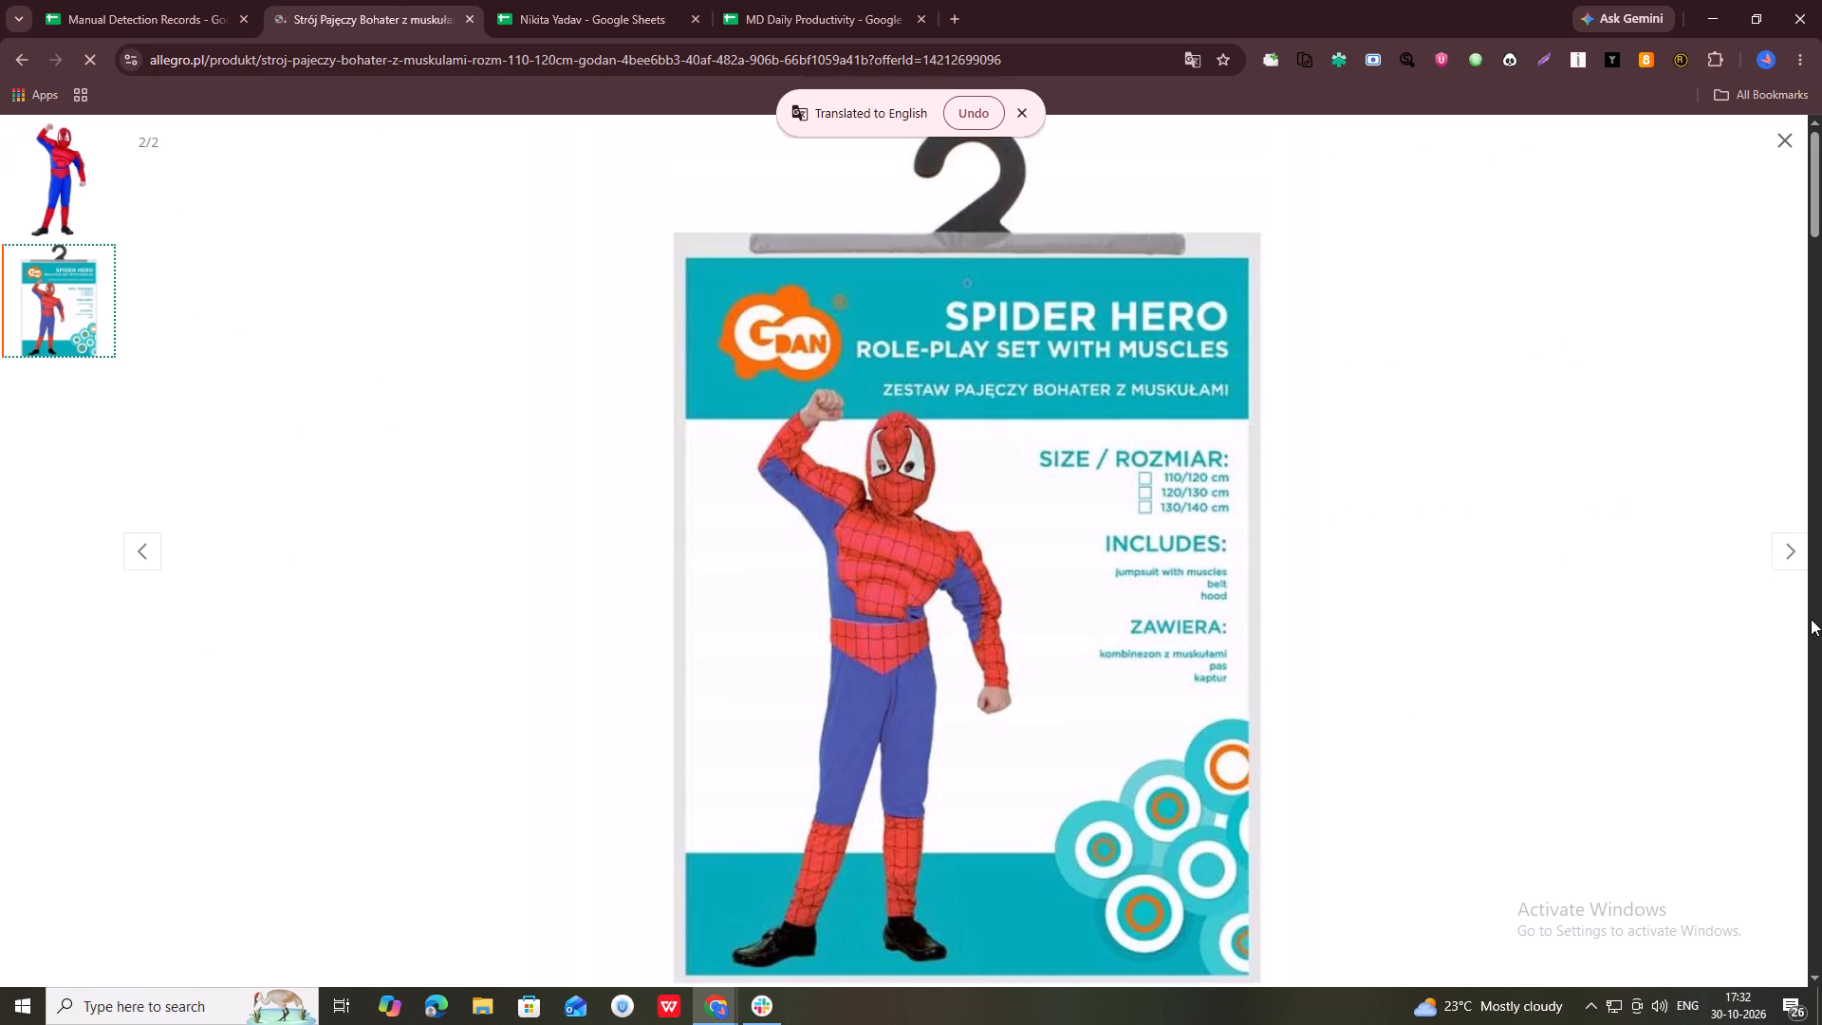
key("Escape")
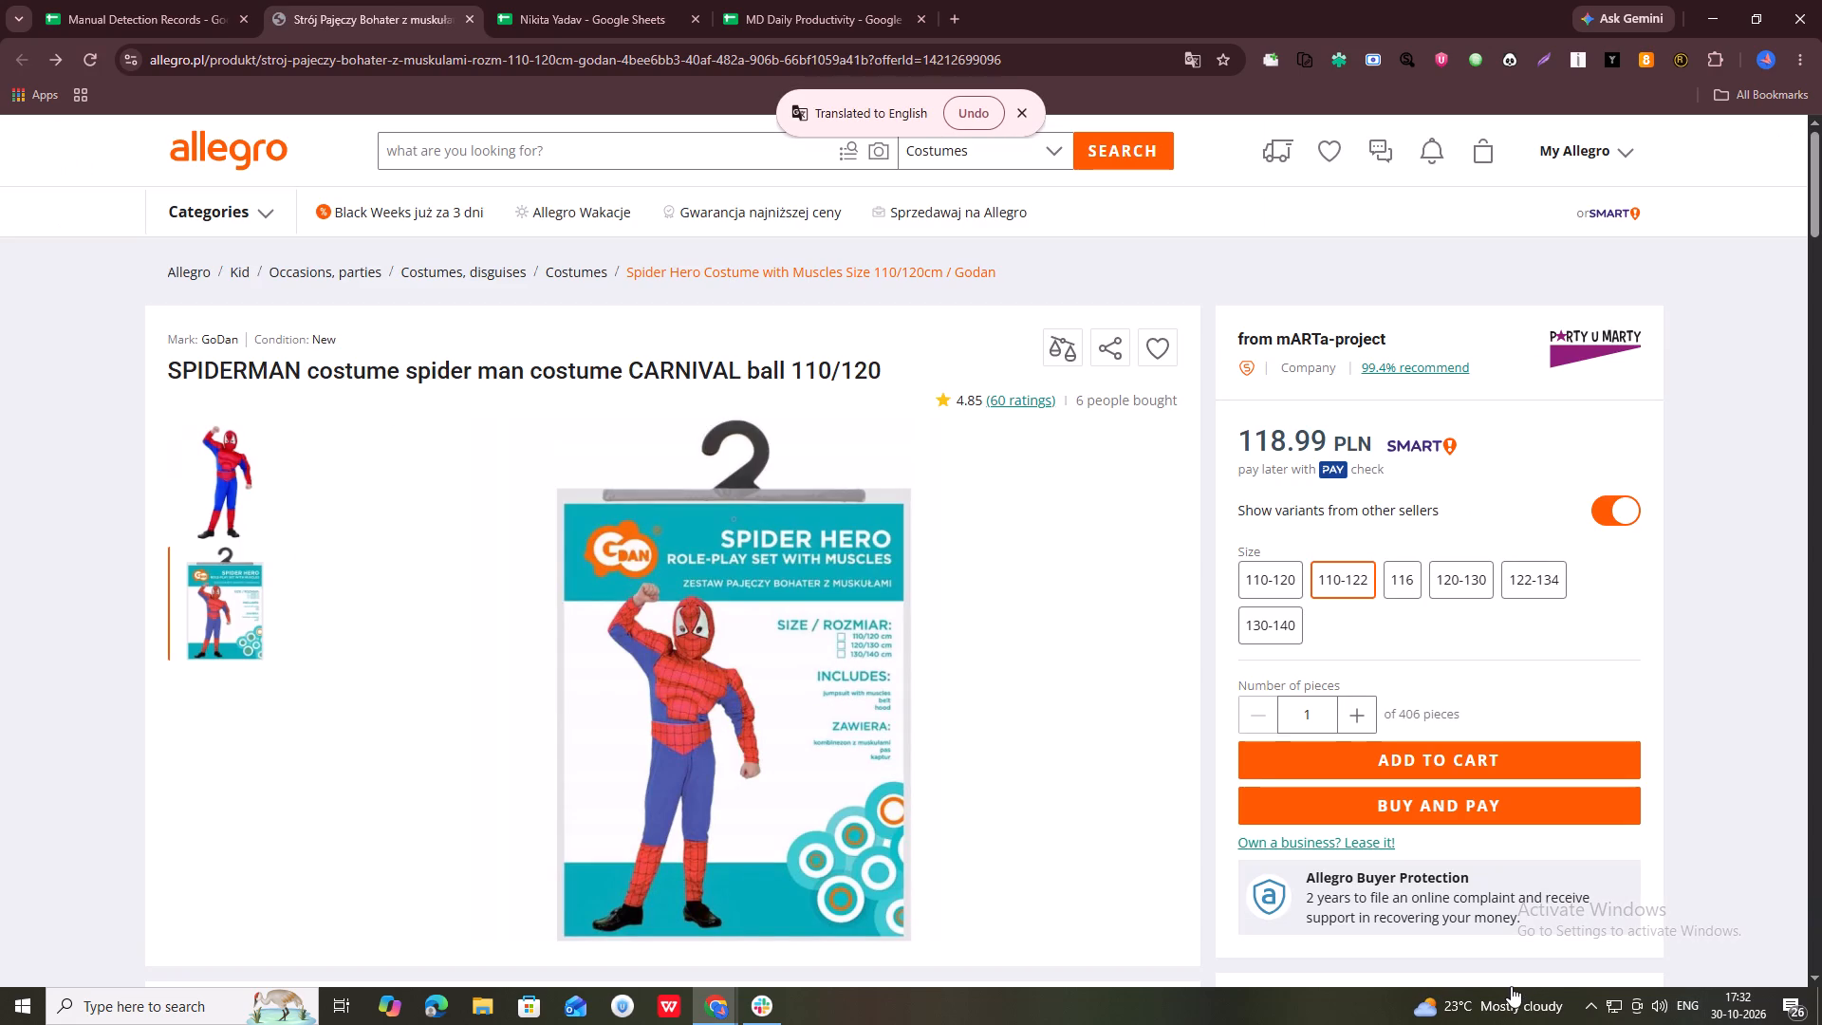
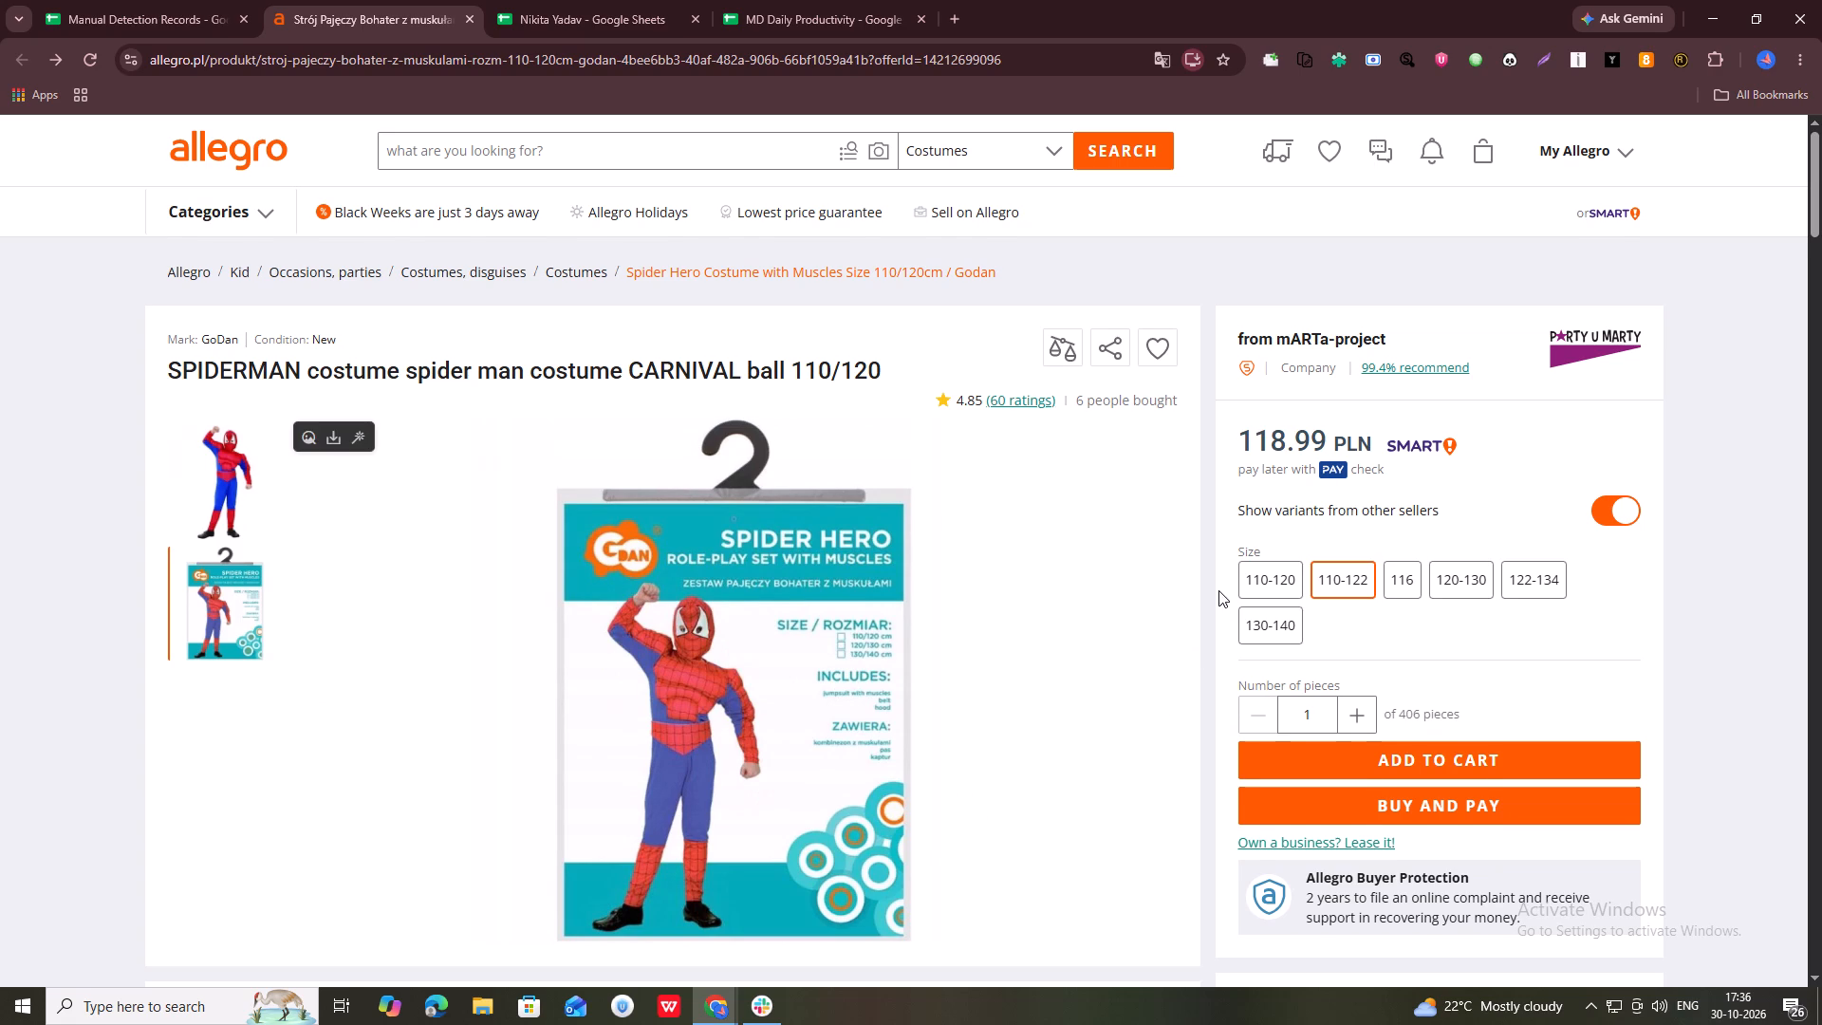
Close the stroj-pajeczy-bohater product page on Allegro and return to Manual Detection Records.
scroll(1217, 582, "down", 1)
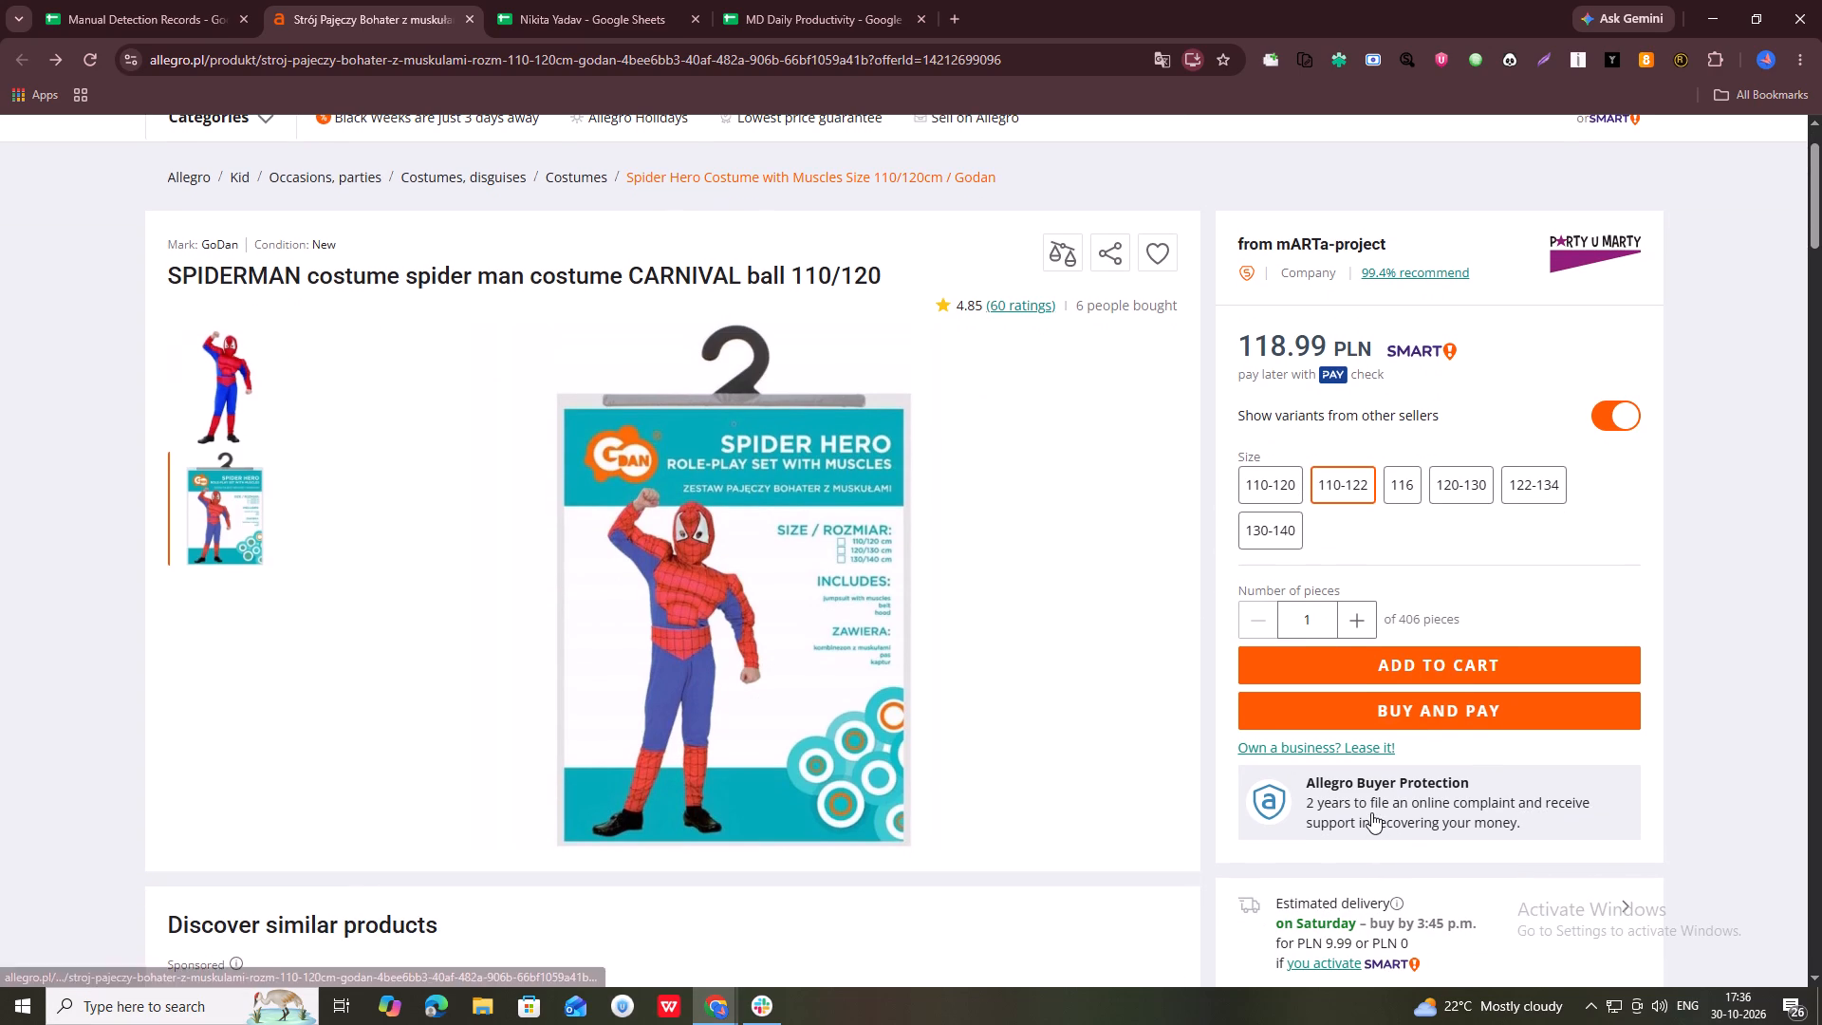
left_click(467, 15)
left_click(139, 0)
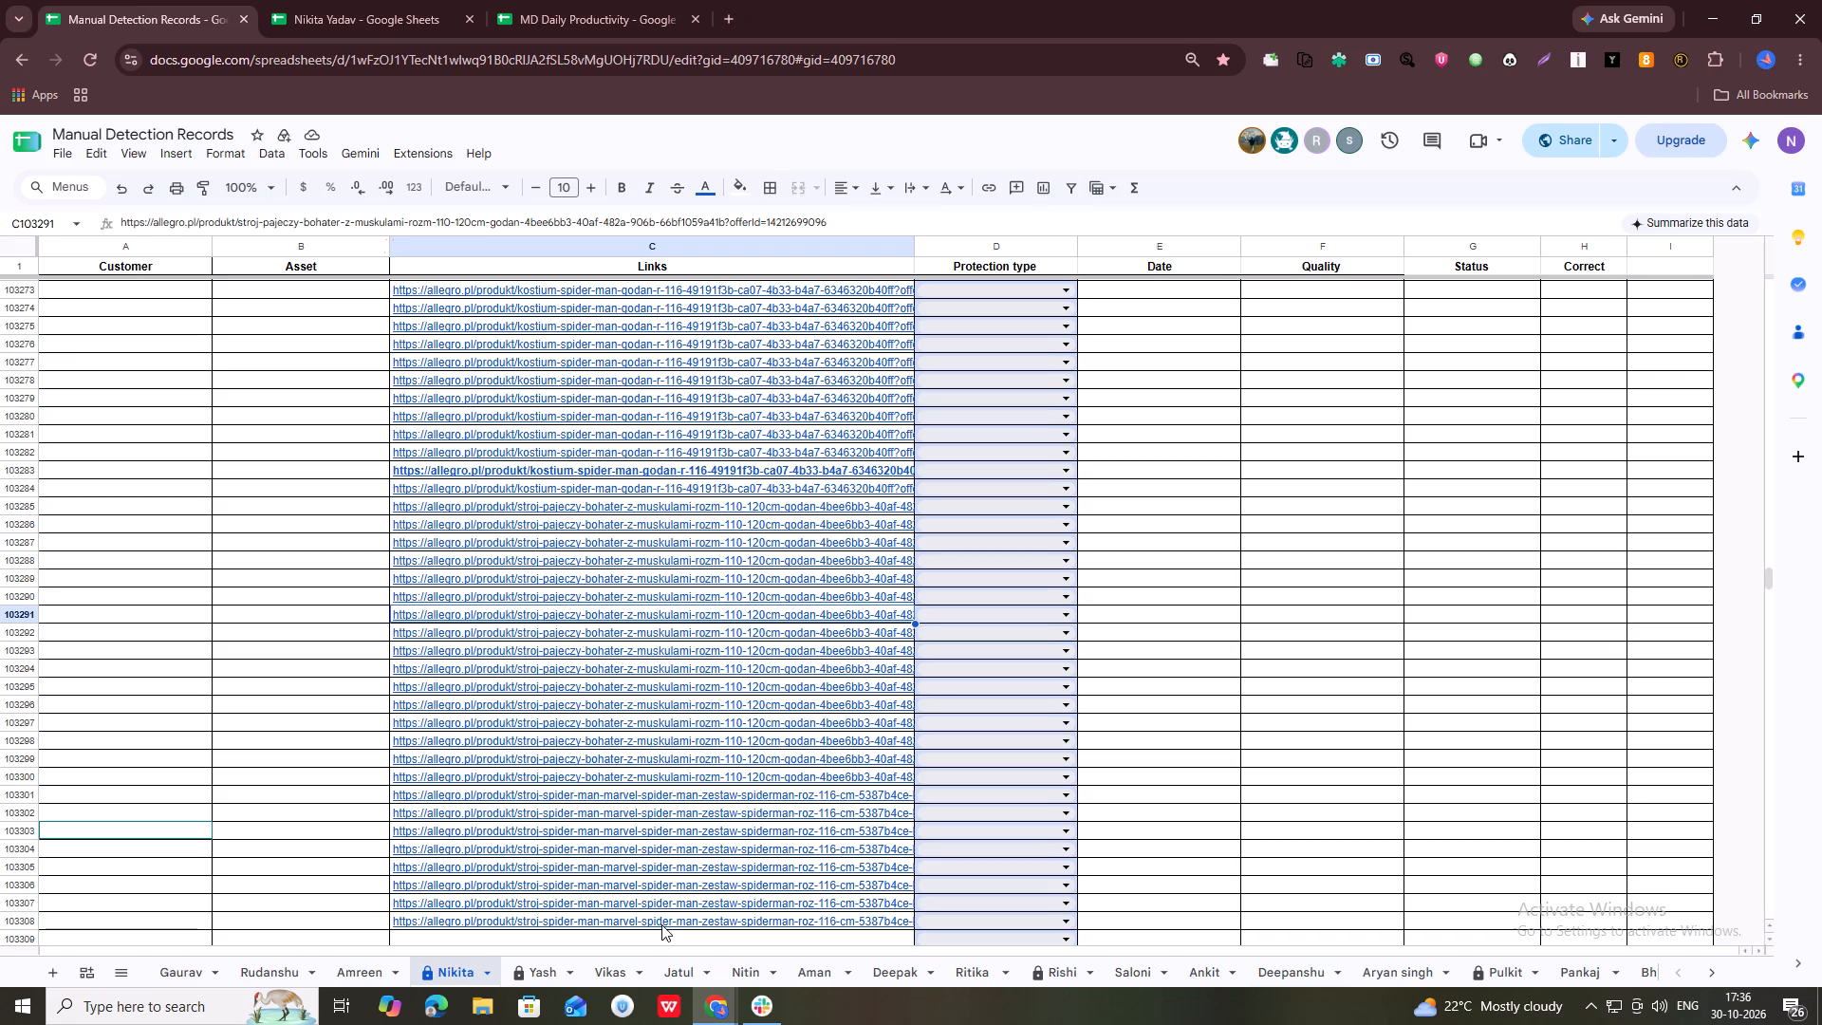
Select and copy the Spiderman costume links in cells C103218 to C103308 of the Nikita sheet.
left_click(661, 924)
scroll(753, 814, "up", 14)
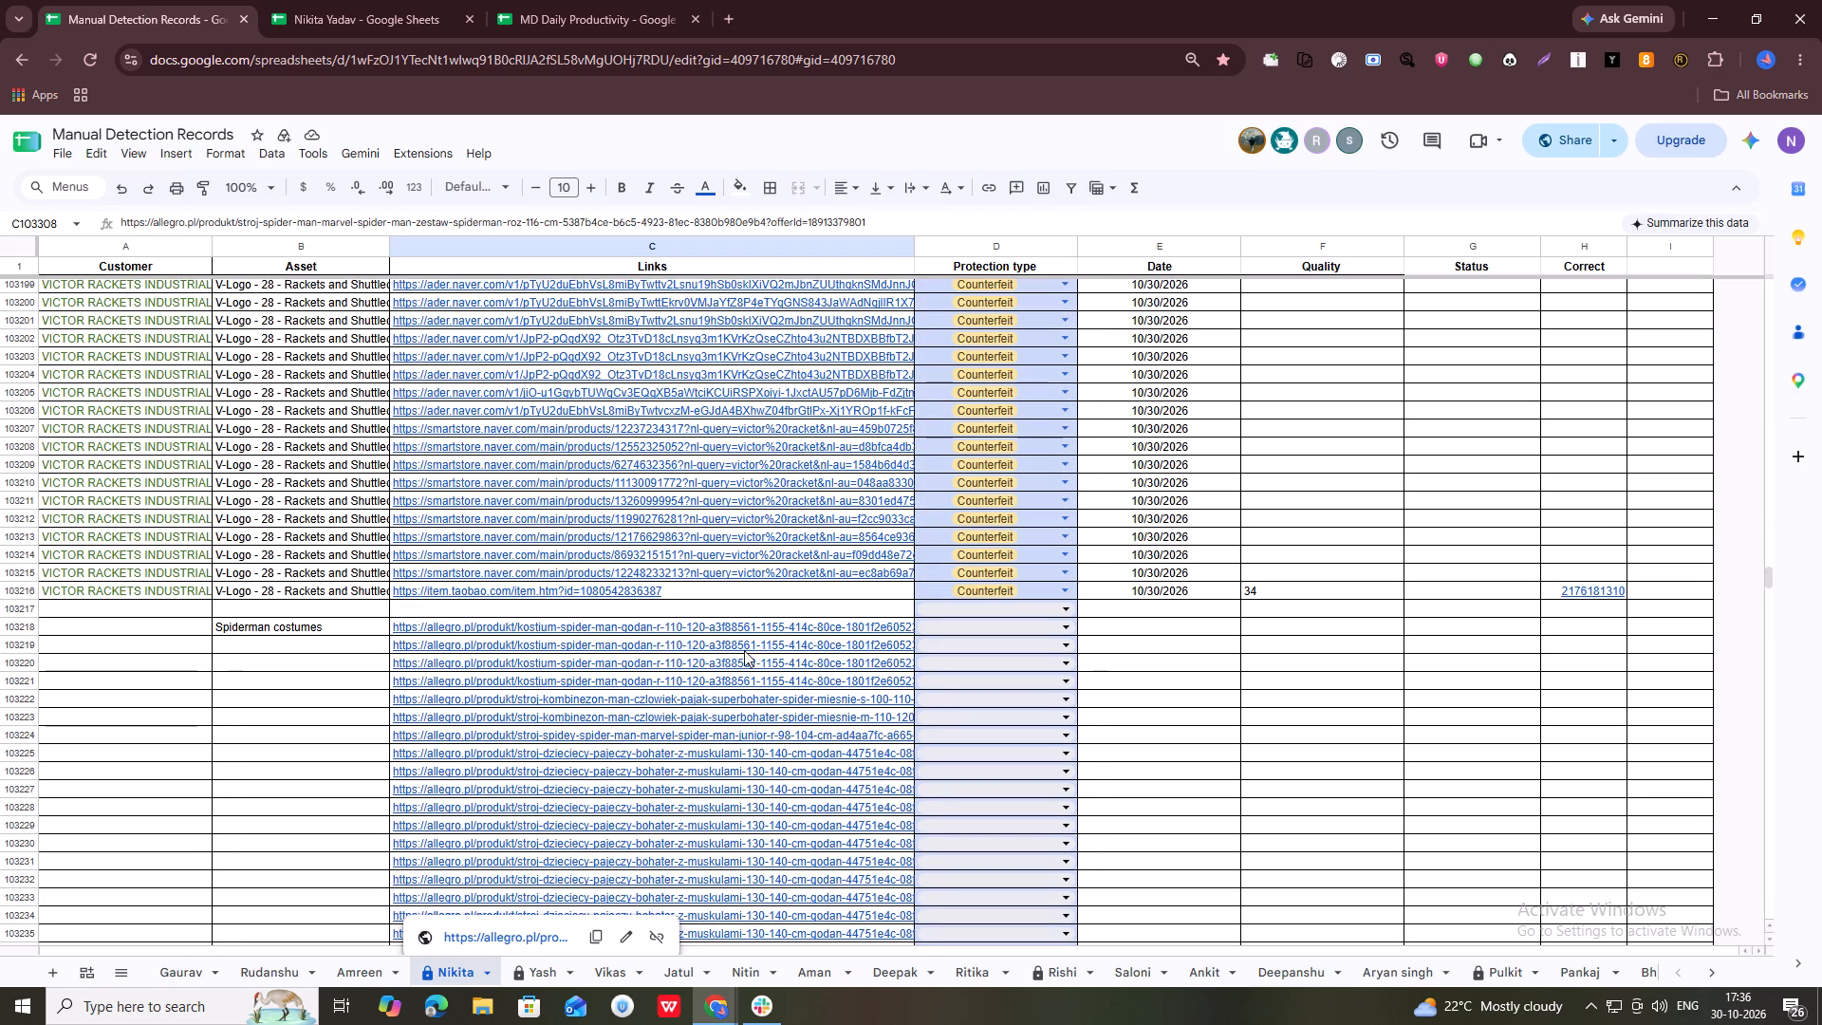
left_click(745, 630, "shift")
key("ctrl+c")
key("ctrl+c")
key("ctrl+c")
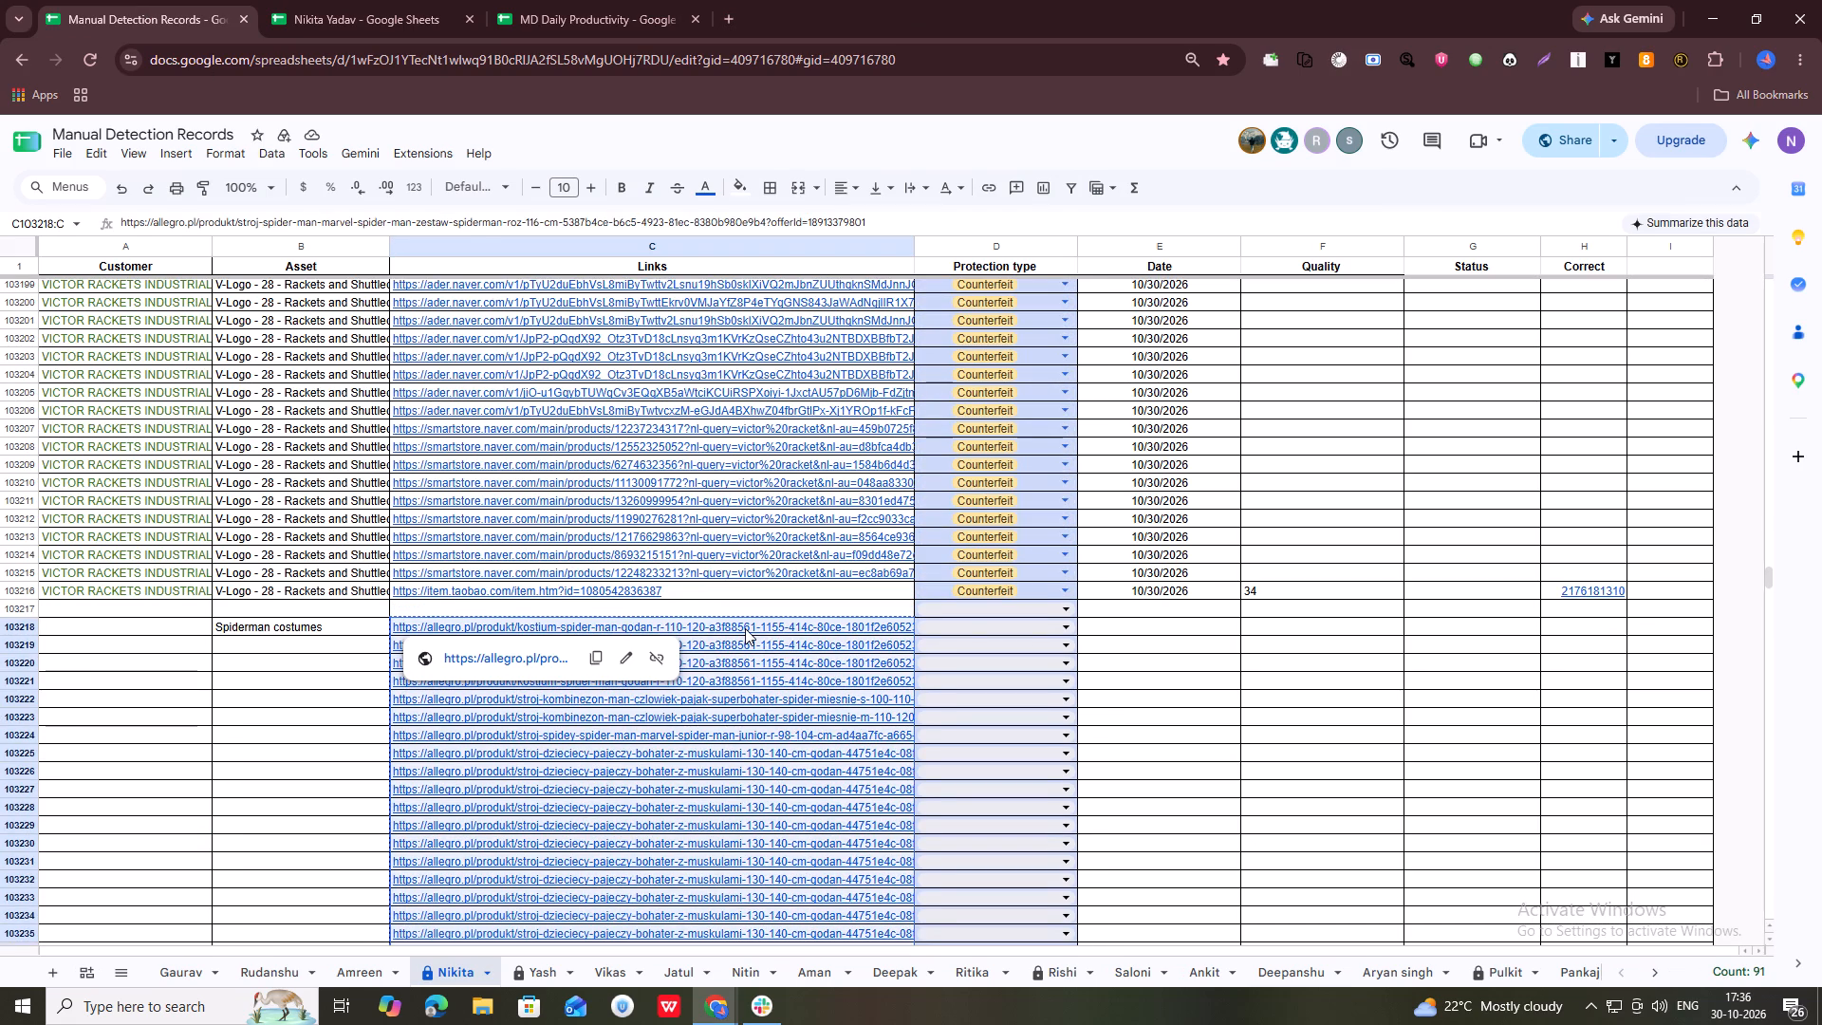
Switch to the Red Points New Incident form and set the customer to The Walt Disney.
key("alt+Tab")
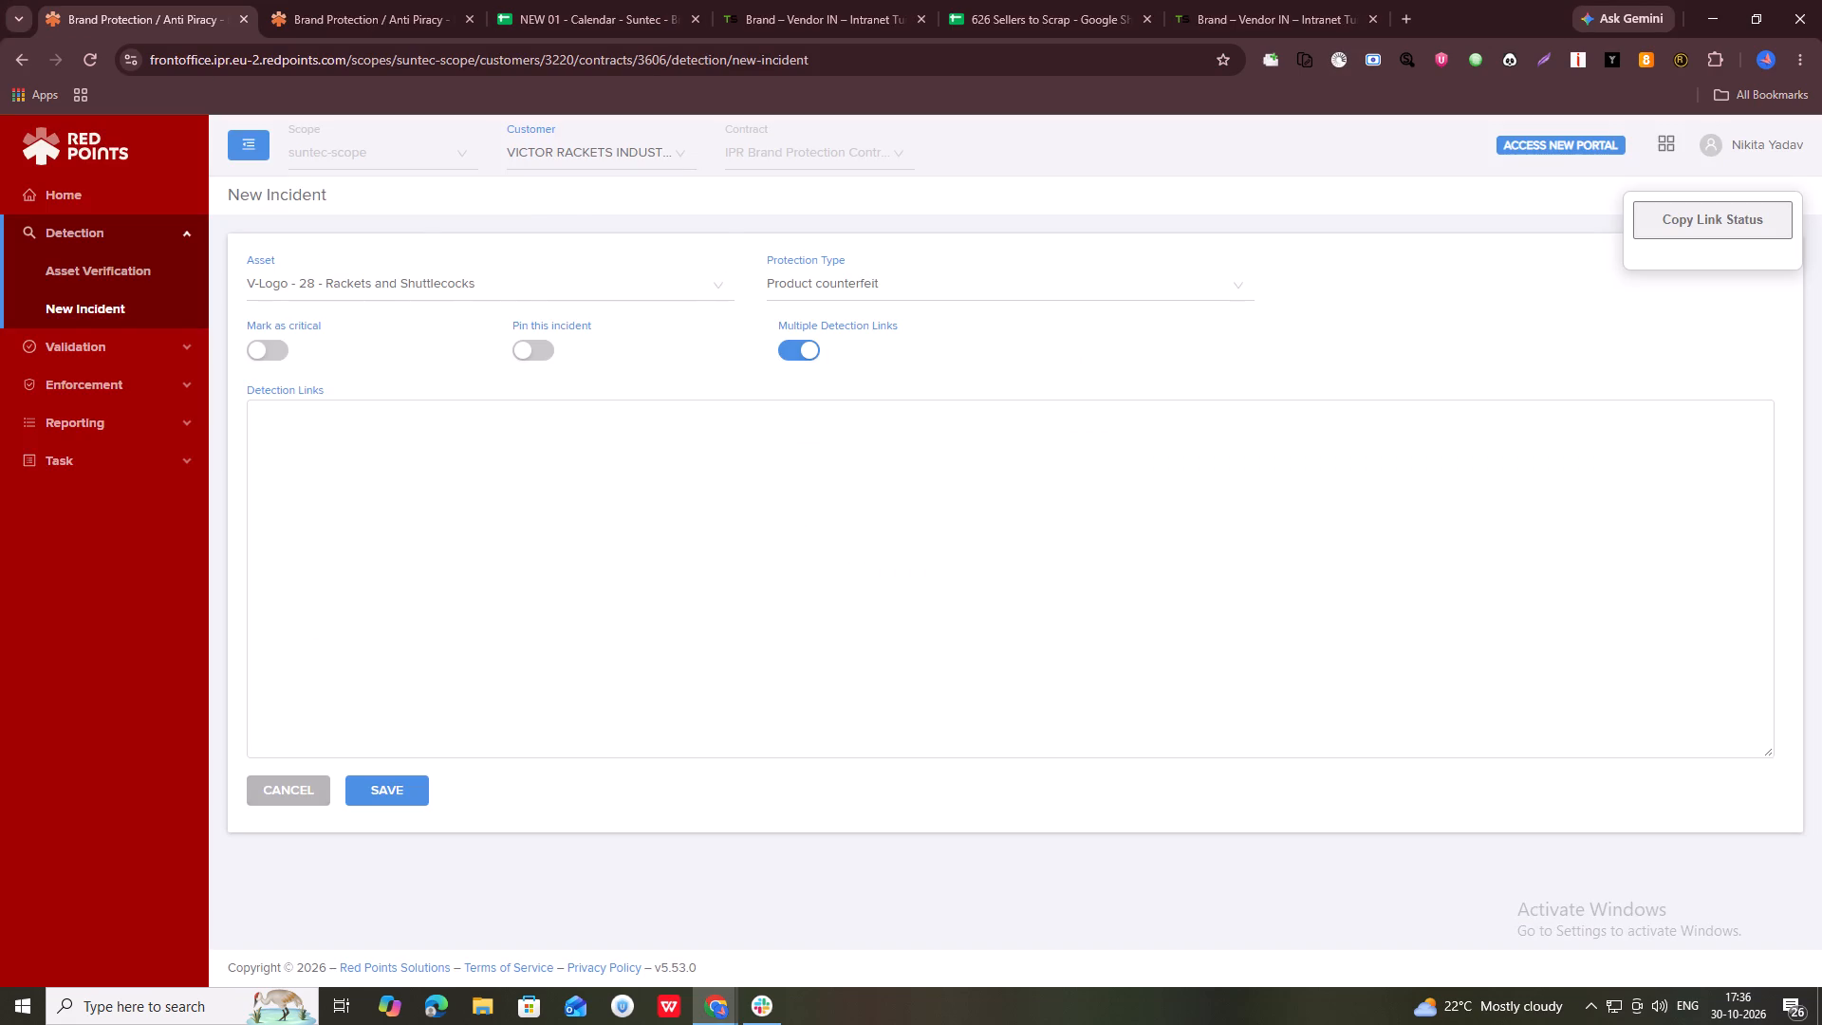
left_click(568, 159)
type("walt")
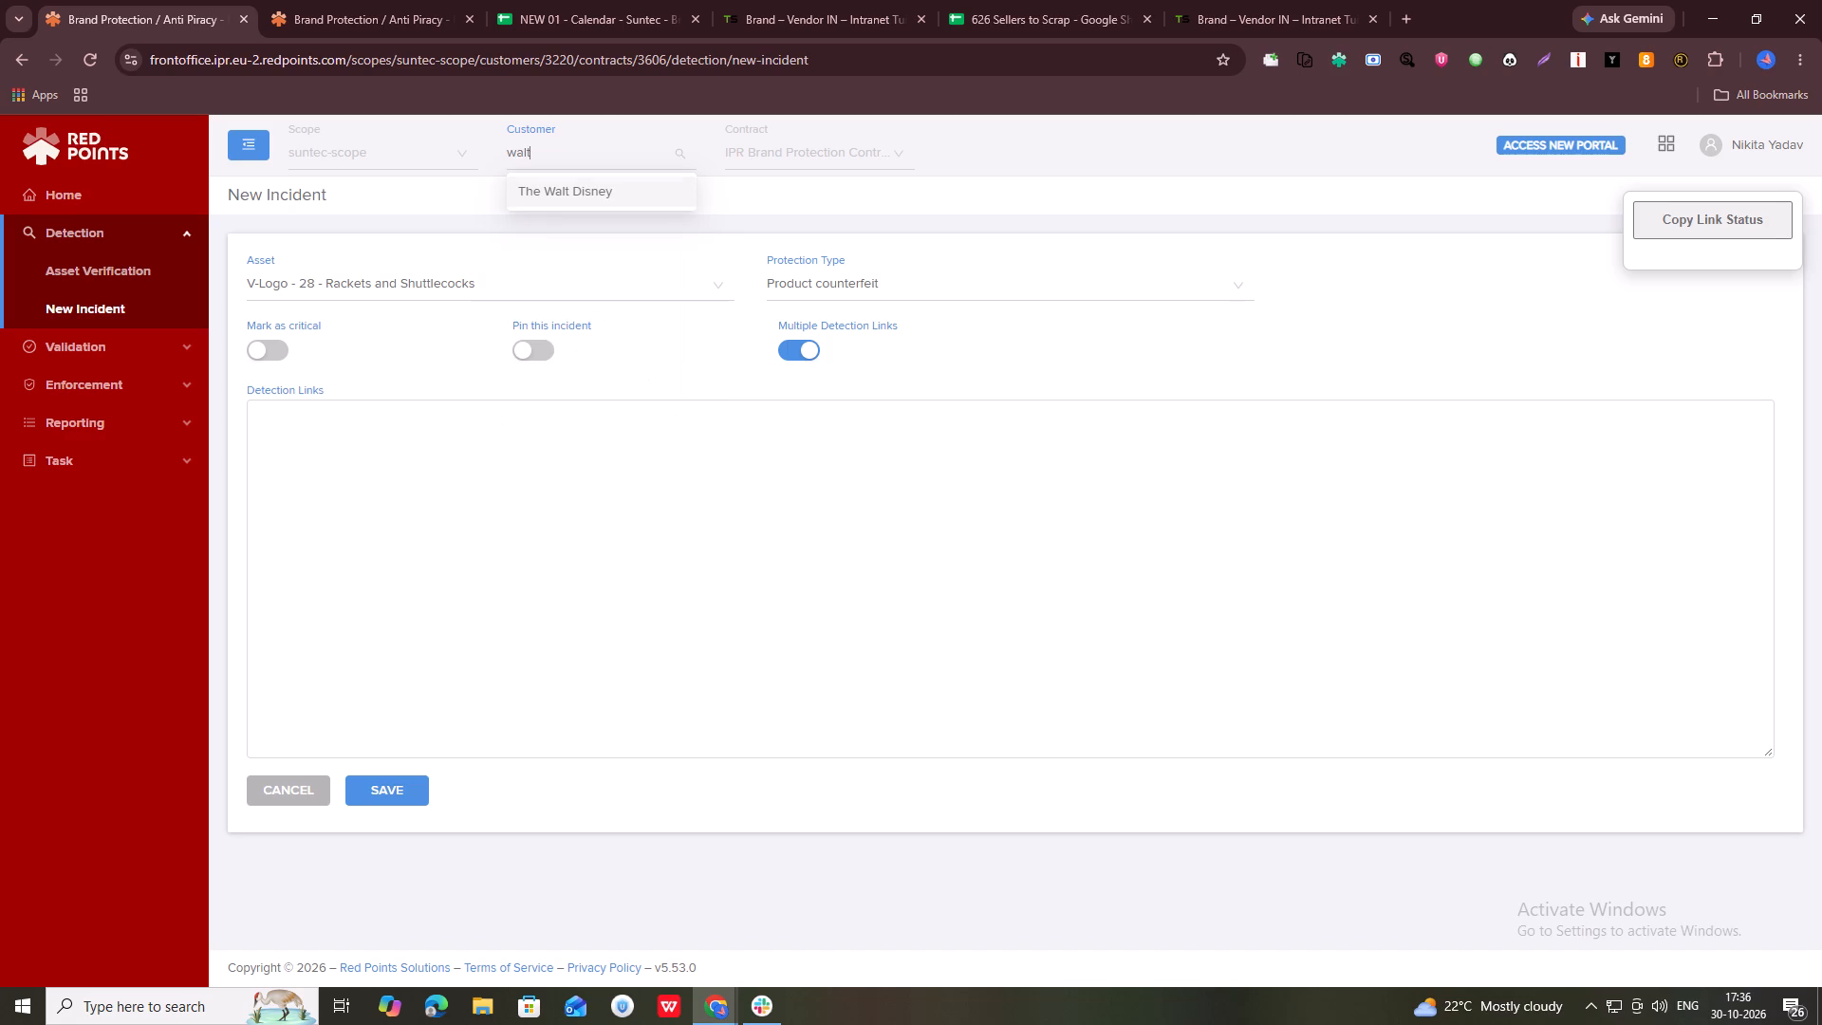
left_click(577, 196)
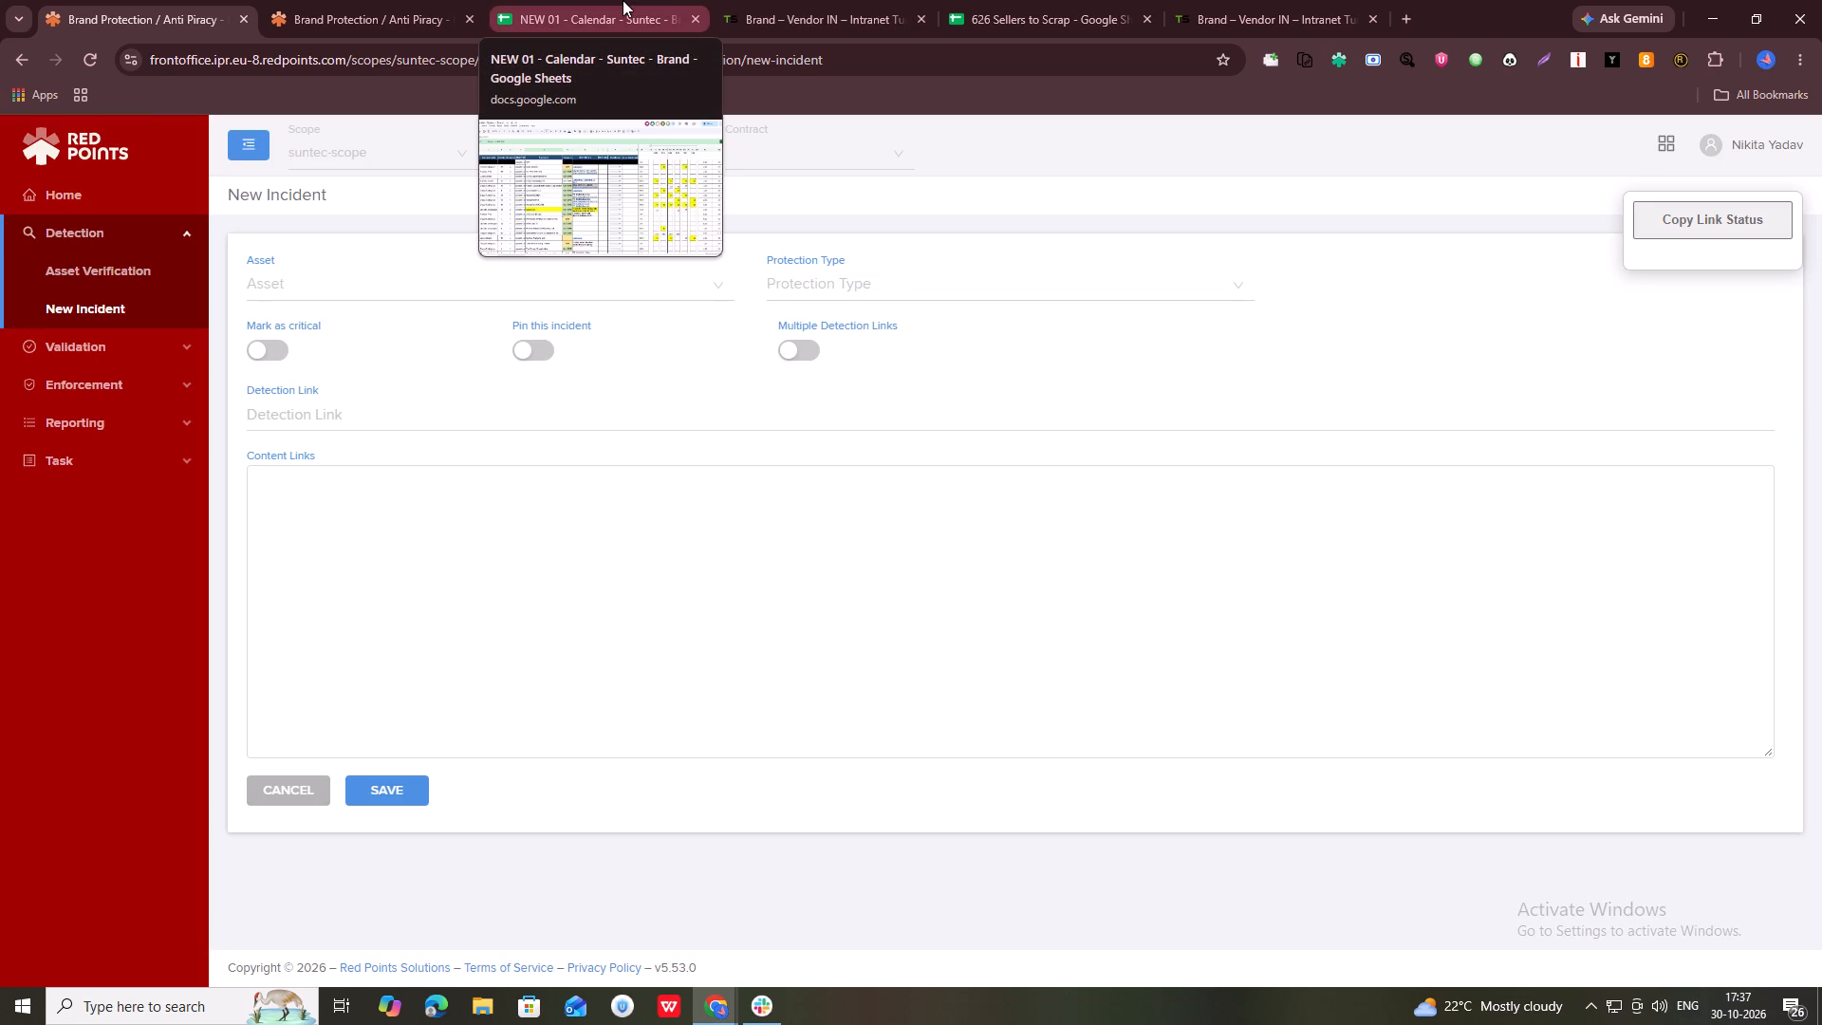
In the NEW 01 - Calendar sheet, enter 60 for Woodlands Mahjong Society LLC under 30/10, cell KH25.
left_click(648, 0)
scroll(792, 783, "down", 2)
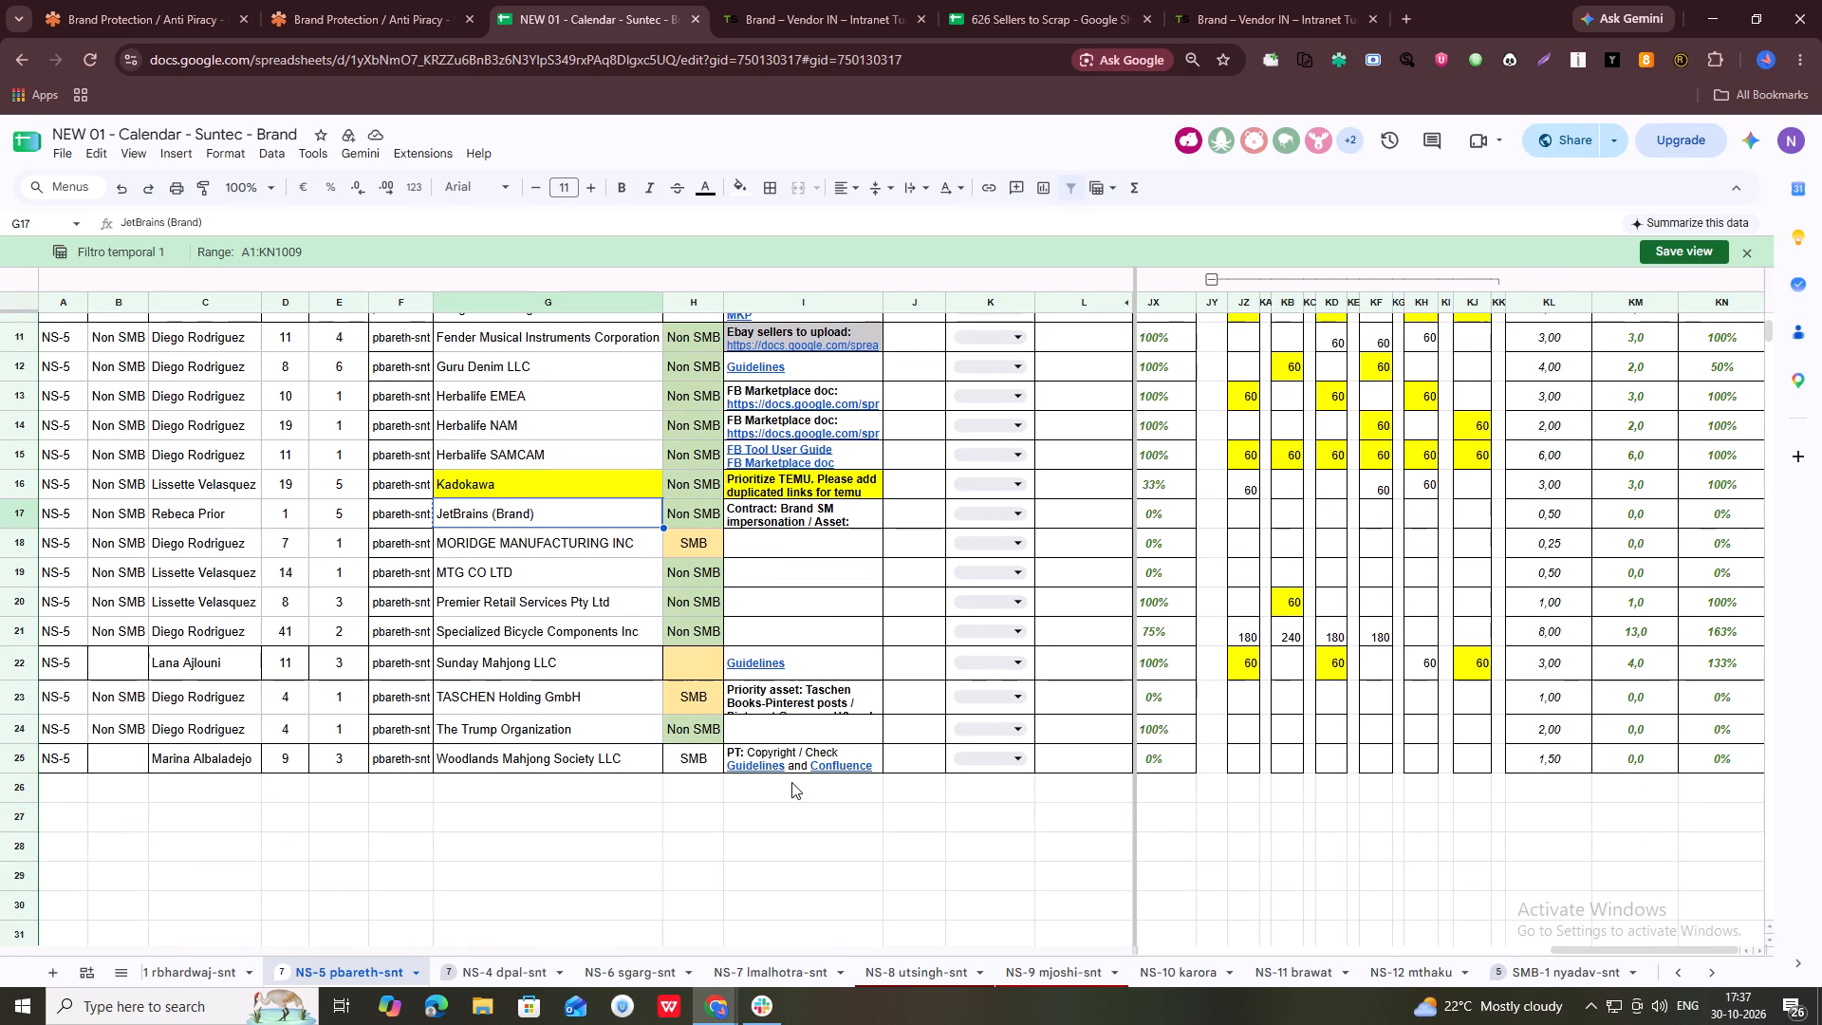
left_click(523, 753)
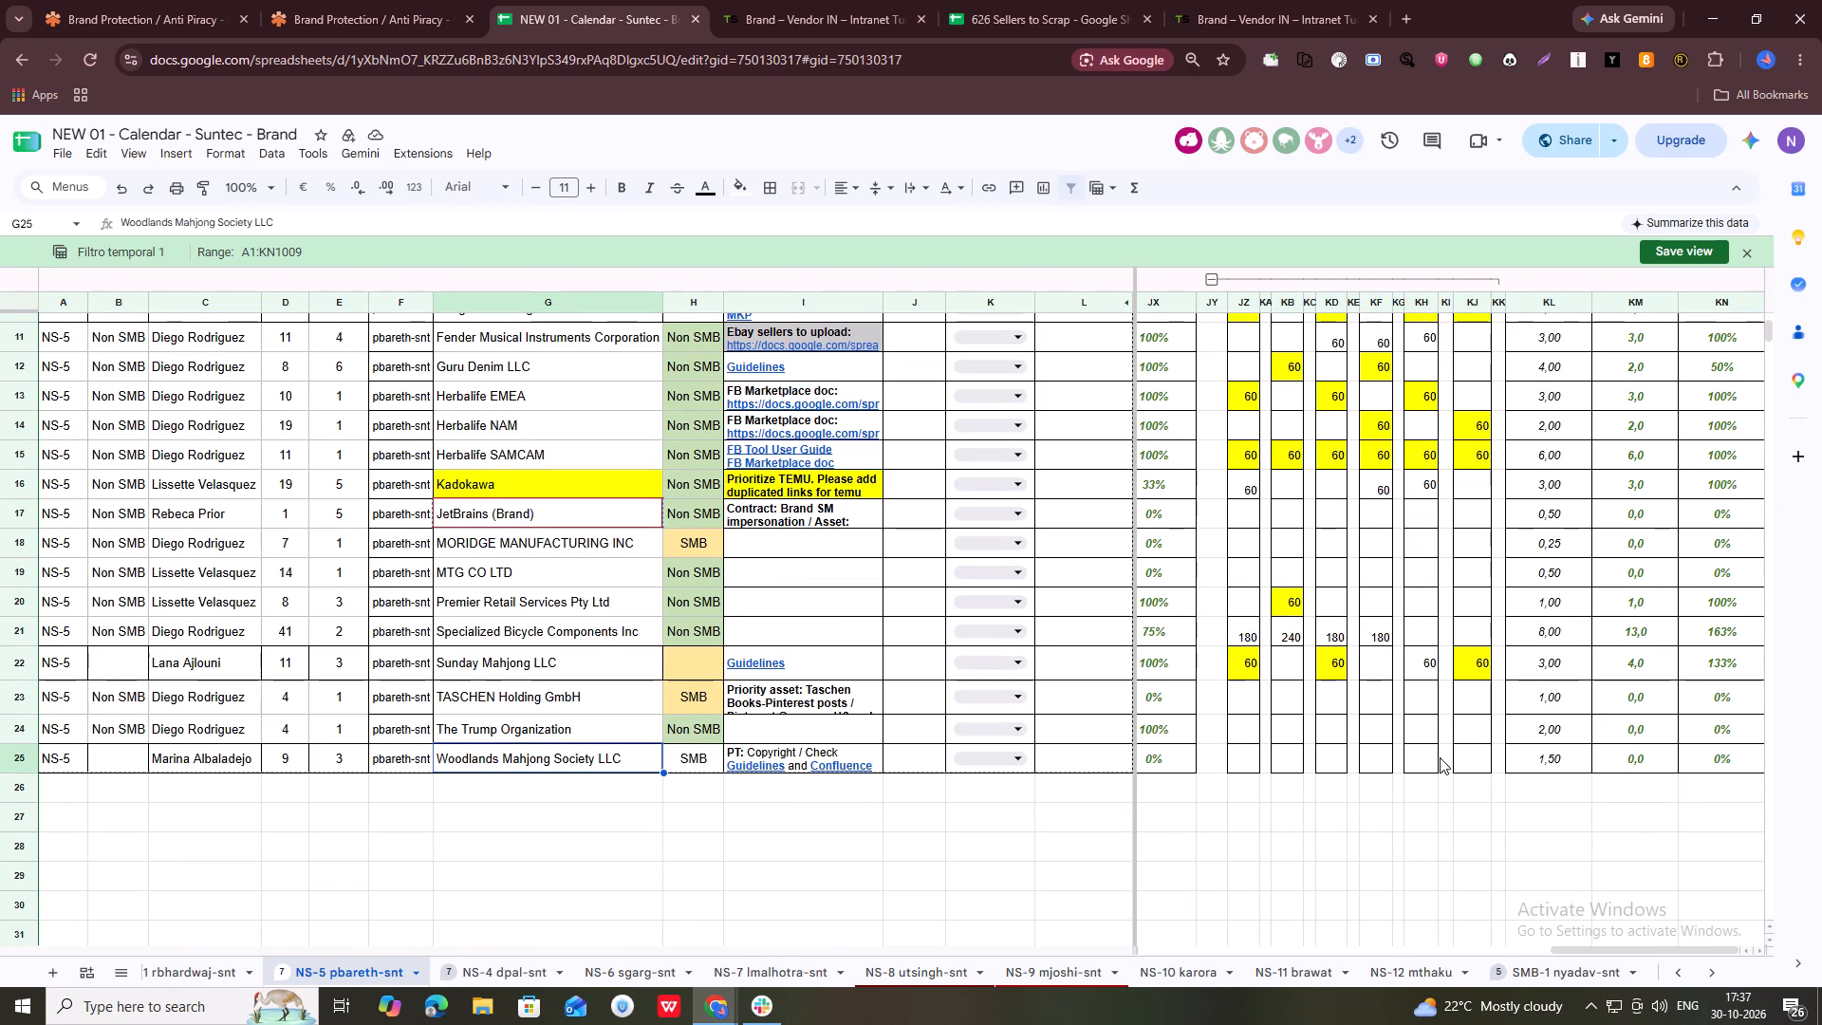
left_click(1422, 761)
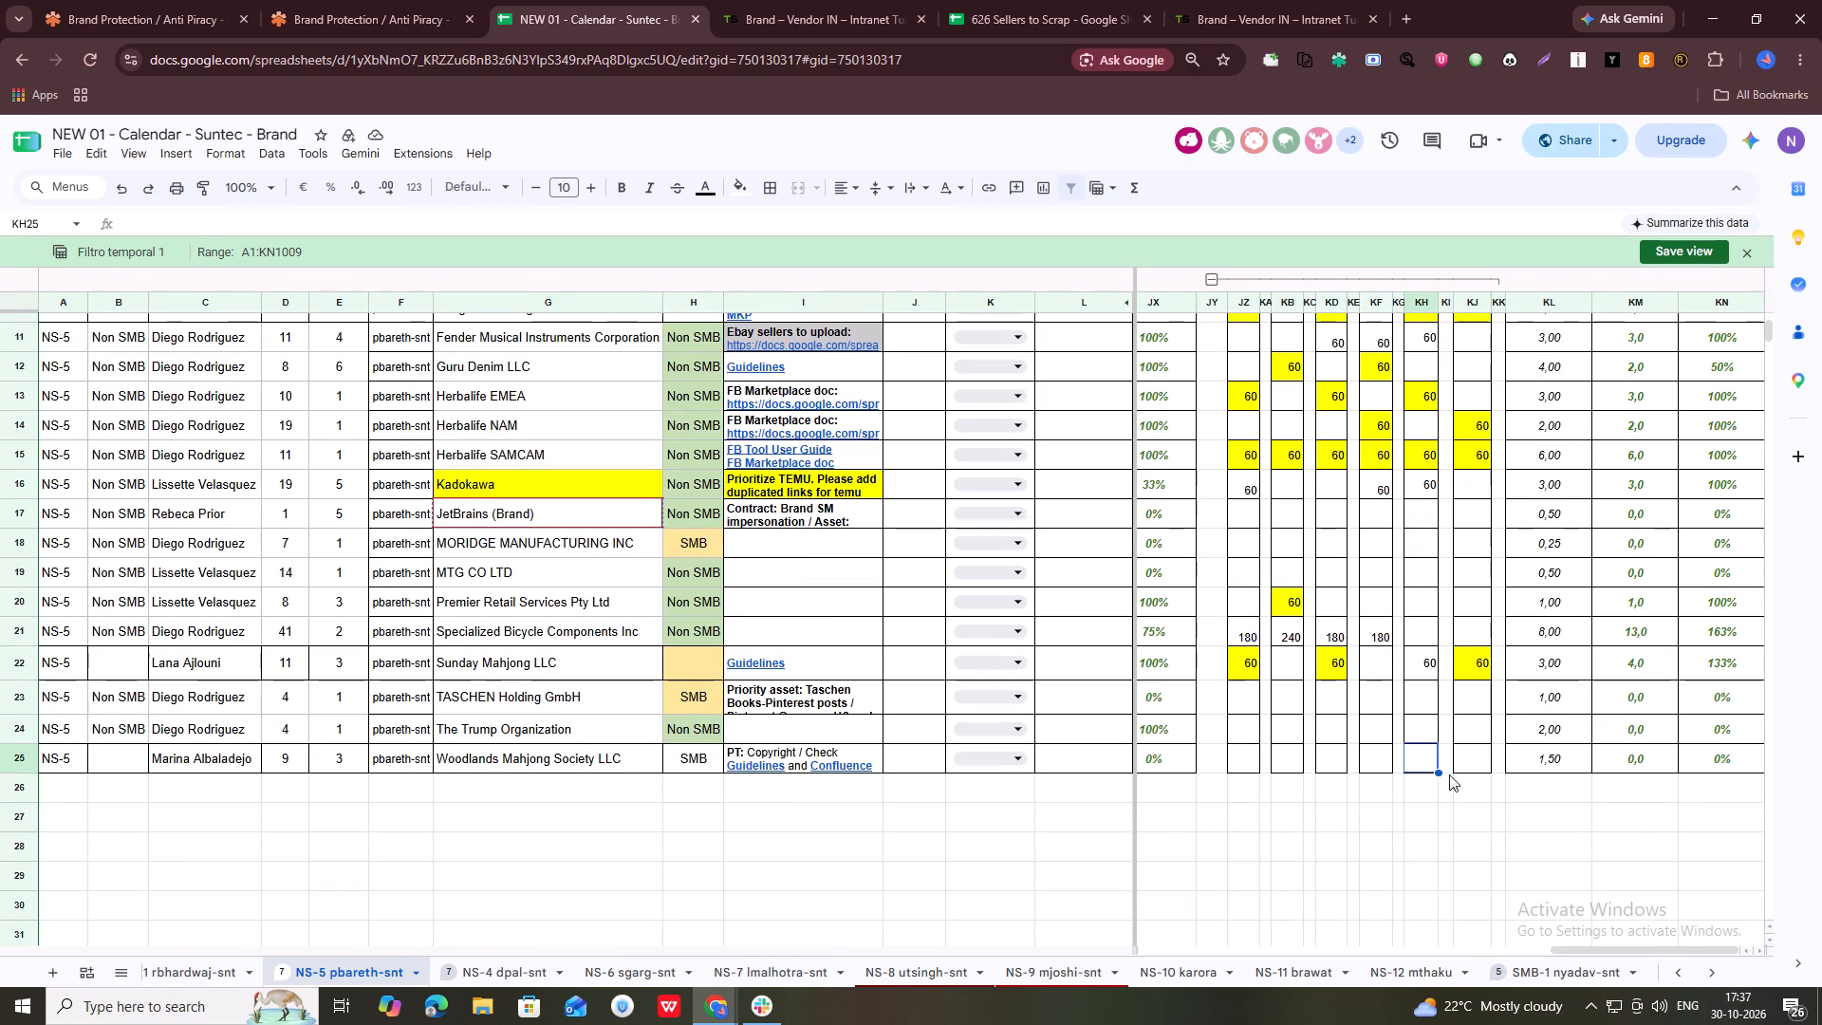
type("60")
key("Up")
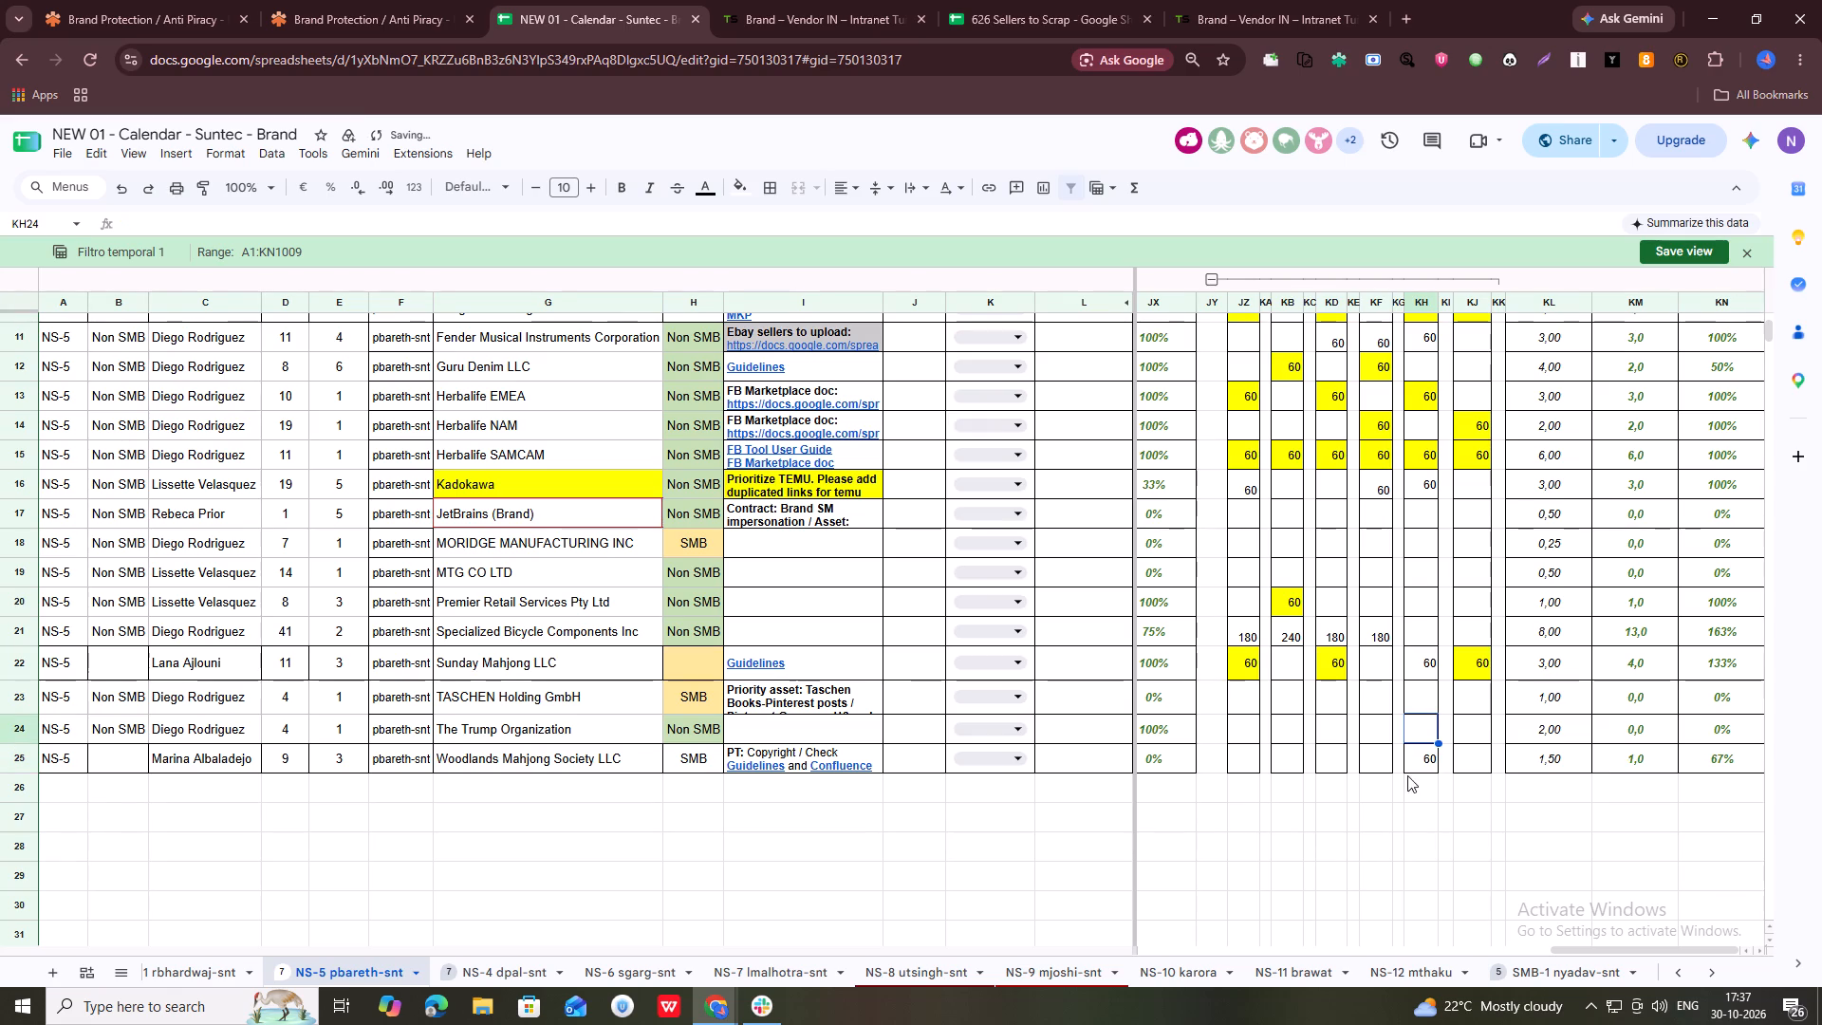
left_click(1409, 770)
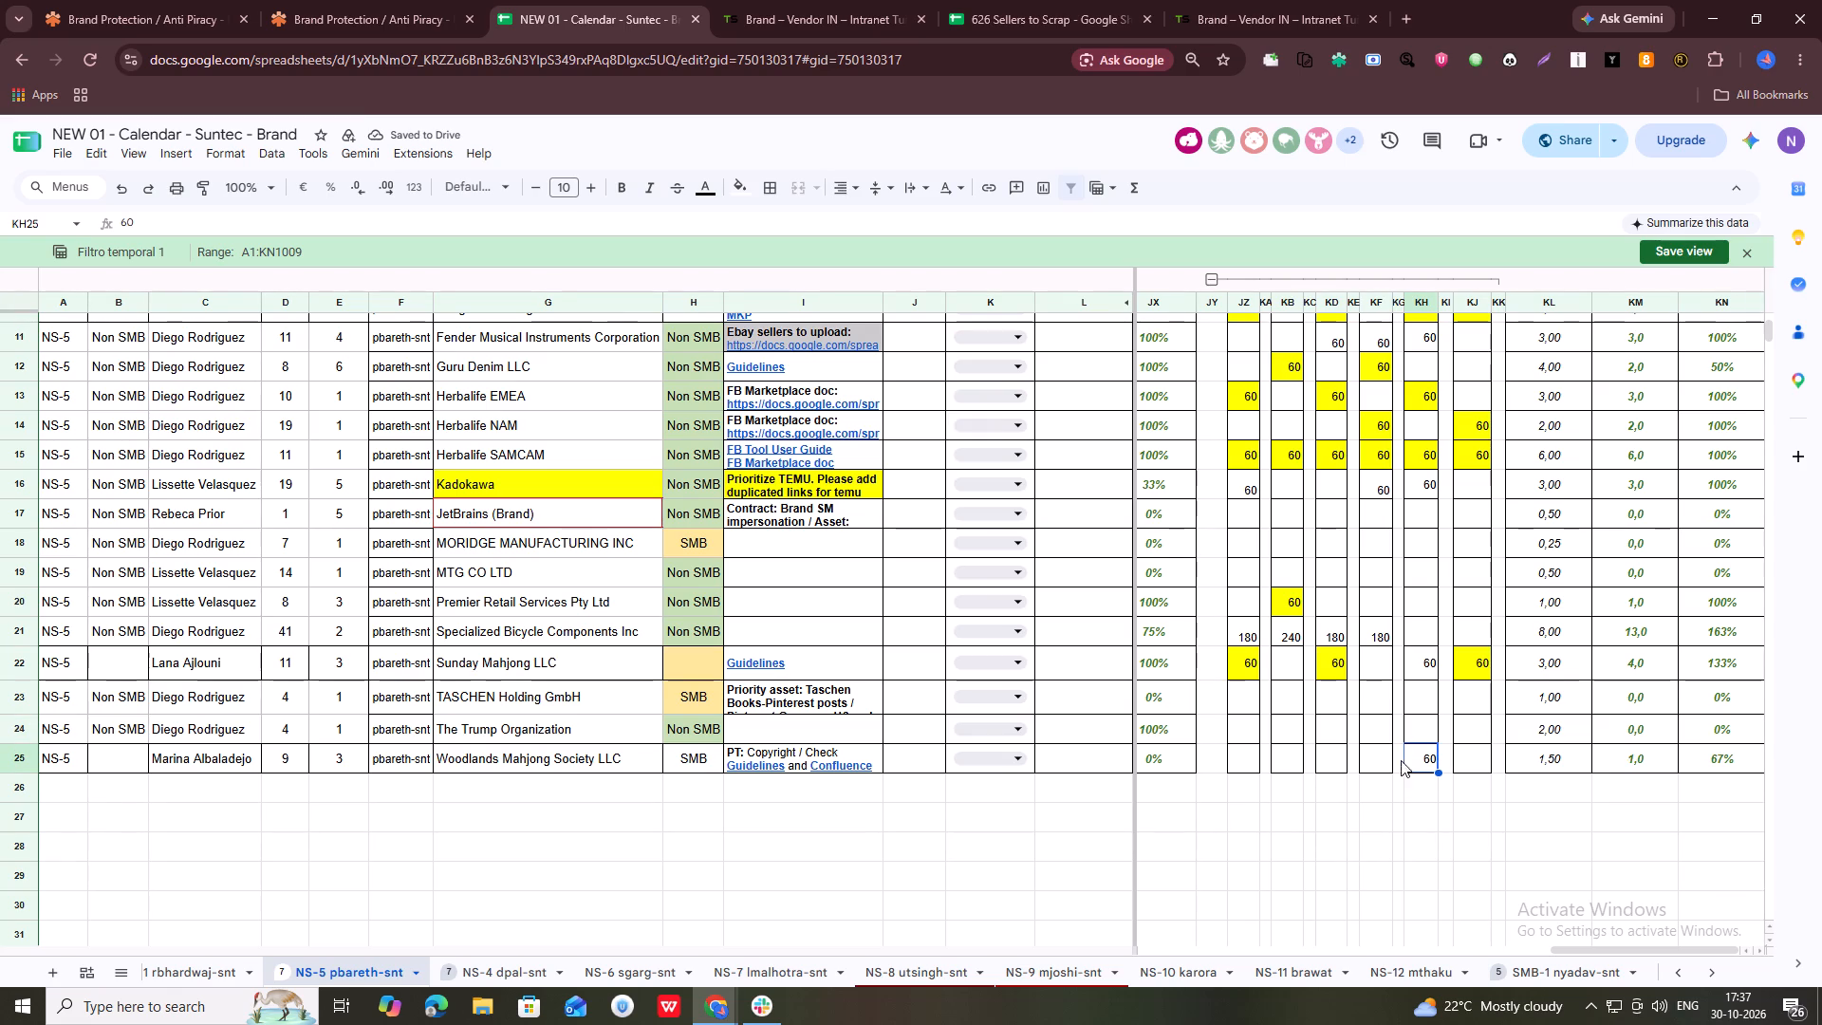
Examine the calendar's customer rows and time entries, marking Sunday Mahjong LLC, Kadokawa and Enagic Marketing Inc.
scroll(1285, 642, "up", 2)
scroll(1041, 741, "down", 2)
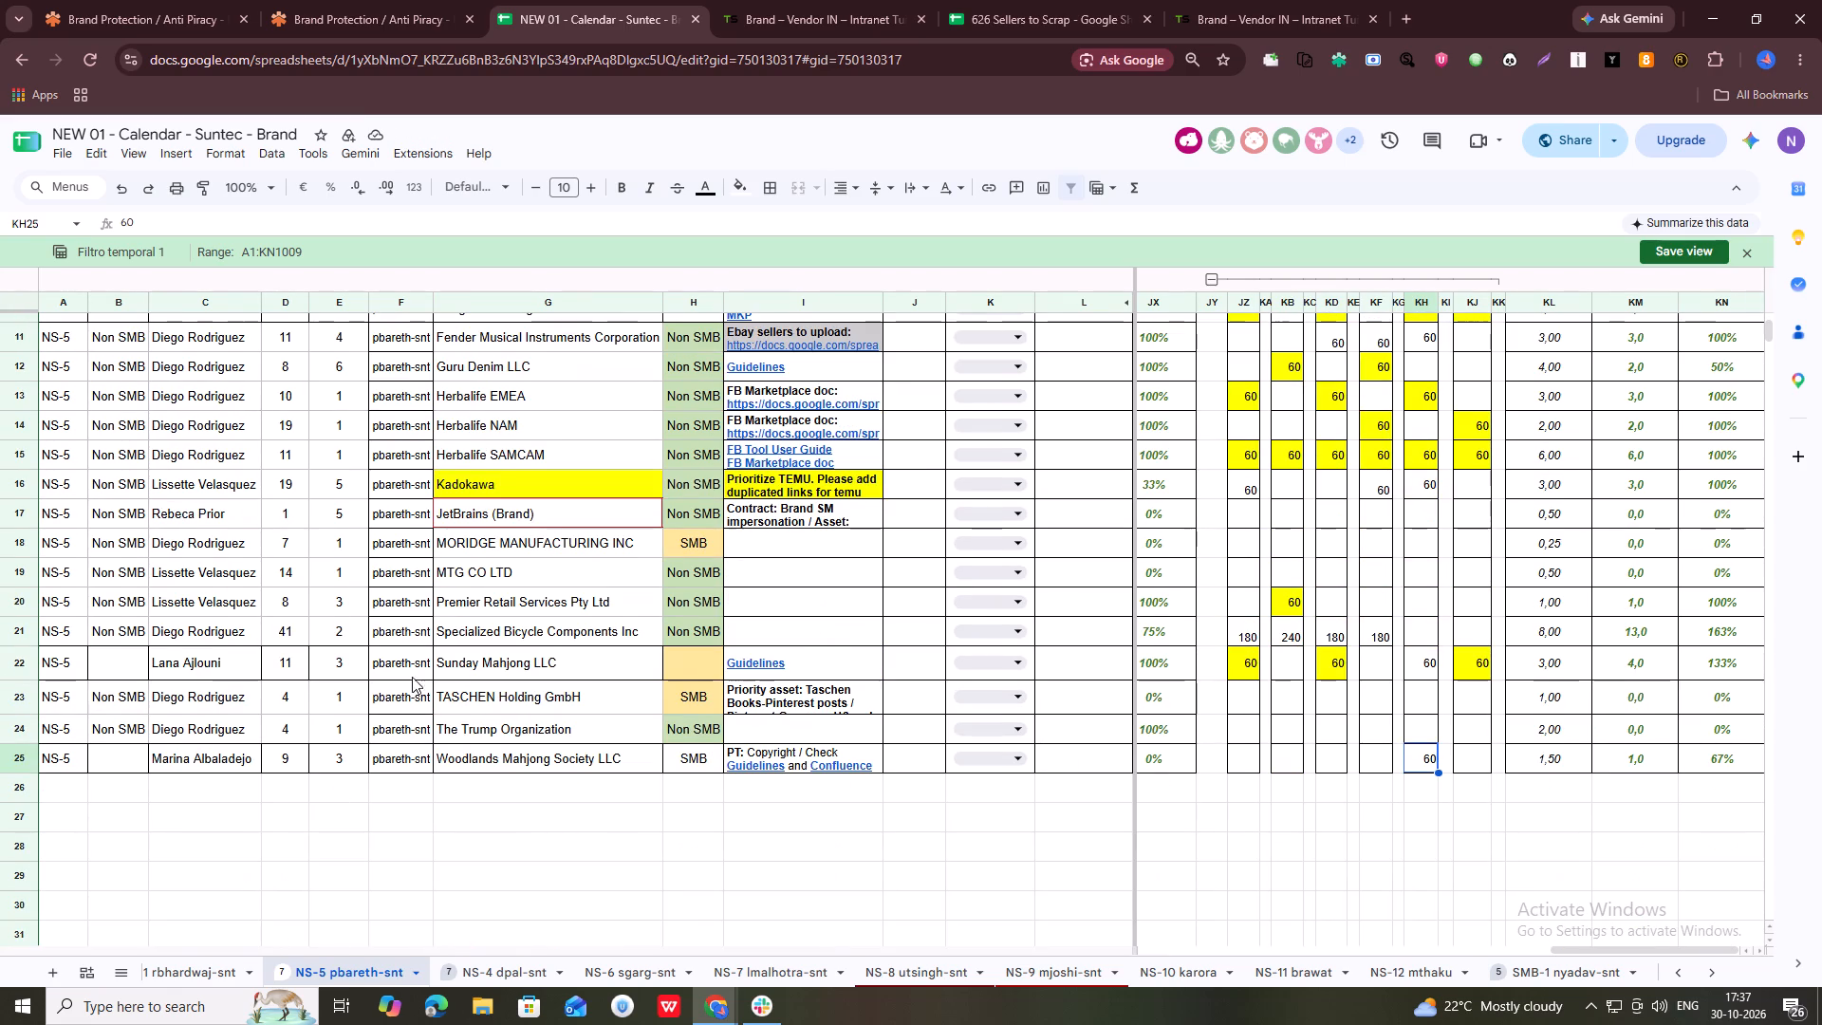
left_click(469, 663)
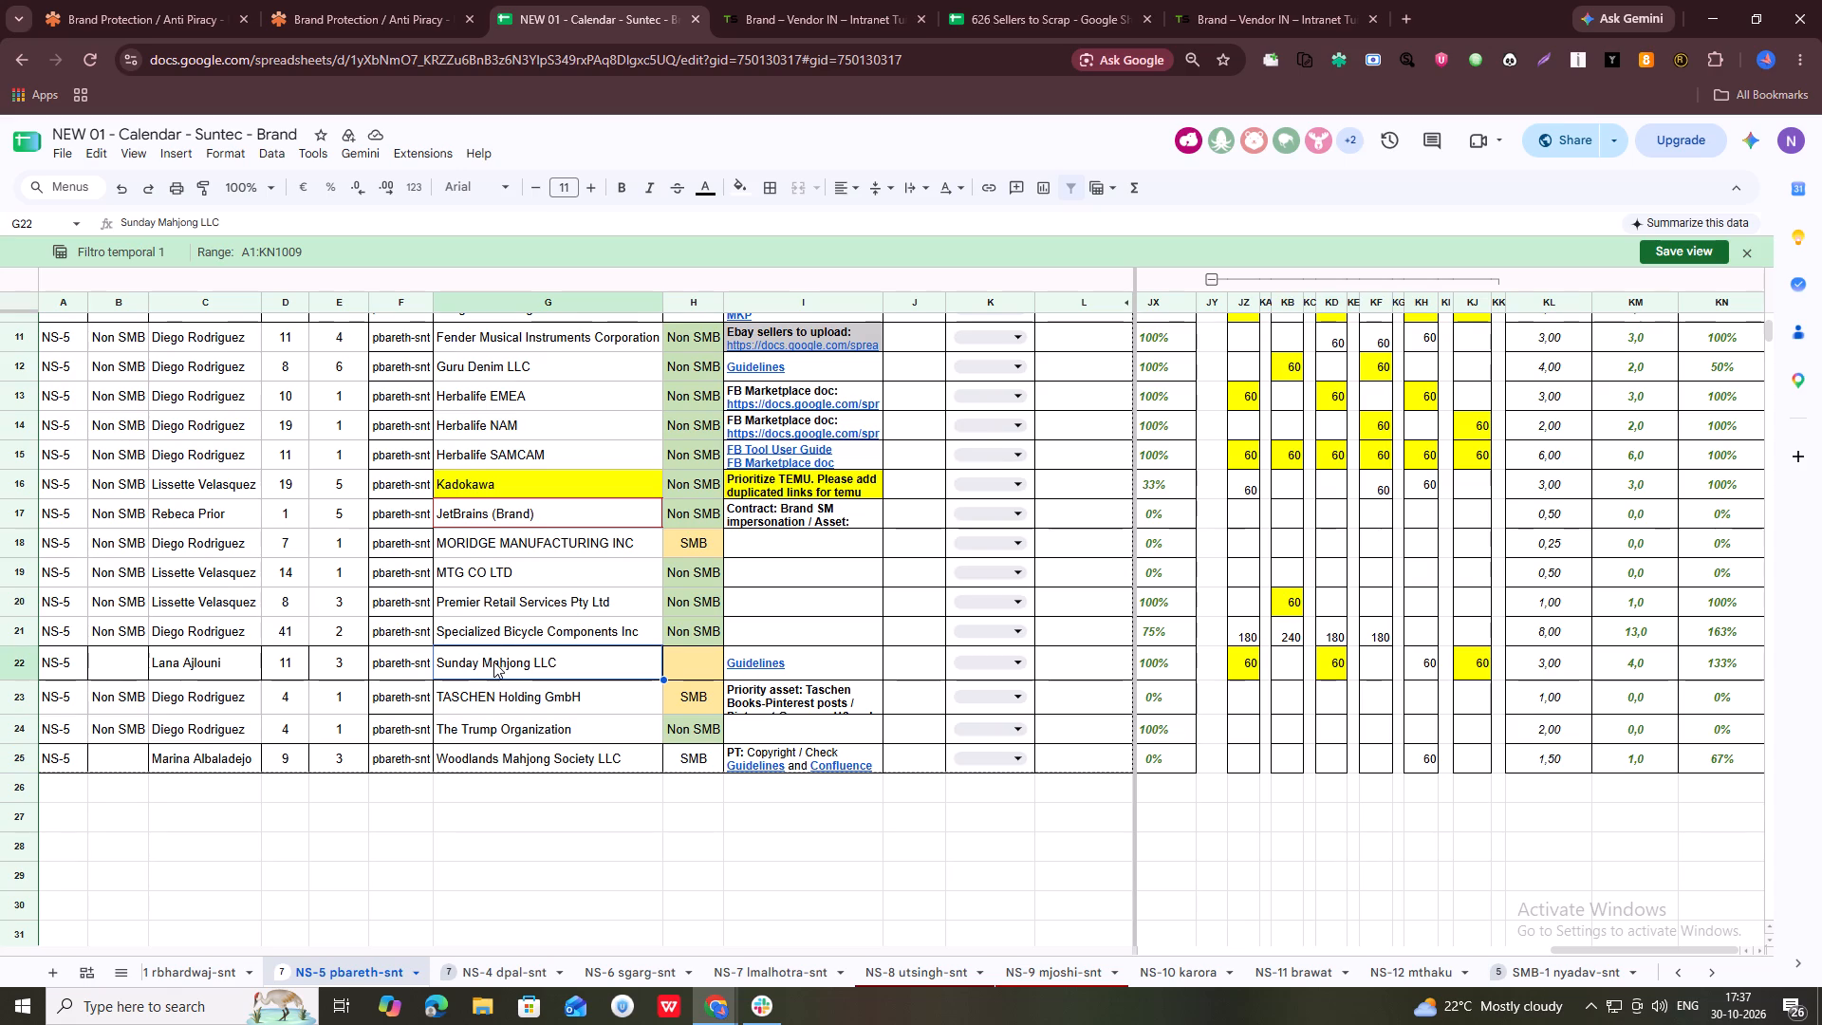
left_click(530, 484, "ctrl")
scroll(589, 586, "up", 1)
left_click(523, 401, "ctrl")
scroll(632, 565, "up", 2)
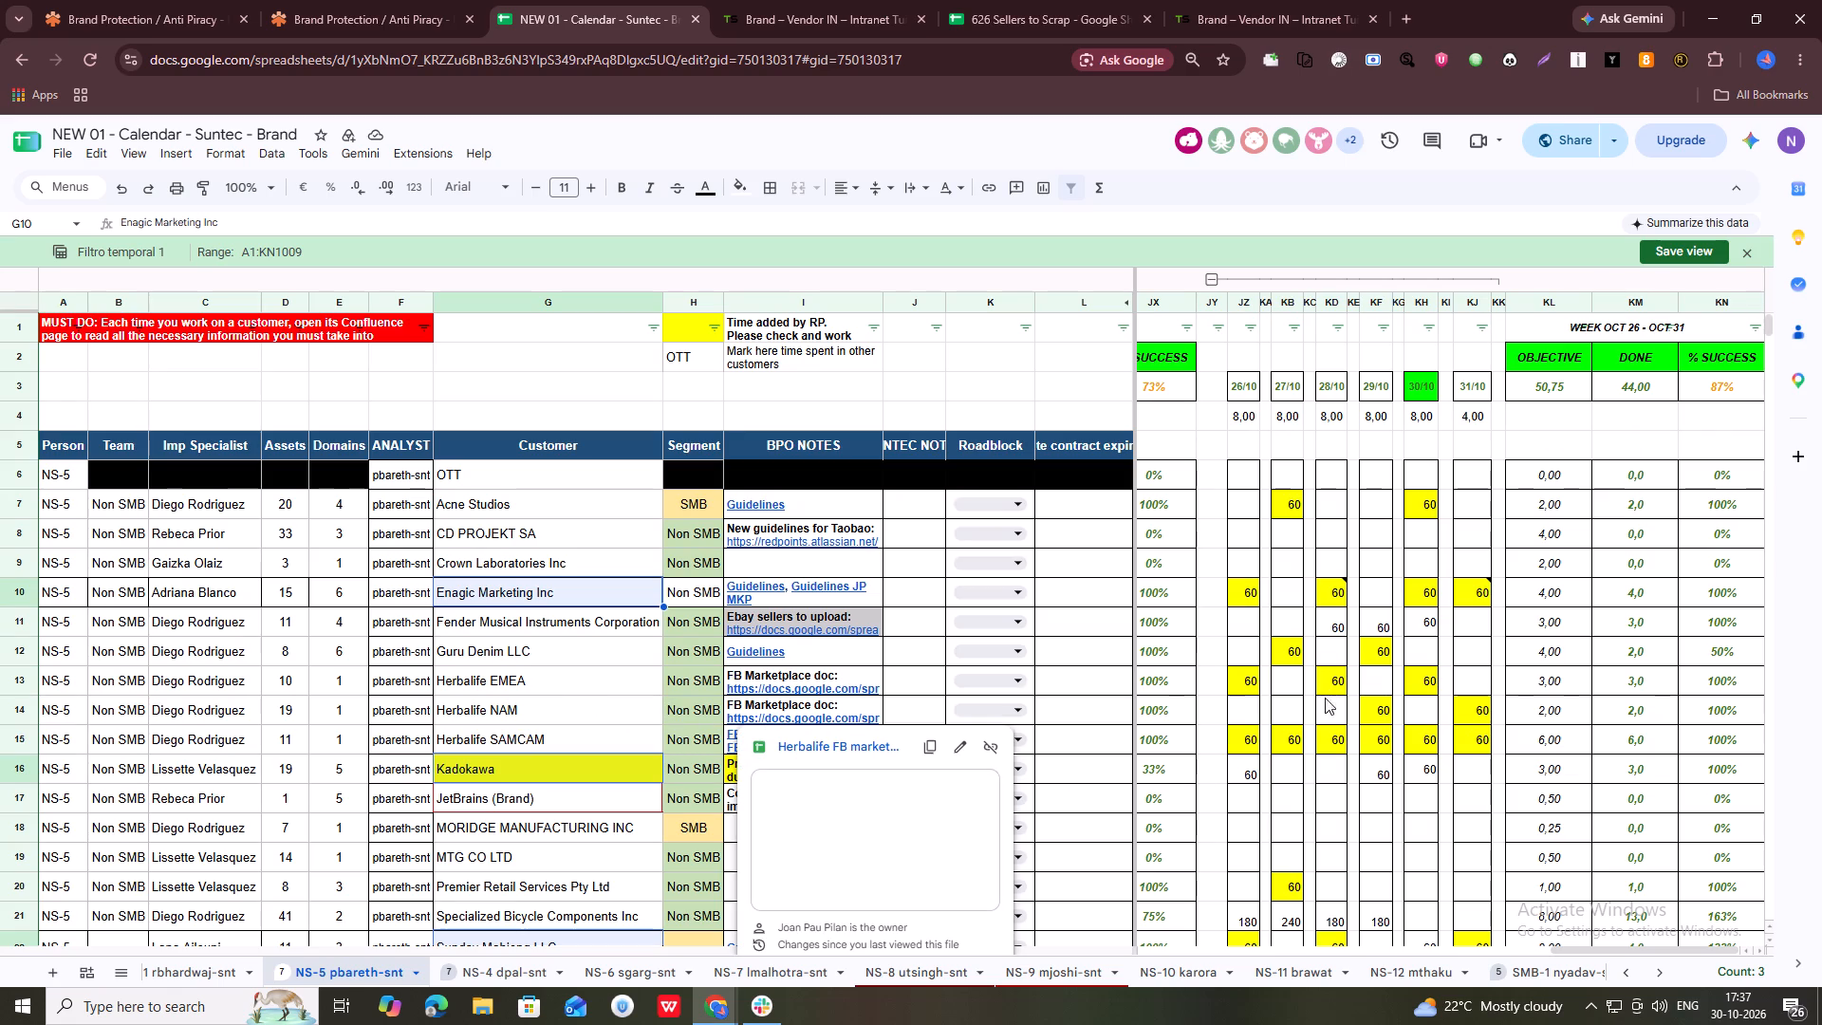
scroll(1172, 663, "down", 2)
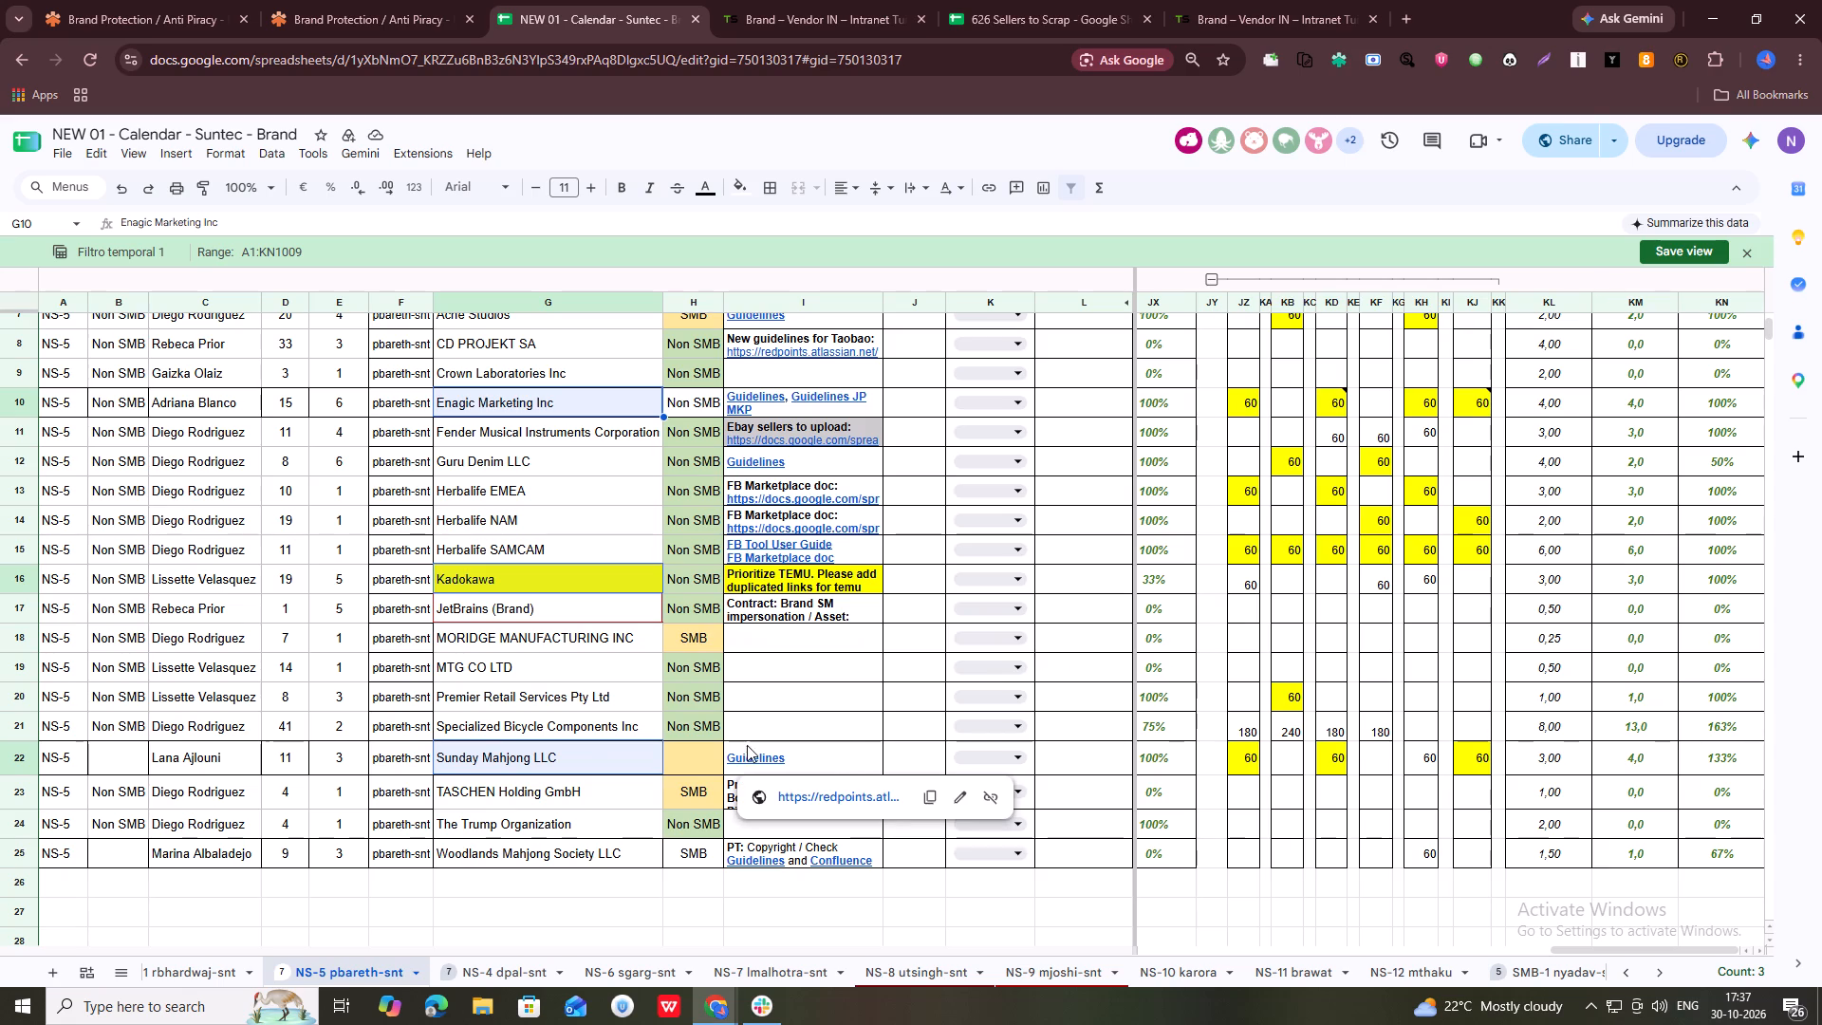
scroll(974, 622, "up", 2)
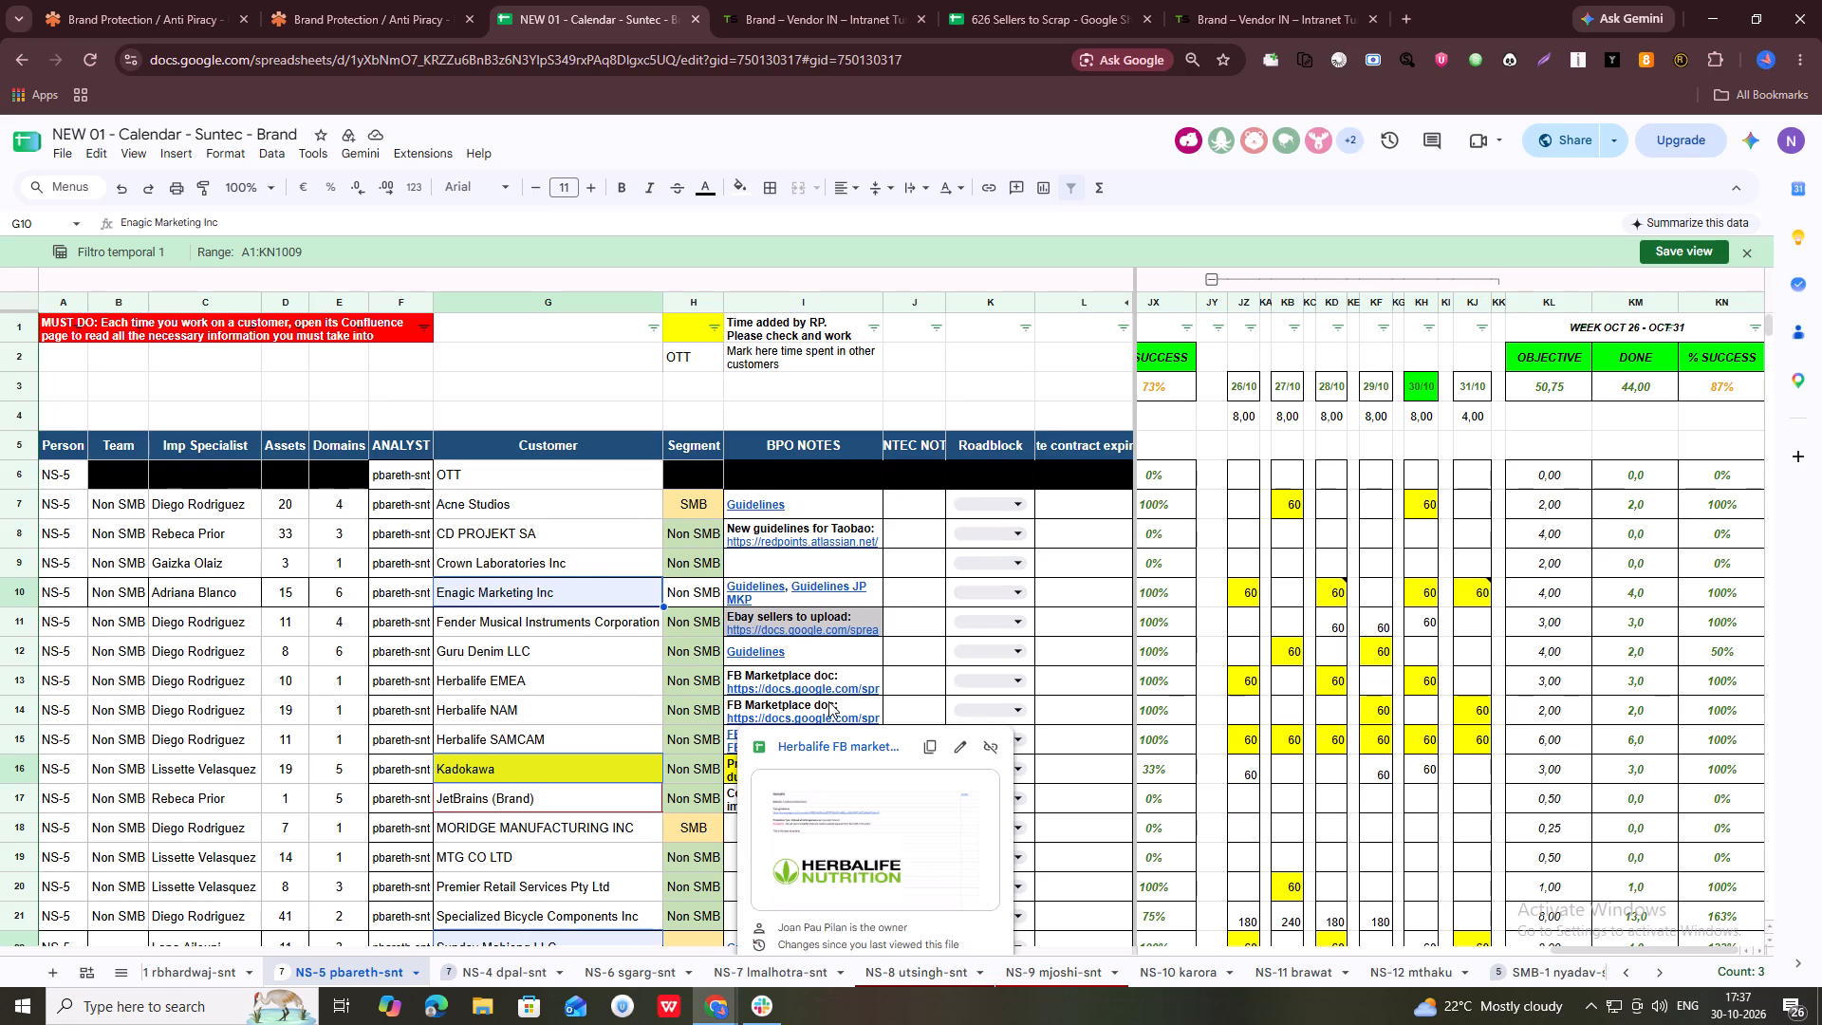
scroll(579, 762, "down", 1)
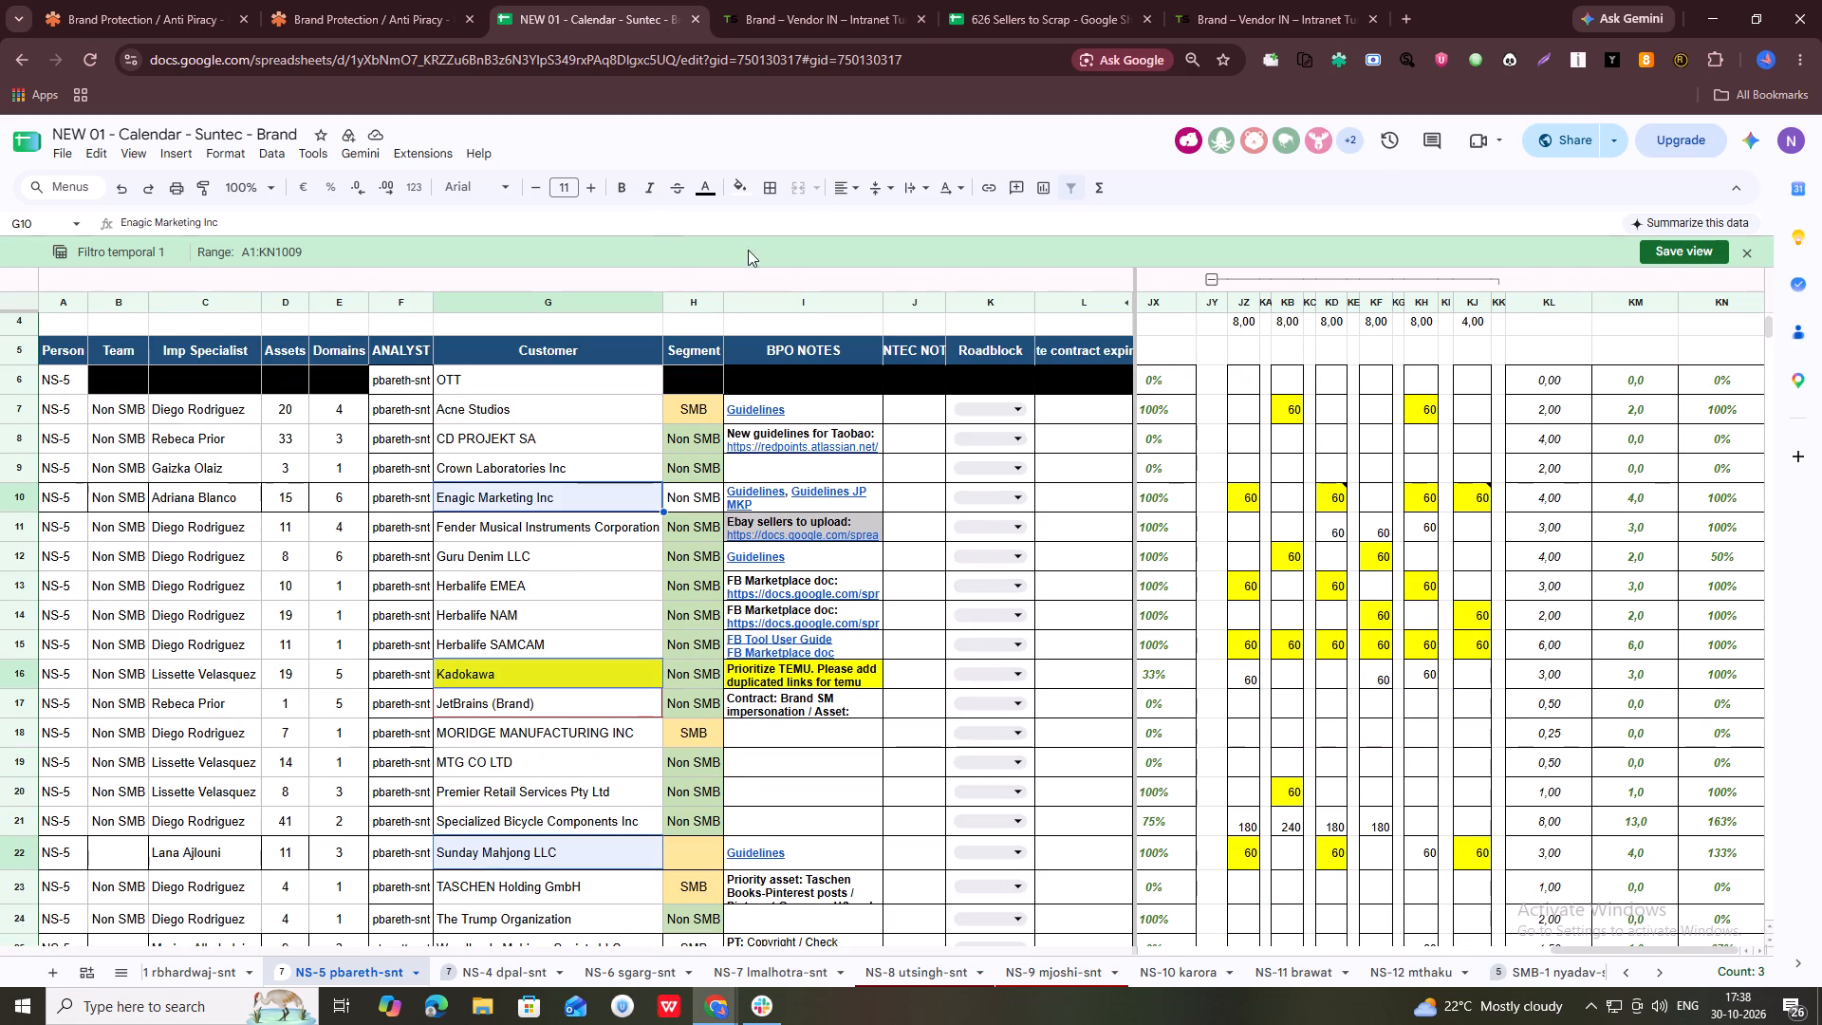
In the Red Points New Incident form, set asset Spider-Man - Costumes - 25, protection type Copyright artwork, and enable multiple detection links.
left_click(173, 0)
left_click(531, 281)
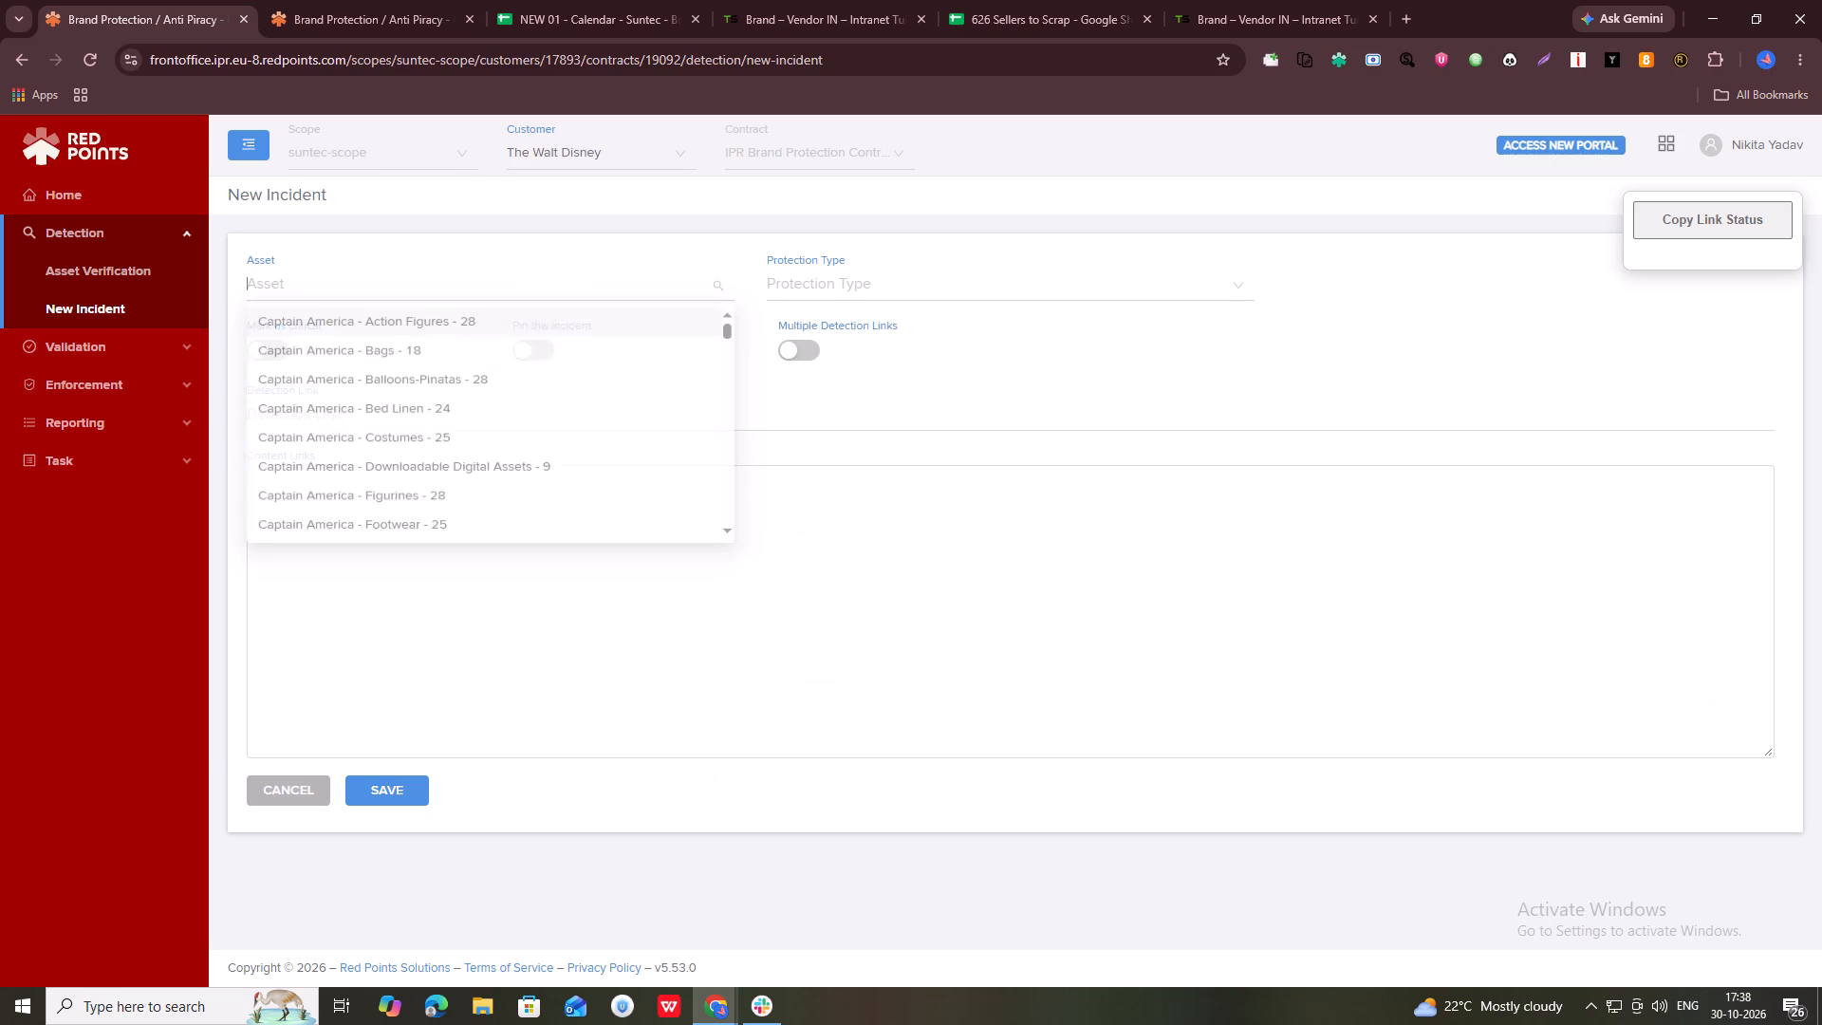
type("spider")
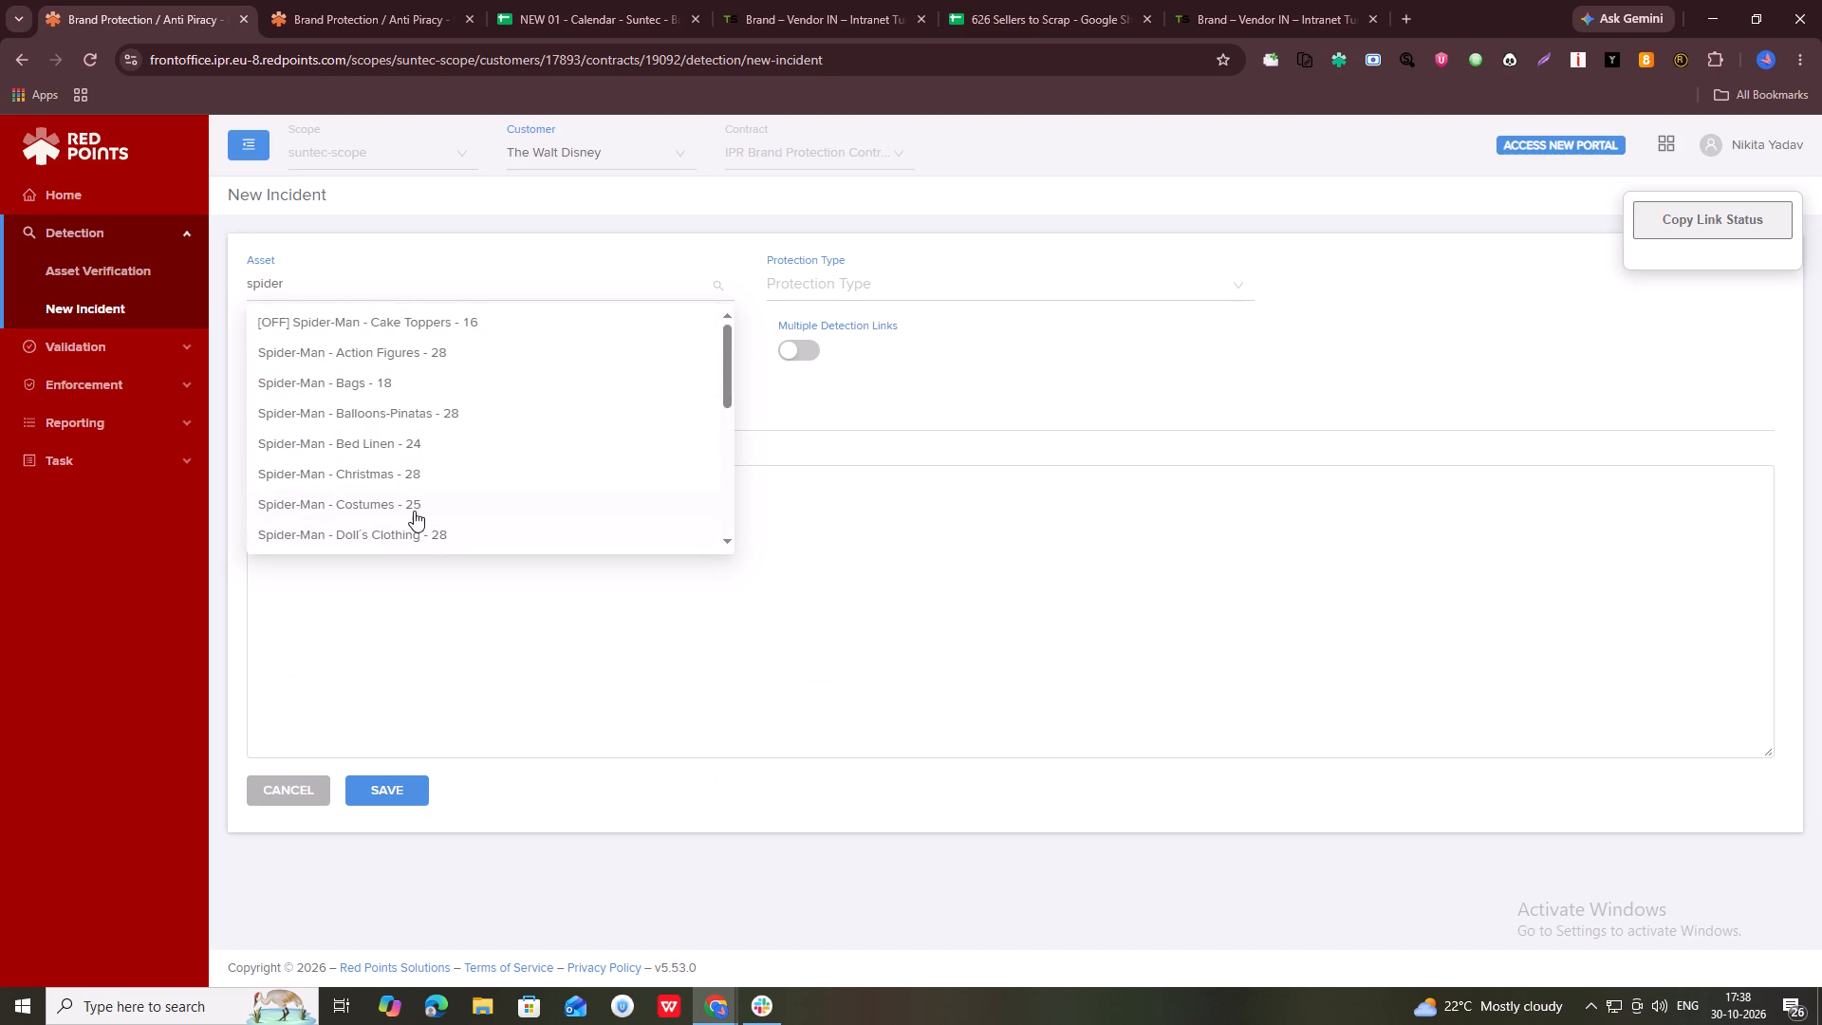
left_click(414, 509)
left_click(883, 289)
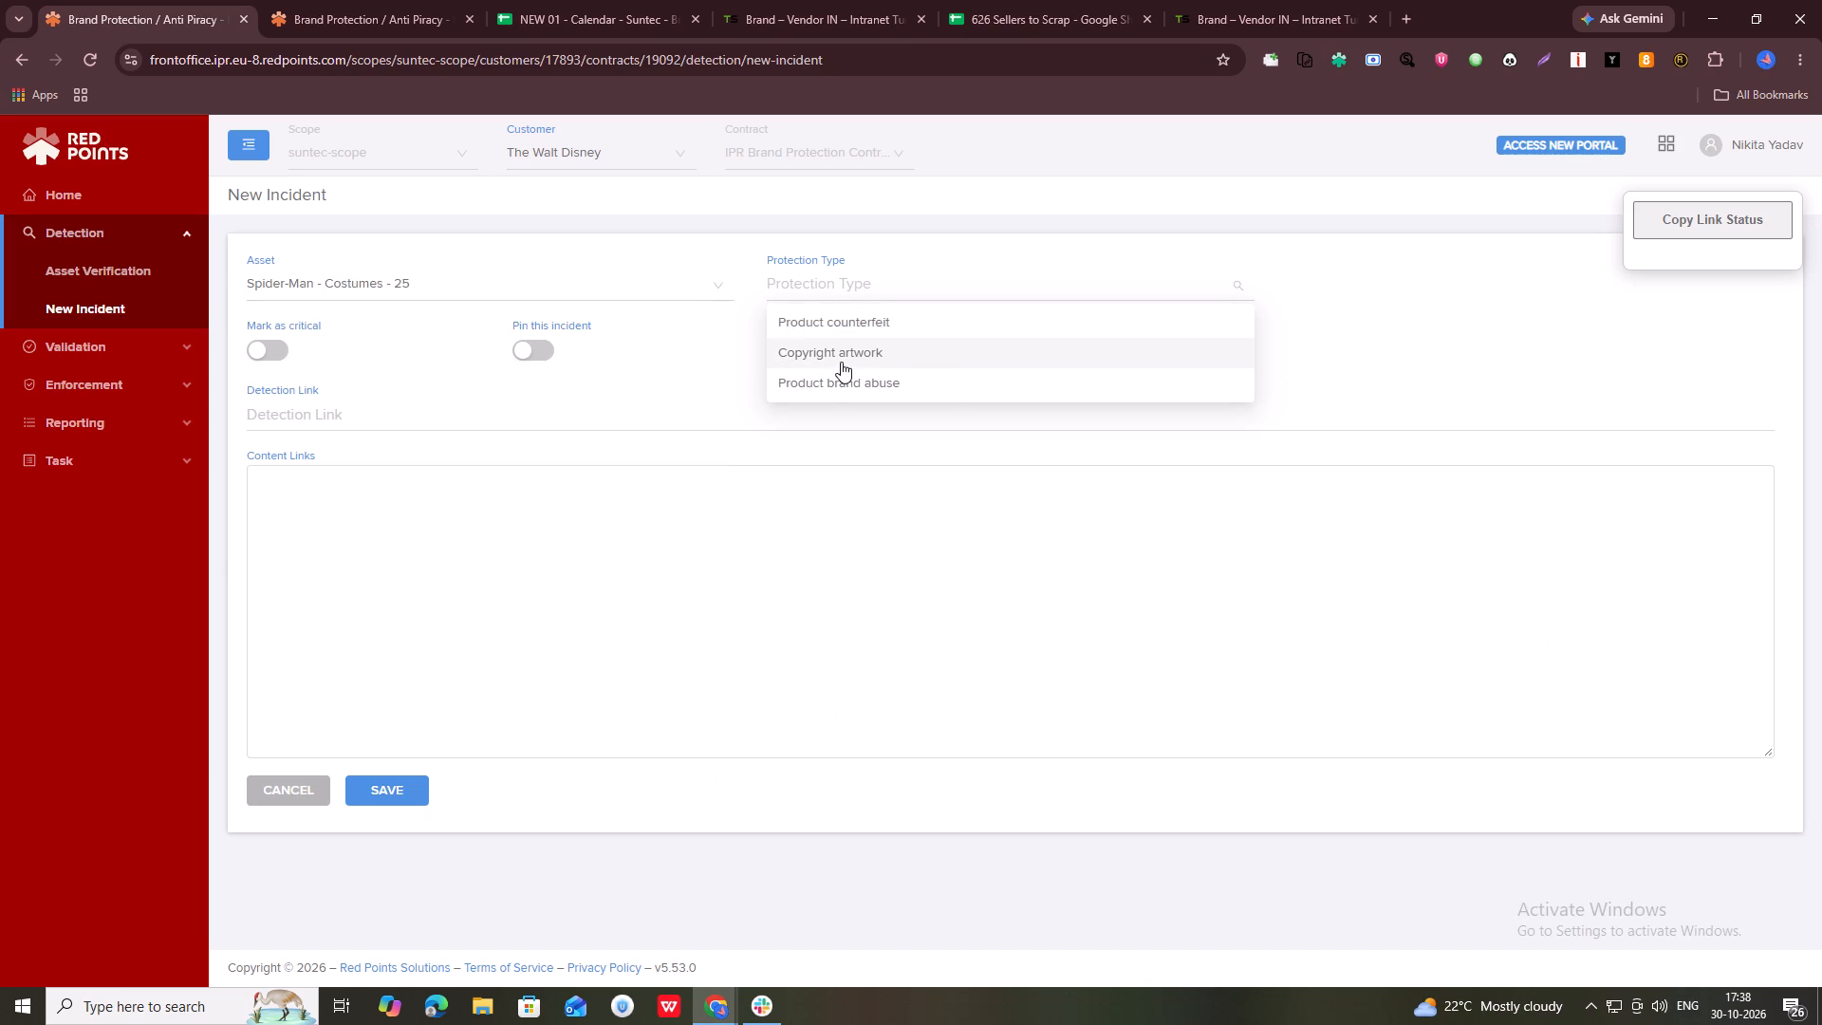
left_click(841, 362)
left_click(798, 355)
left_click(754, 629)
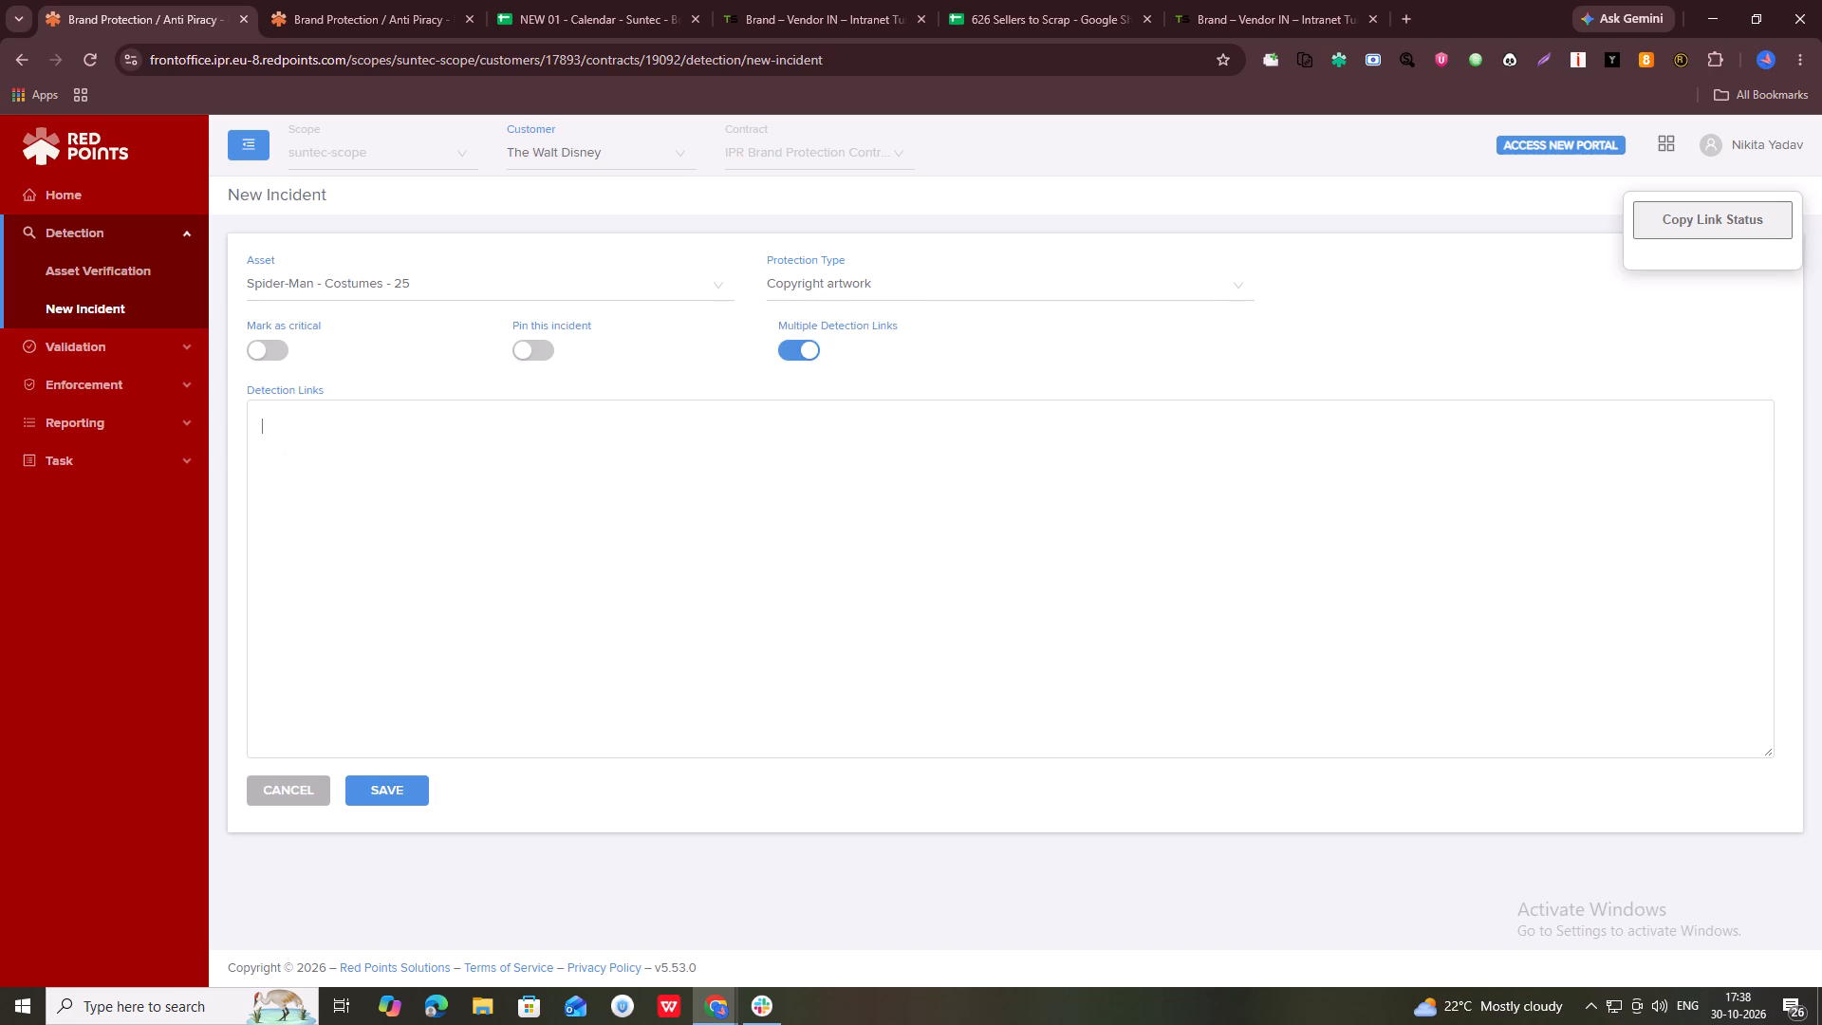
Copy the links from C103218 to C103308 of Manual Detection Records into the incident's Detection Links, check the list and save.
key("alt+Tab")
key("ctrl+c")
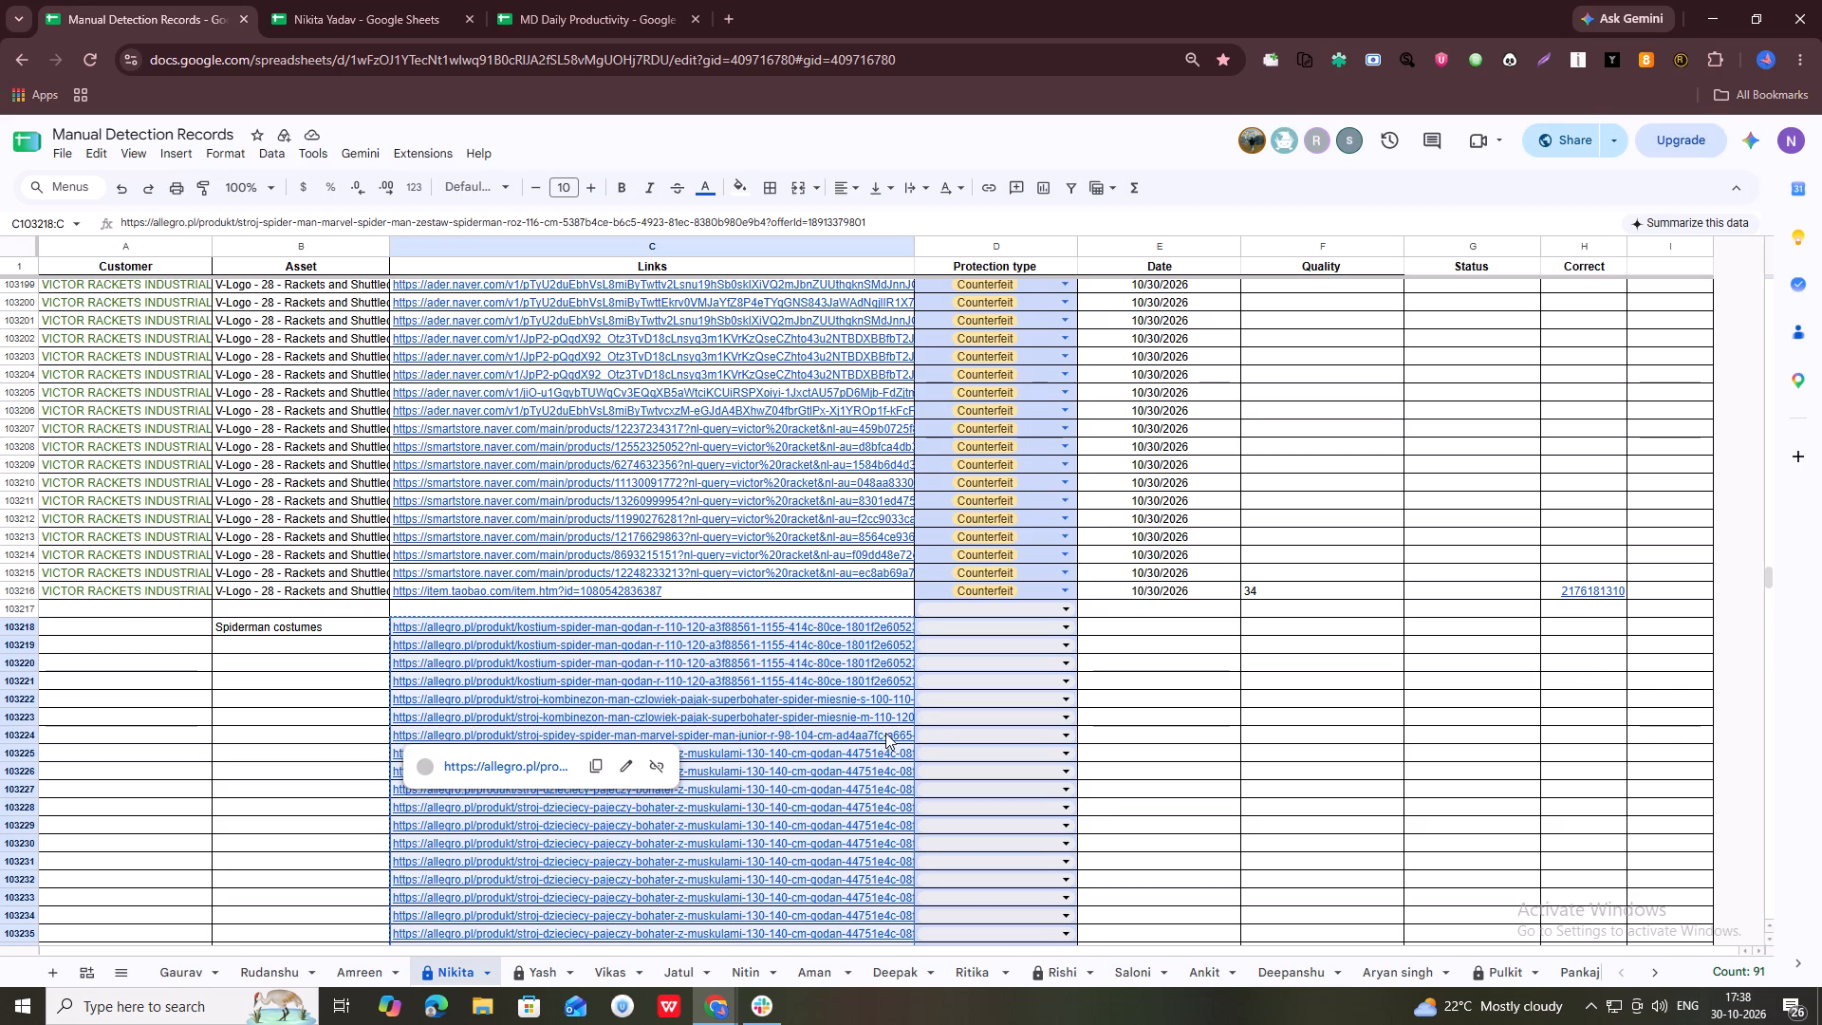
scroll(881, 717, "down", 18)
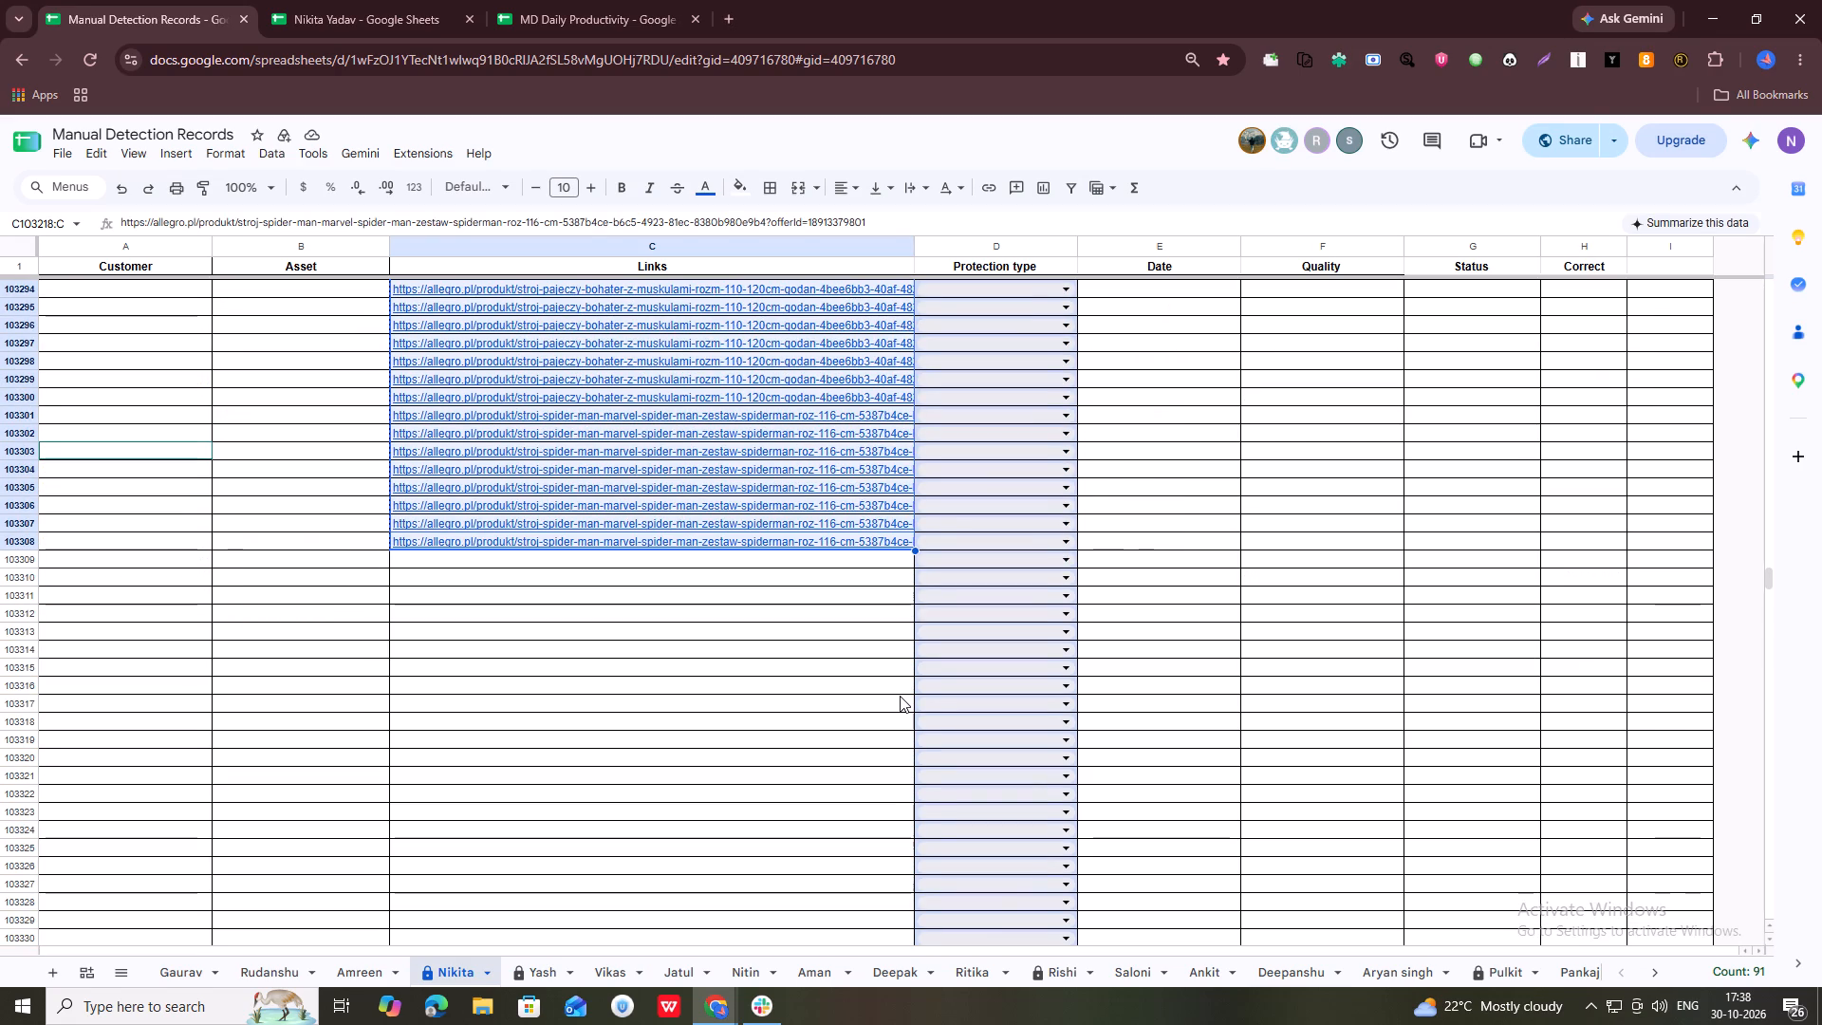
key("alt+Tab")
key("ctrl+v")
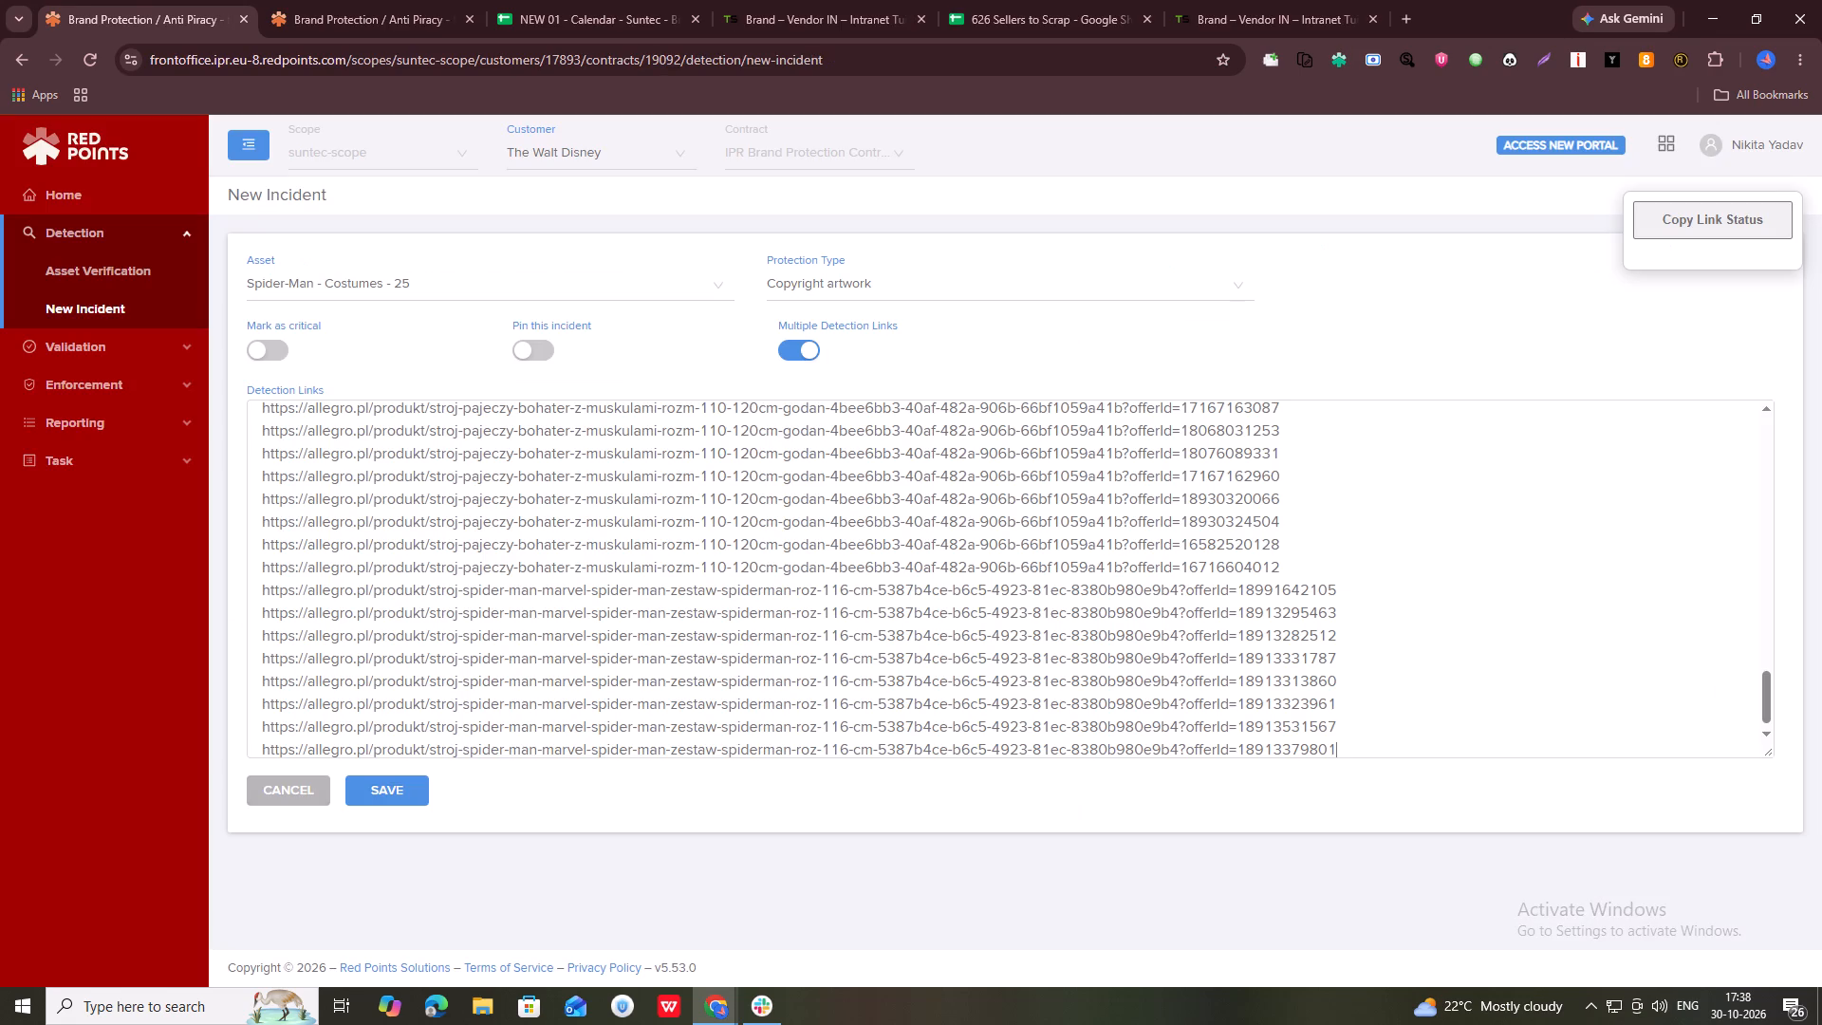
scroll(915, 668, "down", 7)
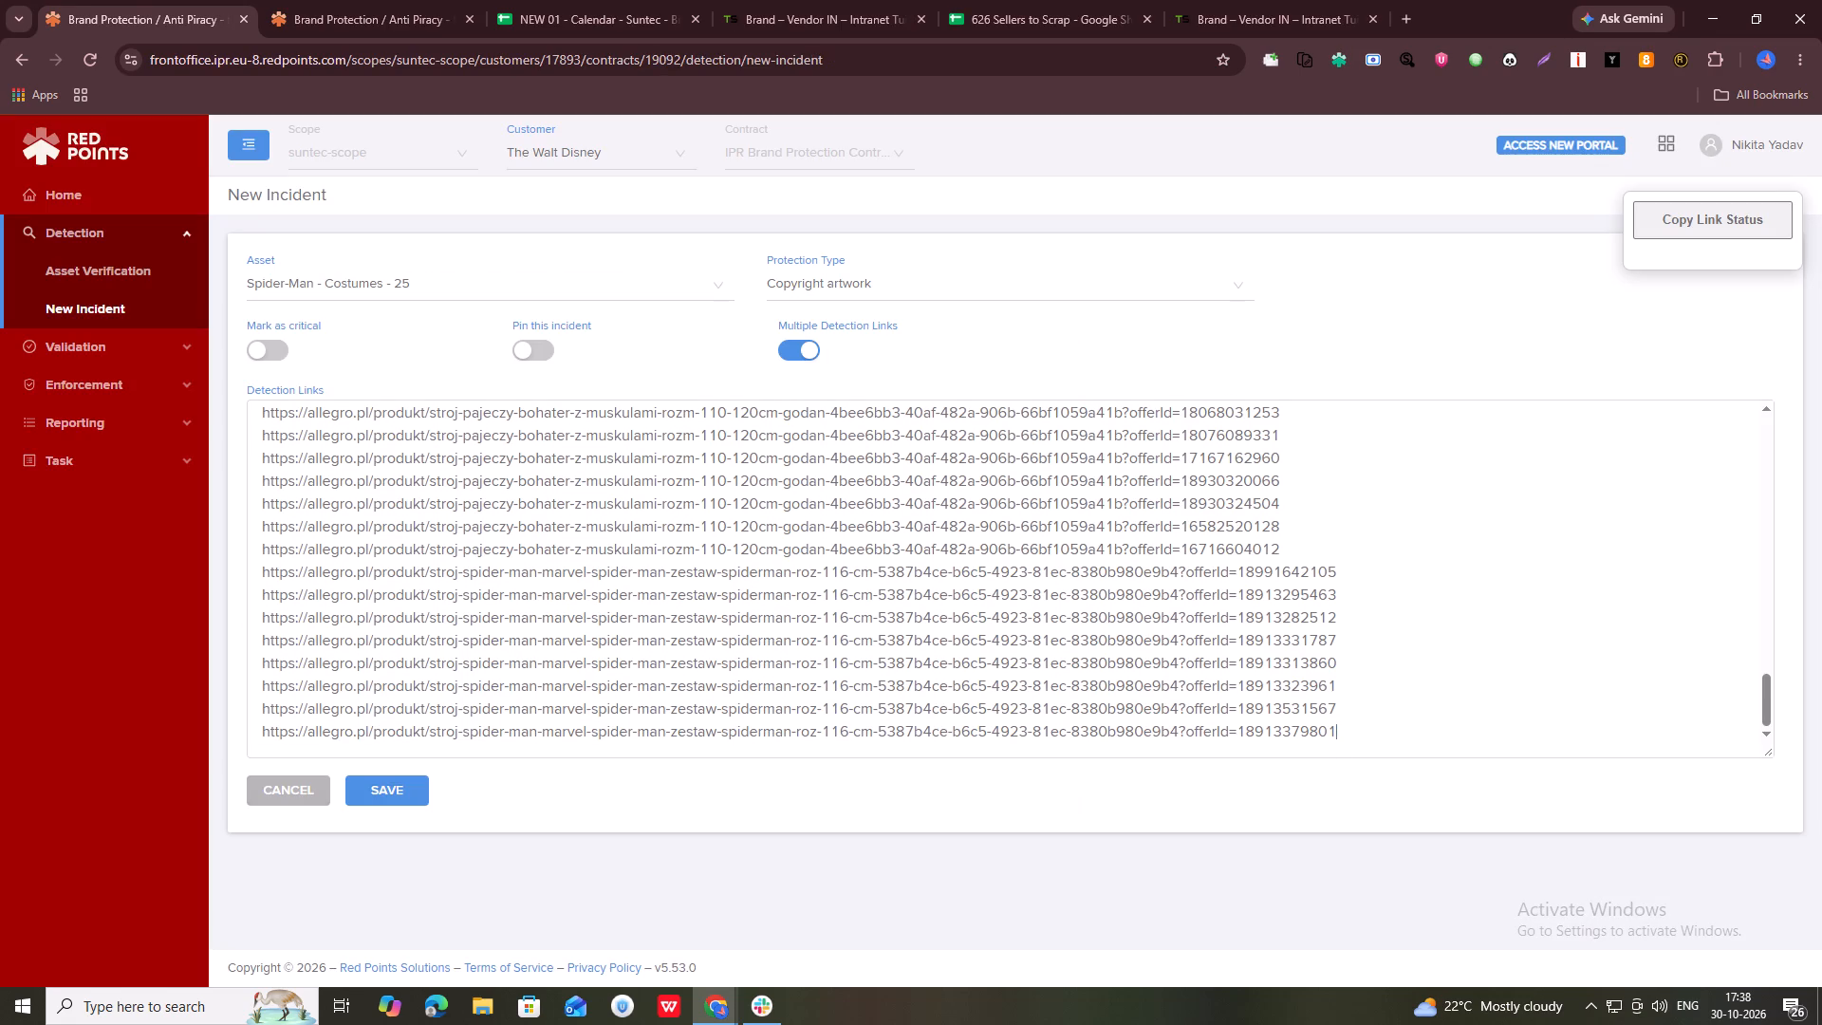
scroll(1008, 666, "up", 20)
scroll(1008, 666, "up", 14)
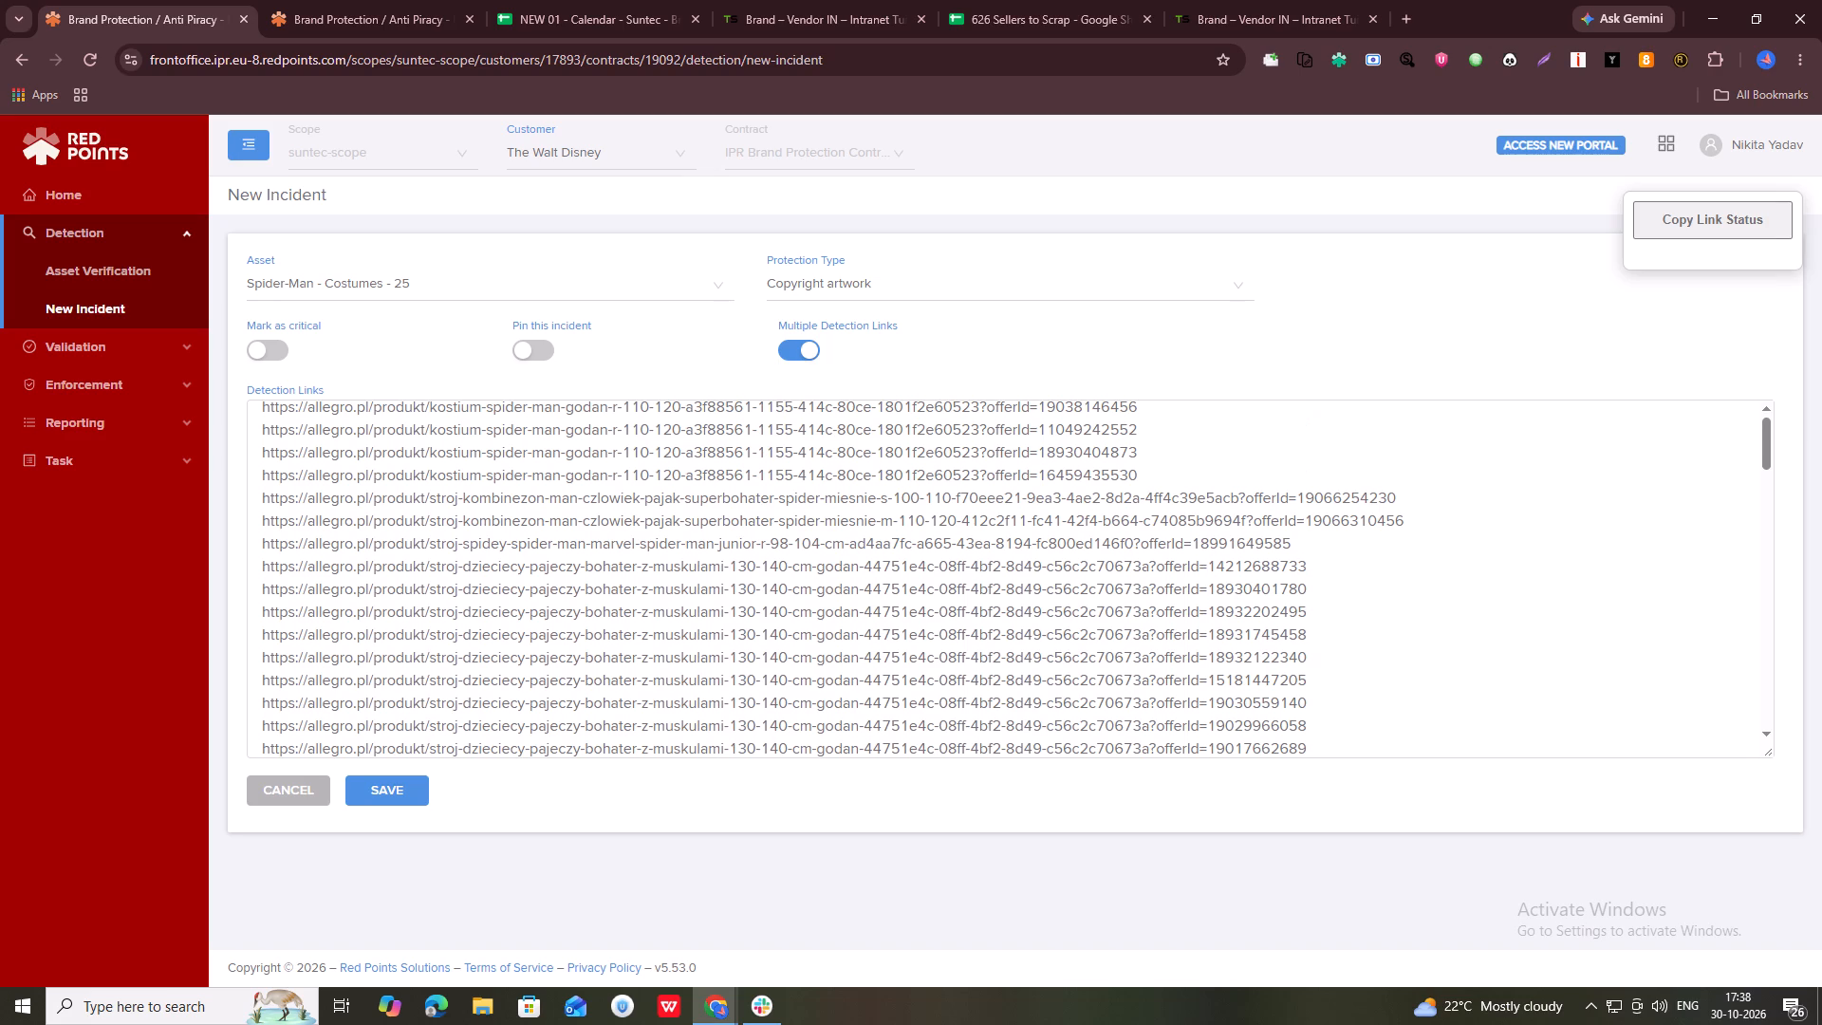
left_click(401, 796)
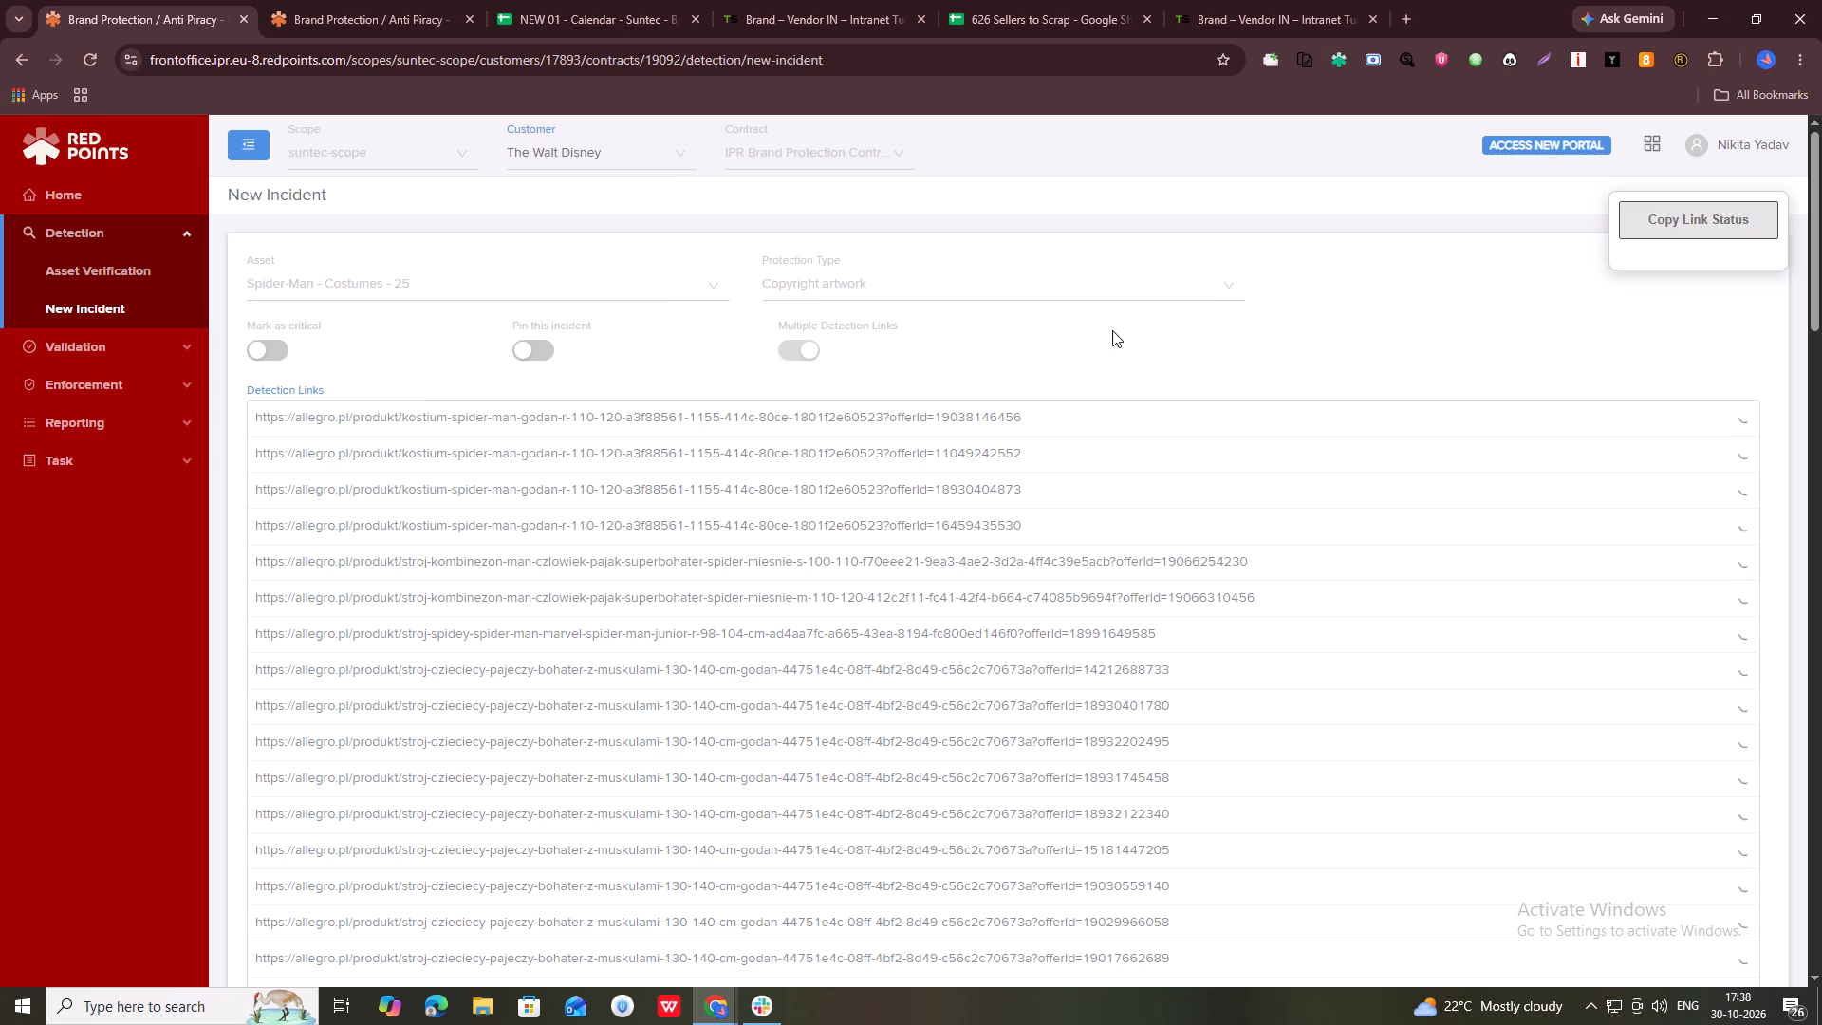
Copy the asset name Spider-Man - Costumes - 25 from the incident form into cell B103218 of Manual Detection Records.
left_click(385, 287, "alt")
key("alt+Tab")
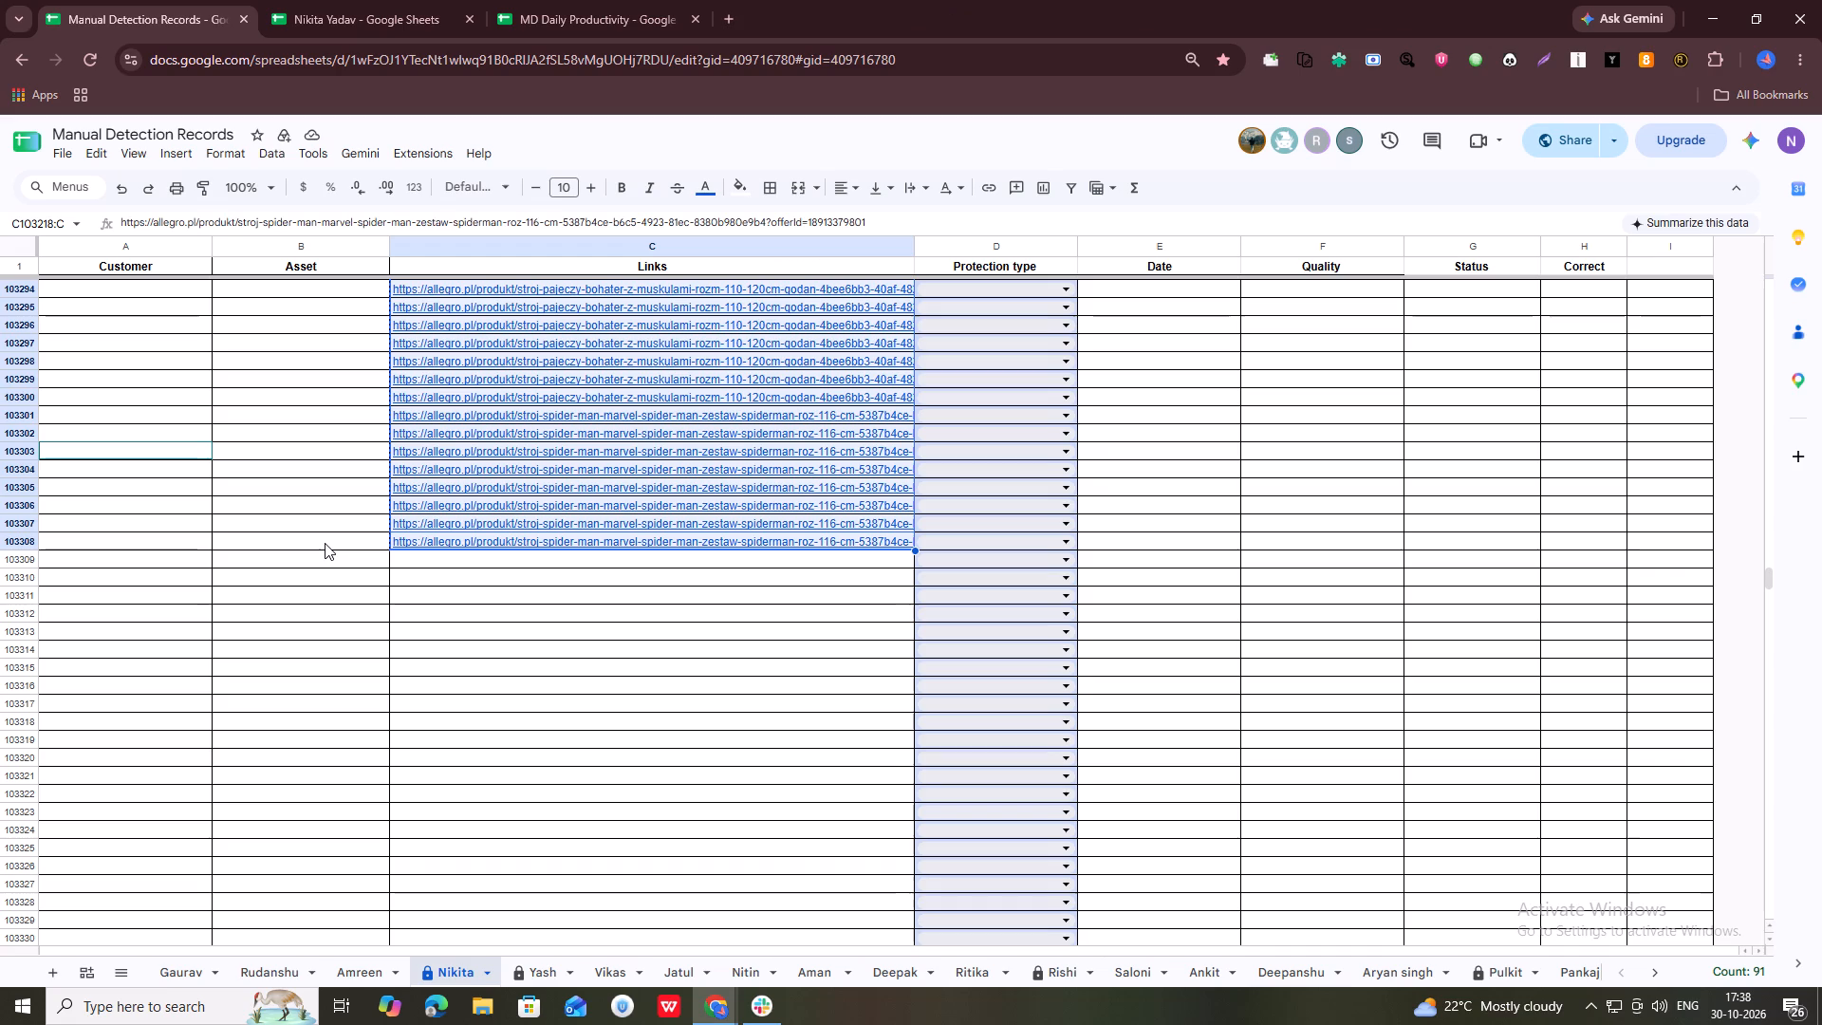
key("Up")
key("ctrl+Up")
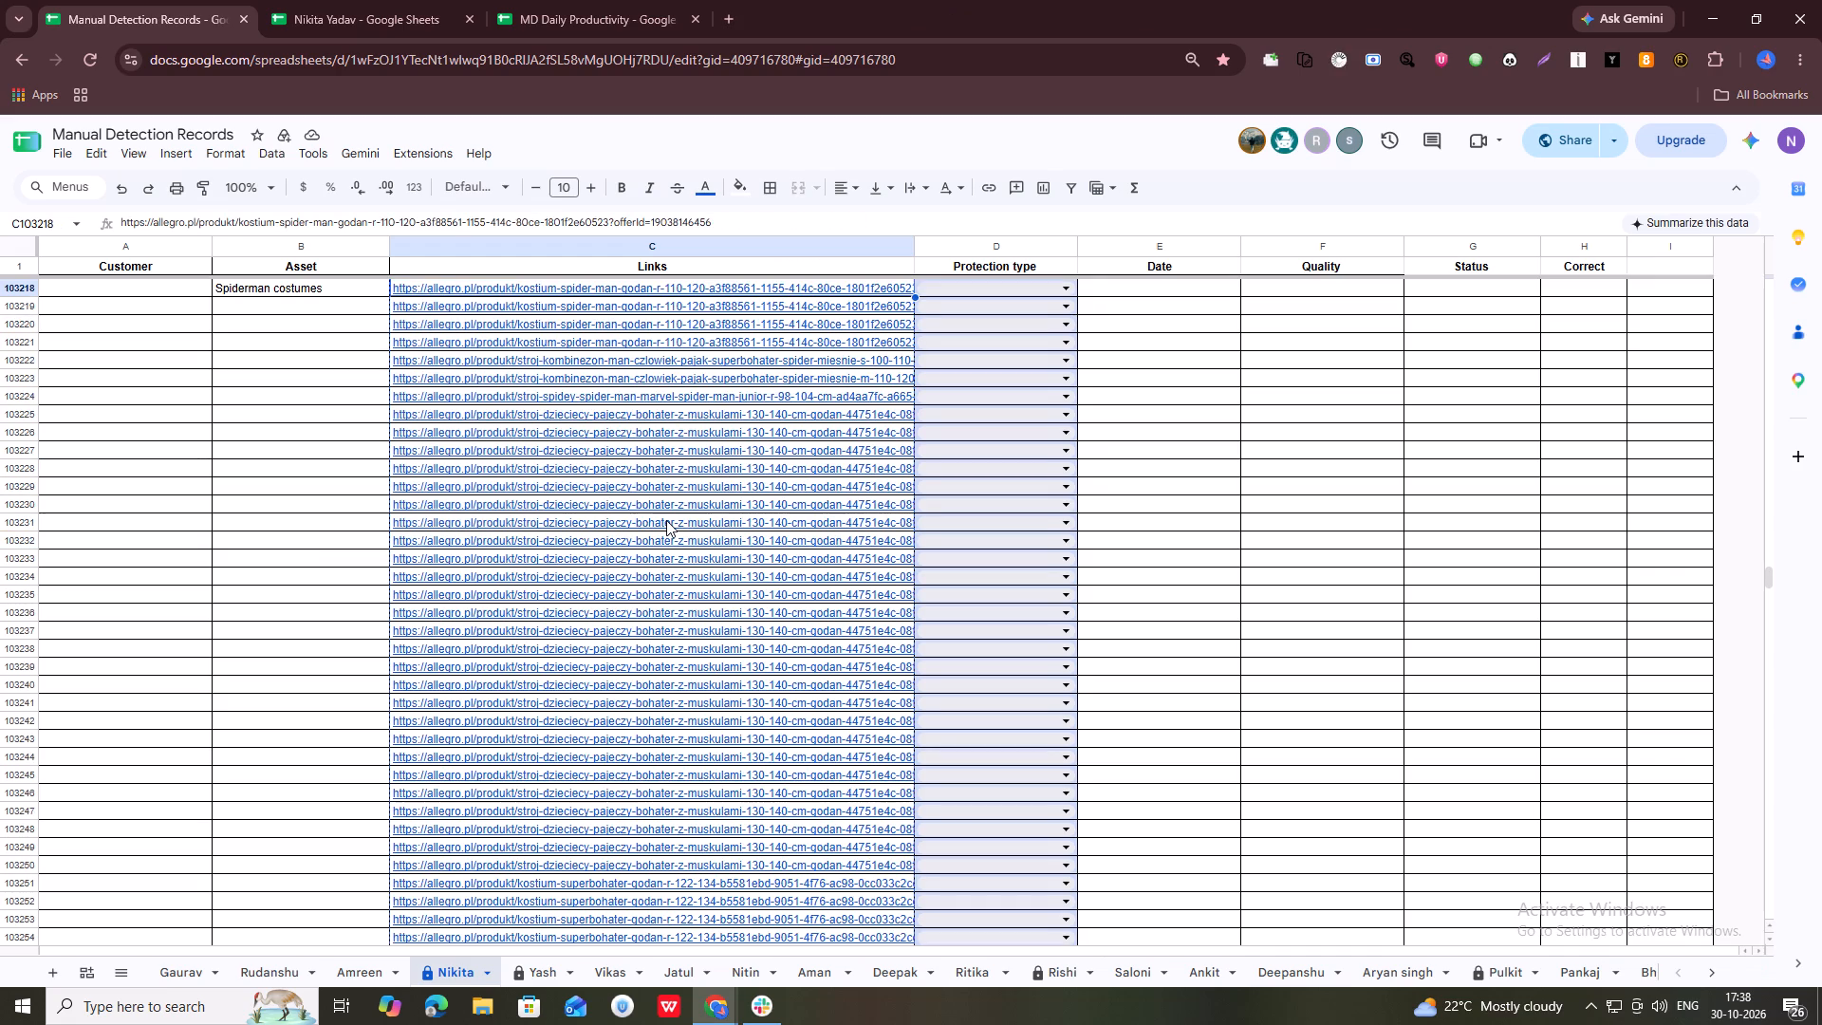
key("Left")
key("ctrl+v")
Copy the customer name The Walt Disney from the incident form into cell A103218 of Manual Detection Records.
key("ctrl+Left")
key("alt+Tab")
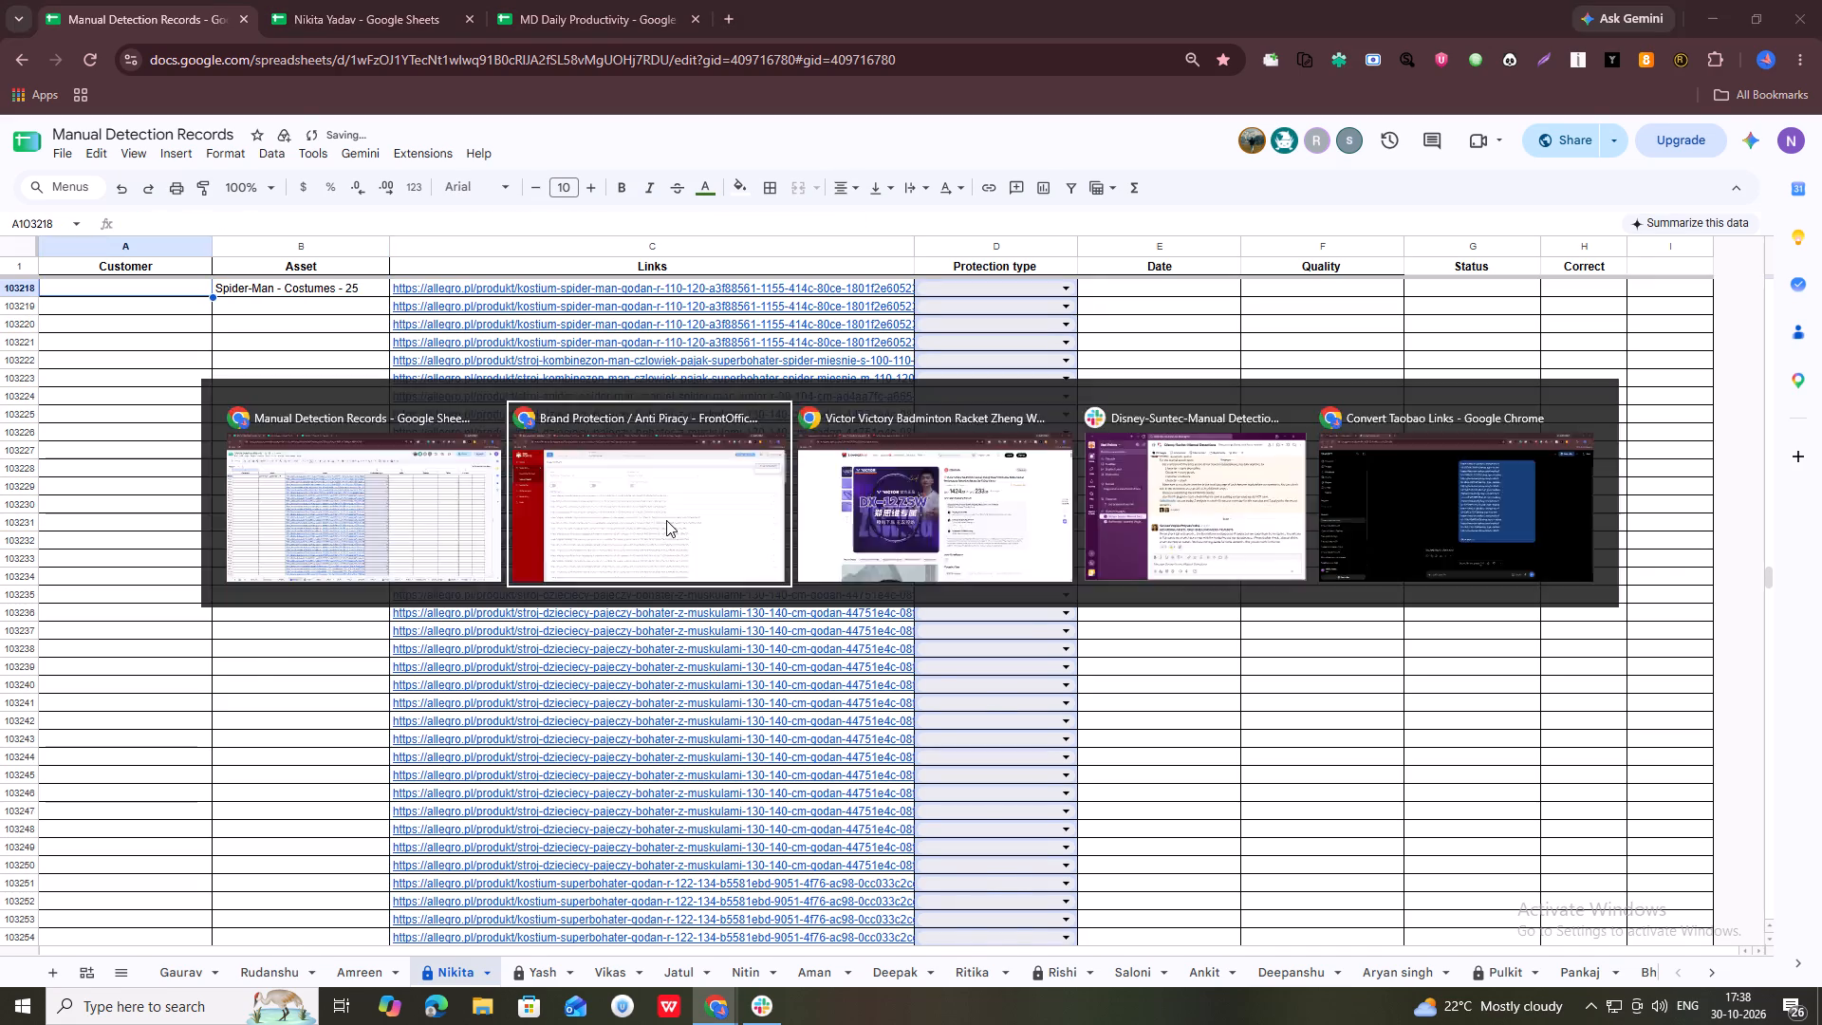
left_click(599, 152, "alt")
key("alt+Tab")
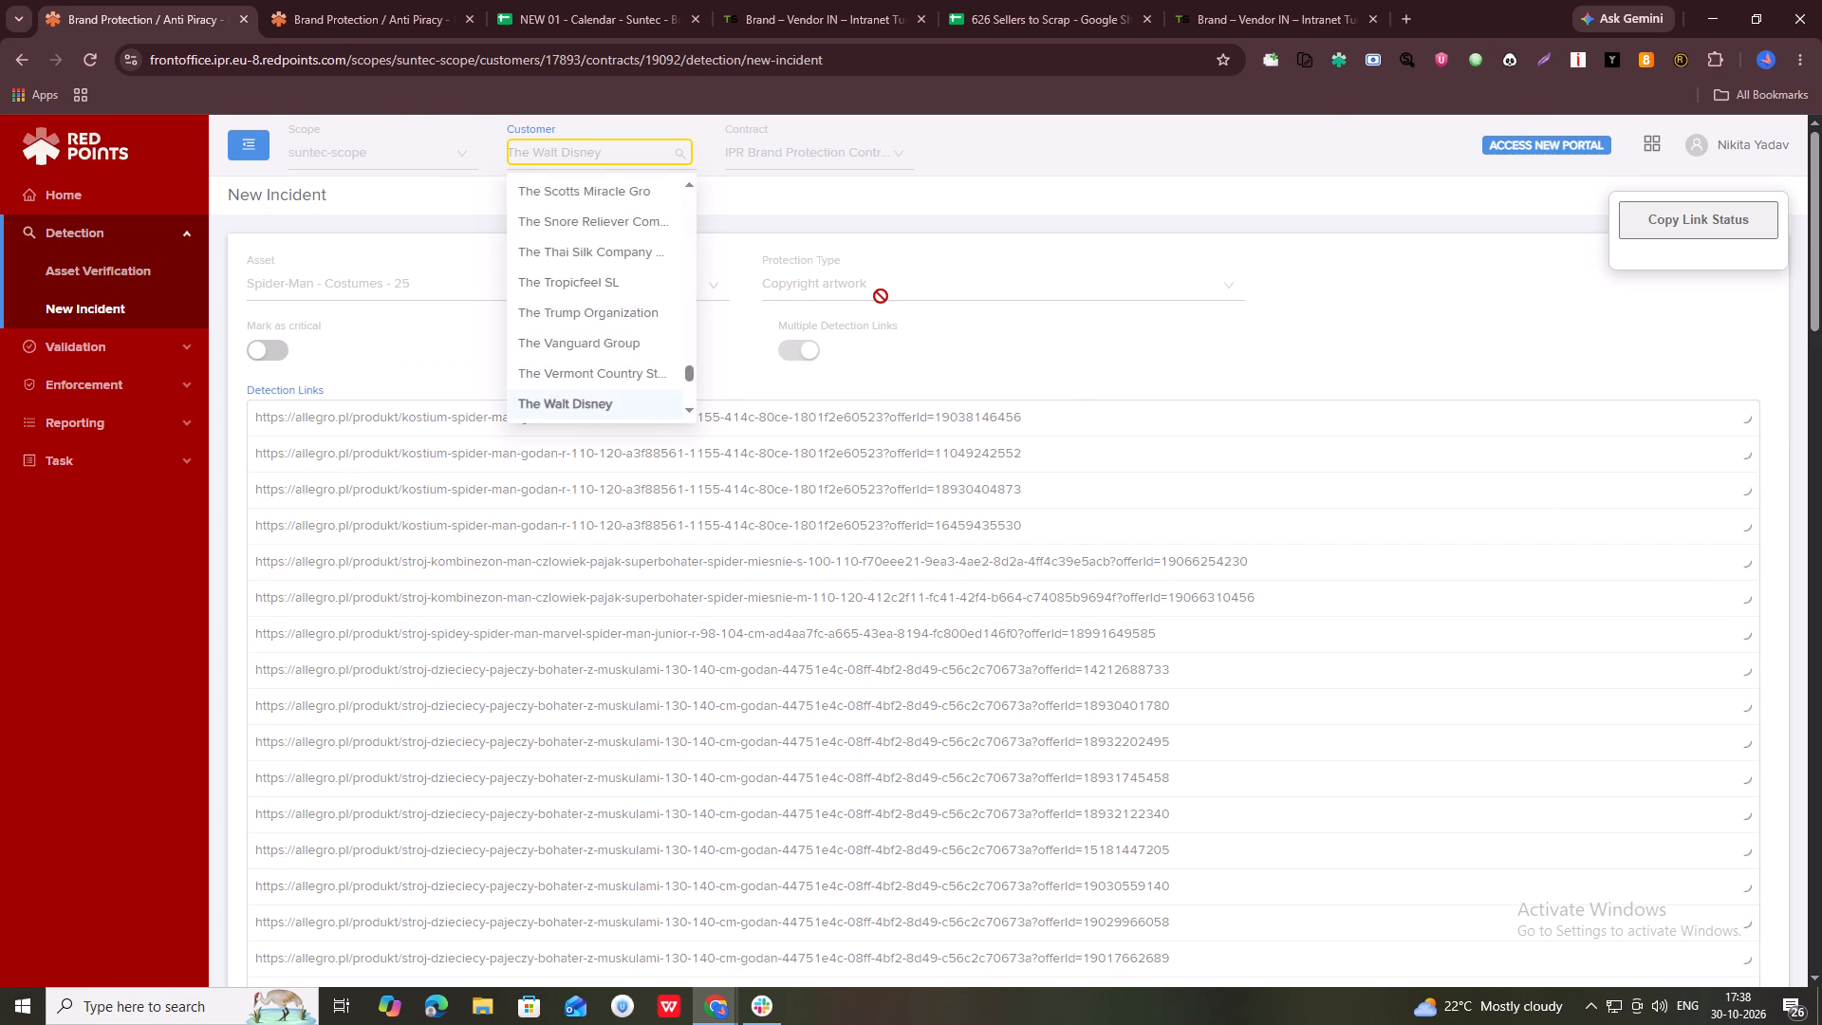
key("ctrl+v")
In row 103218 of Manual Detection Records, set the protection type to copyright artwork and enter the date 10/30/2026.
key("Right")
key("Right")
key("Right")
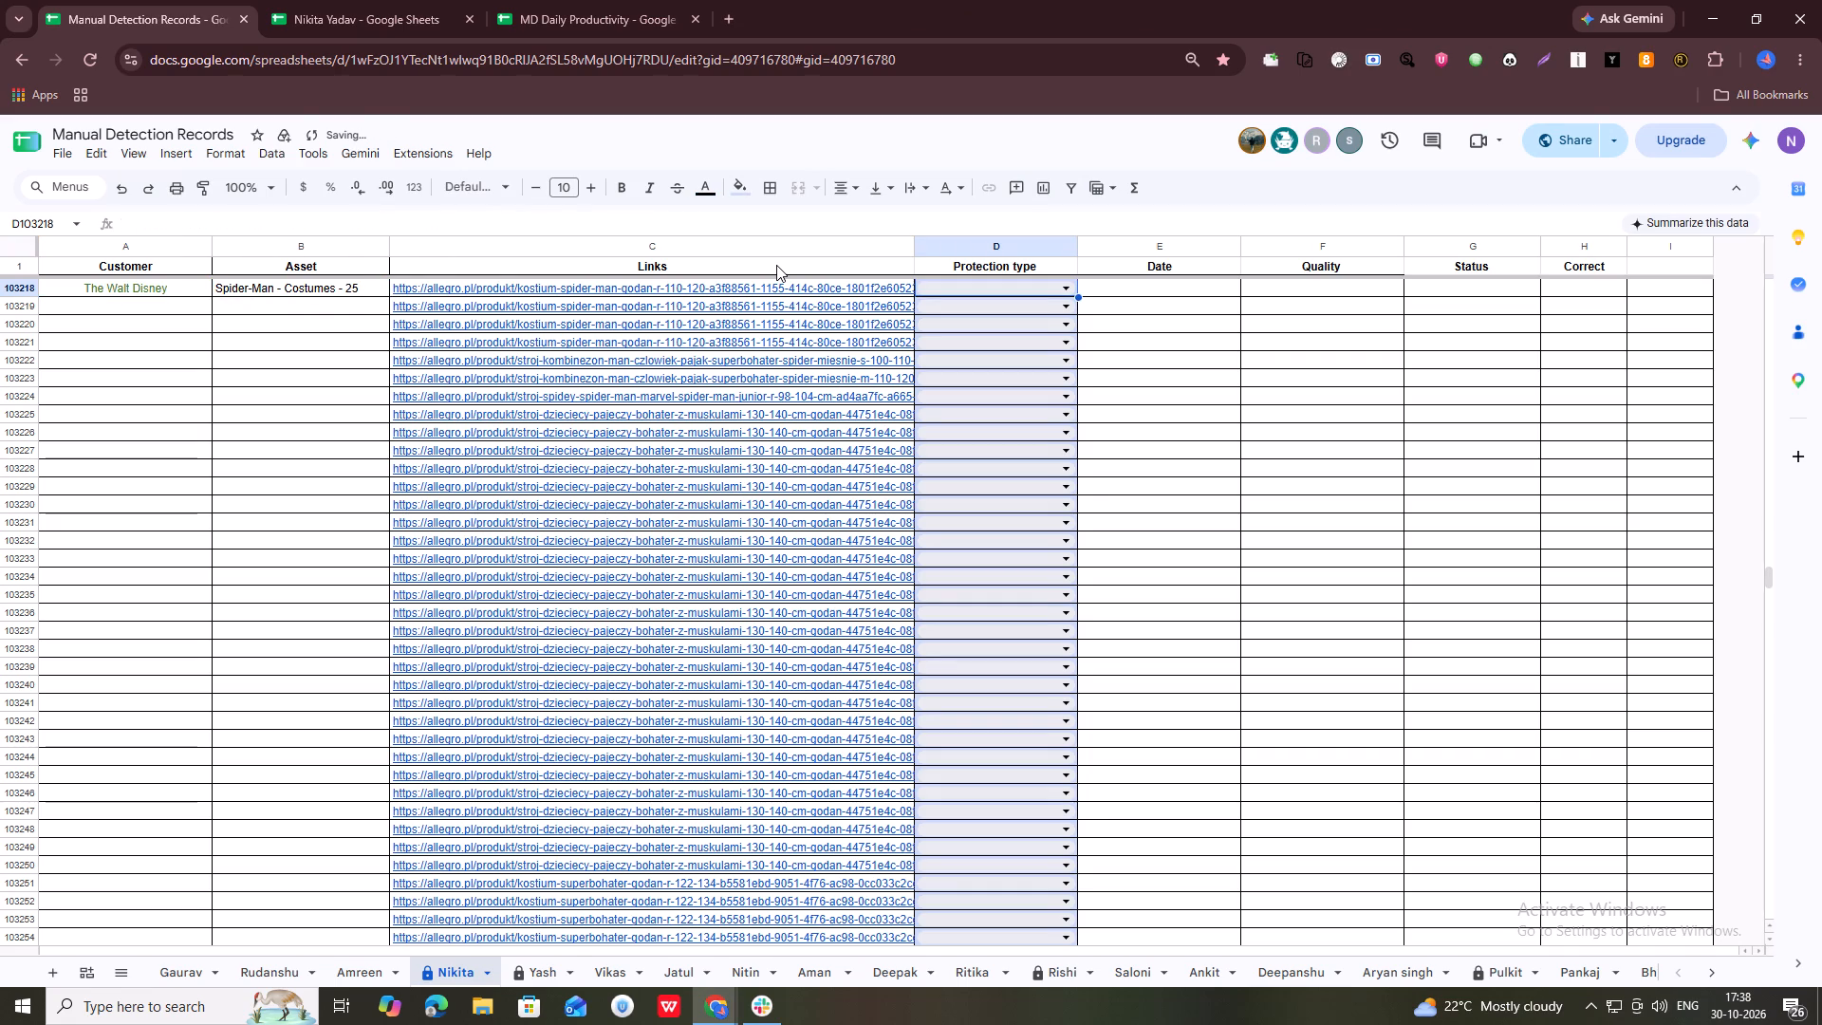
type("copy")
key("Down")
key("Down")
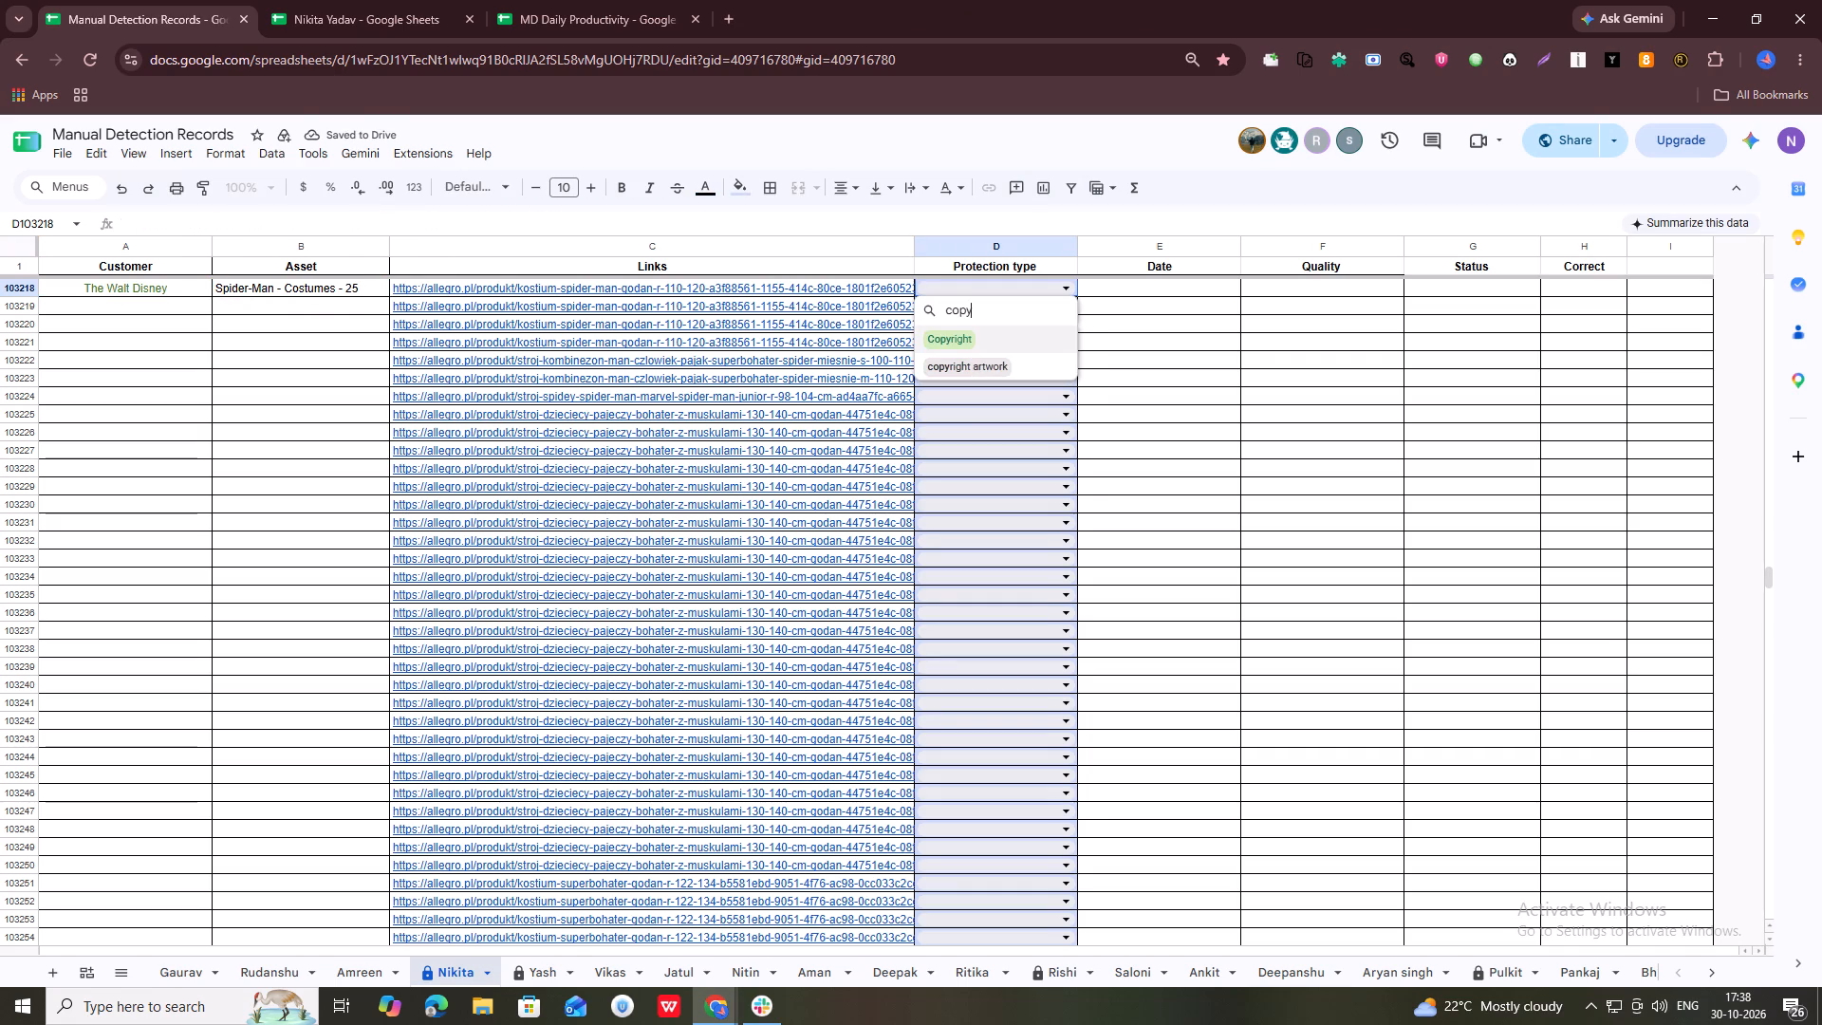
key("Return")
key("Up")
key("Right")
key("ctrl+semicolon")
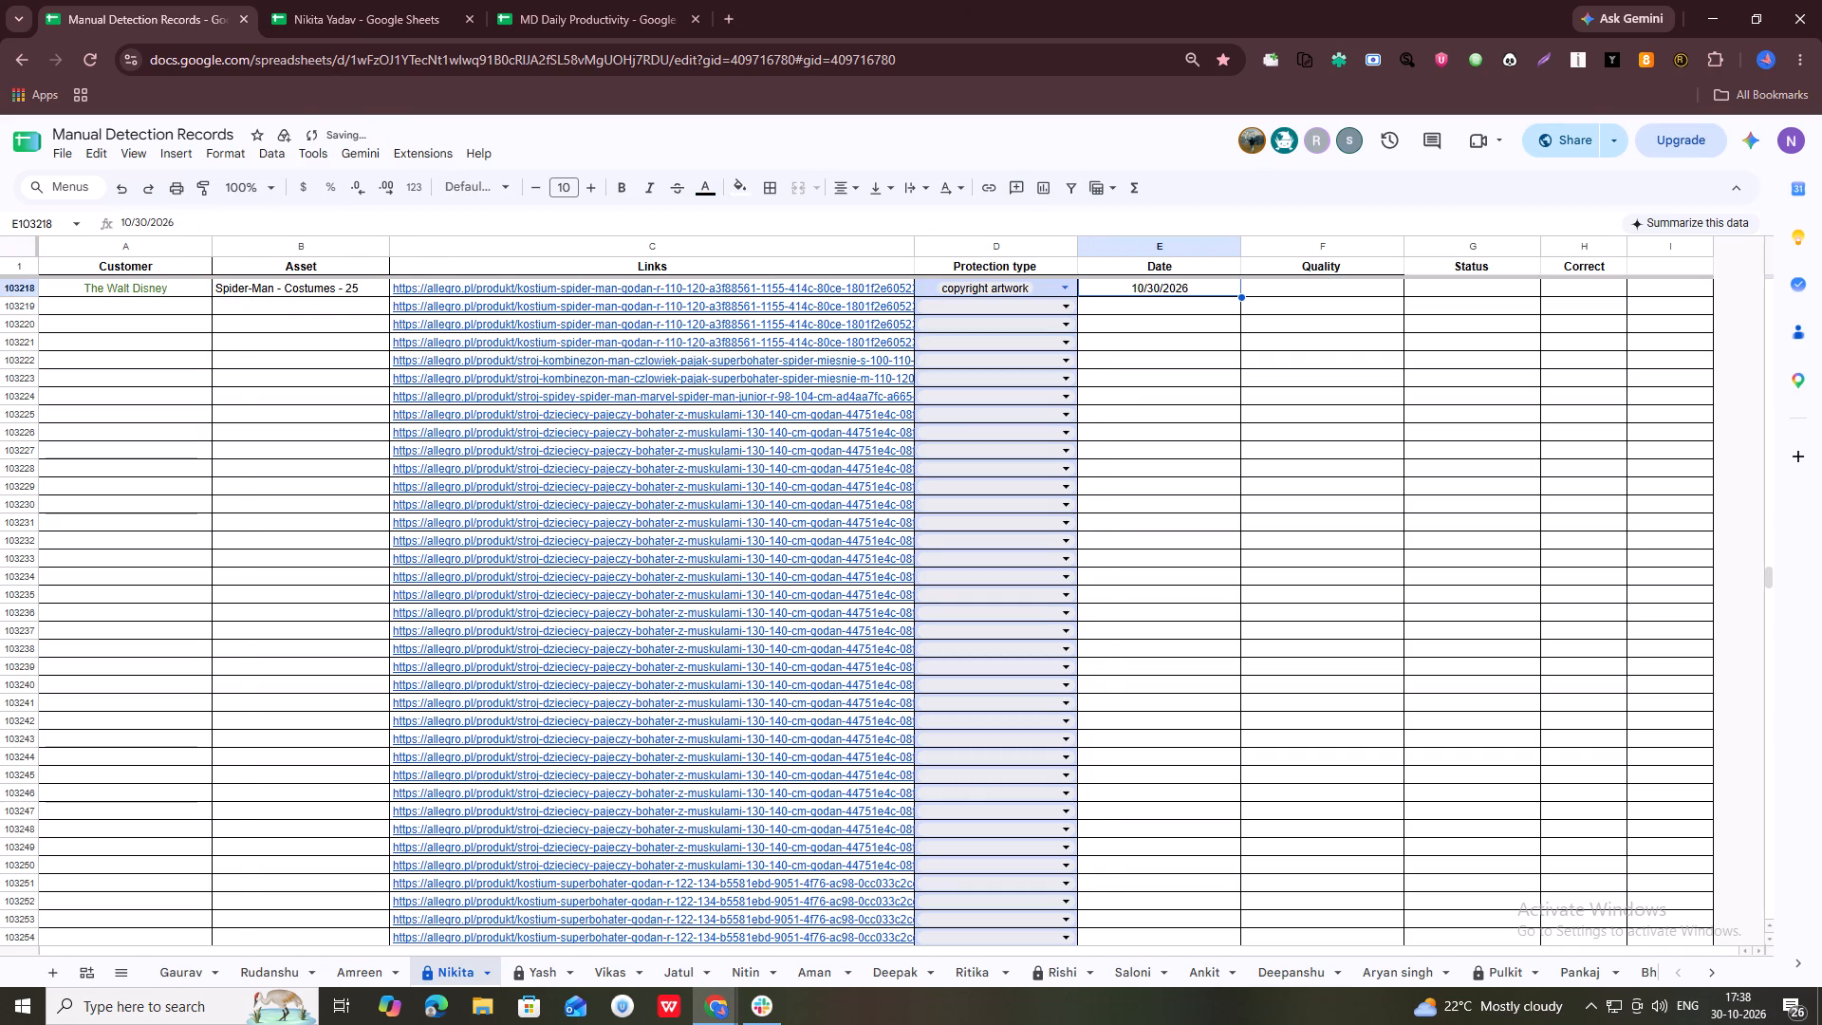
Fill the protection type, date, customer and asset of row 103218 down through row 103308.
key("shift+Left")
key("ctrl+space")
key("ctrl+d")
key("ctrl+Left")
key("shift+Right")
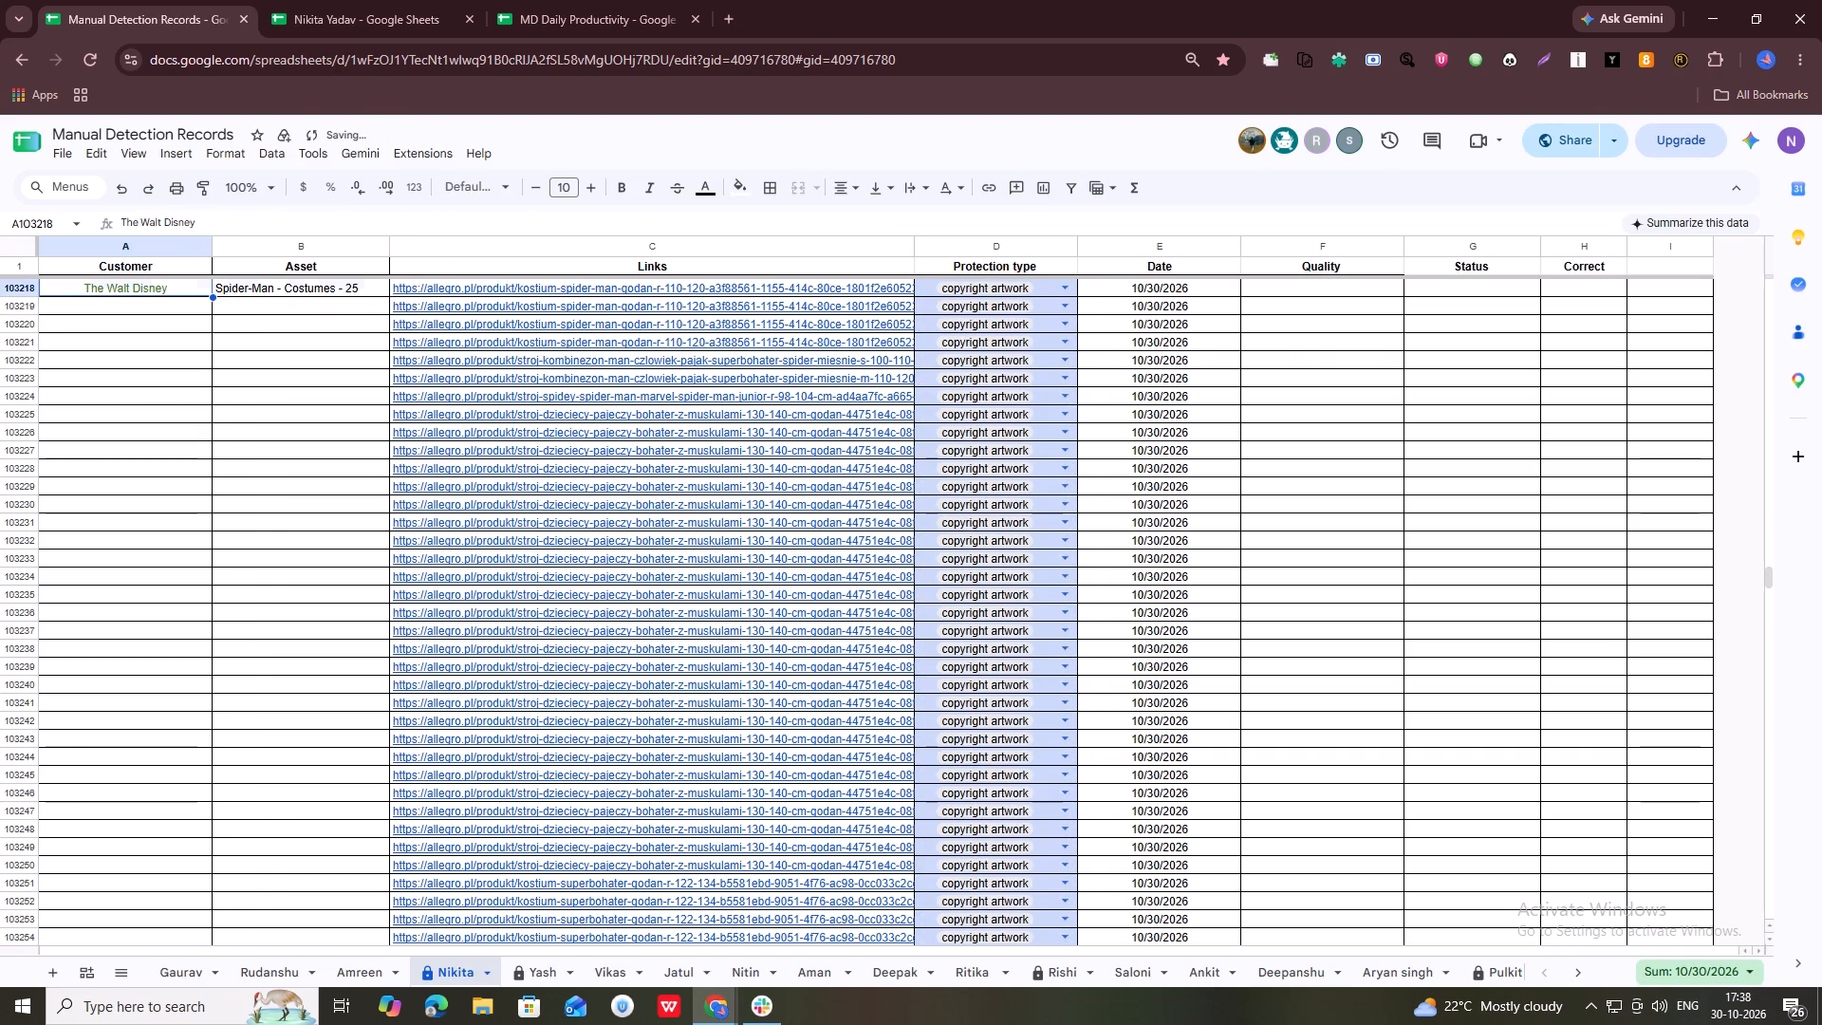
key("ctrl+space")
key("ctrl+d")
Copy the link status results from the Red Points incident form and paste them into Manual Detection Records starting at cell F103217.
key("Right")
key("Right")
key("Right")
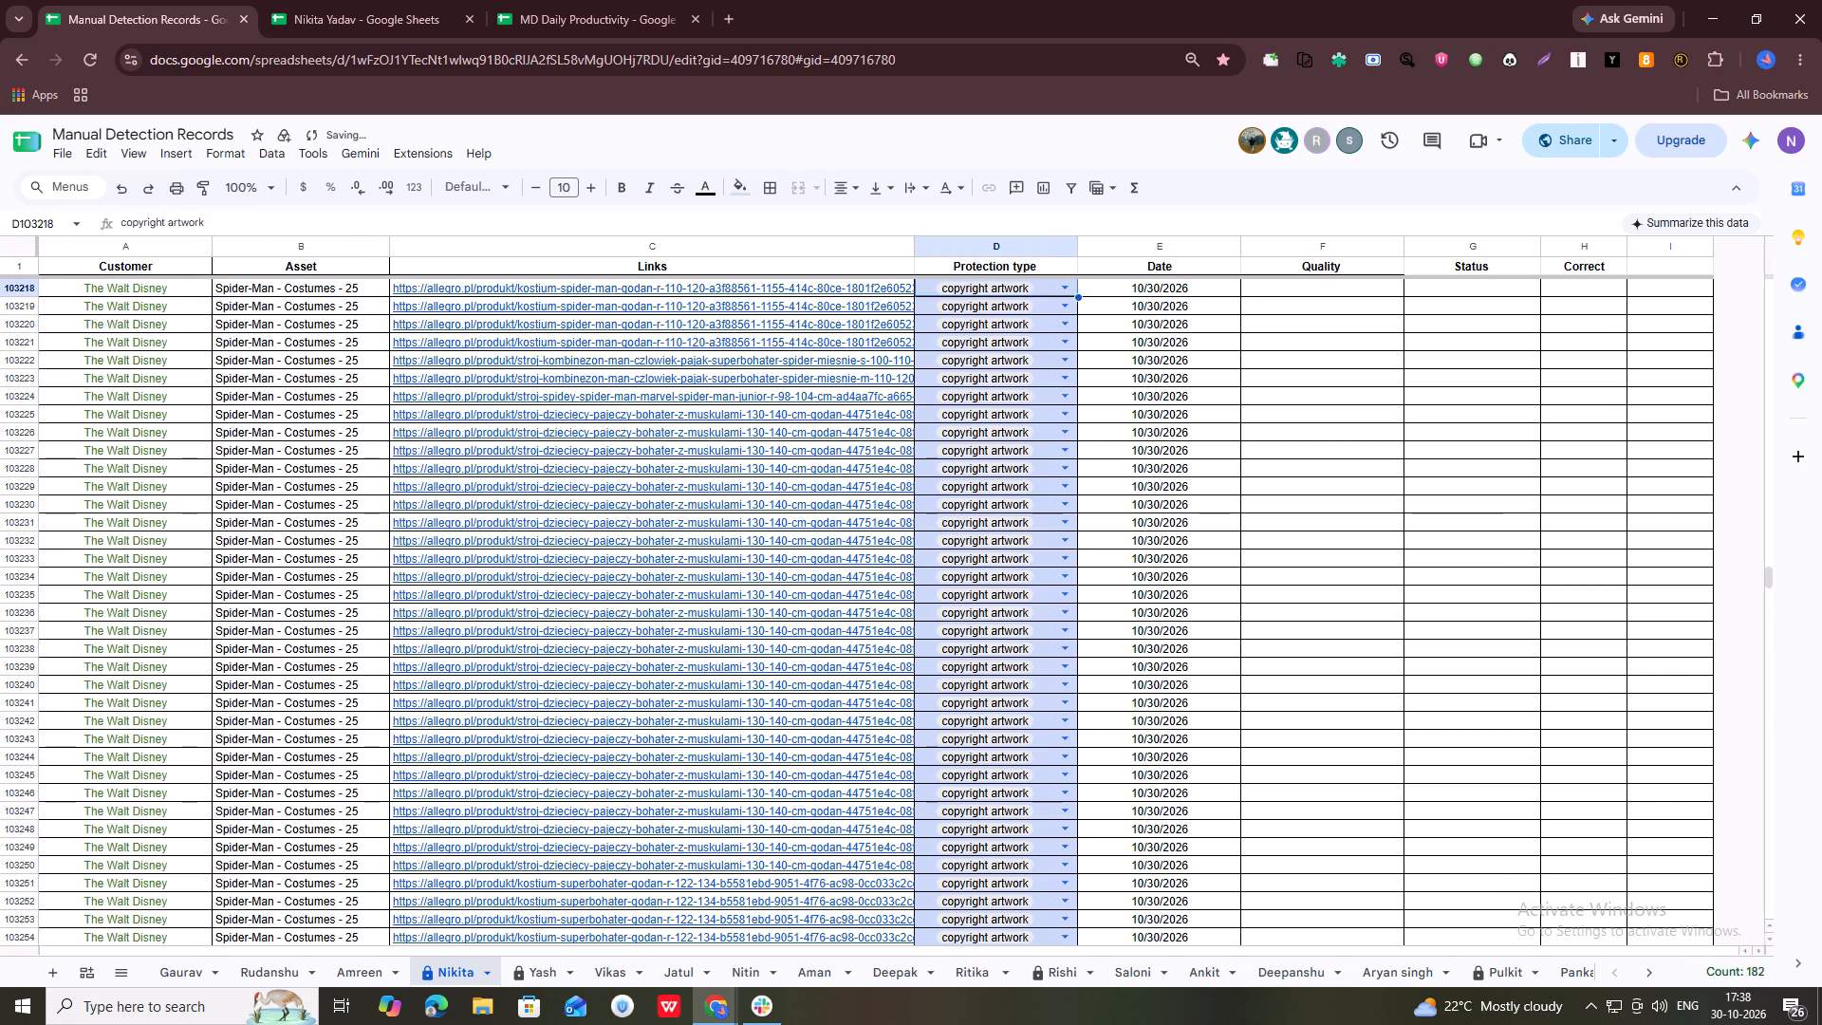
key("Right")
key("Right")
key("alt+Tab")
scroll(884, 446, "down", 5)
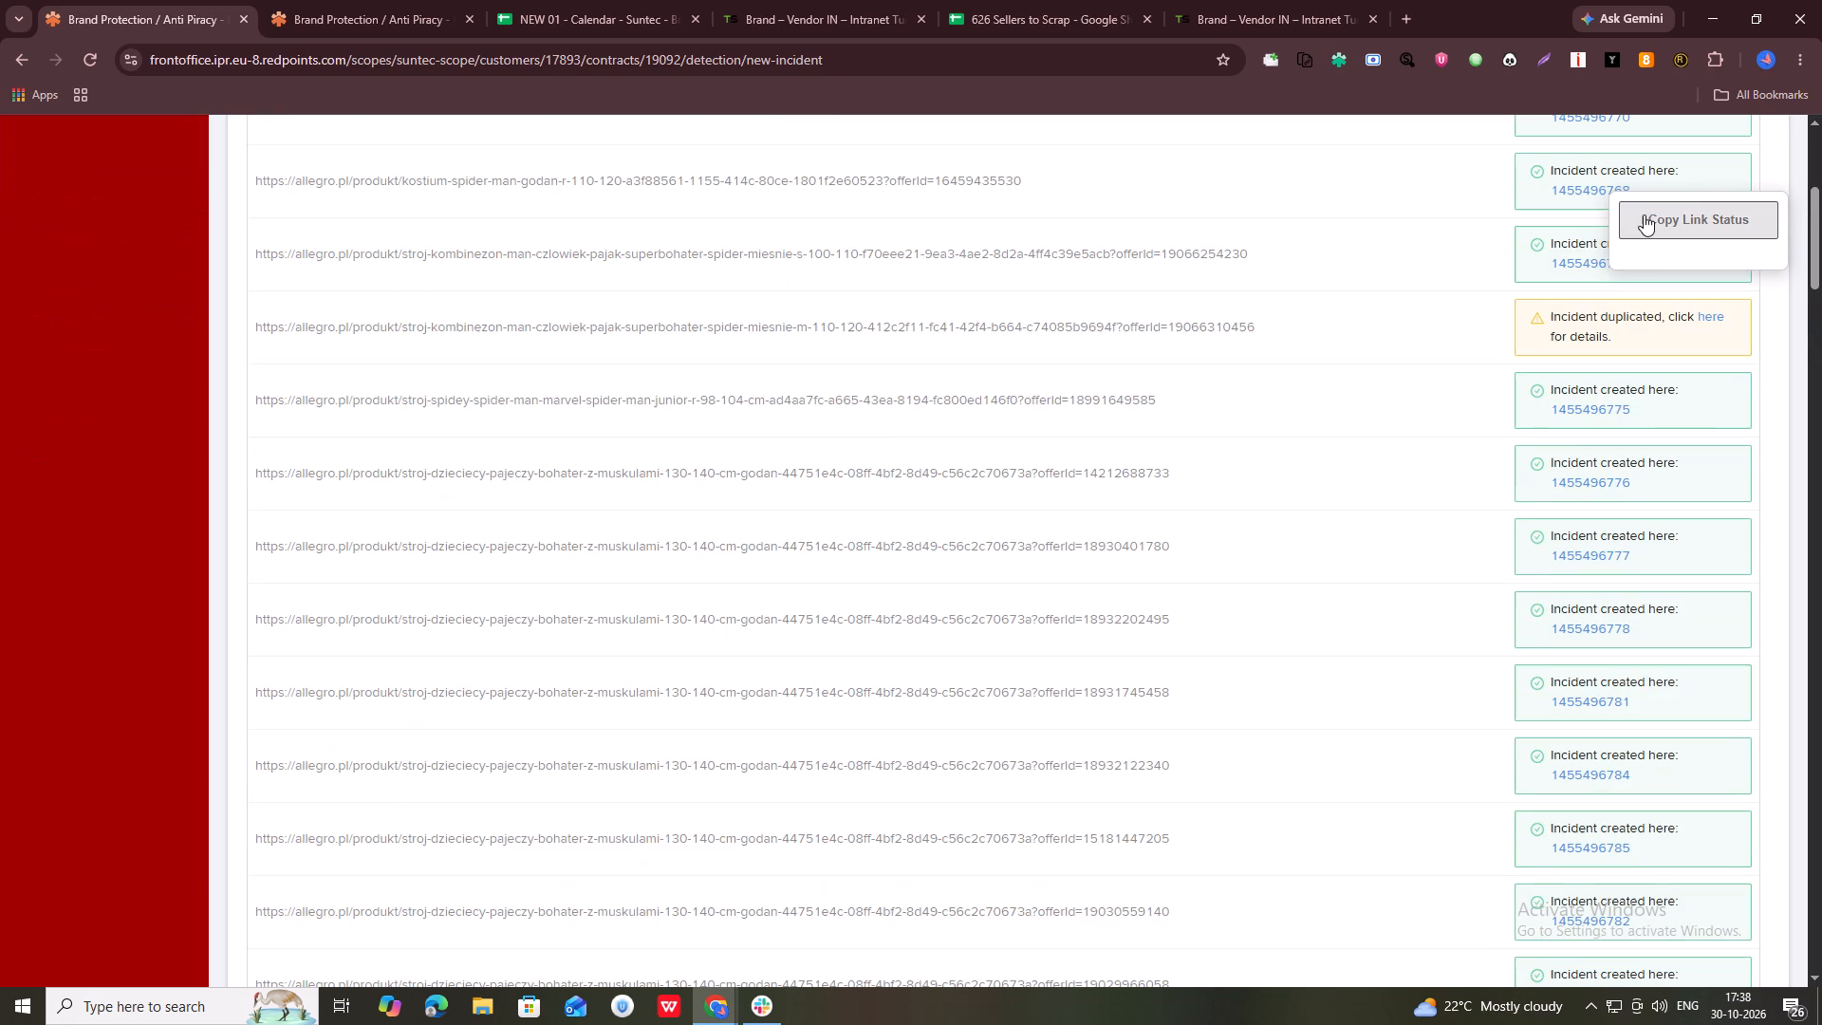
left_click(1644, 214)
key("alt+Tab")
scroll(1523, 461, "up", 2)
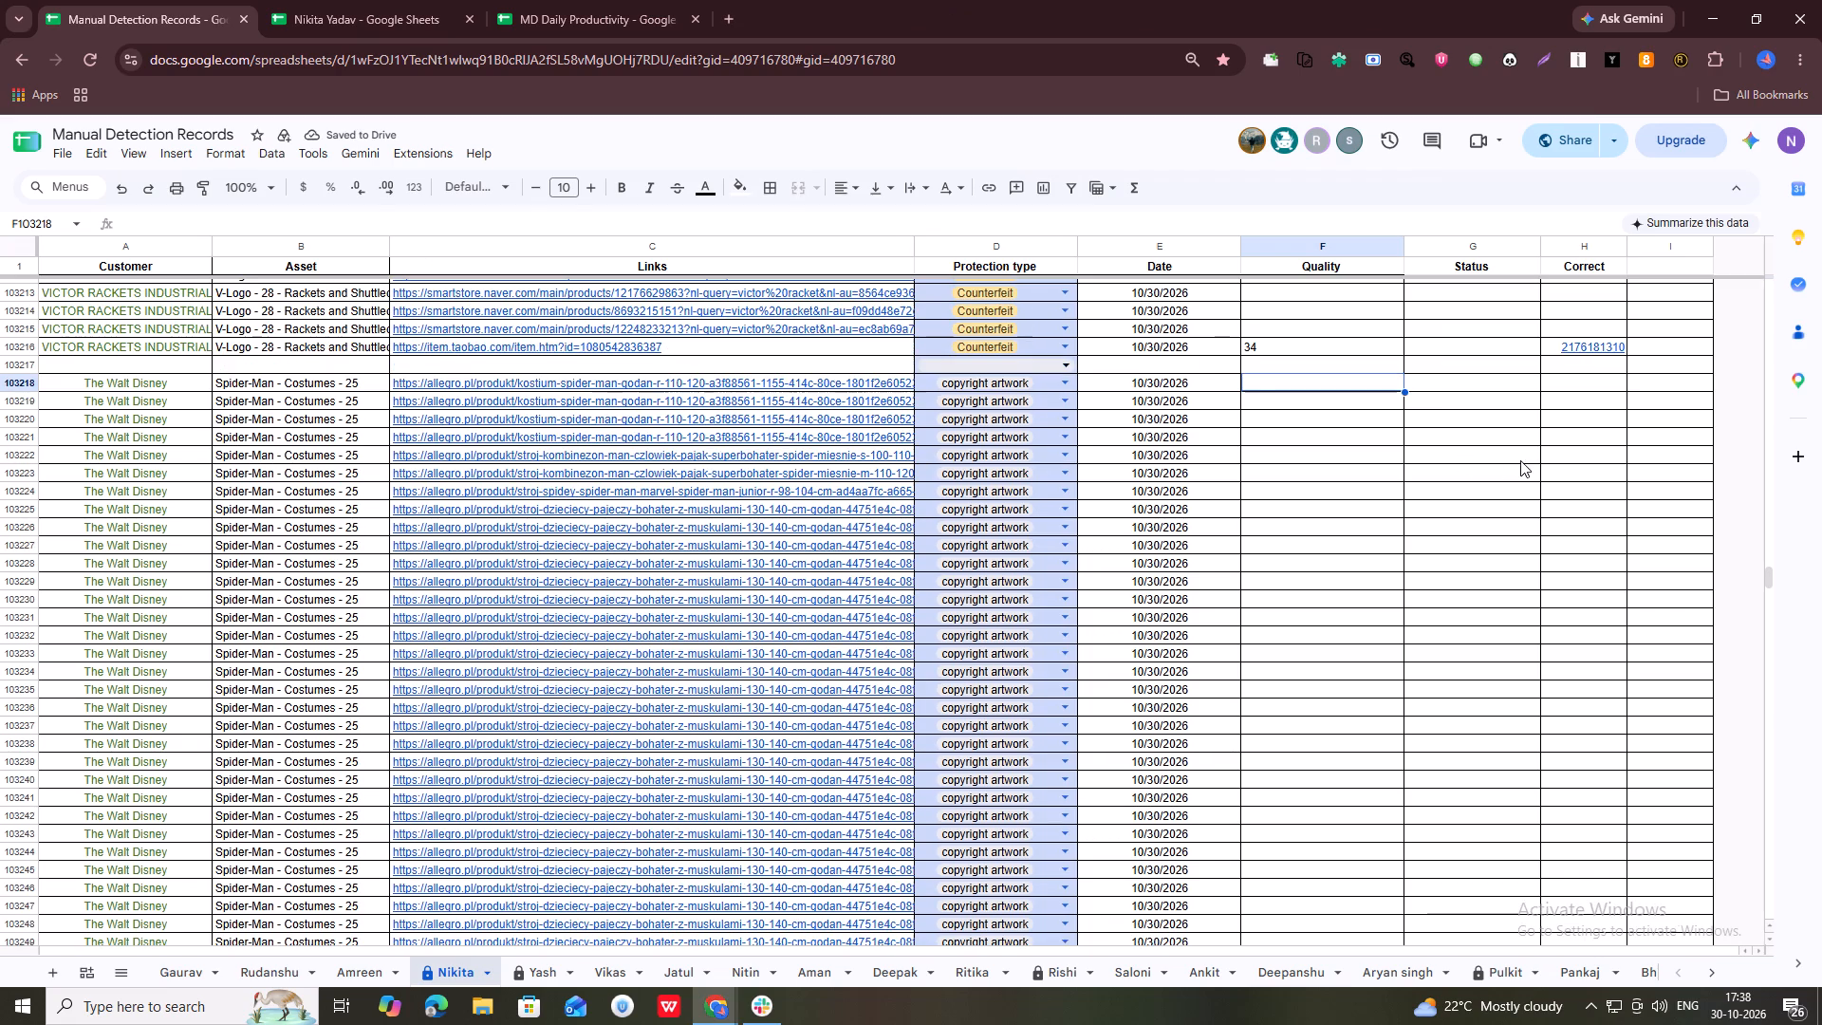
left_click(1322, 457)
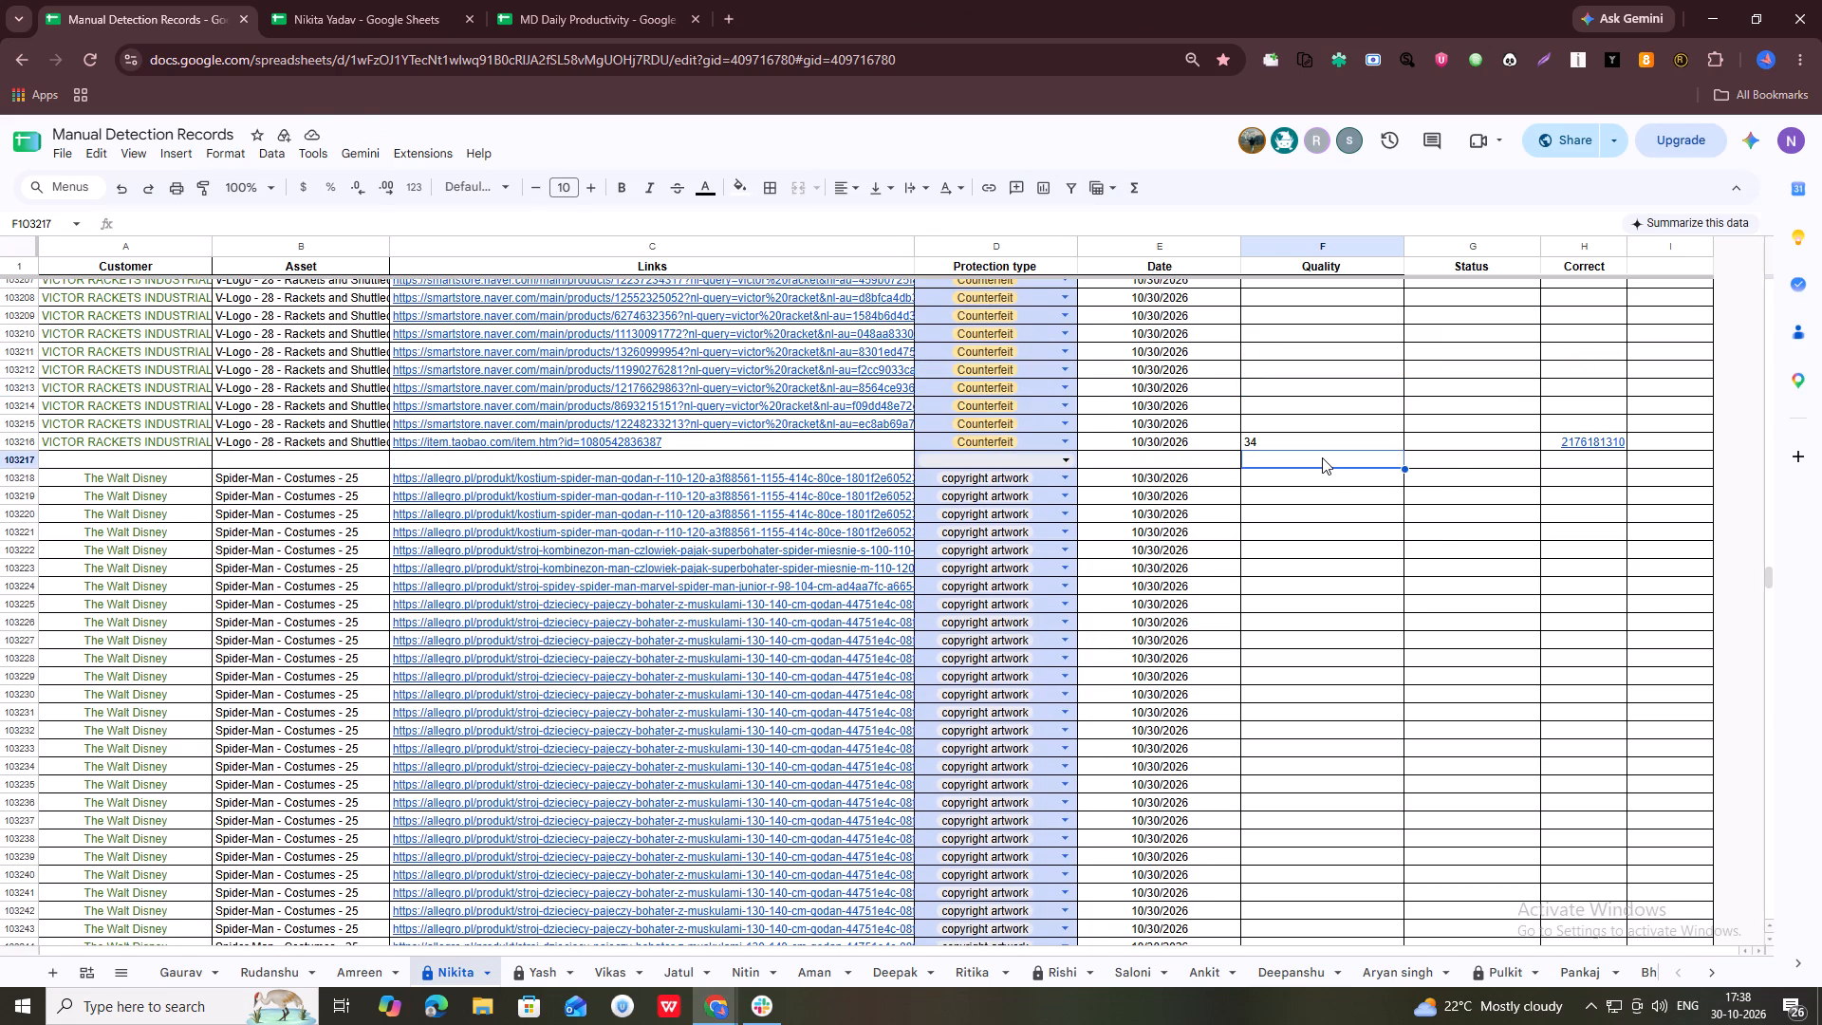
key("ctrl+v")
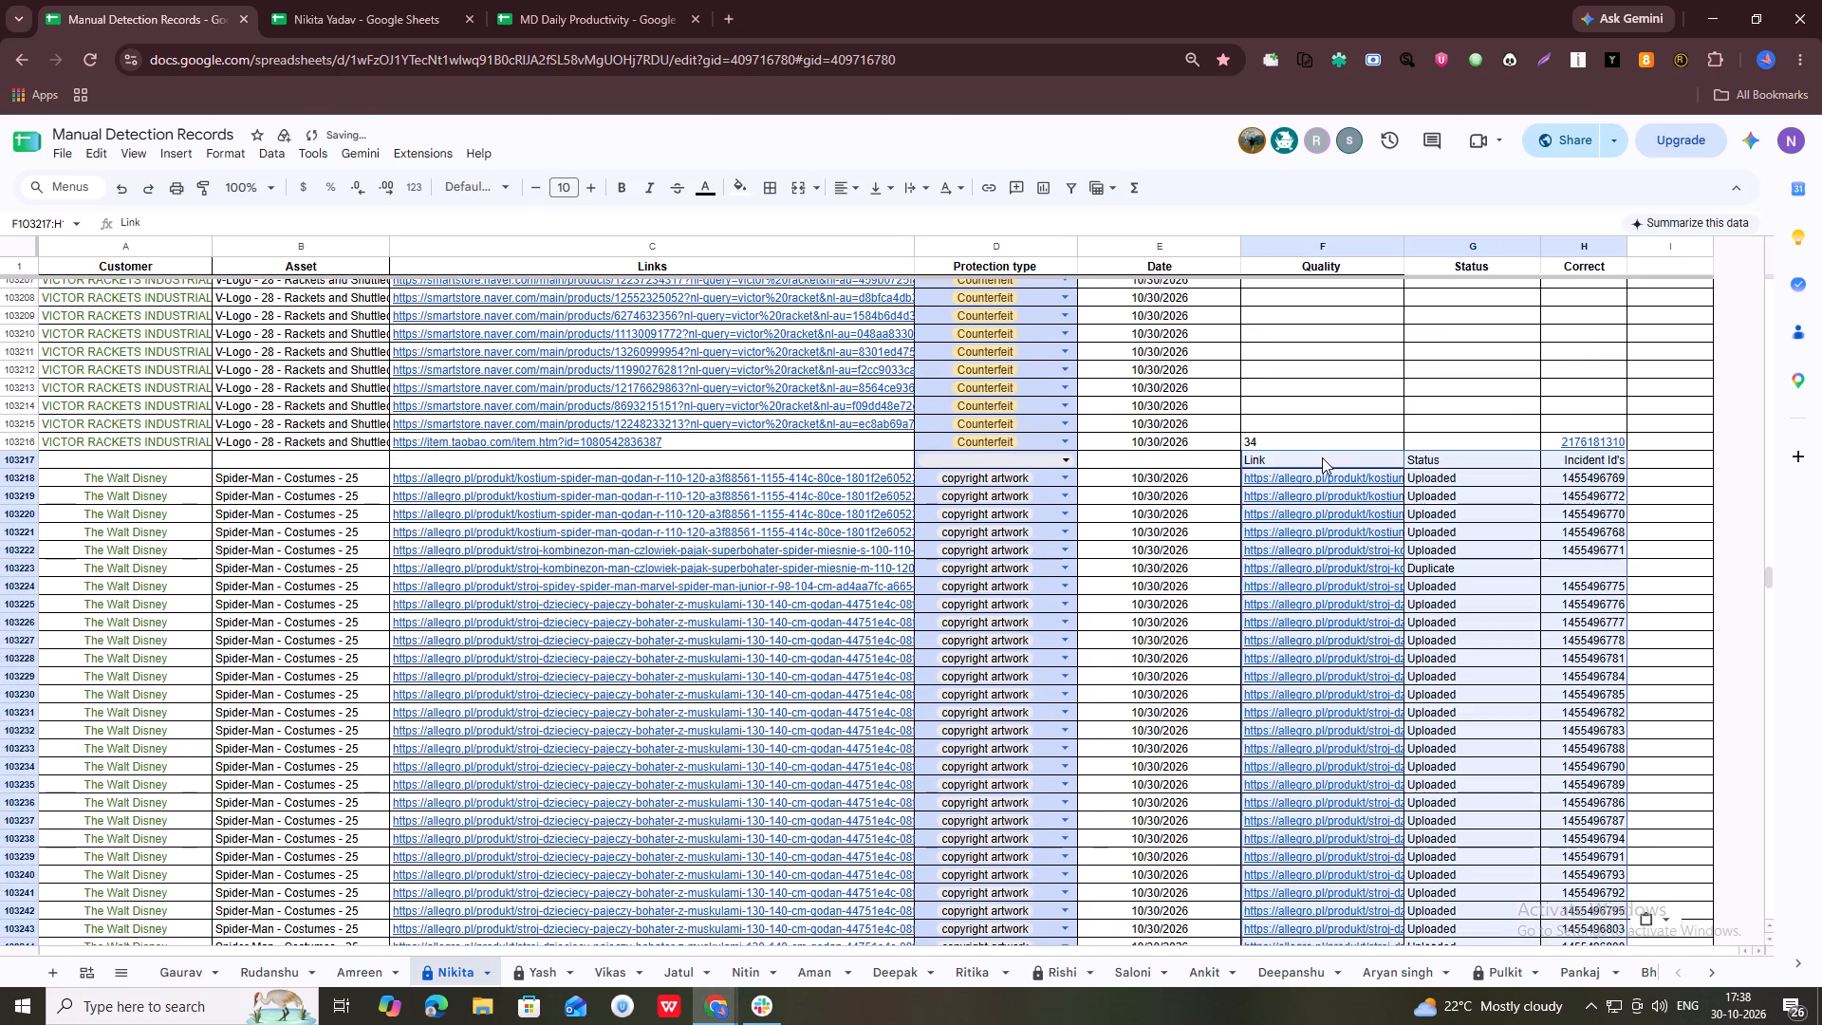
Clear the pasted Link, Status and Incident Id's headings from F103217 to H103217.
key("Left")
key("Right")
key("shift+Right")
key("shift+Right")
key("Delete")
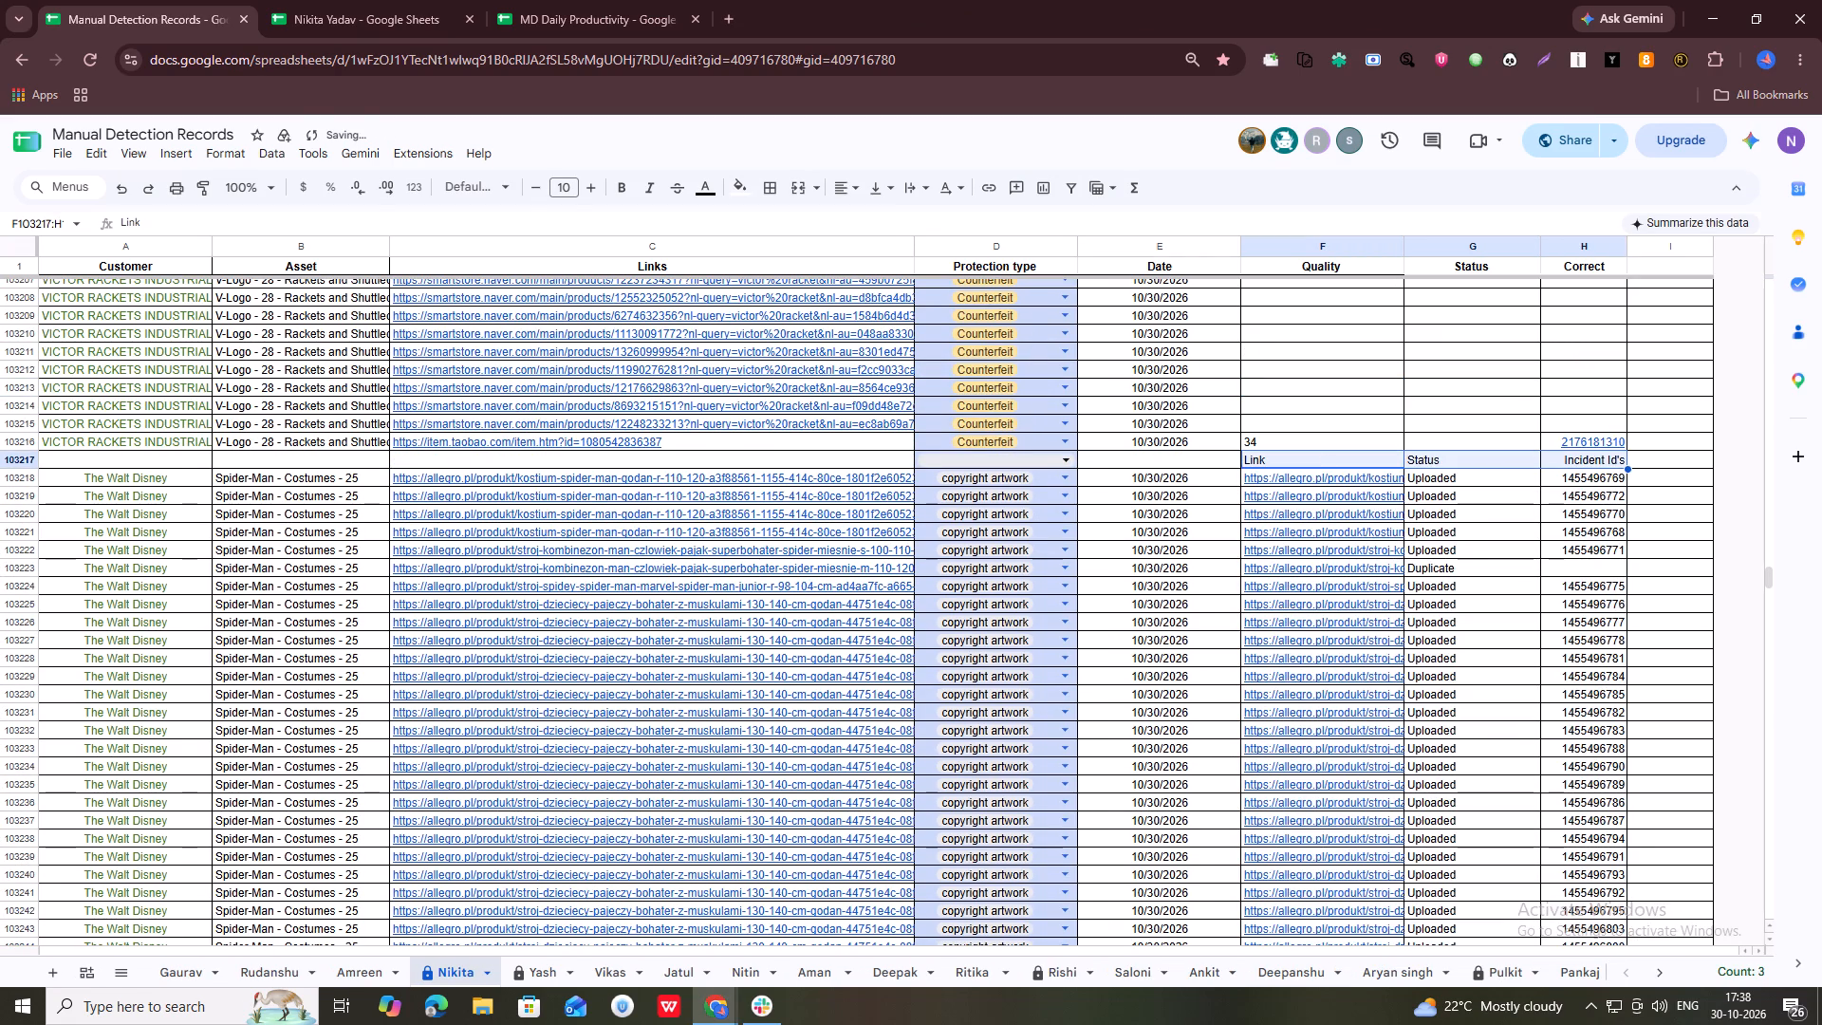
Clear the pasted links from the Quality column, cells F103218 to F103307.
key("Down")
key("ctrl+shift+Down")
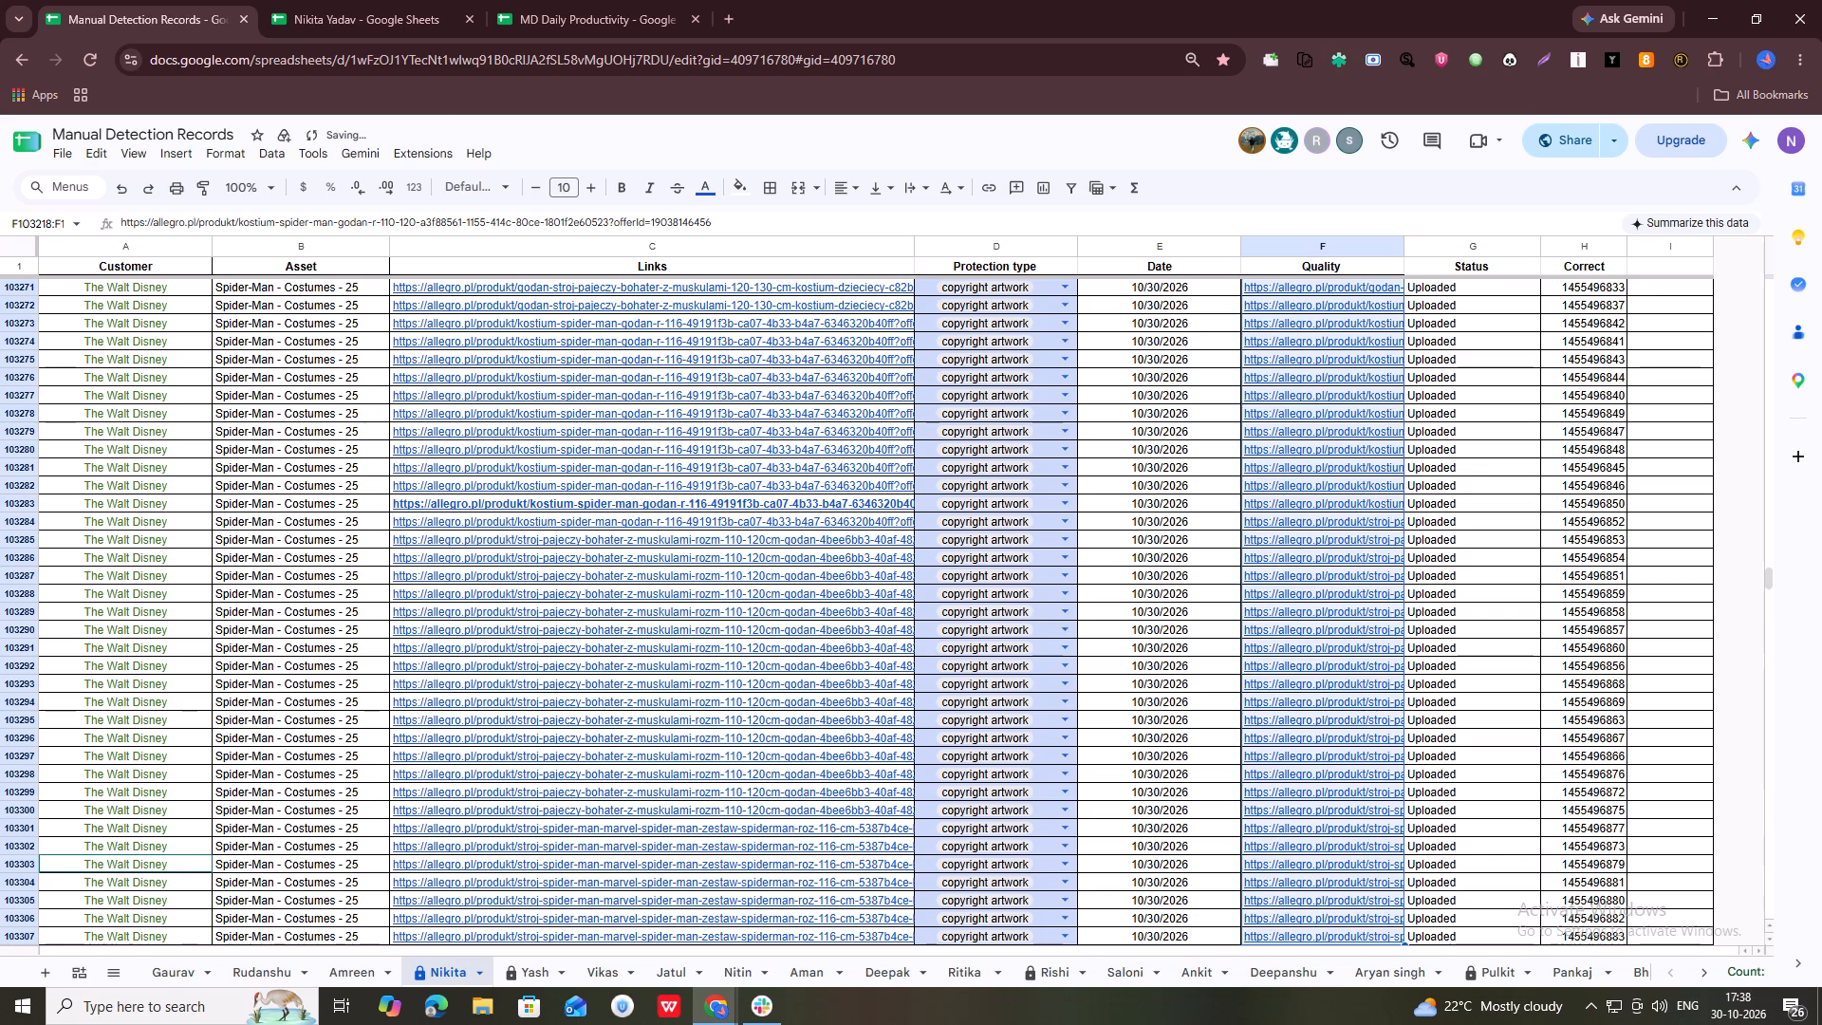
key("Delete")
scroll(1341, 531, "down", 4)
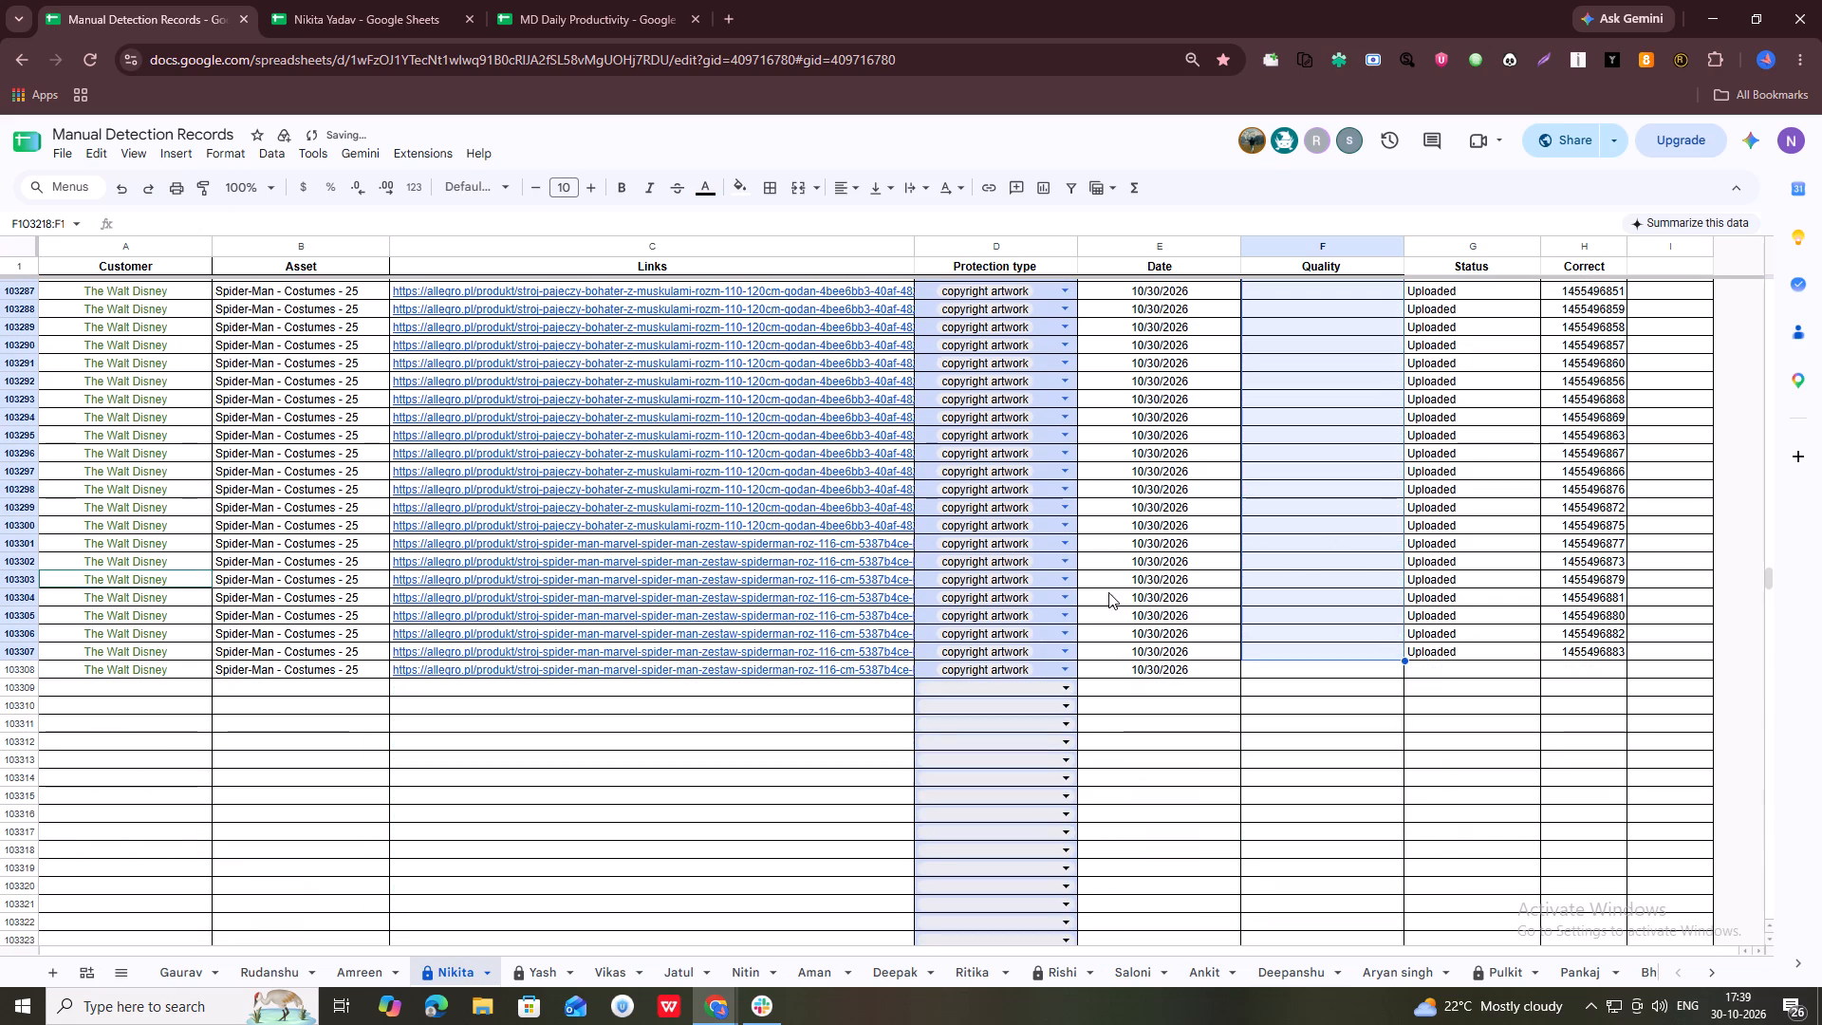
left_click(1357, 608)
Return to Red Points and start a fresh incident that keeps the Spider-Man - Costumes - 25 asset and copyright artwork type.
key("alt+Tab")
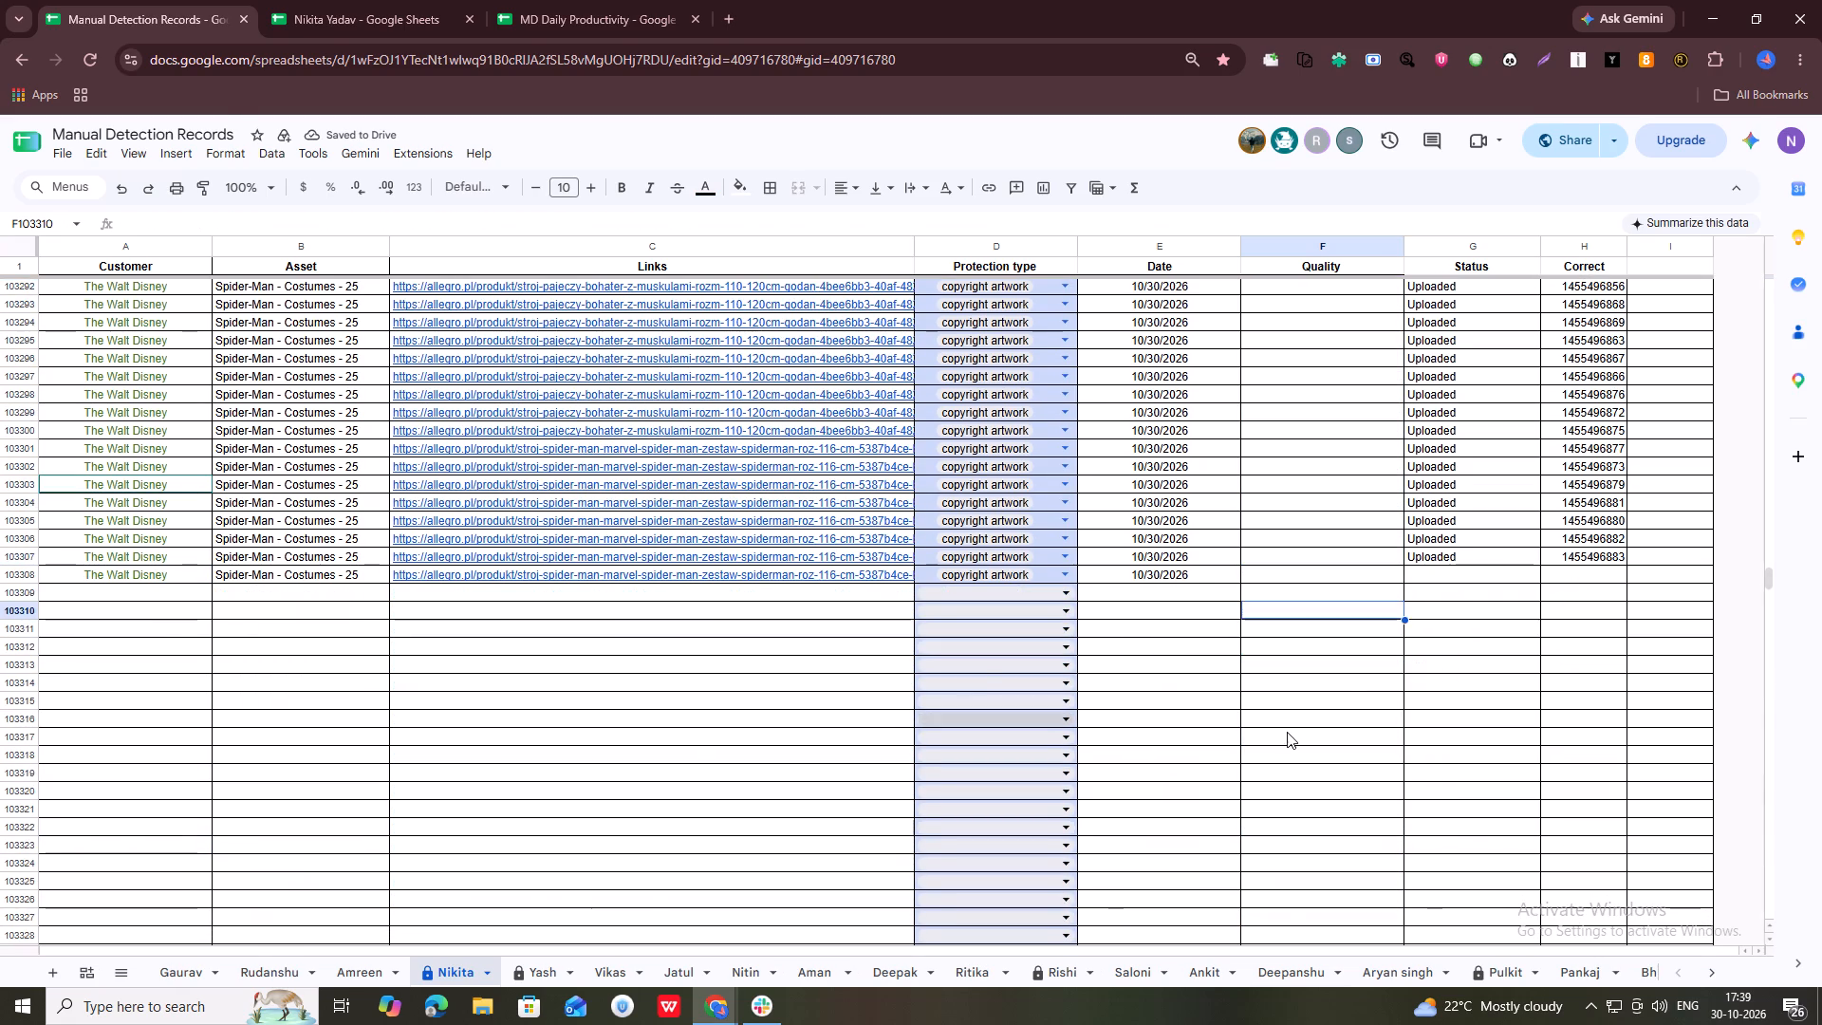
scroll(911, 729, "down", 20)
scroll(911, 729, "down", 20)
scroll(911, 729, "down", 18)
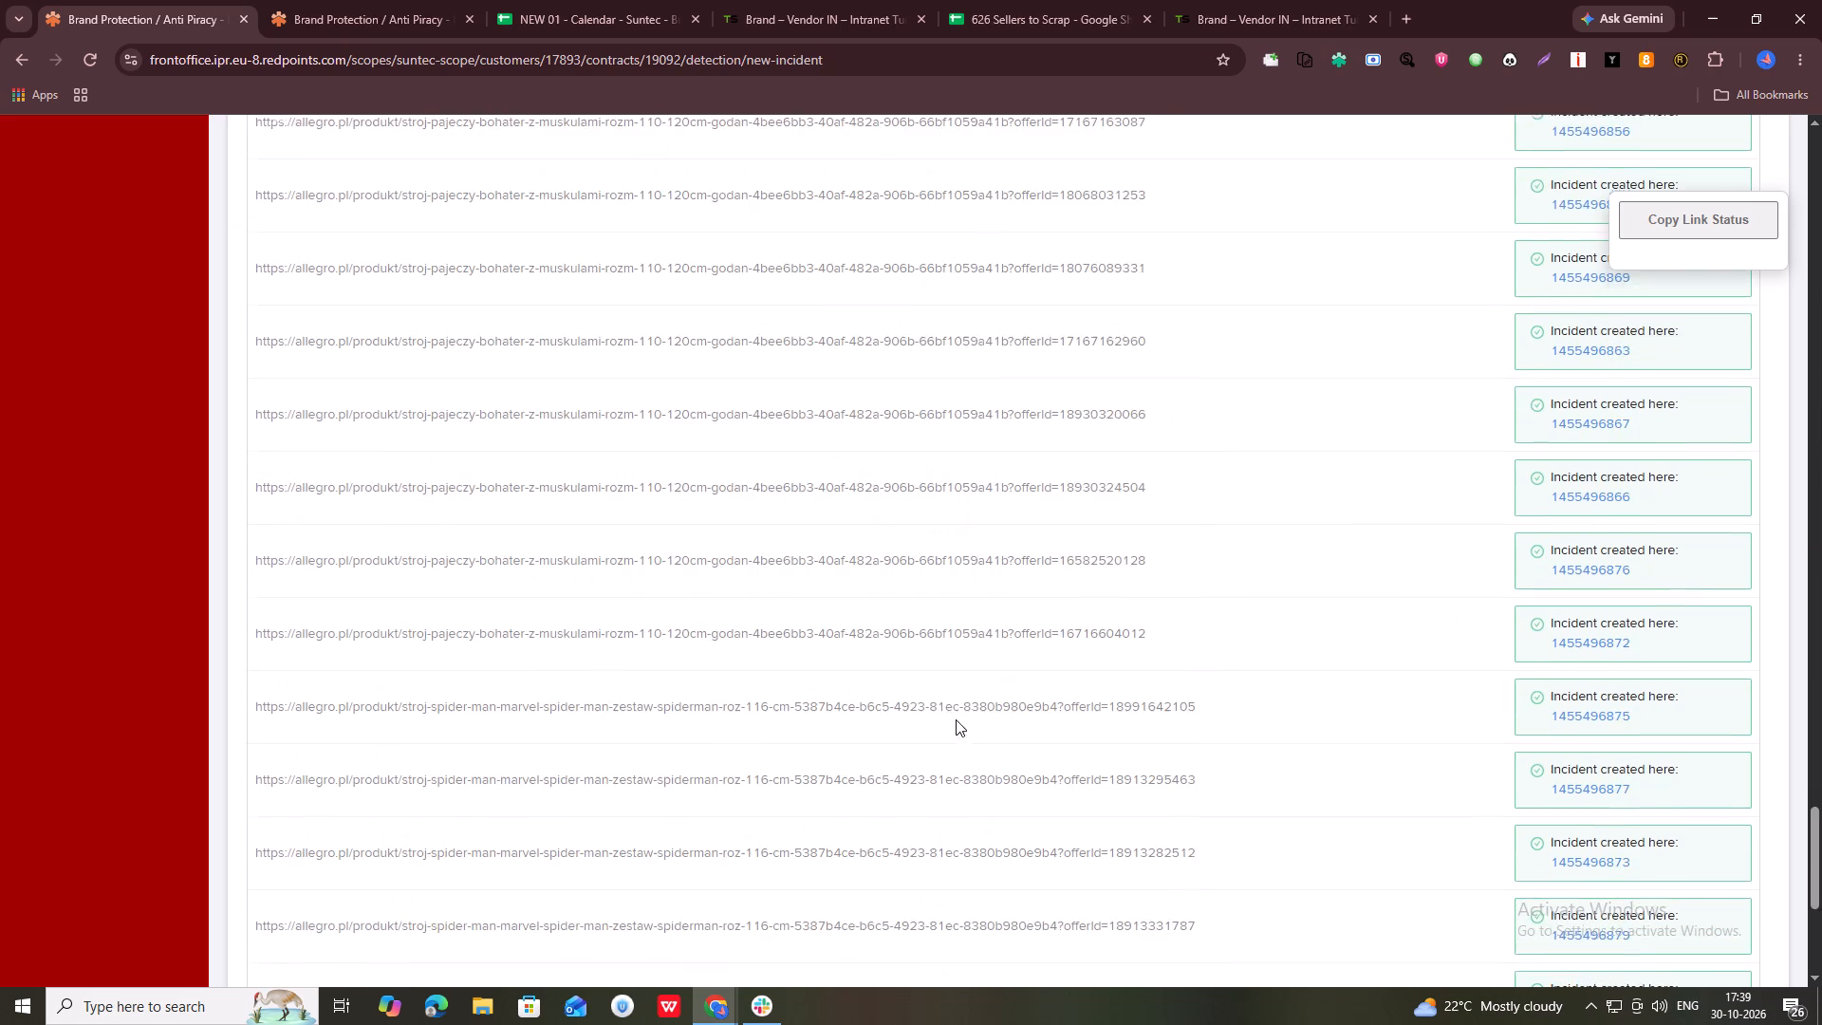
scroll(956, 719, "down", 18)
left_click(421, 836)
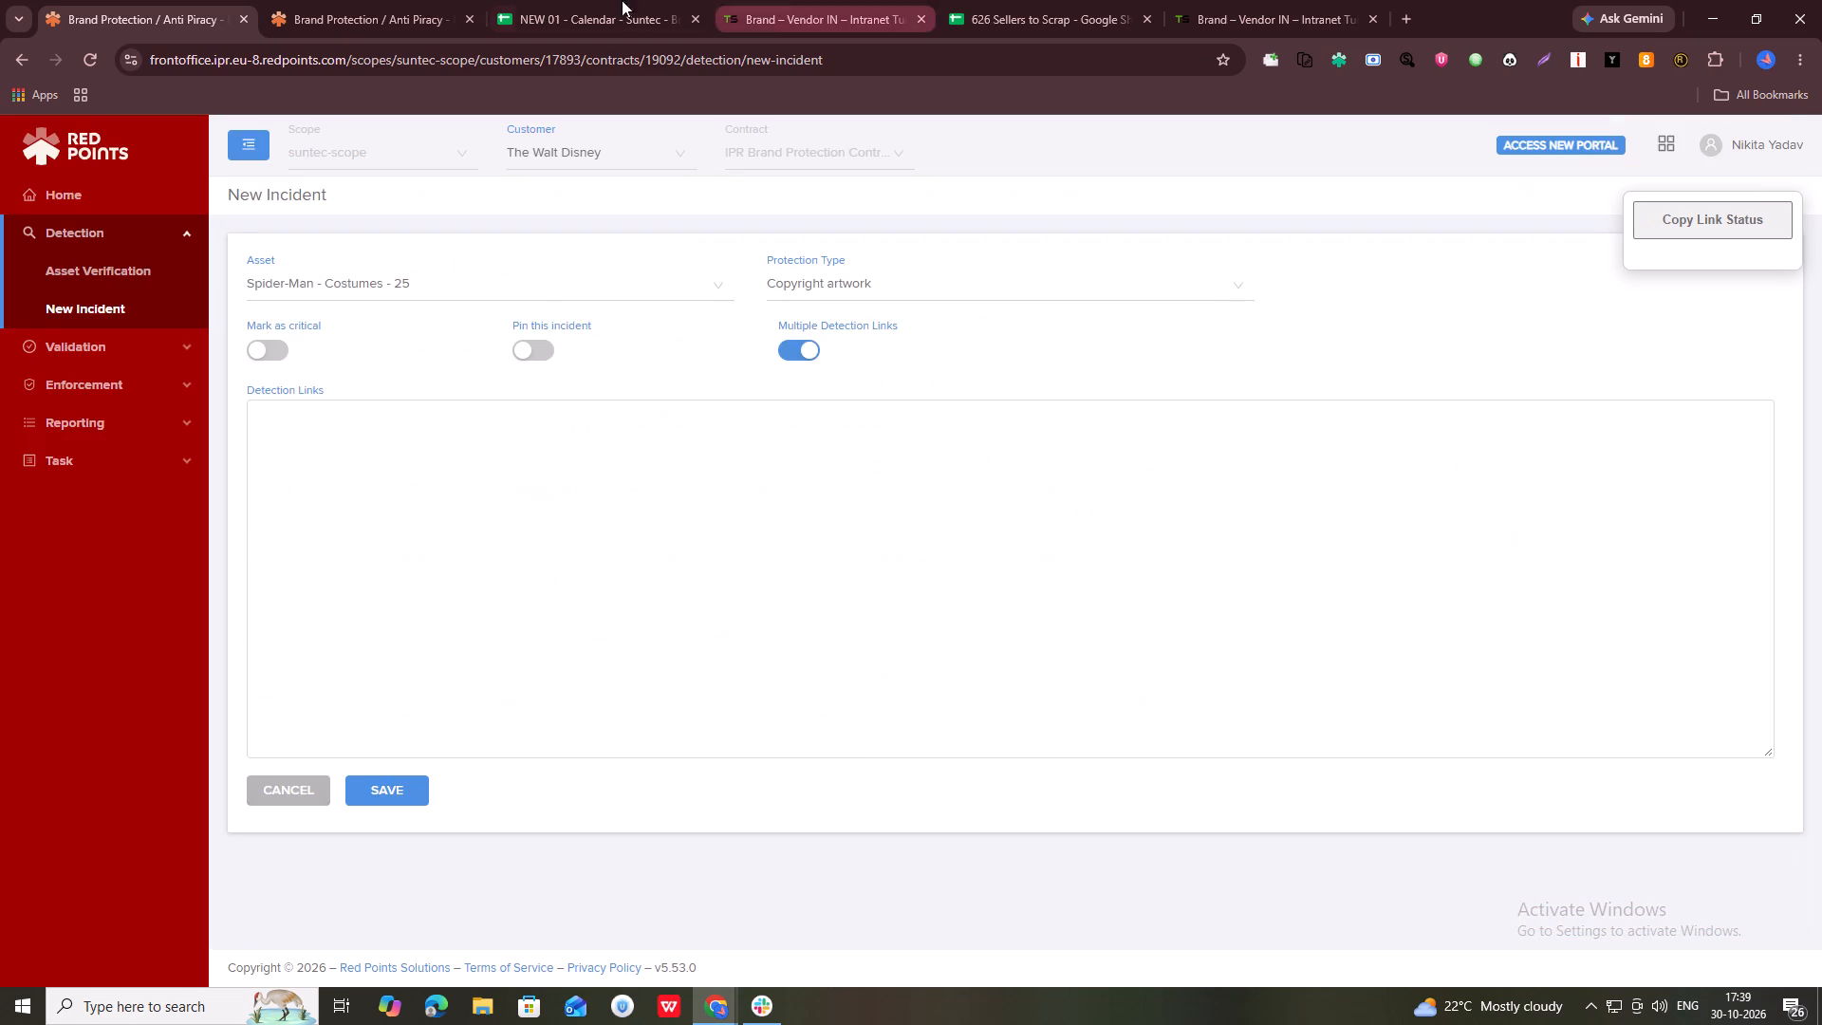
Switch to the NEW 01 - Calendar - Suntec - Brand sheet, open the RedPoints IPR Plugin and stop its running task.
left_click(588, 3)
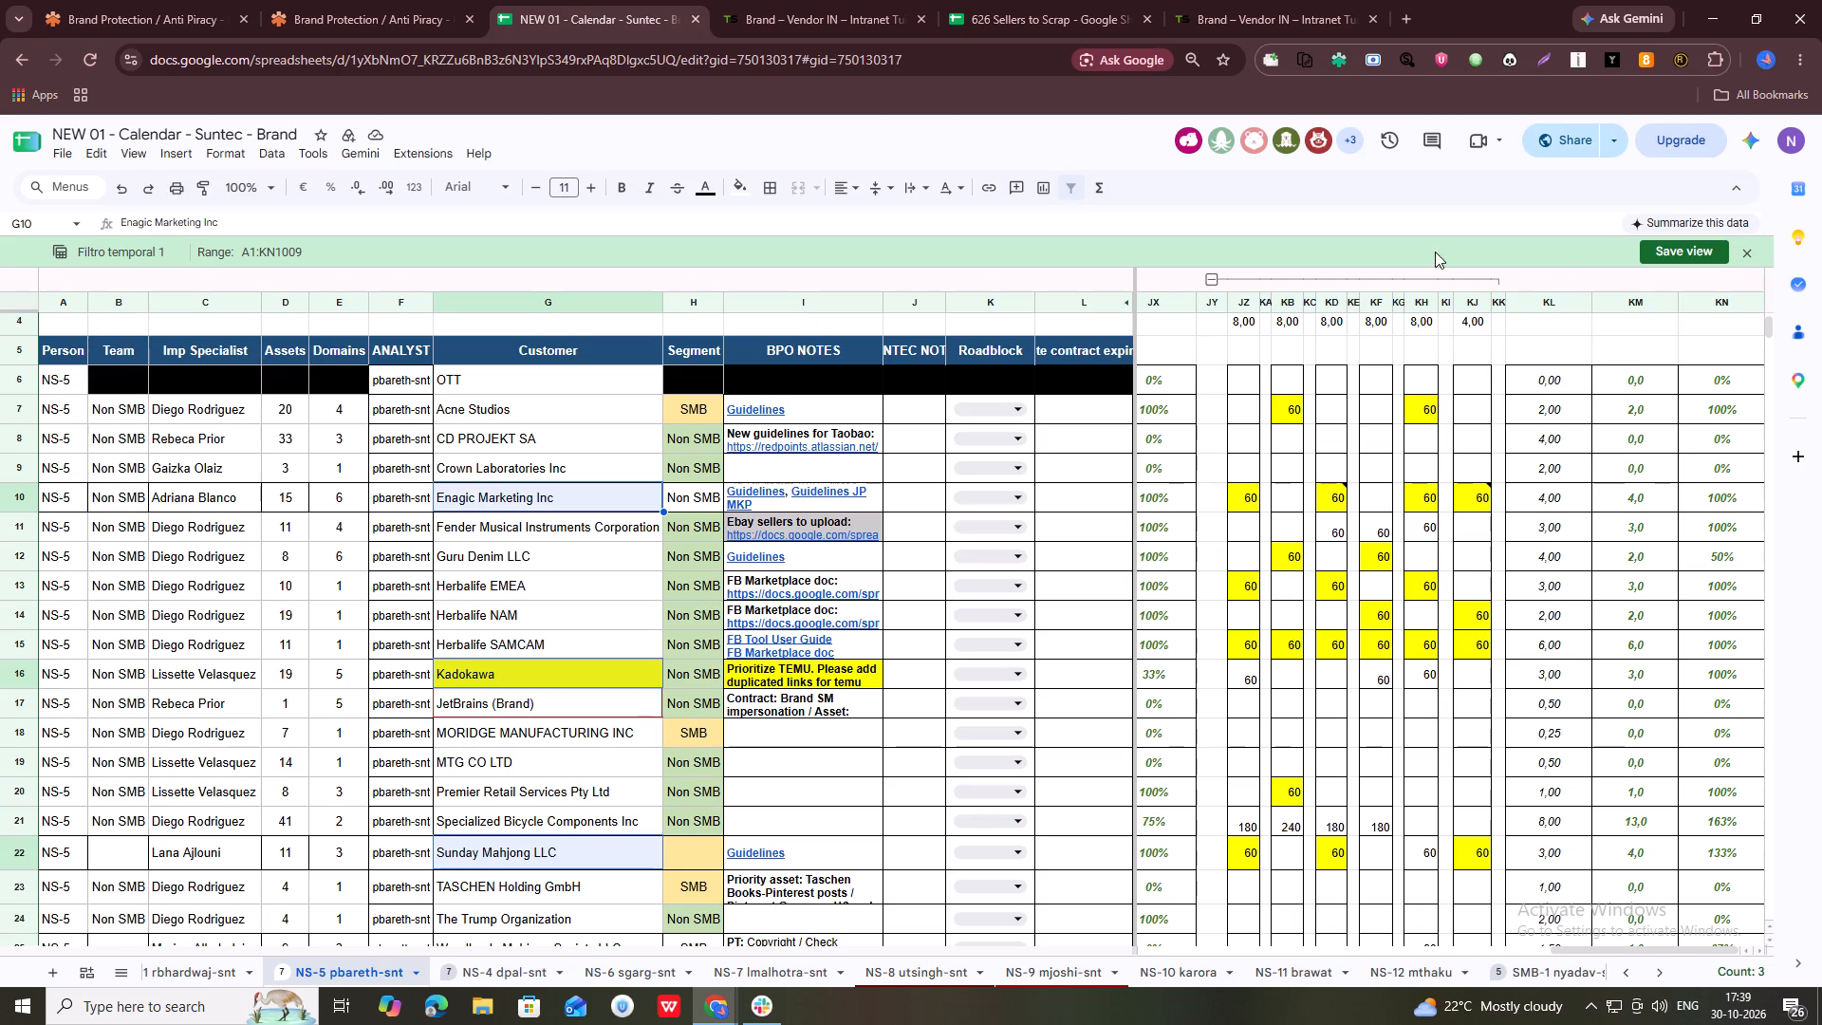
left_click(1342, 59)
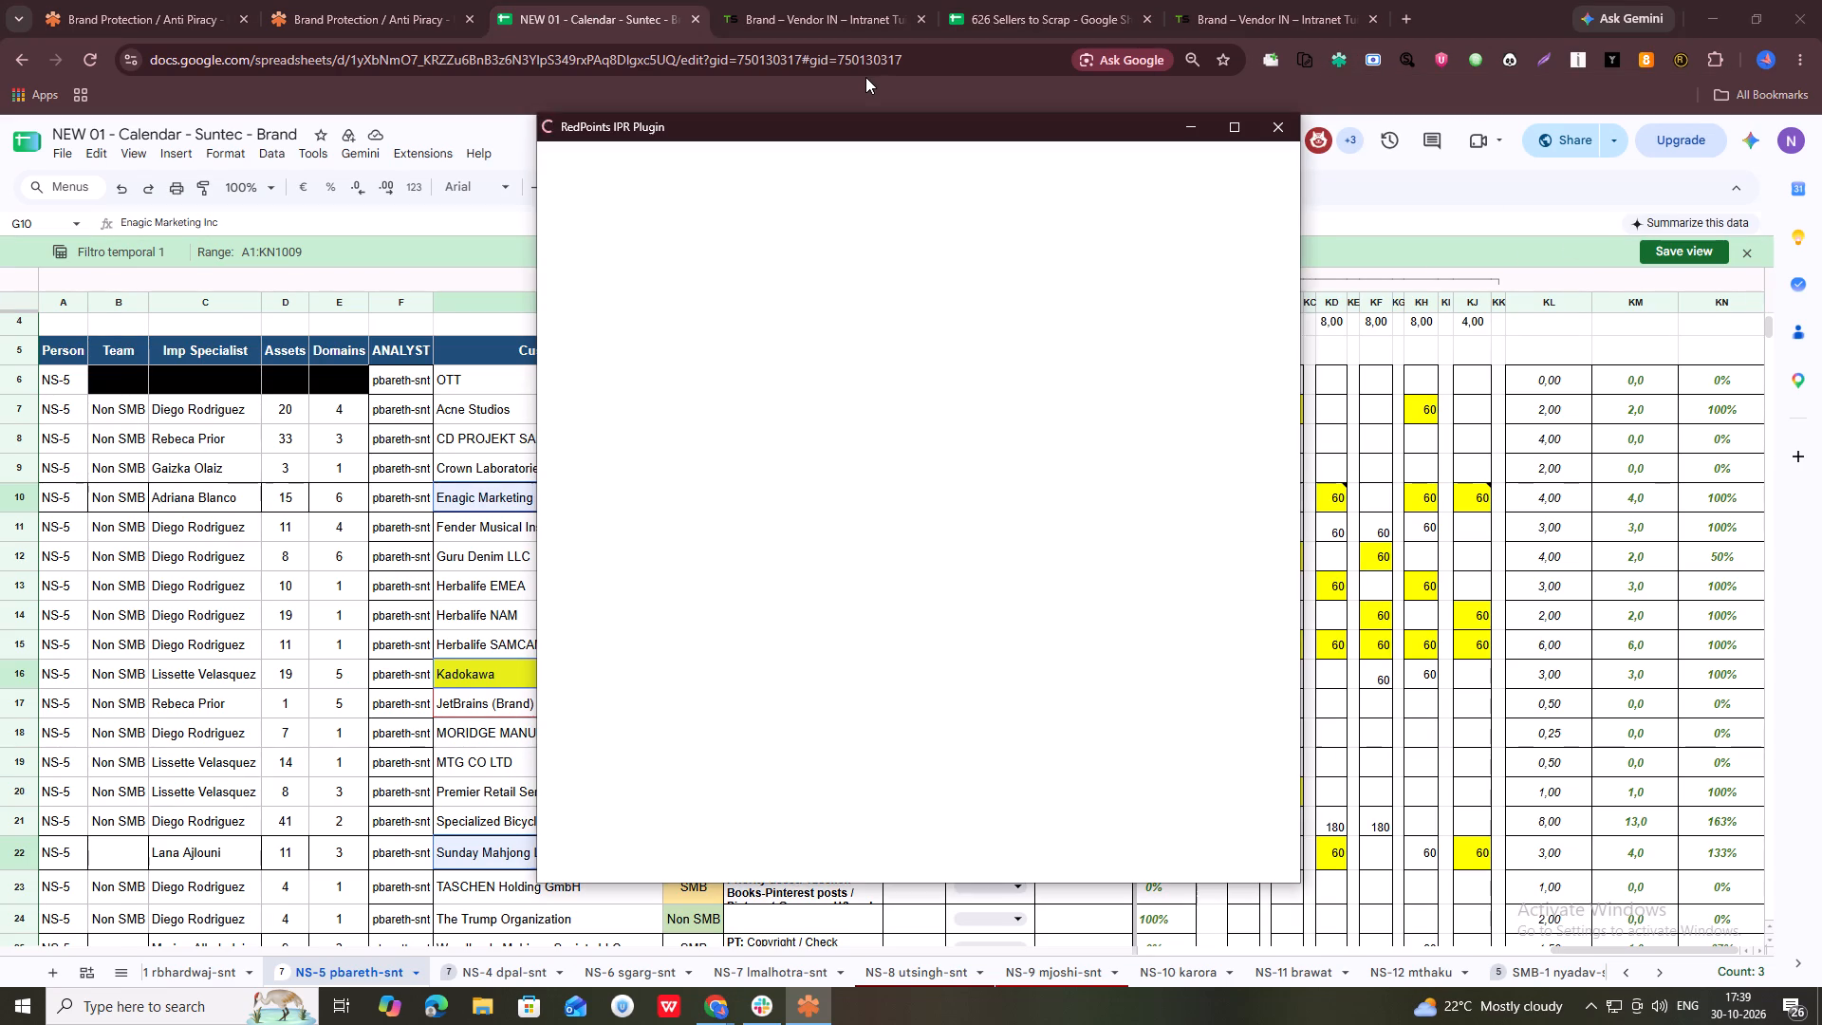
left_click_drag(827, 139, 1052, 135)
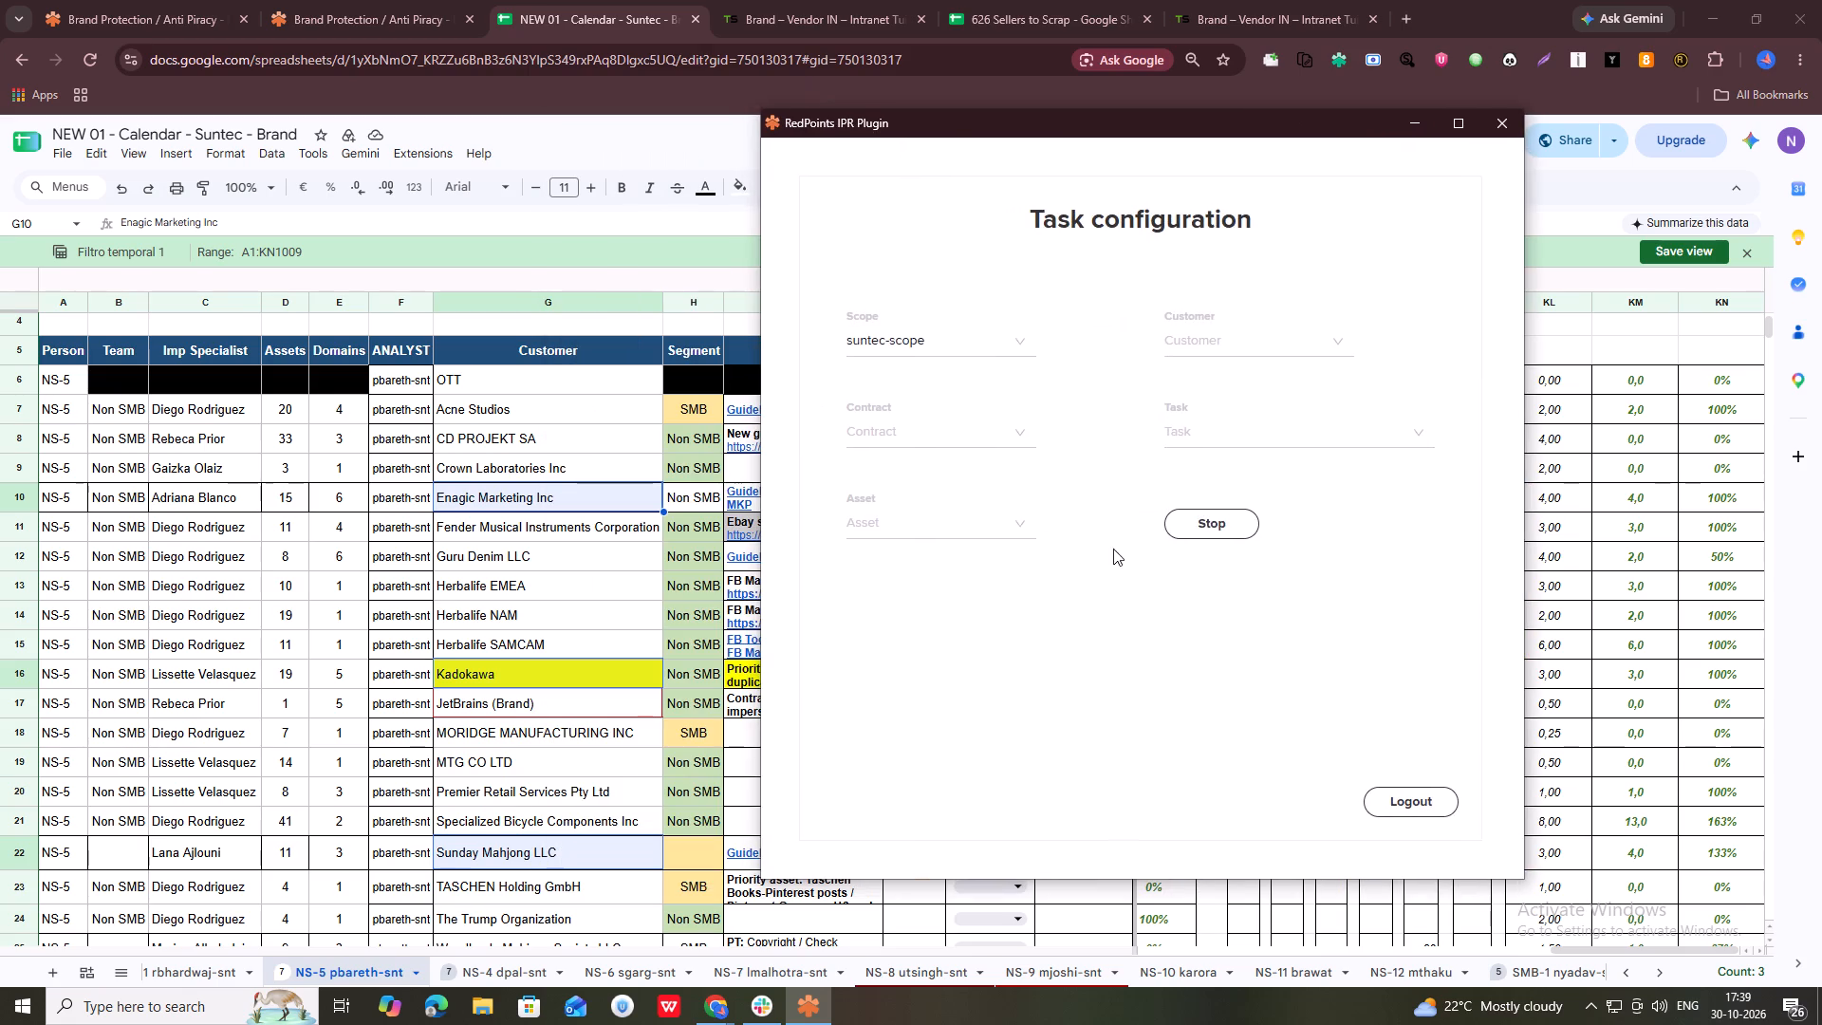
left_click(1199, 523)
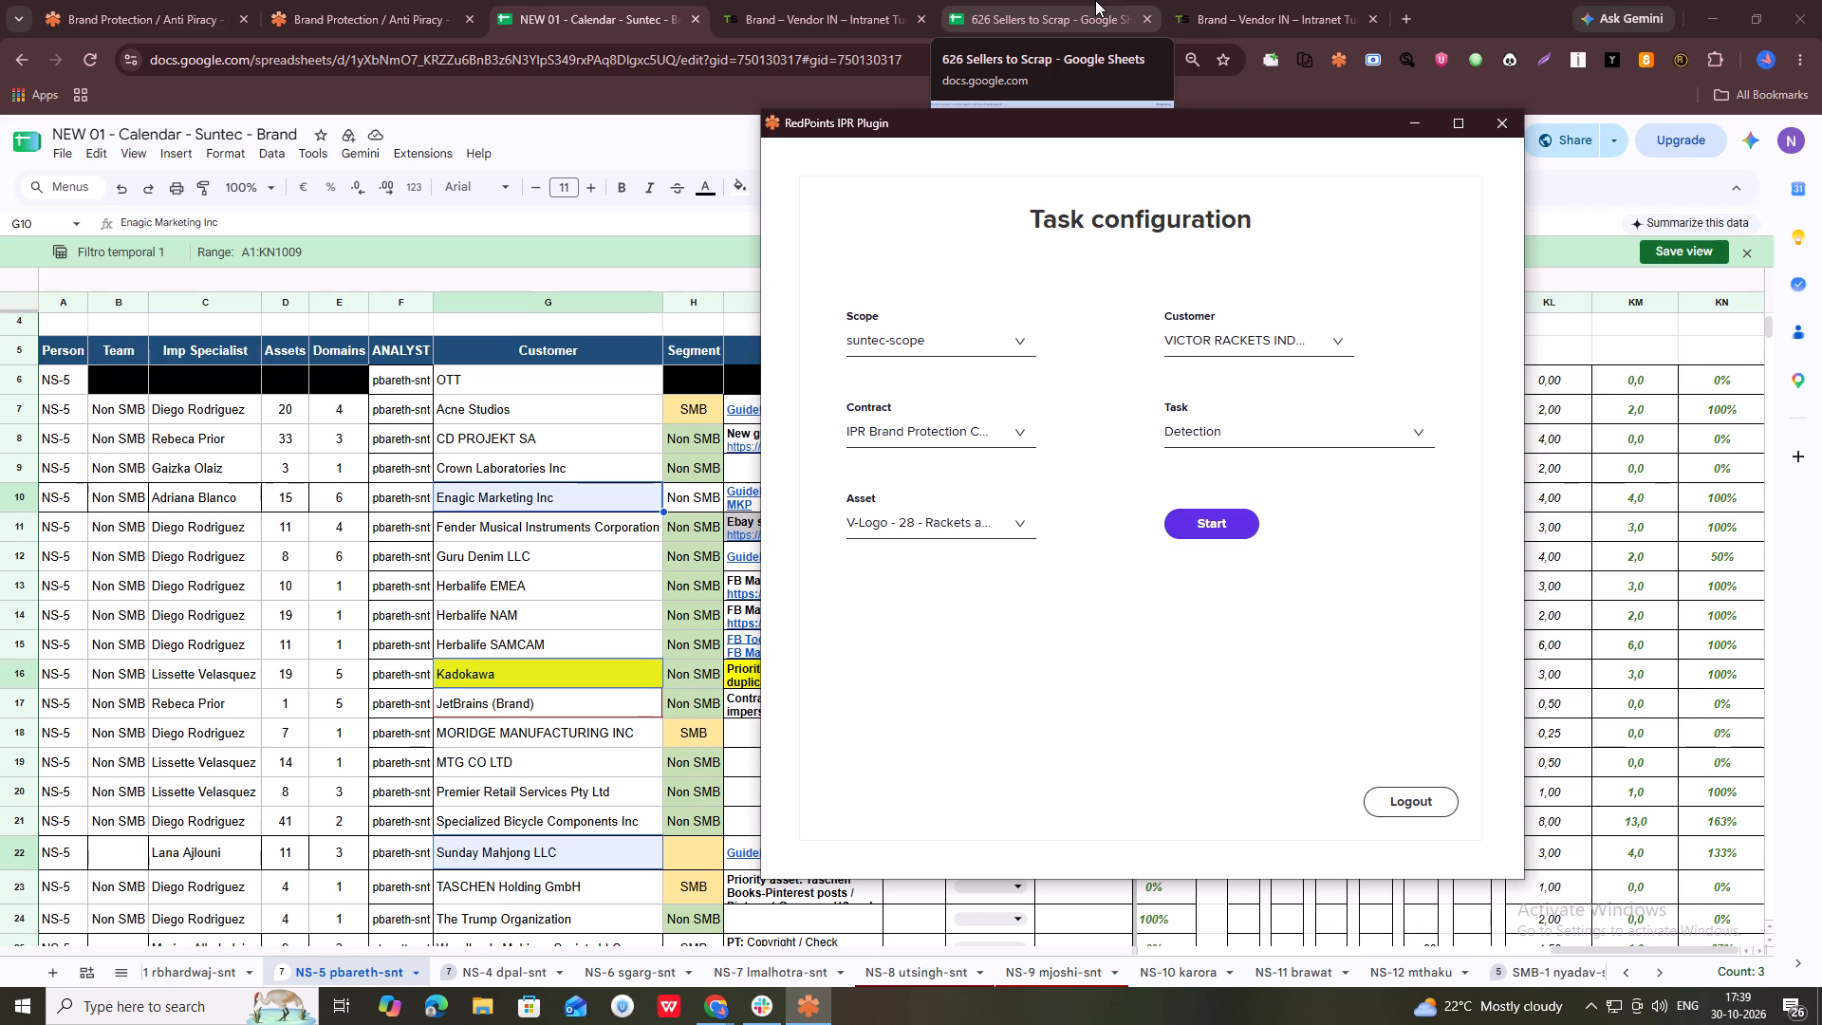
In the plugin's task configuration, set the customer to Fender Musical Instruments and the contract to Brand Protection Contract.
left_click(1244, 351)
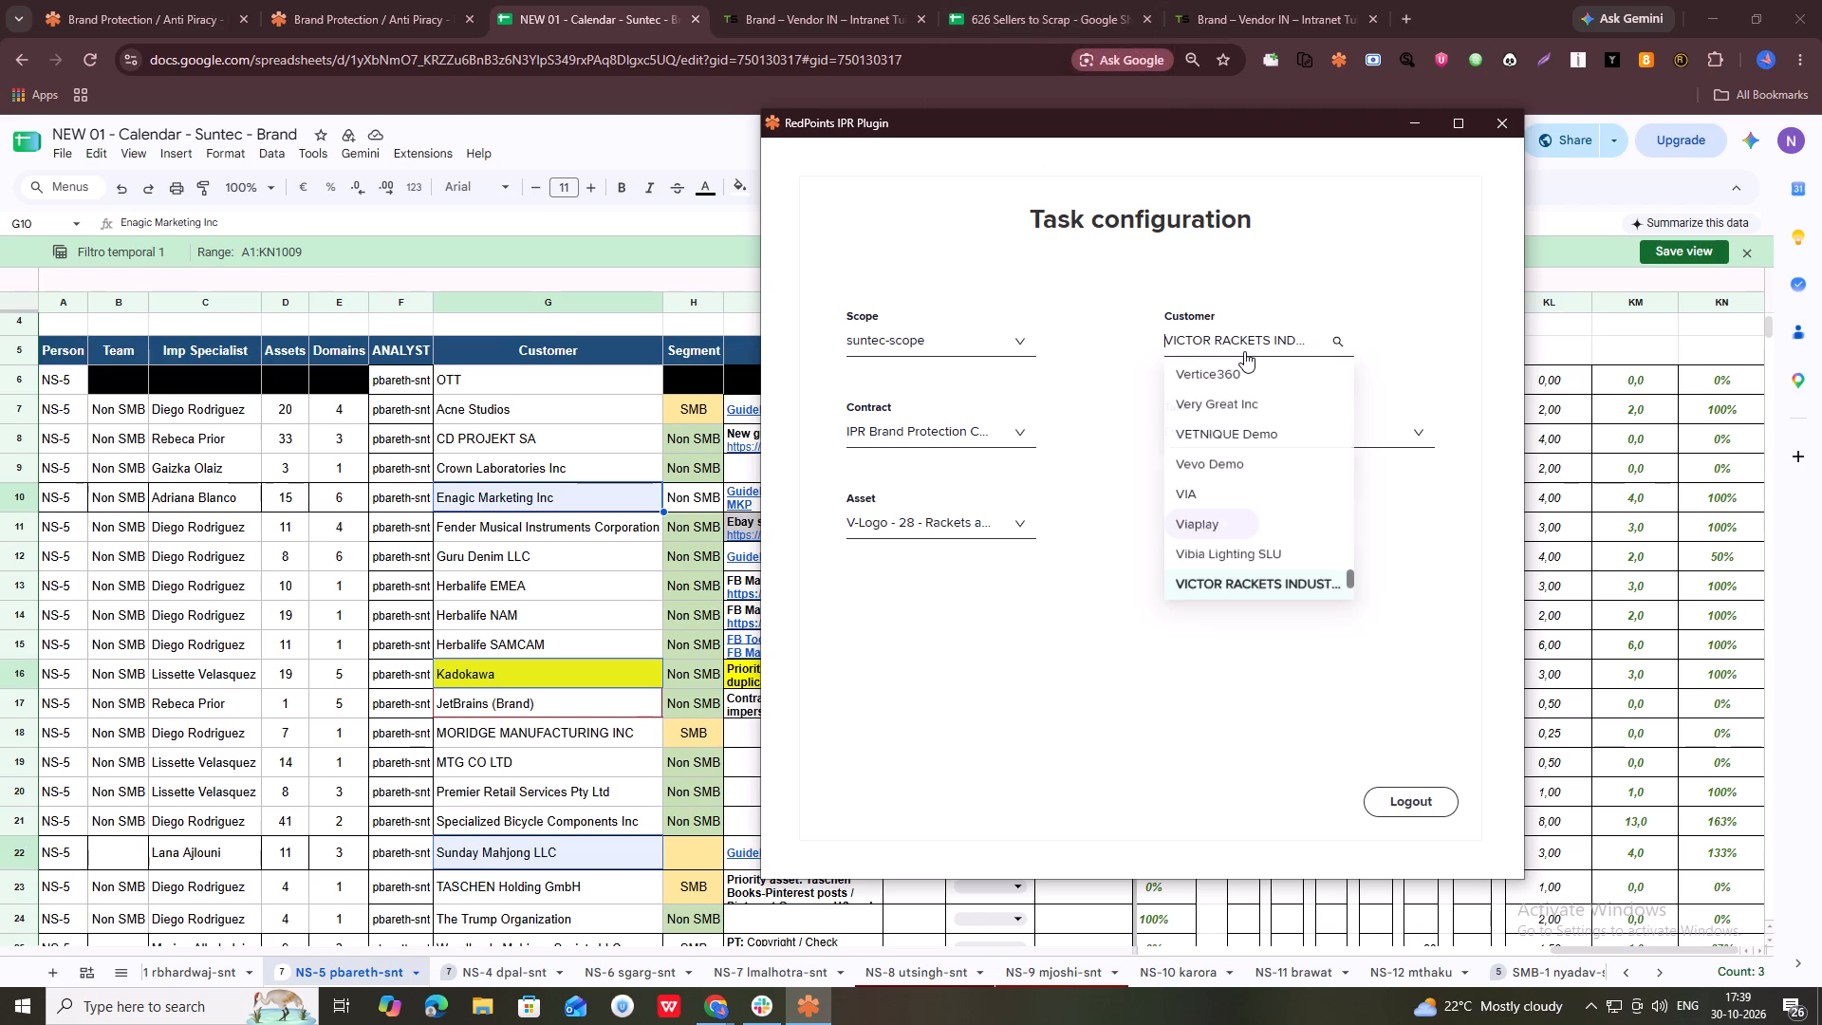
type("fender")
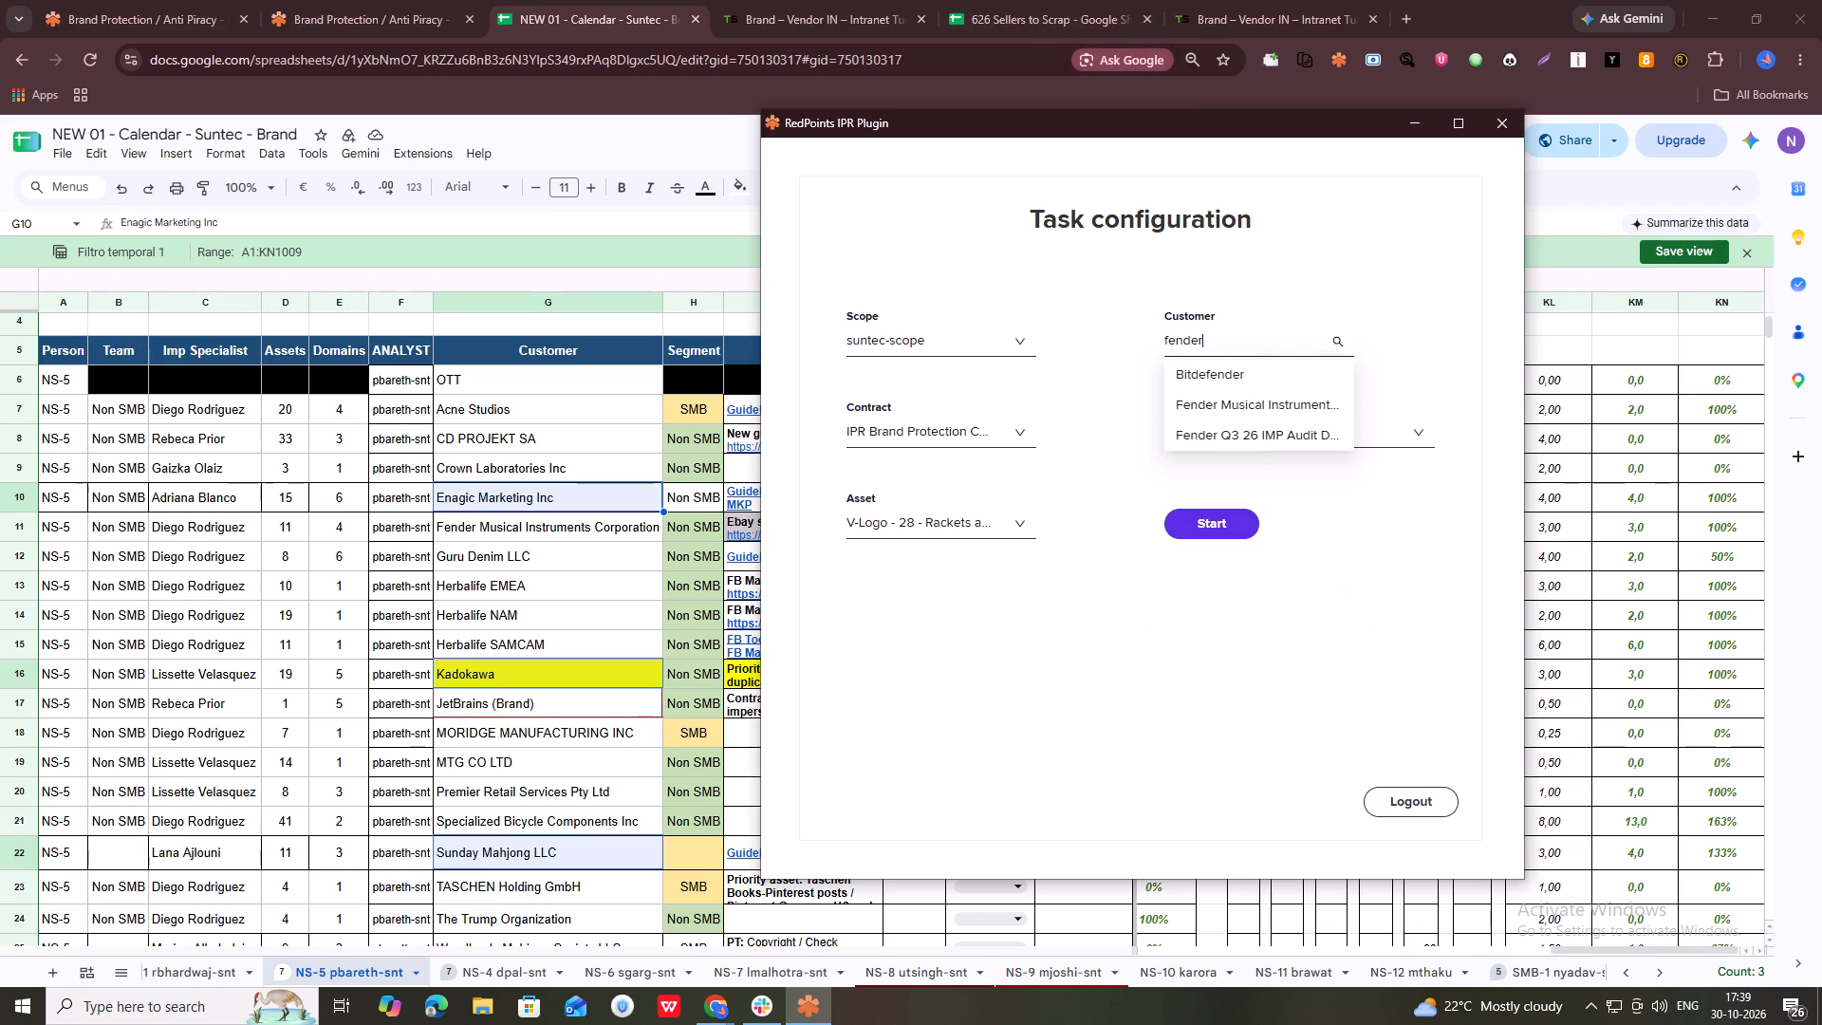
left_click(1247, 412)
left_click(939, 430)
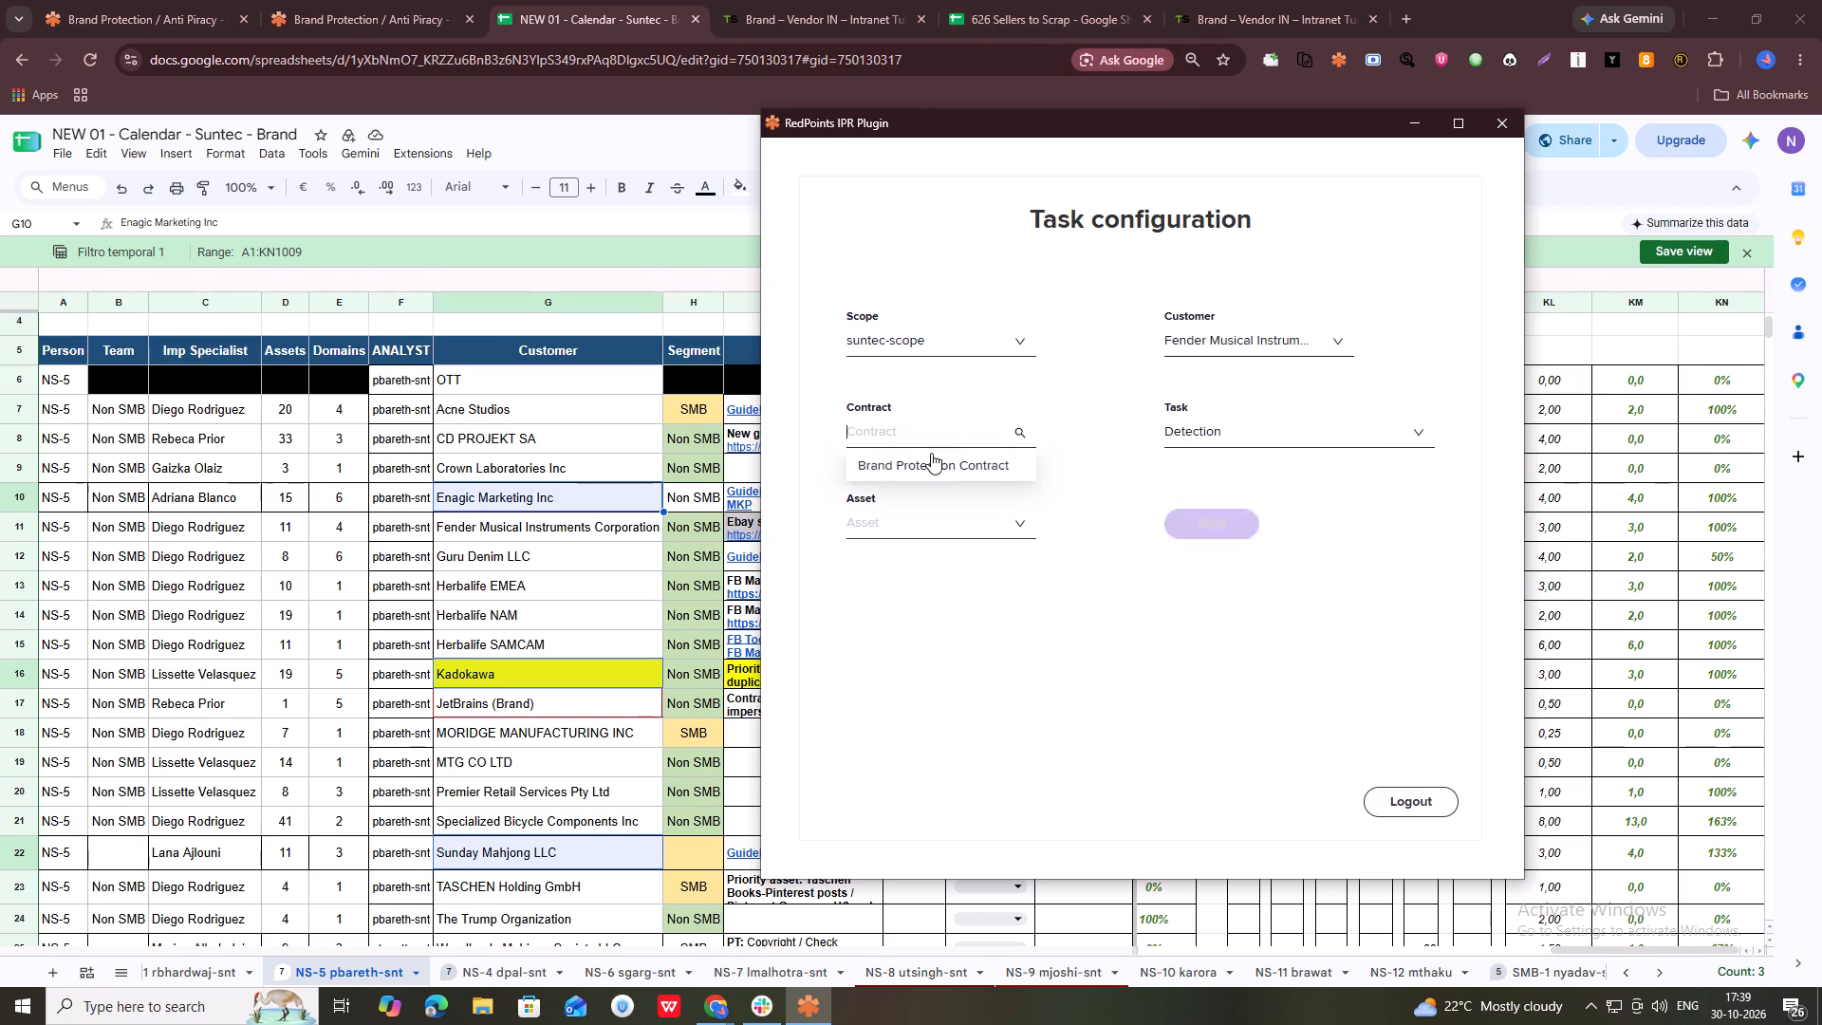
left_click(931, 454)
Search the task's asset list for stret, clear the search and minimize the plugin window.
left_click(923, 528)
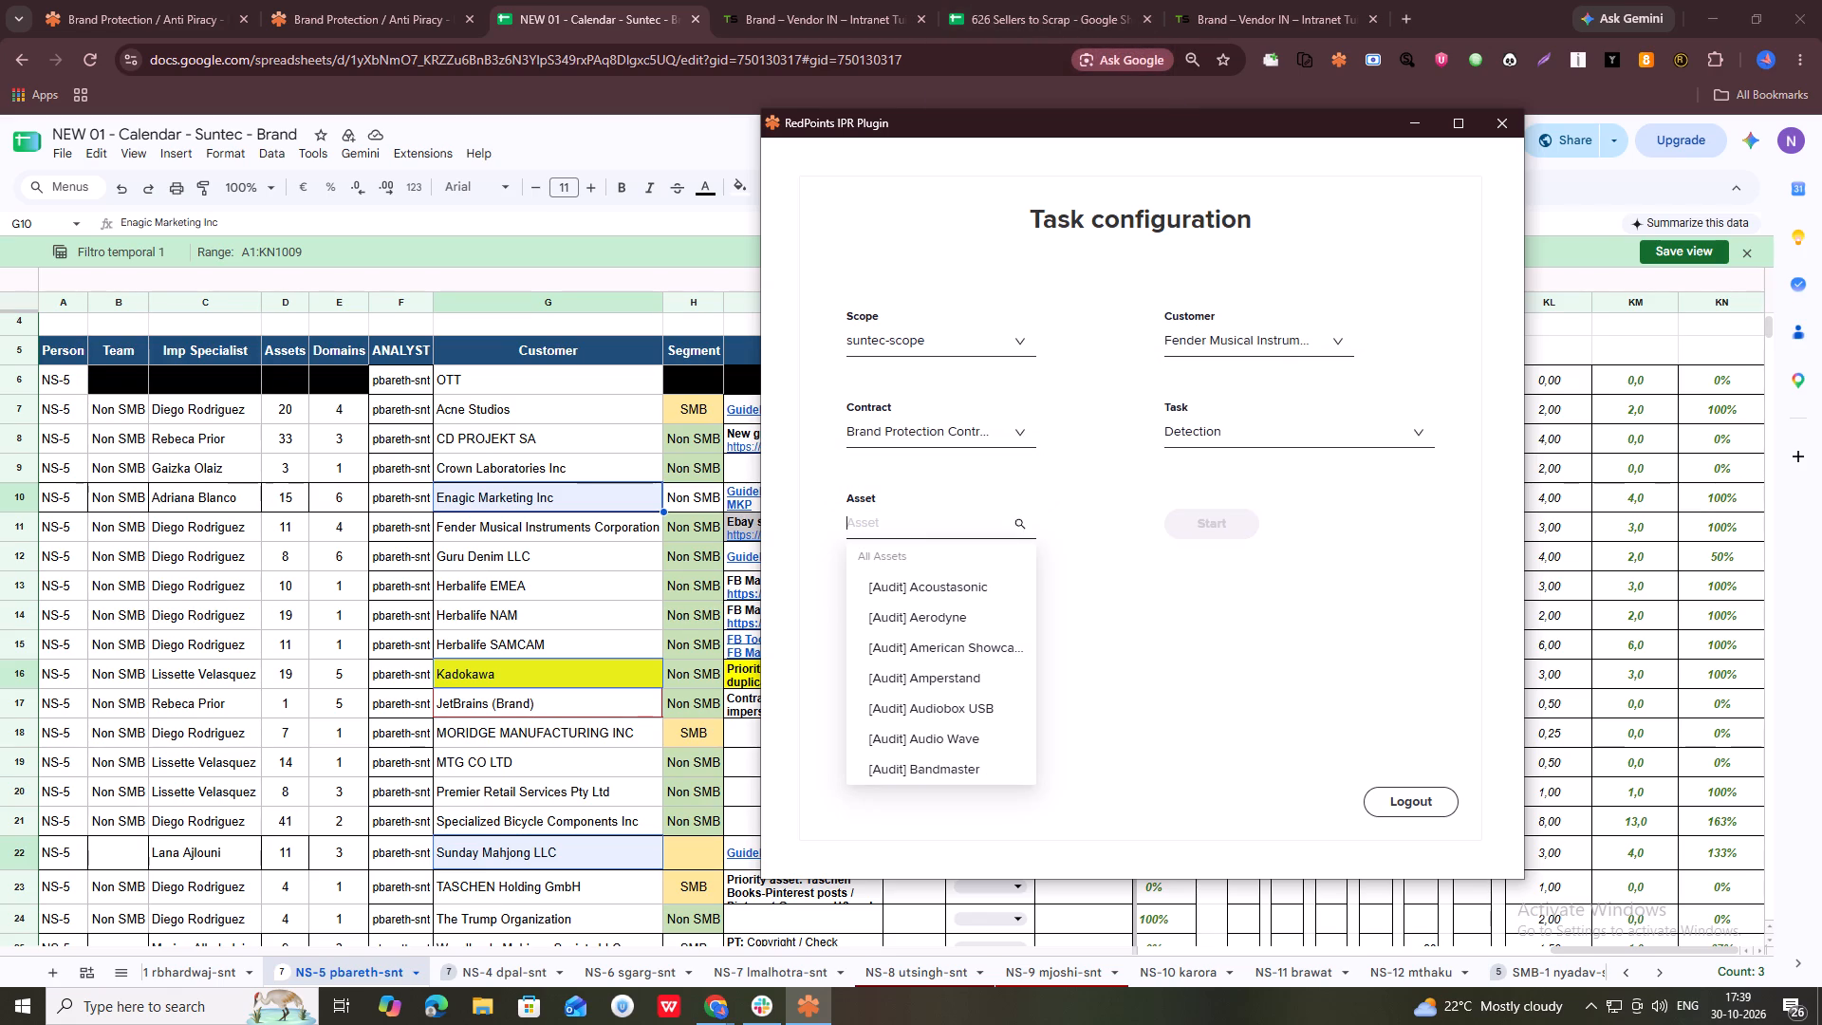
type("str")
type("et")
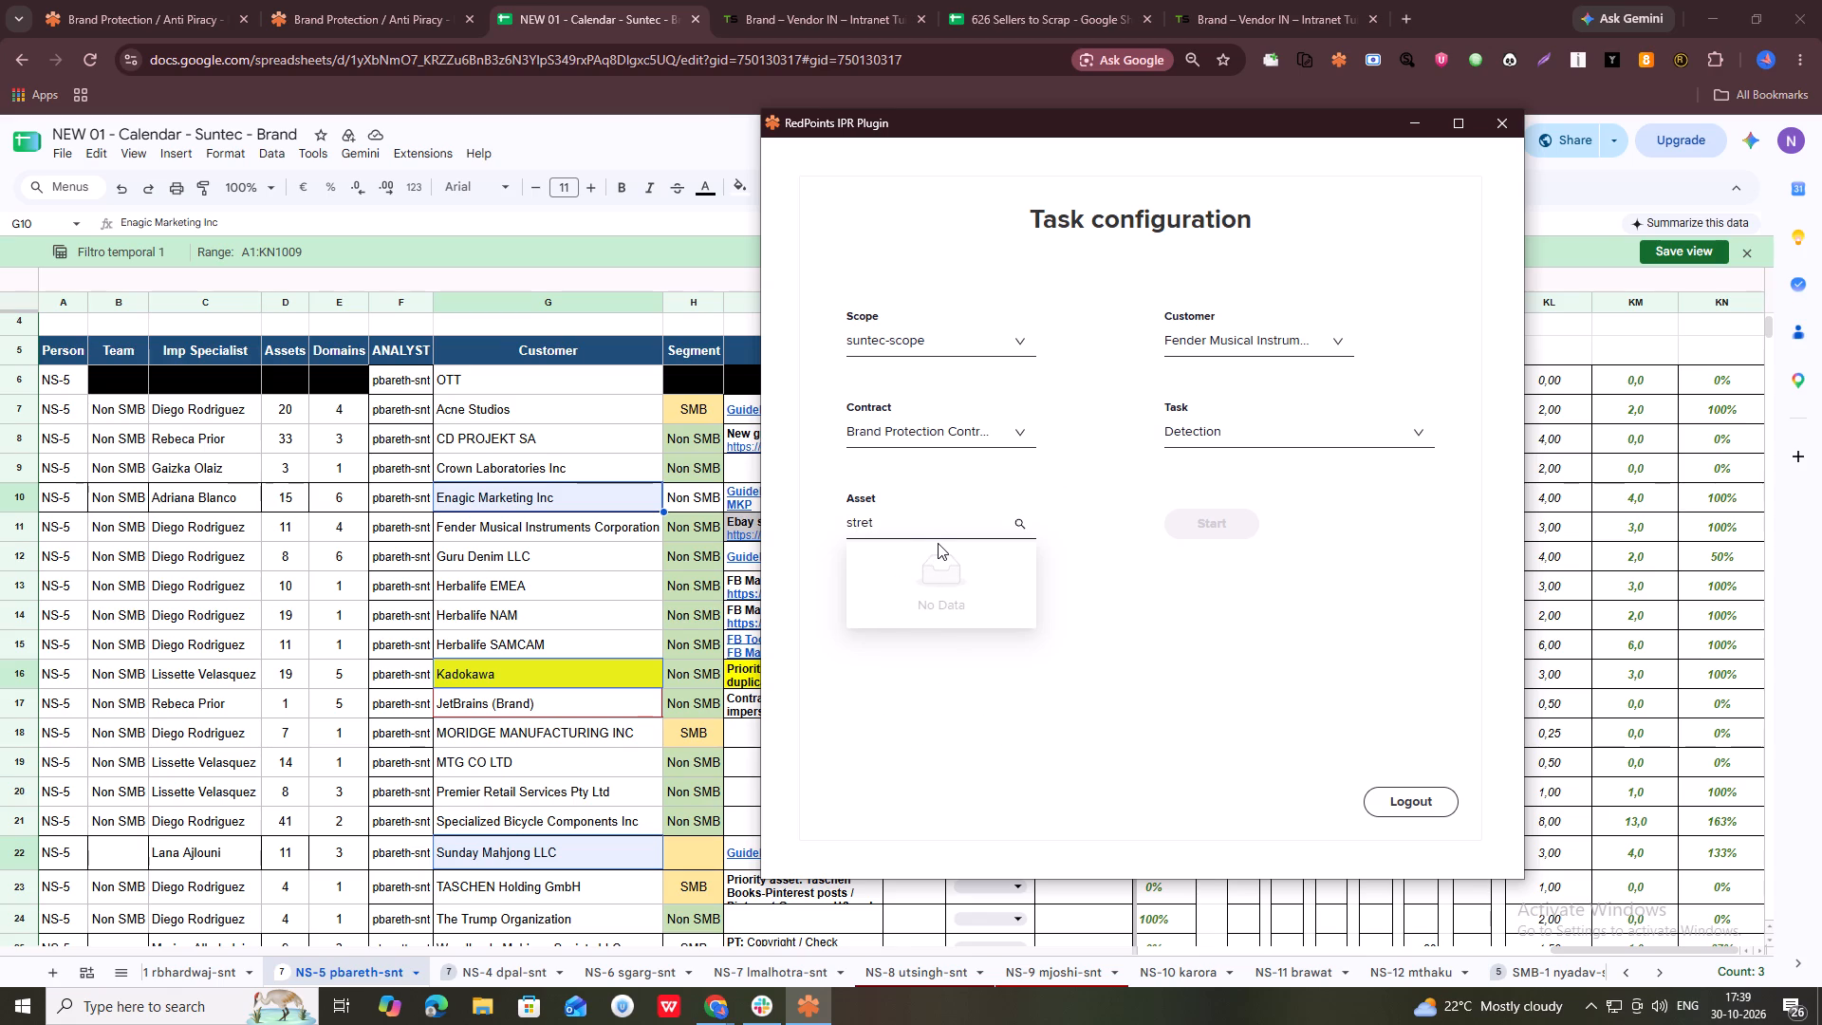
key("BackSpace")
key("BackSpace")
key("BackSpace")
key("BackSpace")
key("BackSpace")
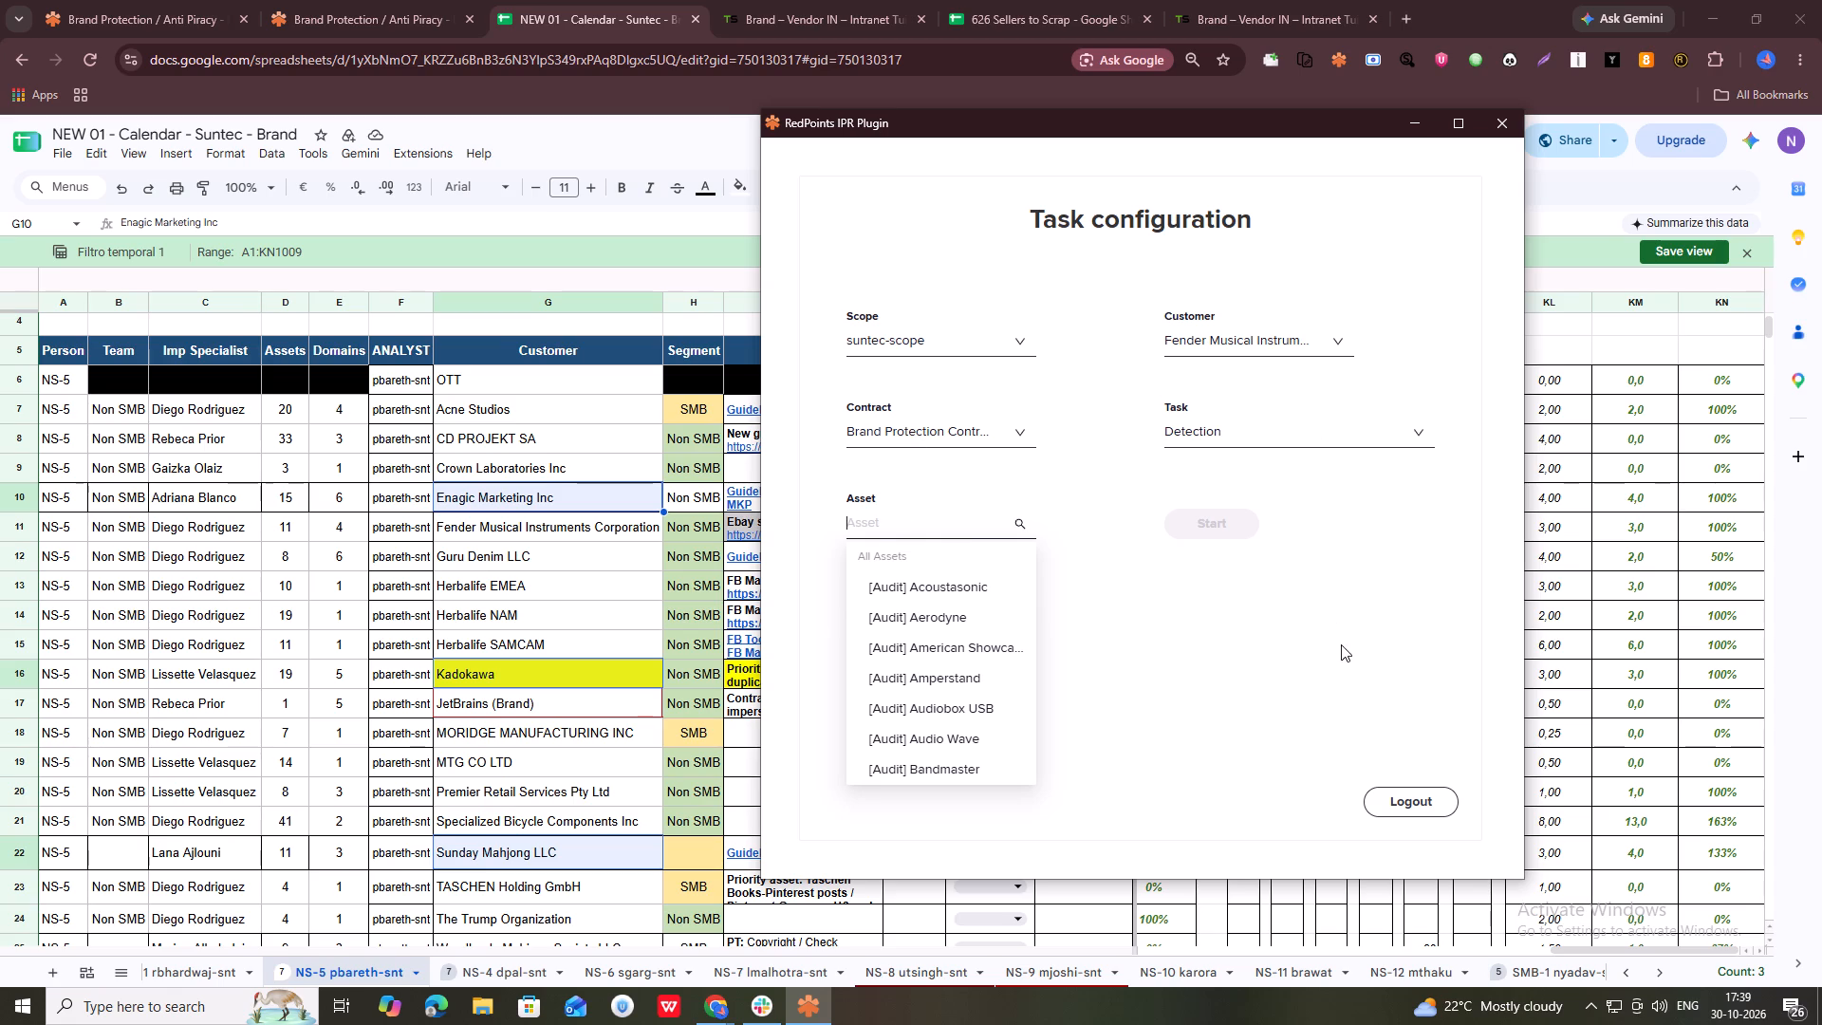
left_click(1341, 642)
left_click(1421, 127)
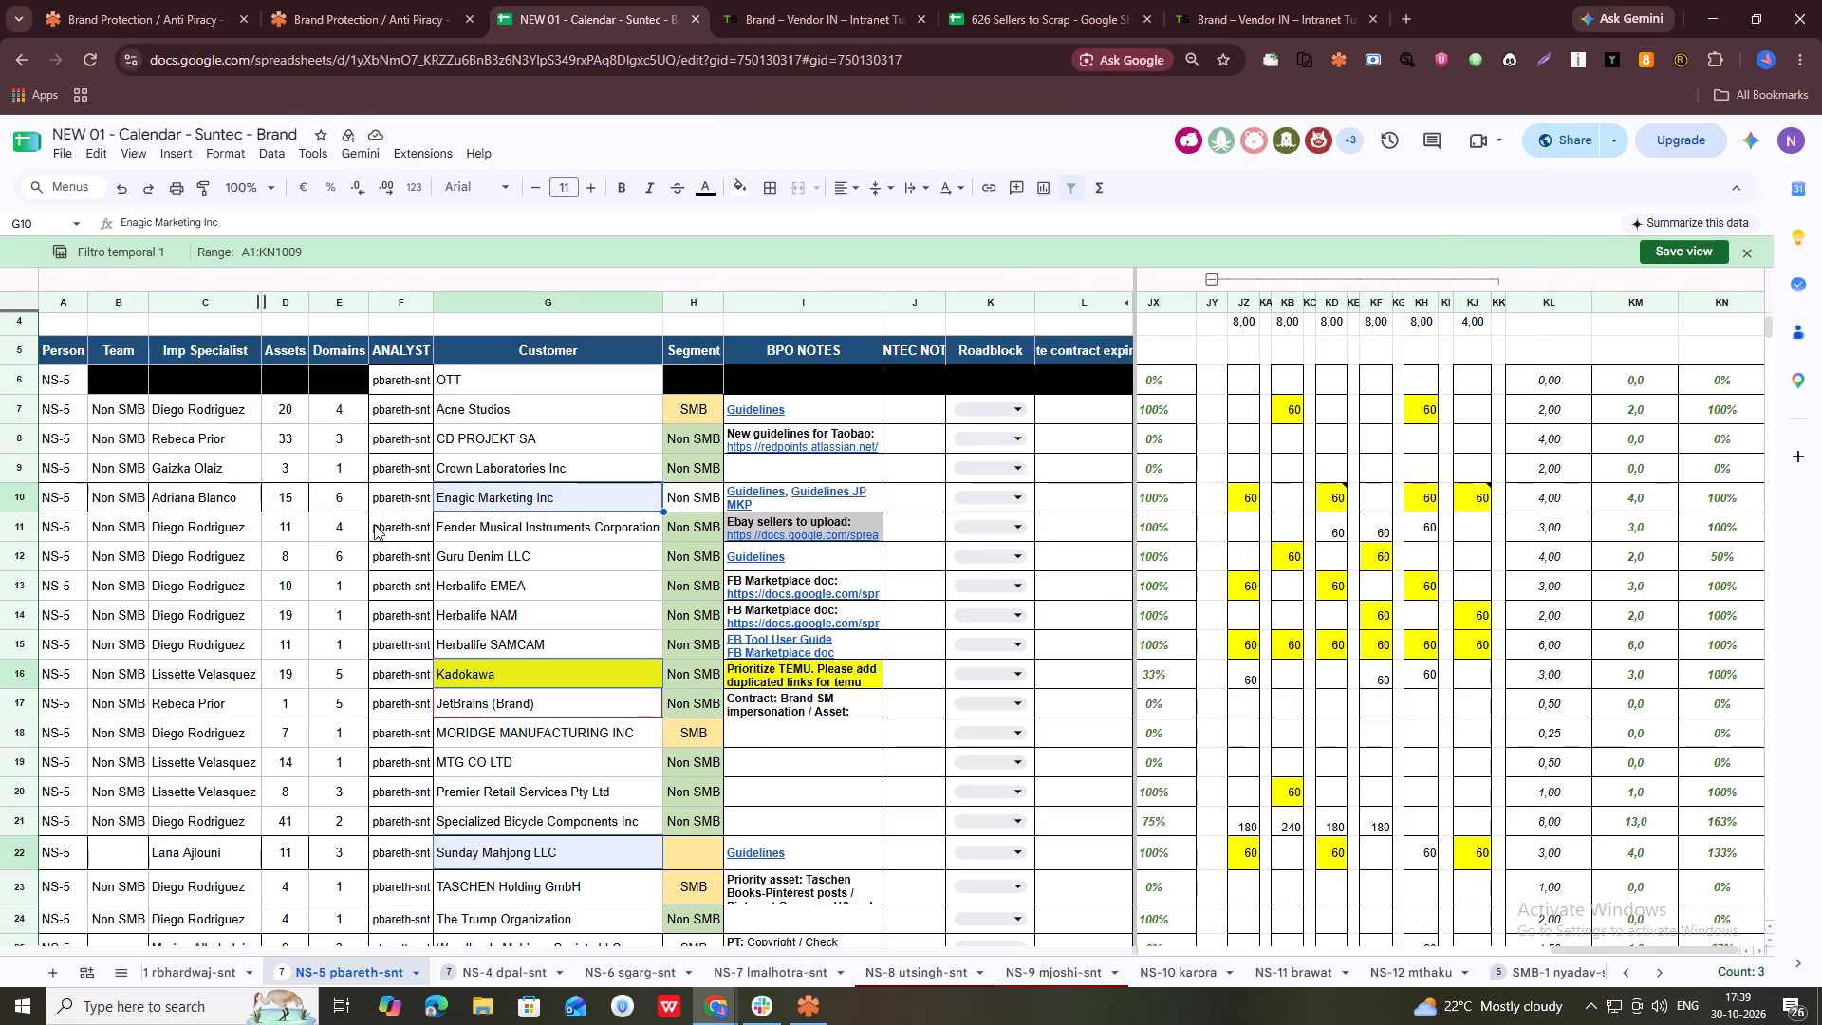
Review the NS-5 calendar's customer rows and scheduled times down to Woodlands Mahjong Society LLC in row 25.
left_click(825, 756)
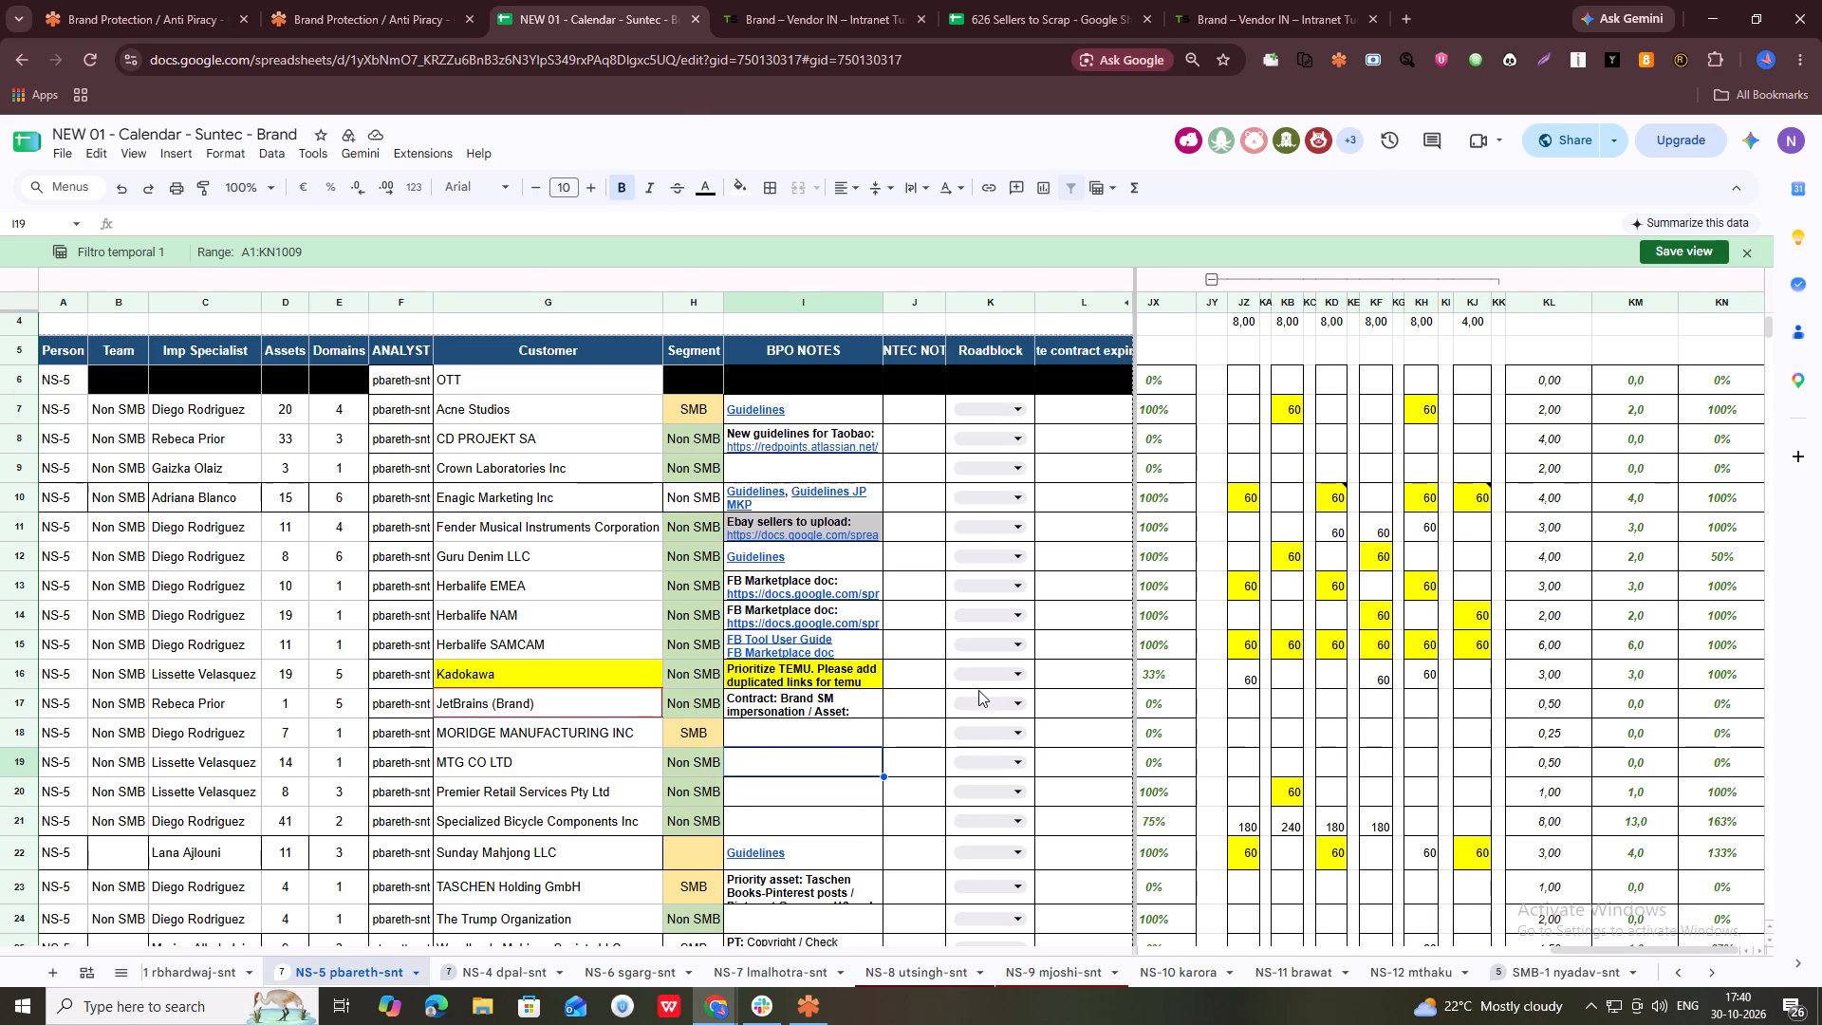
scroll(954, 688, "down", 2)
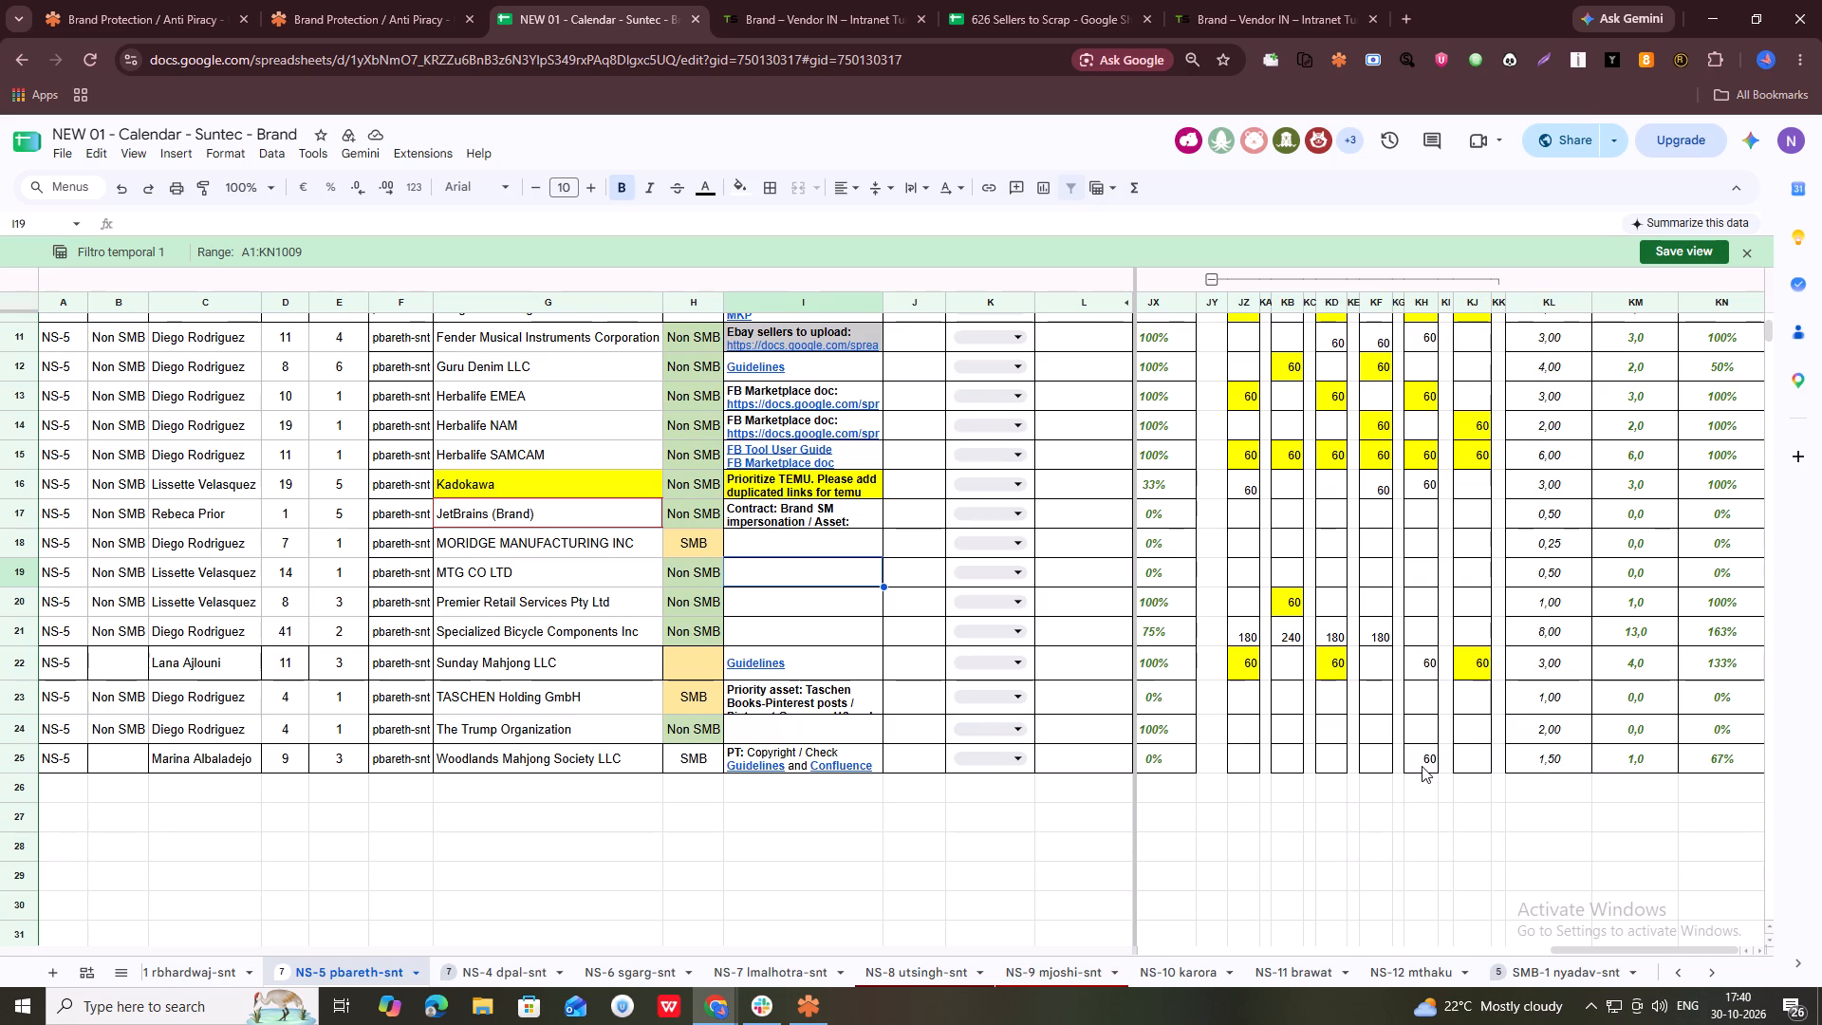
left_click(1422, 766)
Find the Victor Victory Badminton Racket browser window among the open windows and close it.
left_click(172, 0)
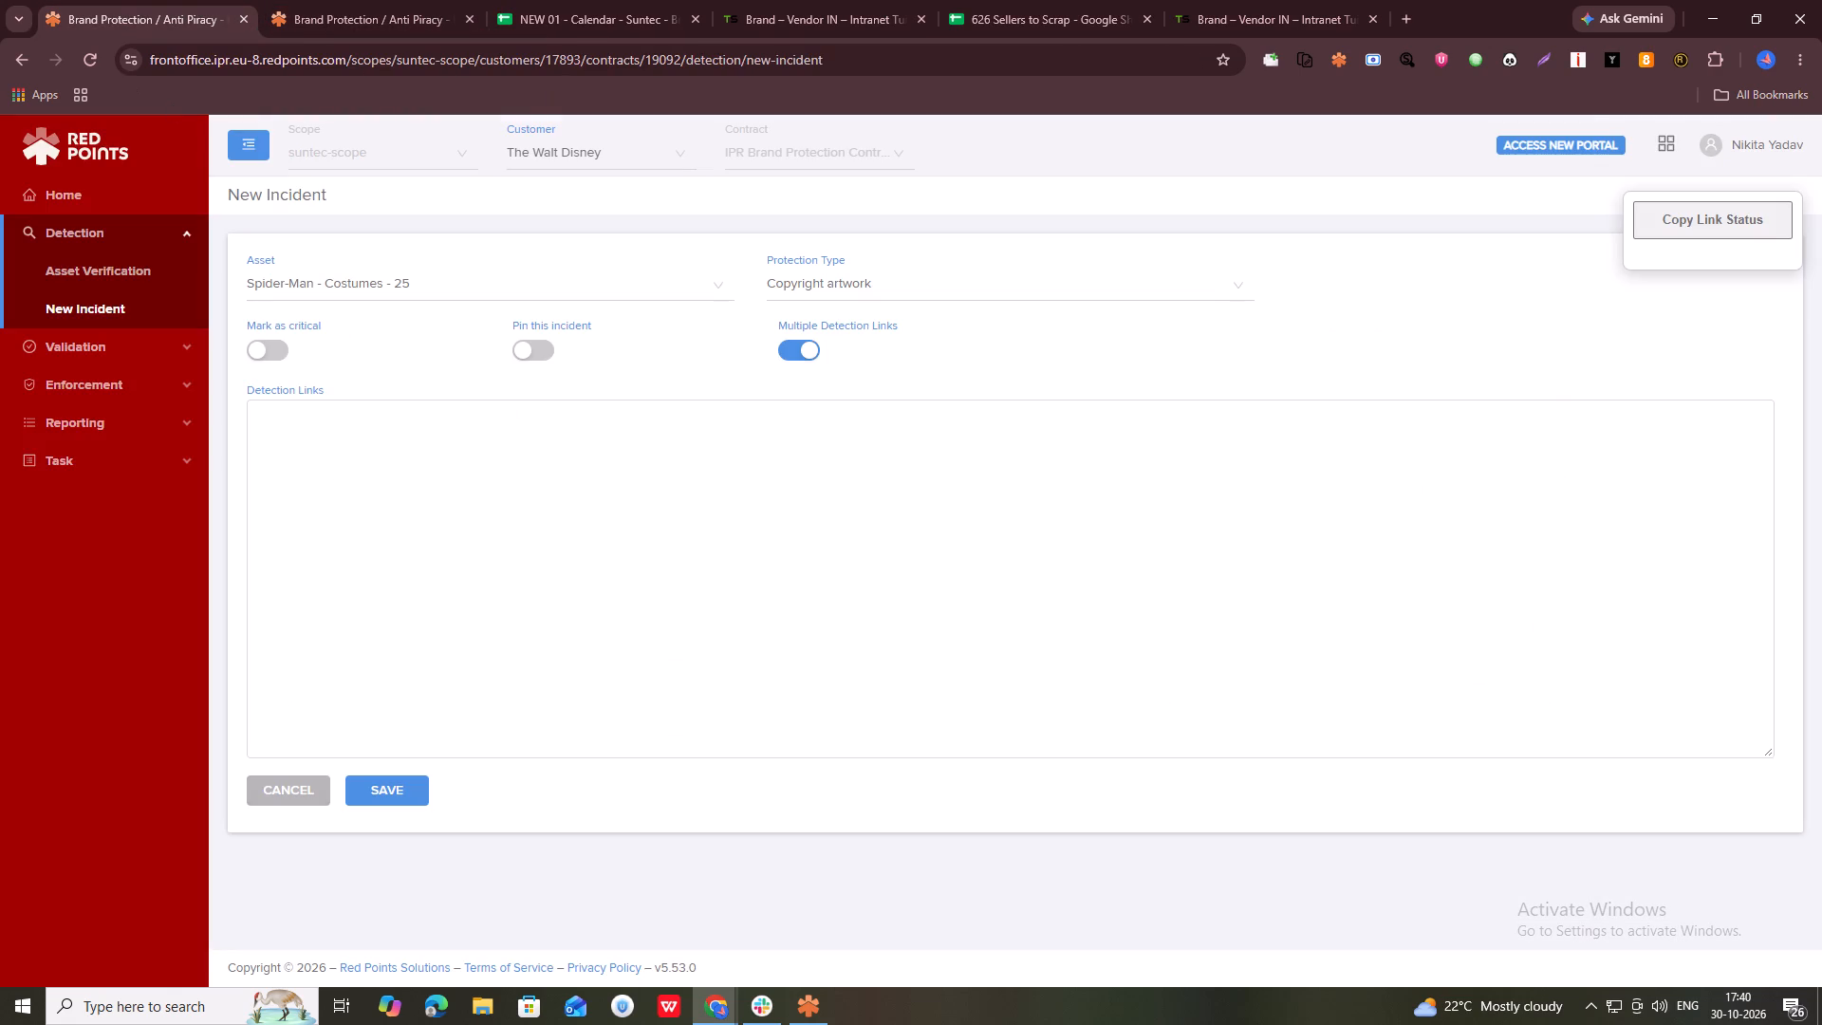
key("alt+Tab")
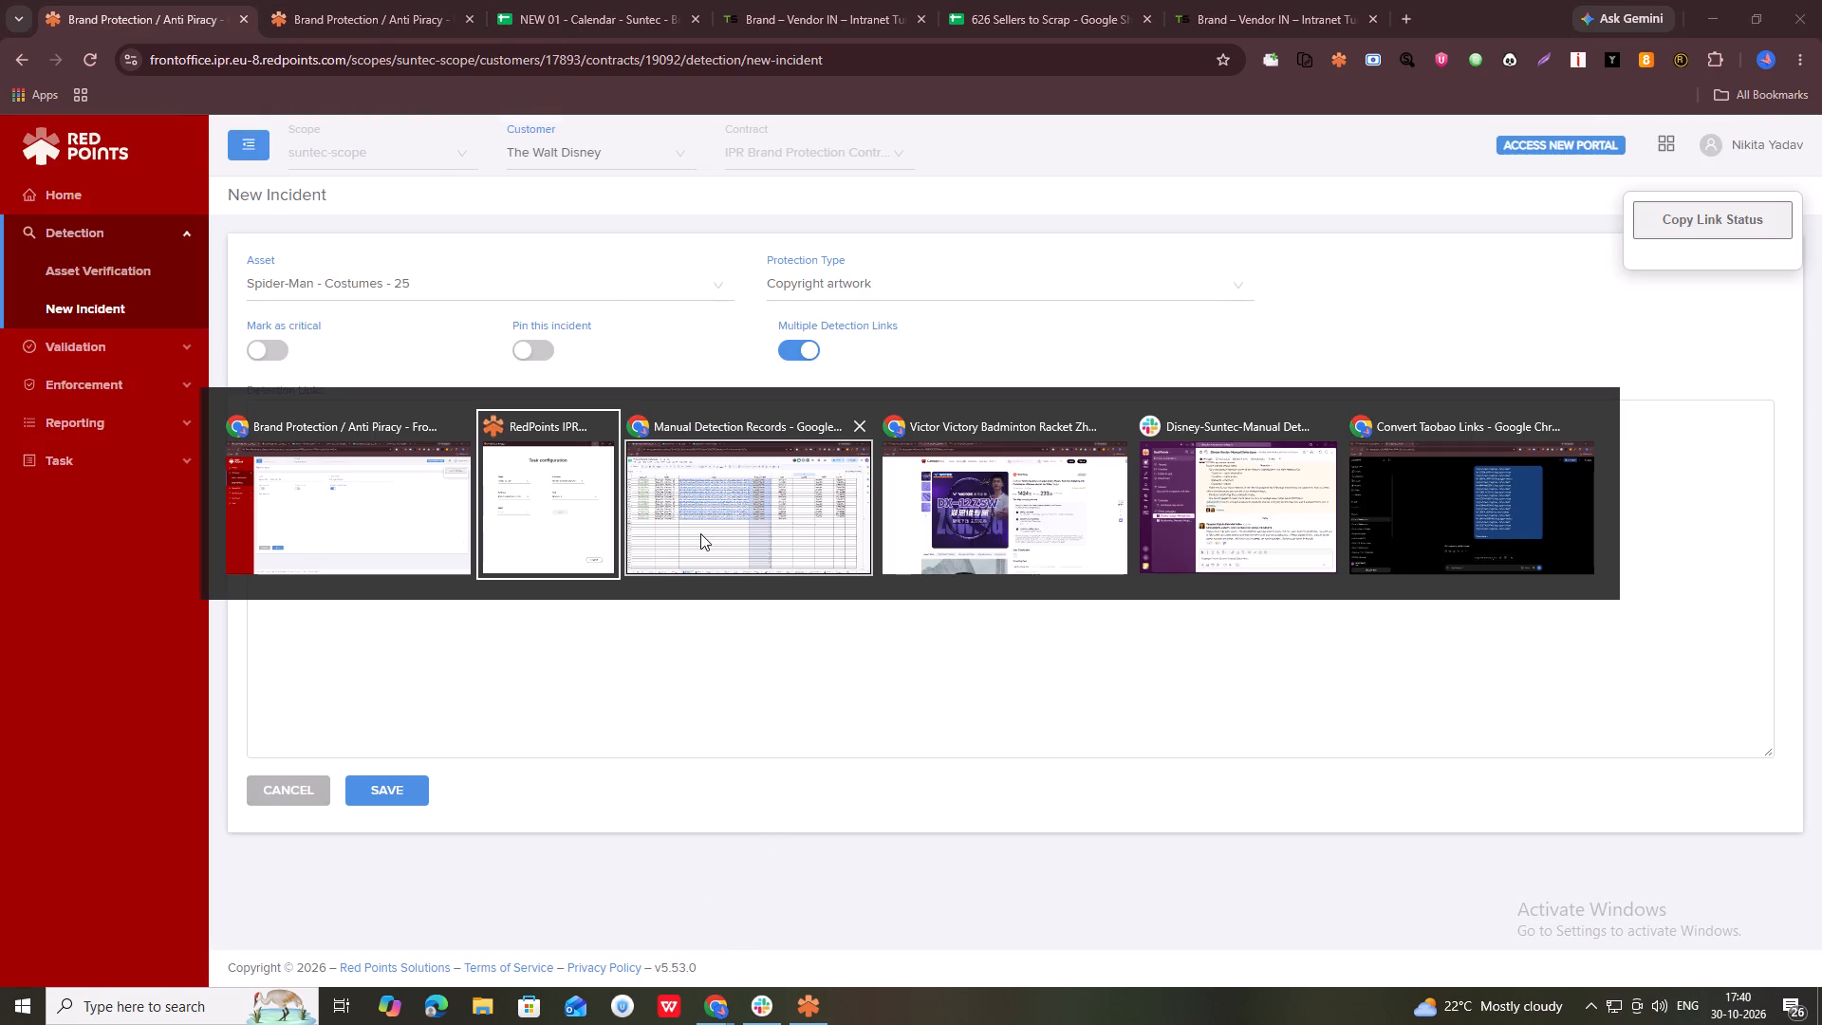
left_click(727, 537, "alt")
key("alt+Tab")
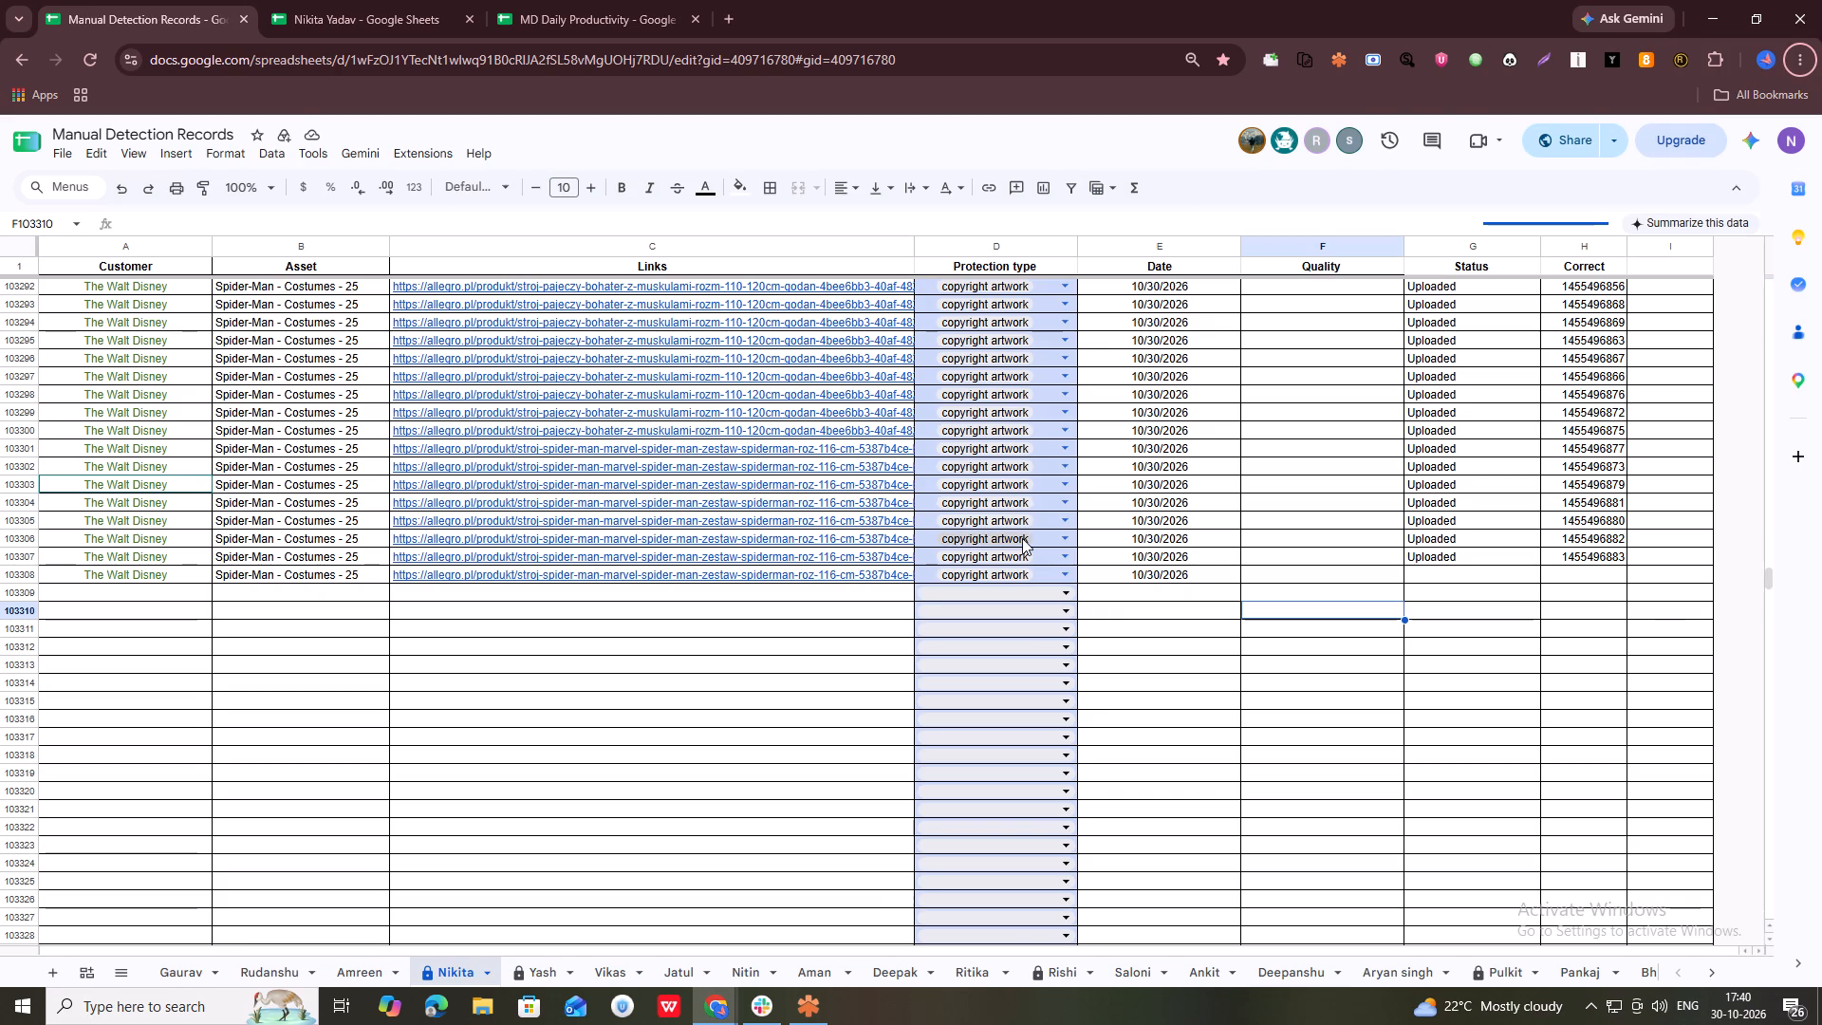
left_click(1074, 518, "alt")
left_click(1795, 14)
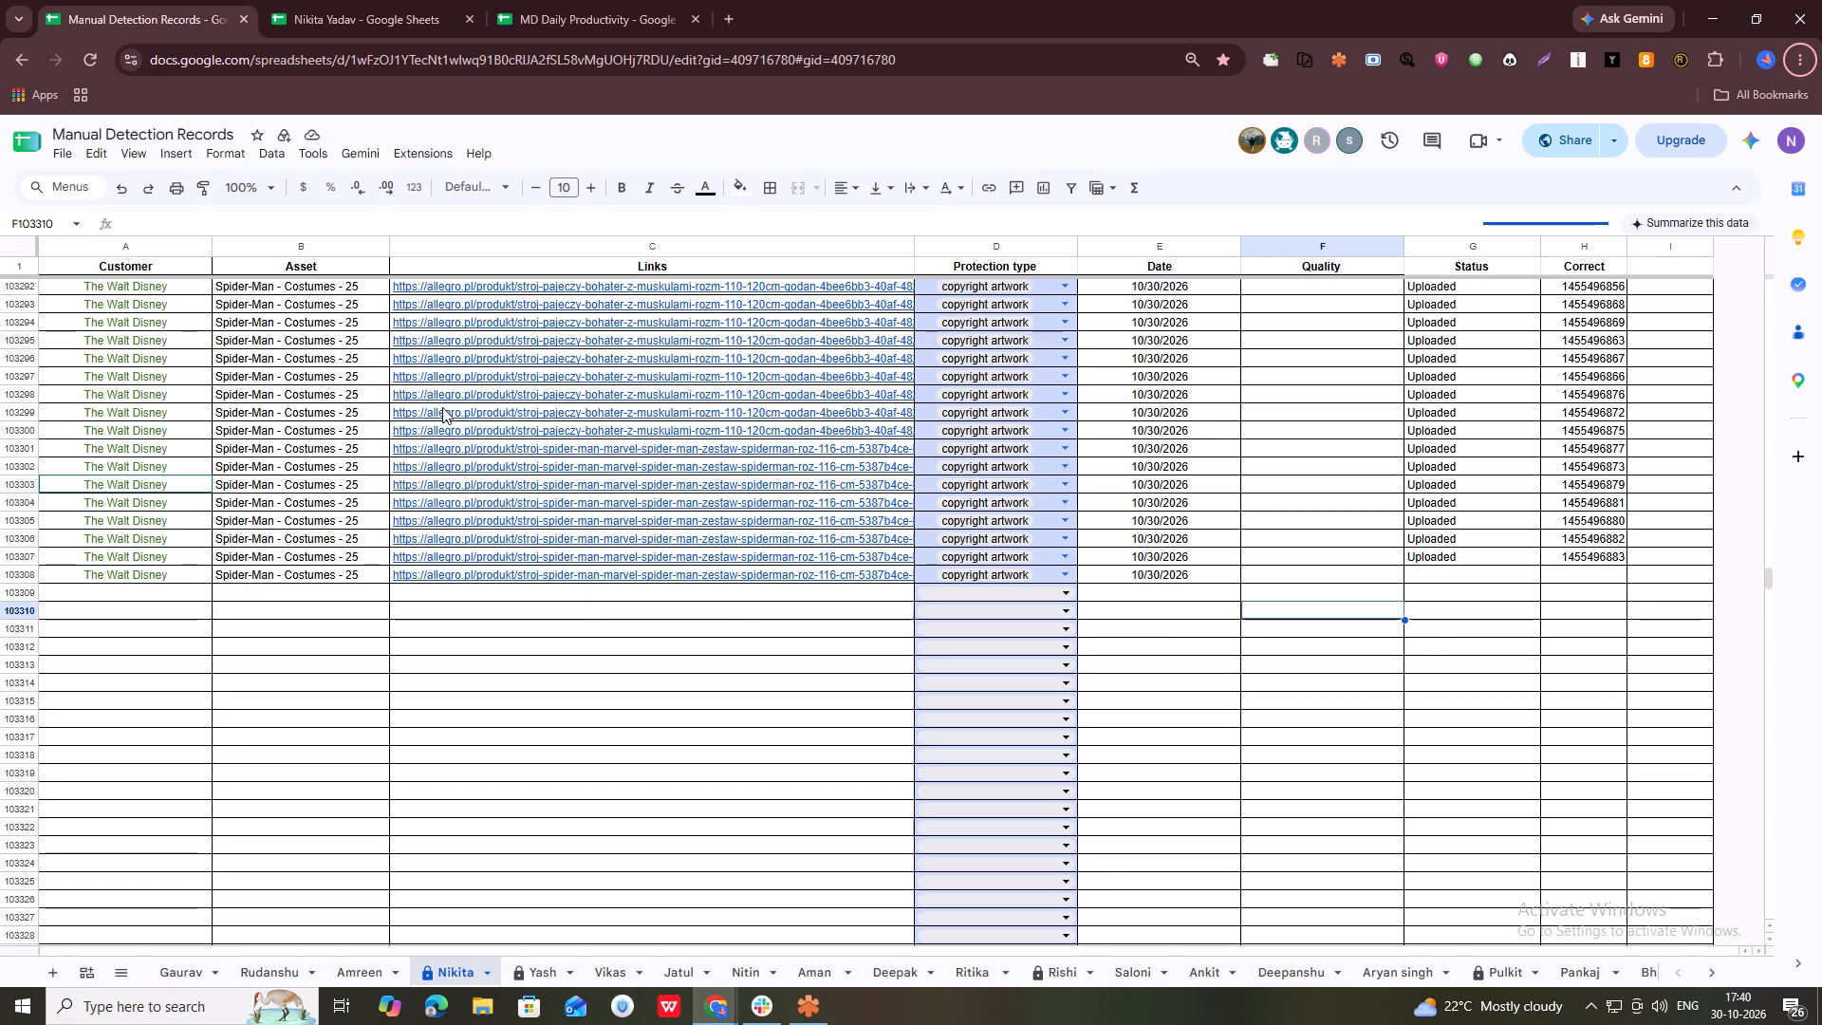
In the analyst's tracking sheet, record 90 links founded and 89 links uploaded for The Walt Disney.
left_click(364, 0)
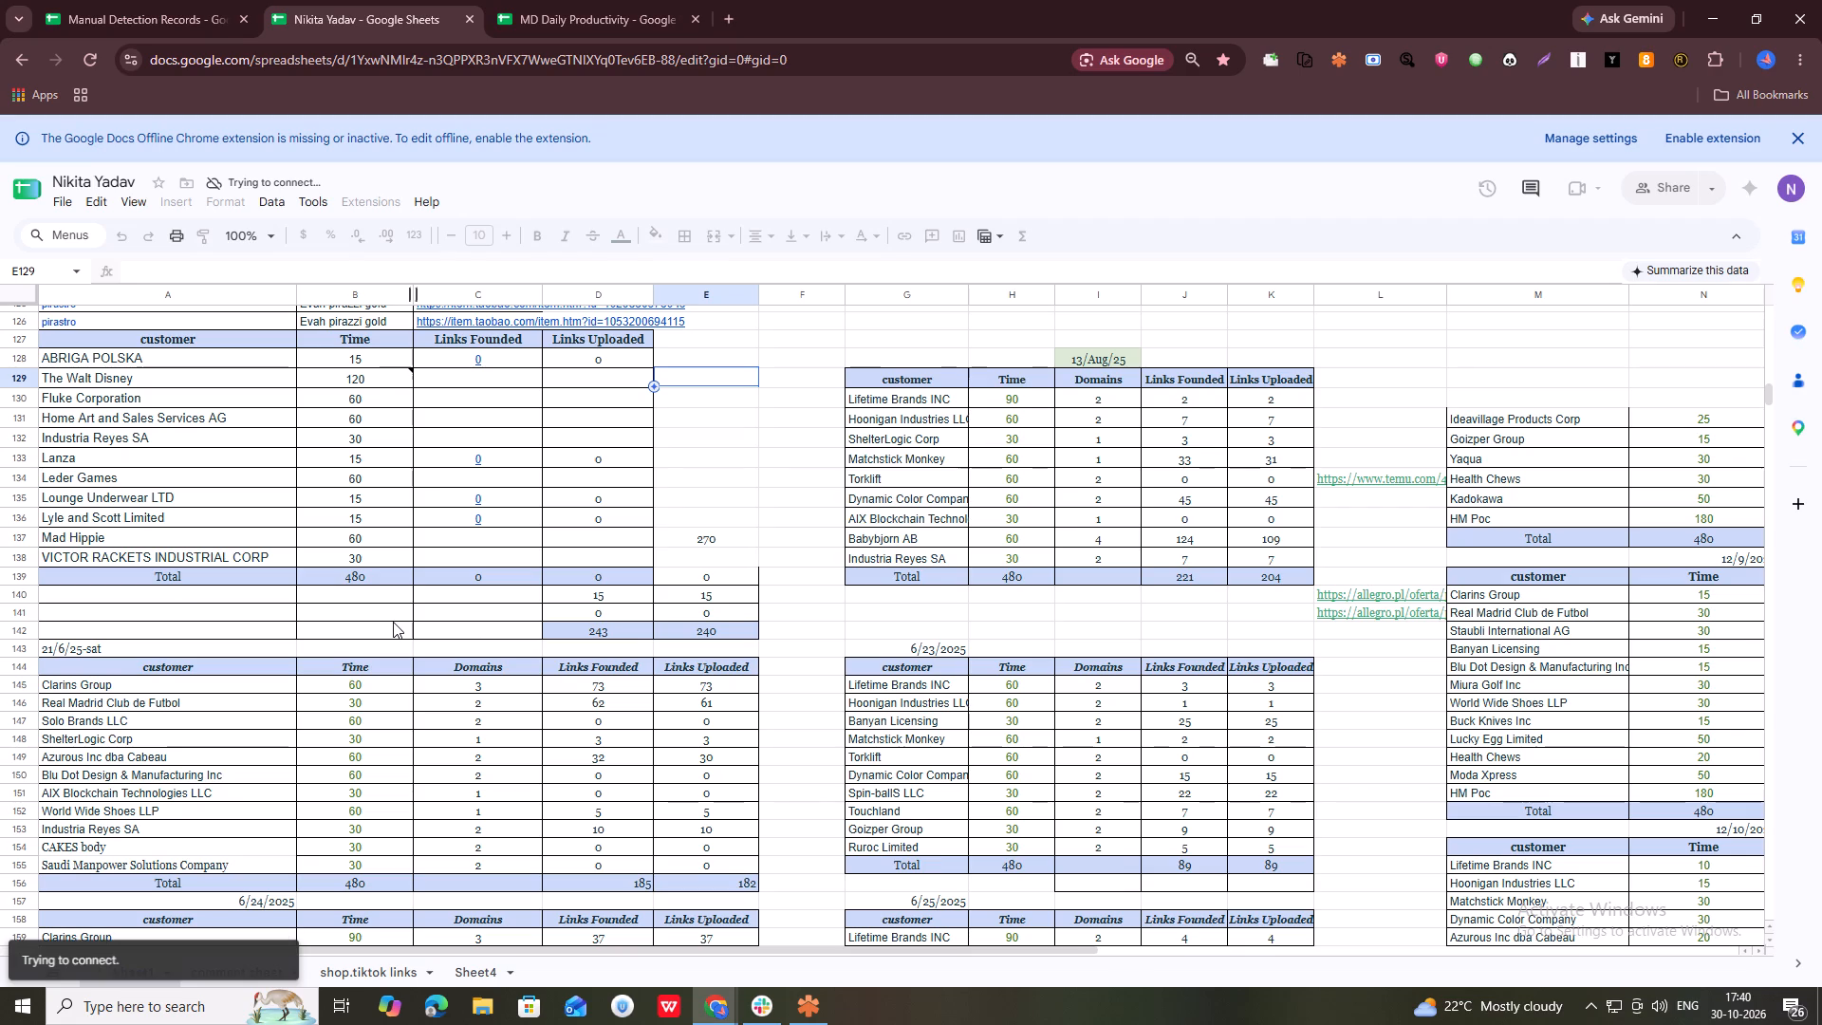
left_click(457, 381)
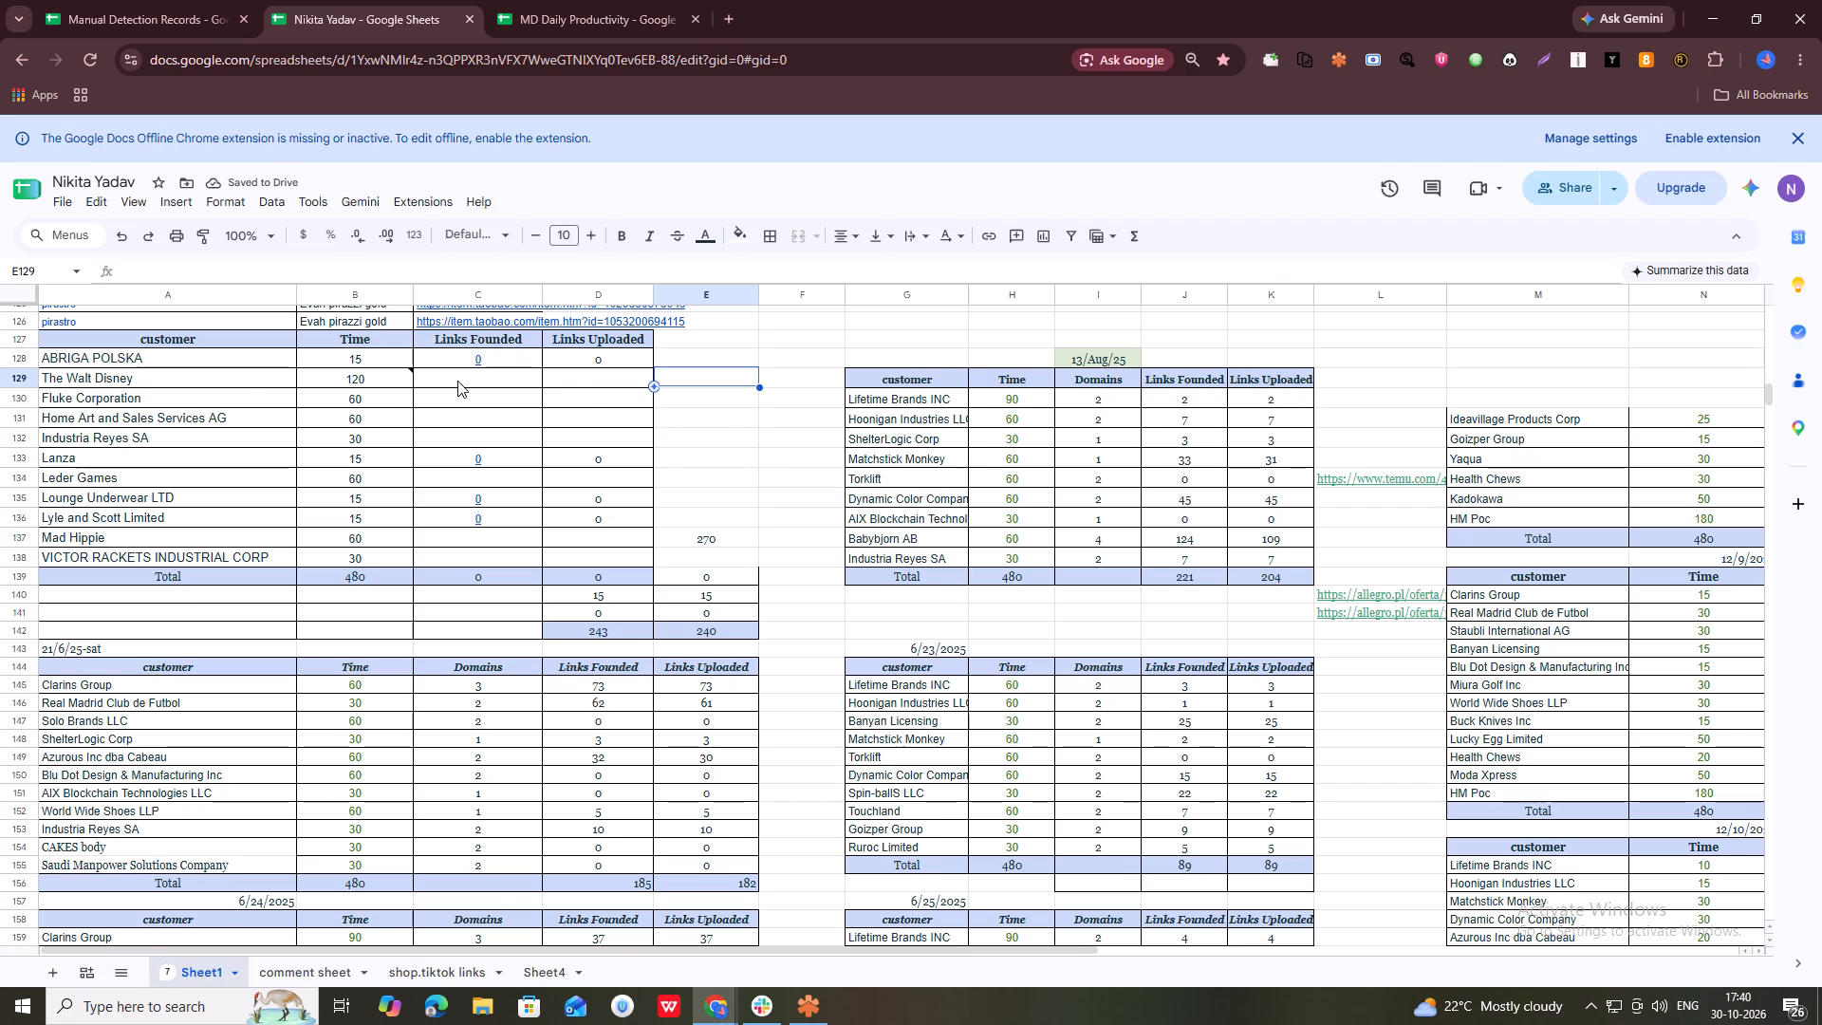
type("90")
key("Right")
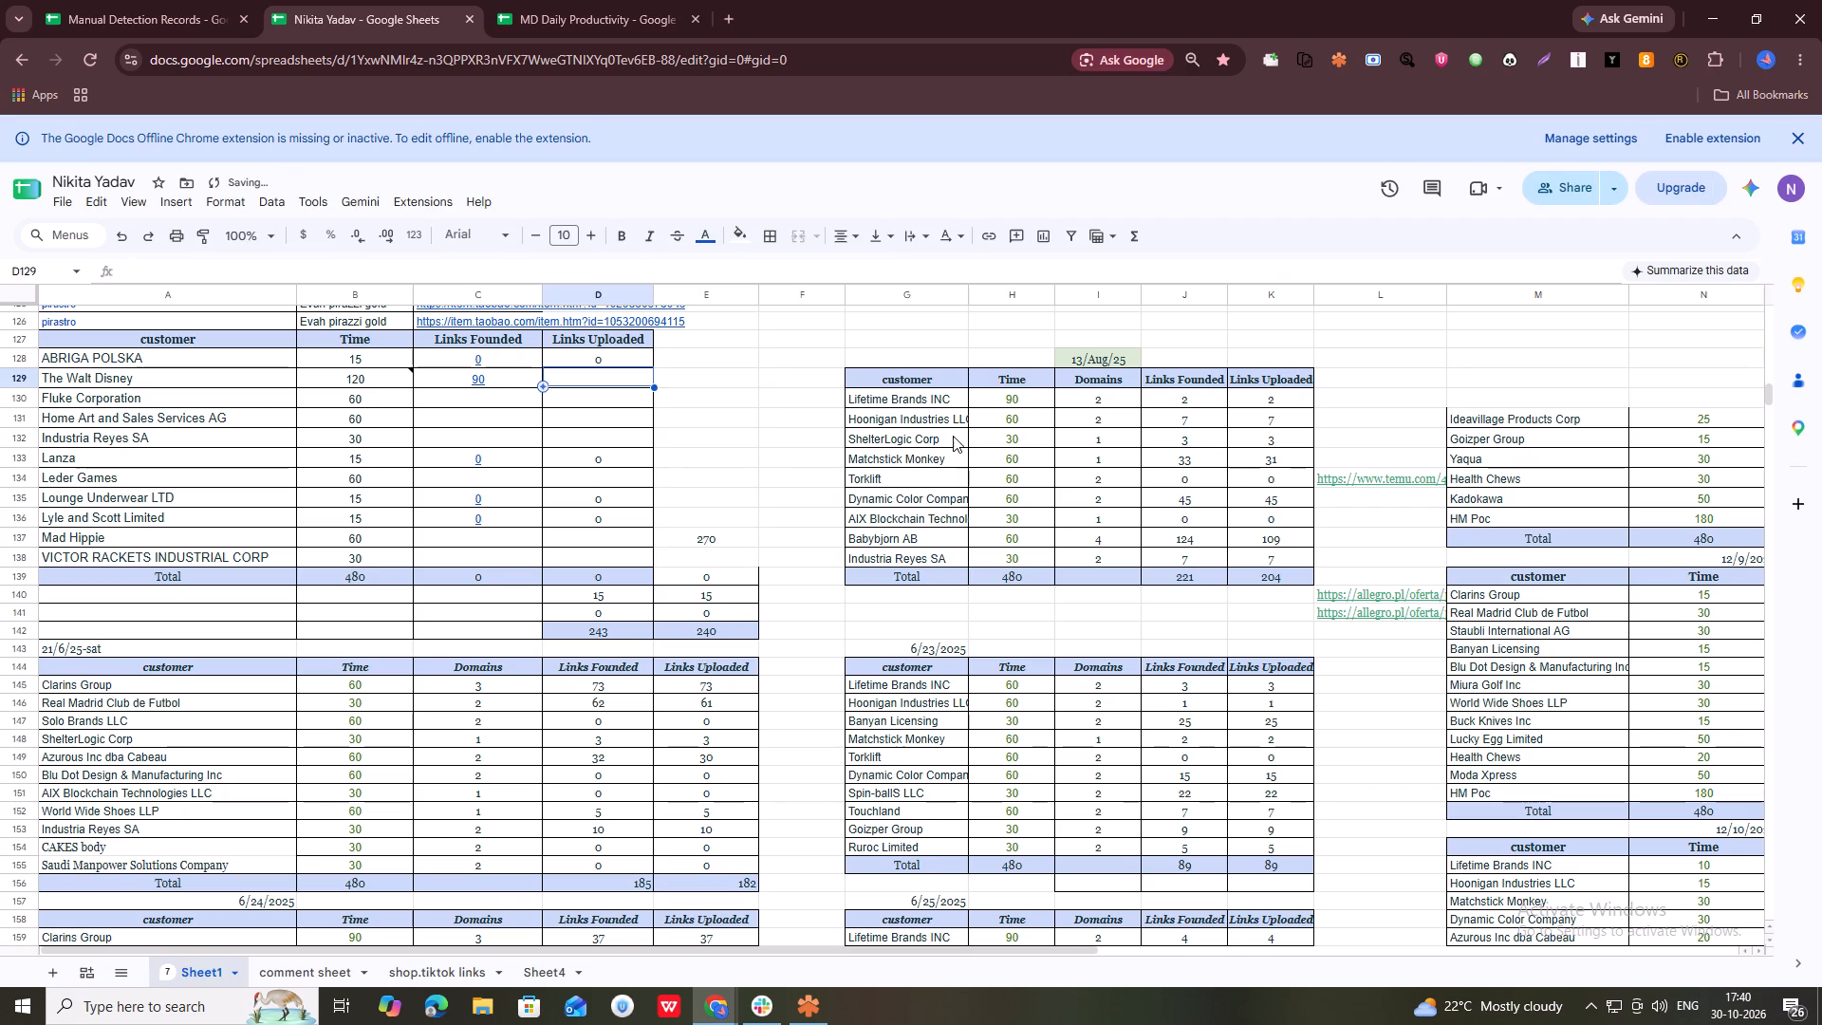
type("89")
key("Down")
key("Left")
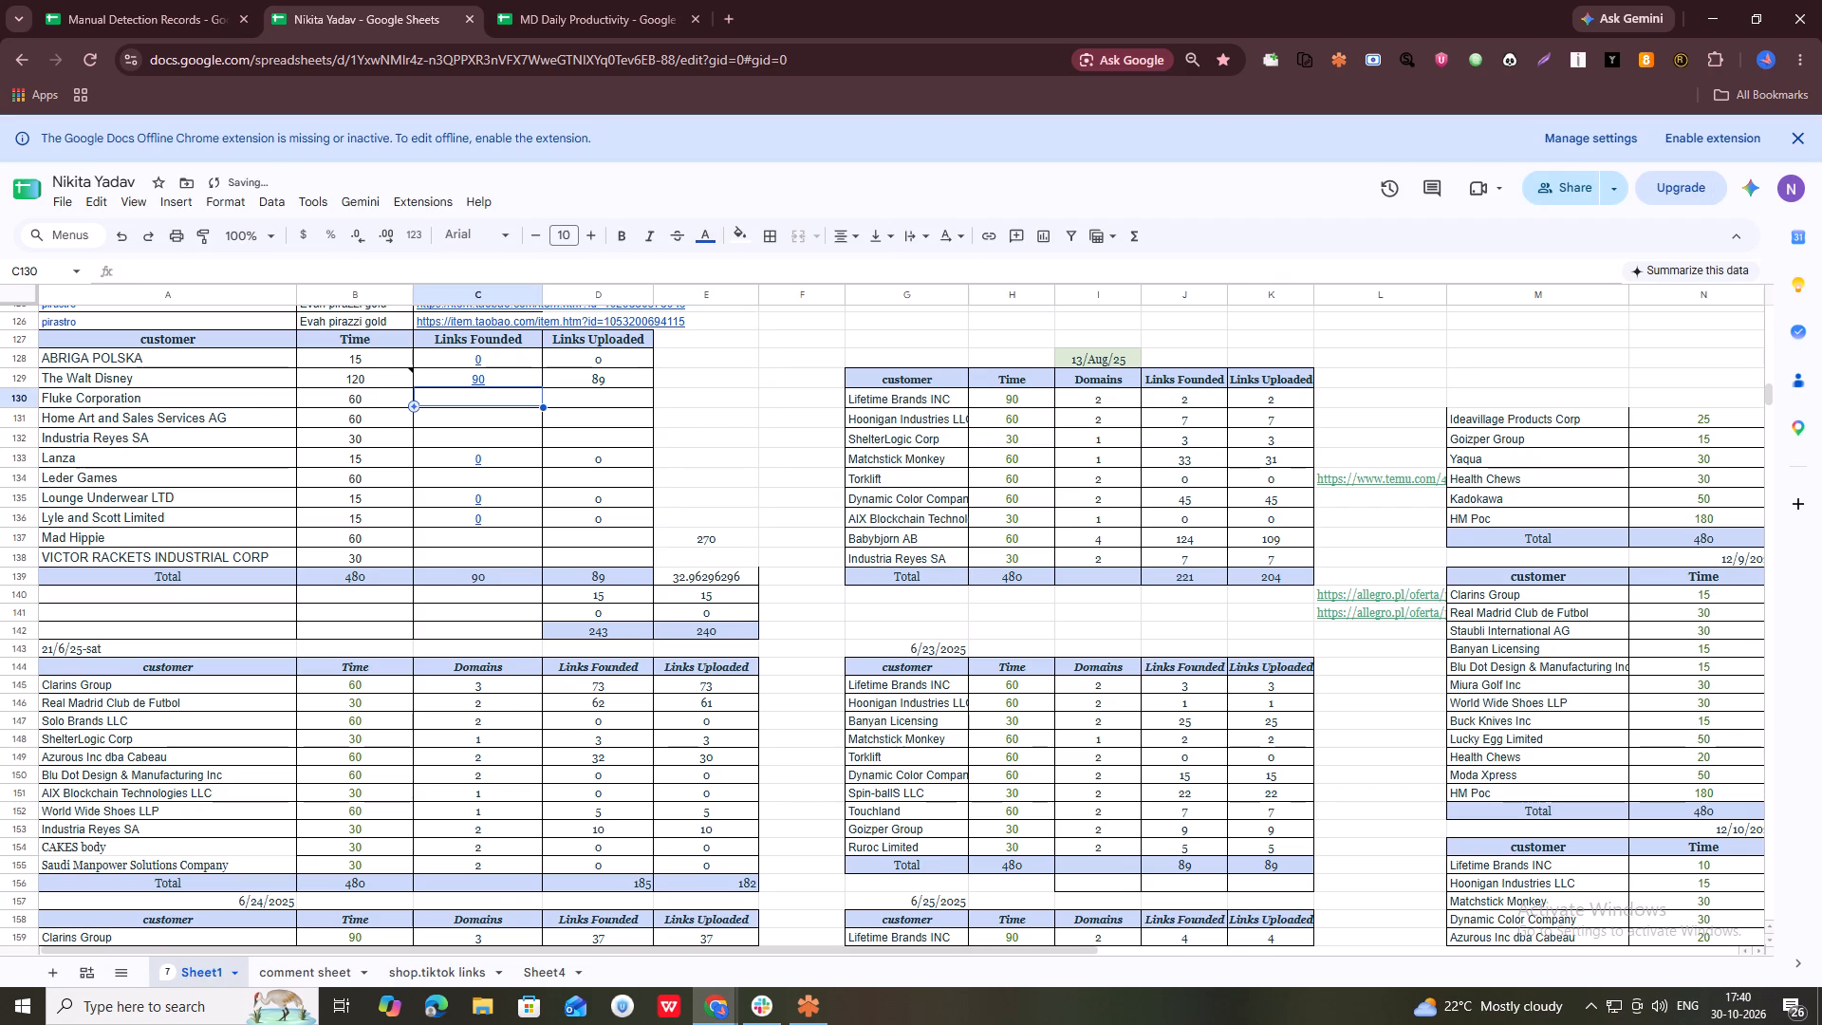
In Manual Detection Records, set the tally in cell I103171 beside the Victor Rackets rows to 34.
left_click(137, 0)
scroll(1108, 590, "up", 10)
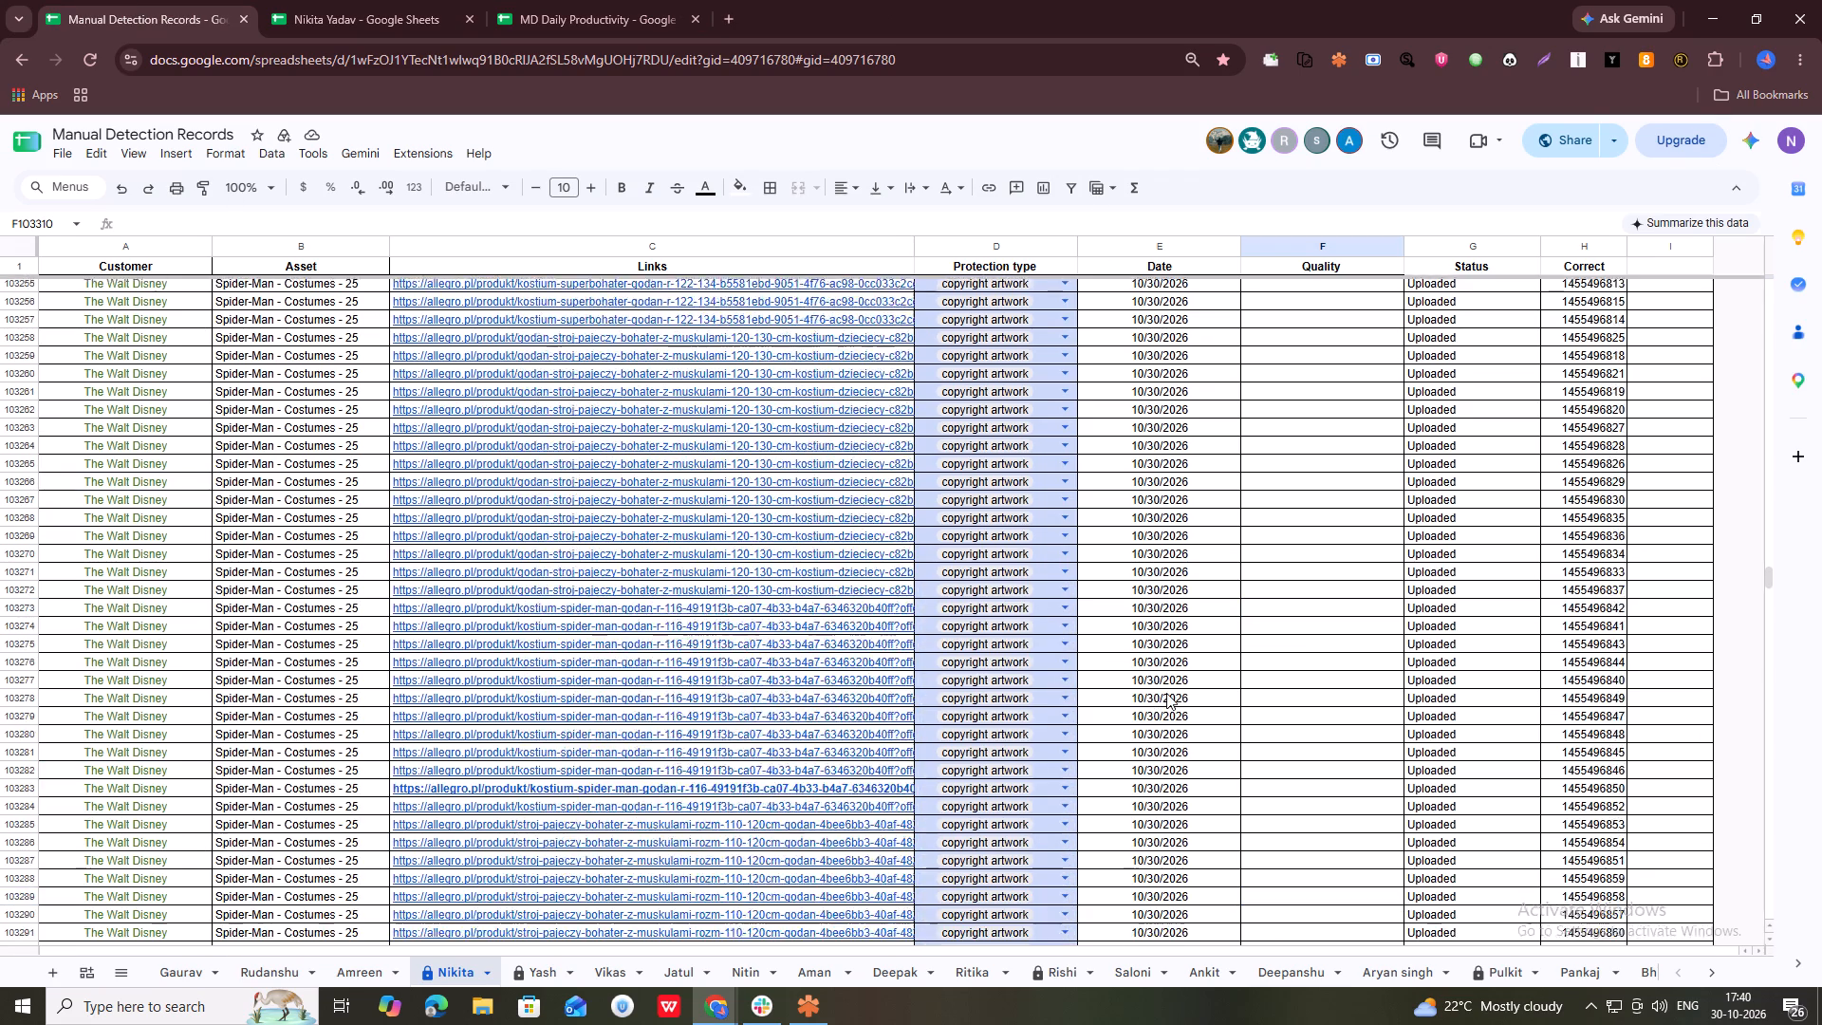
scroll(1166, 693, "up", 9)
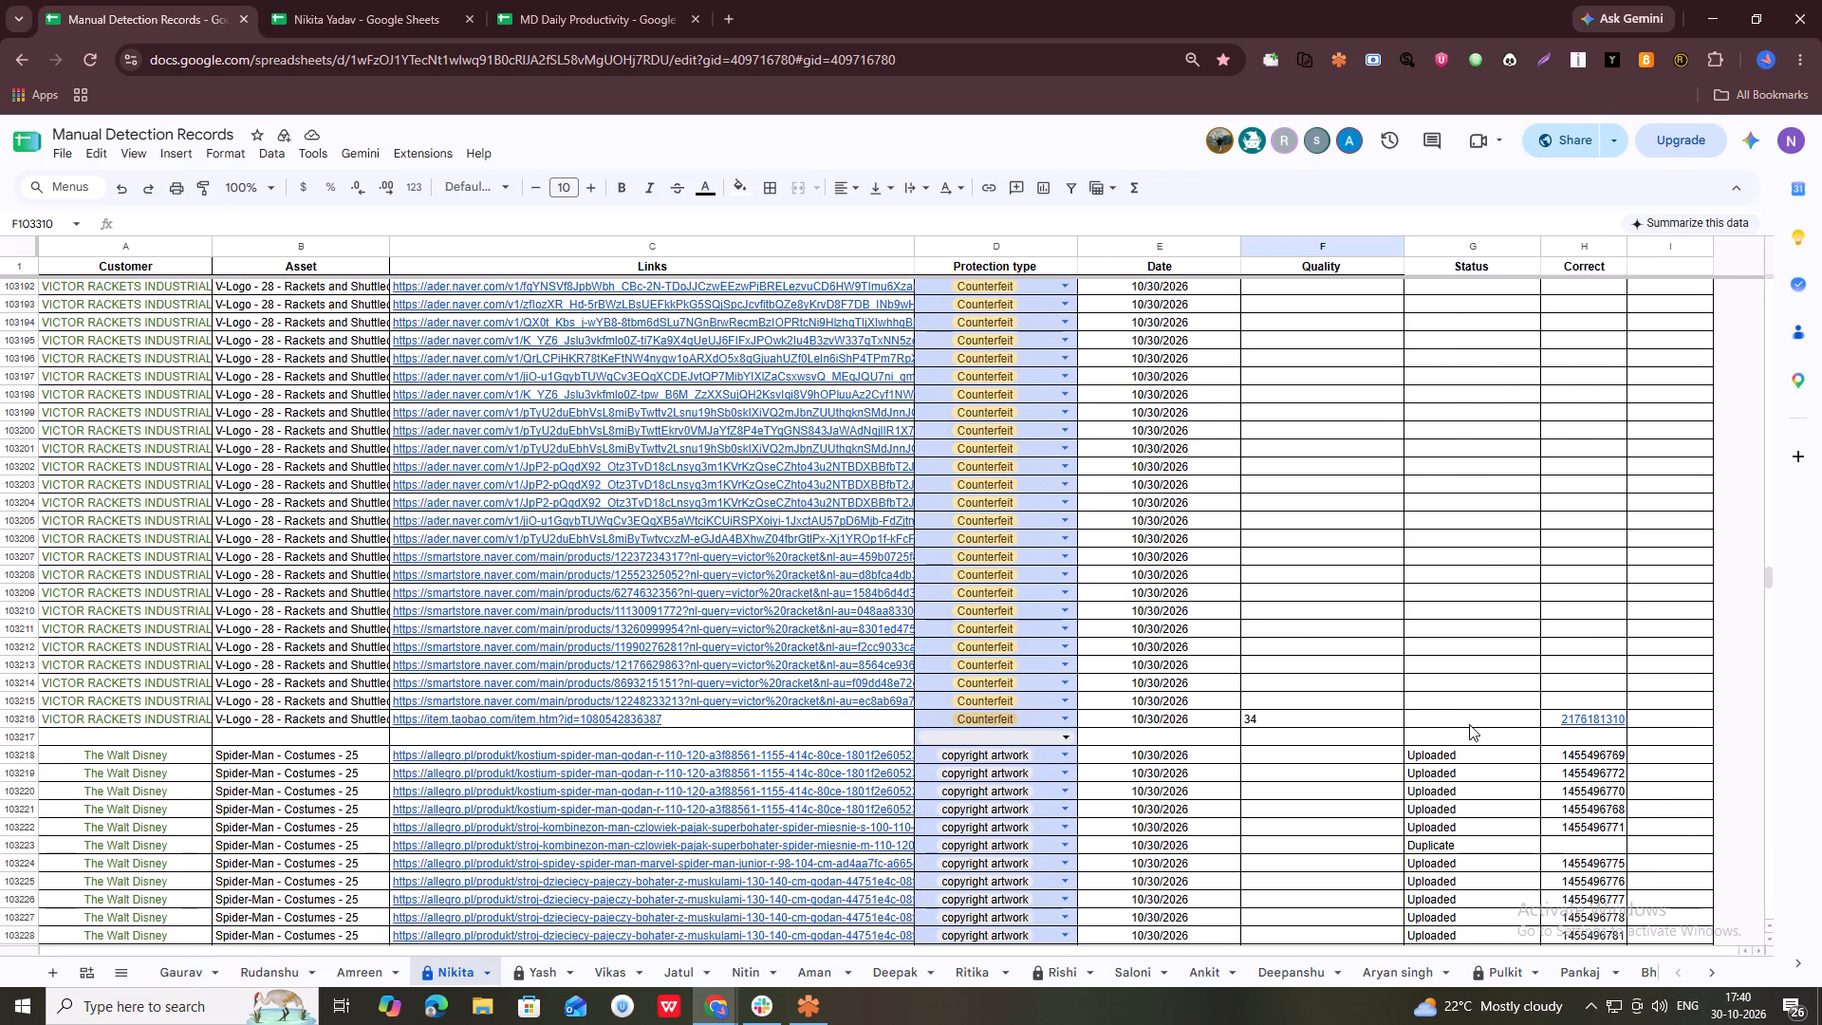
scroll(1627, 612, "up", 6)
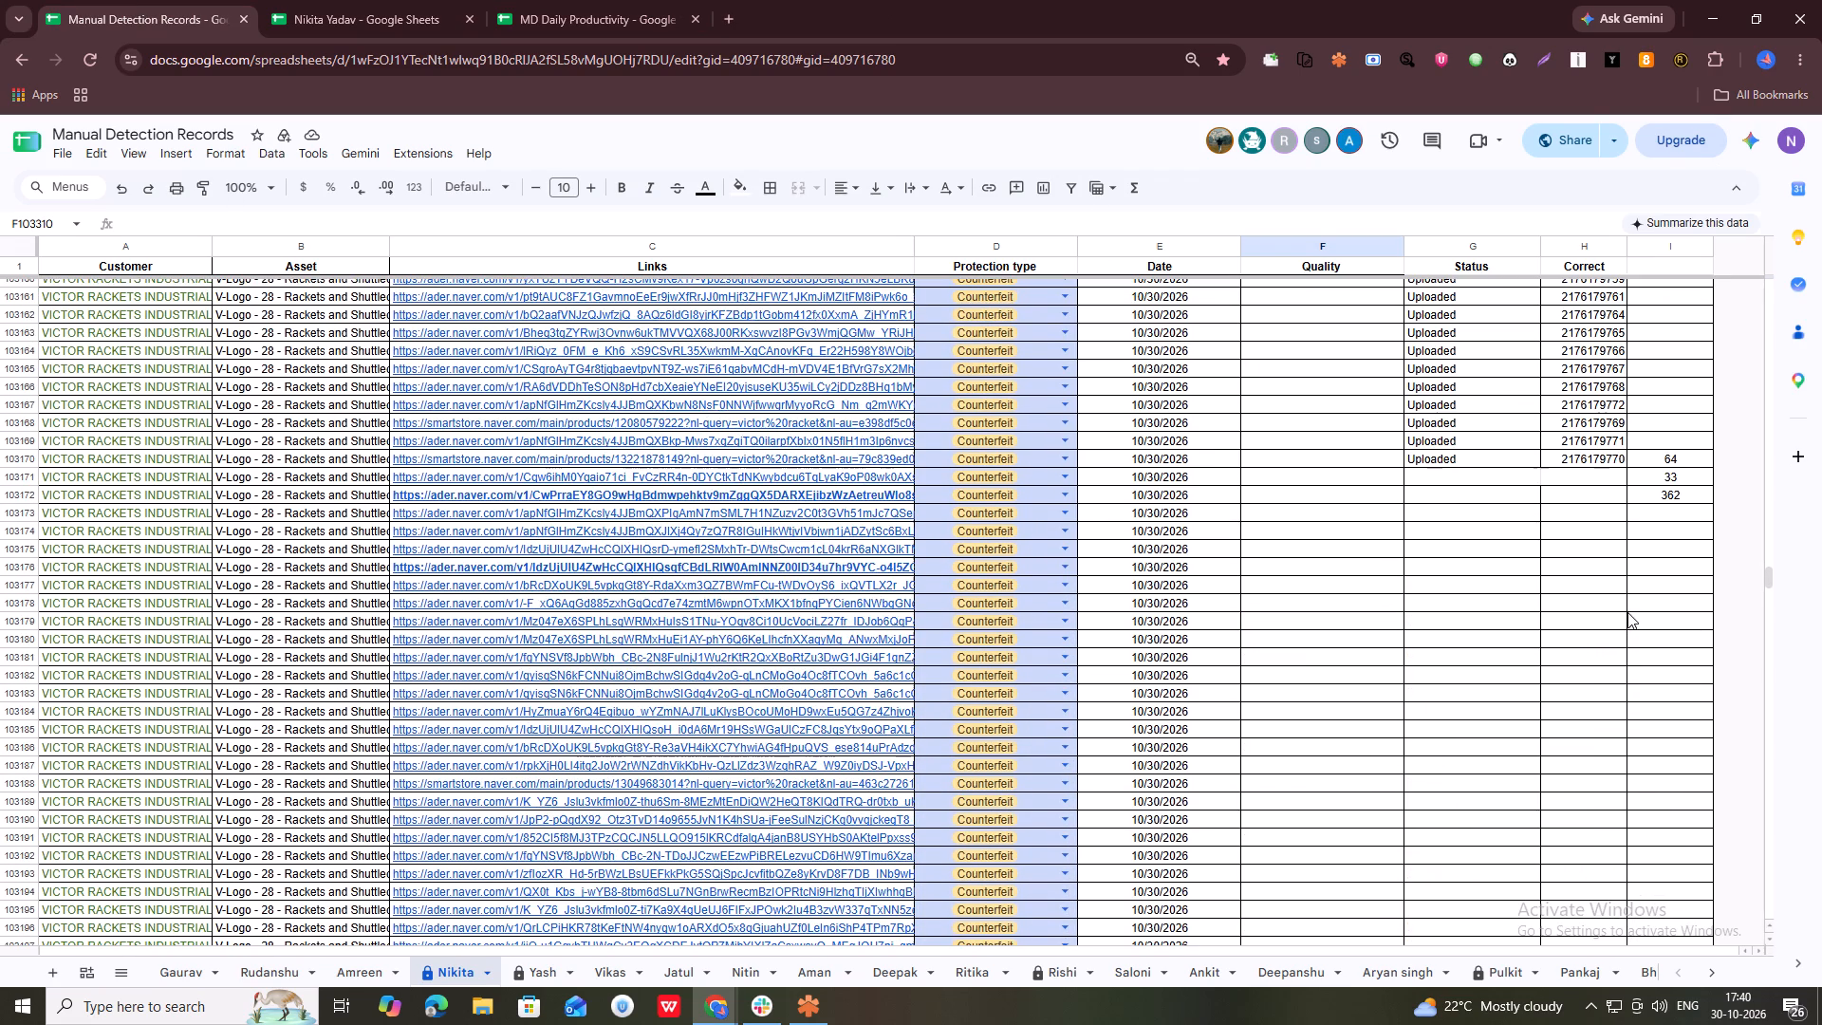
left_click(1655, 475)
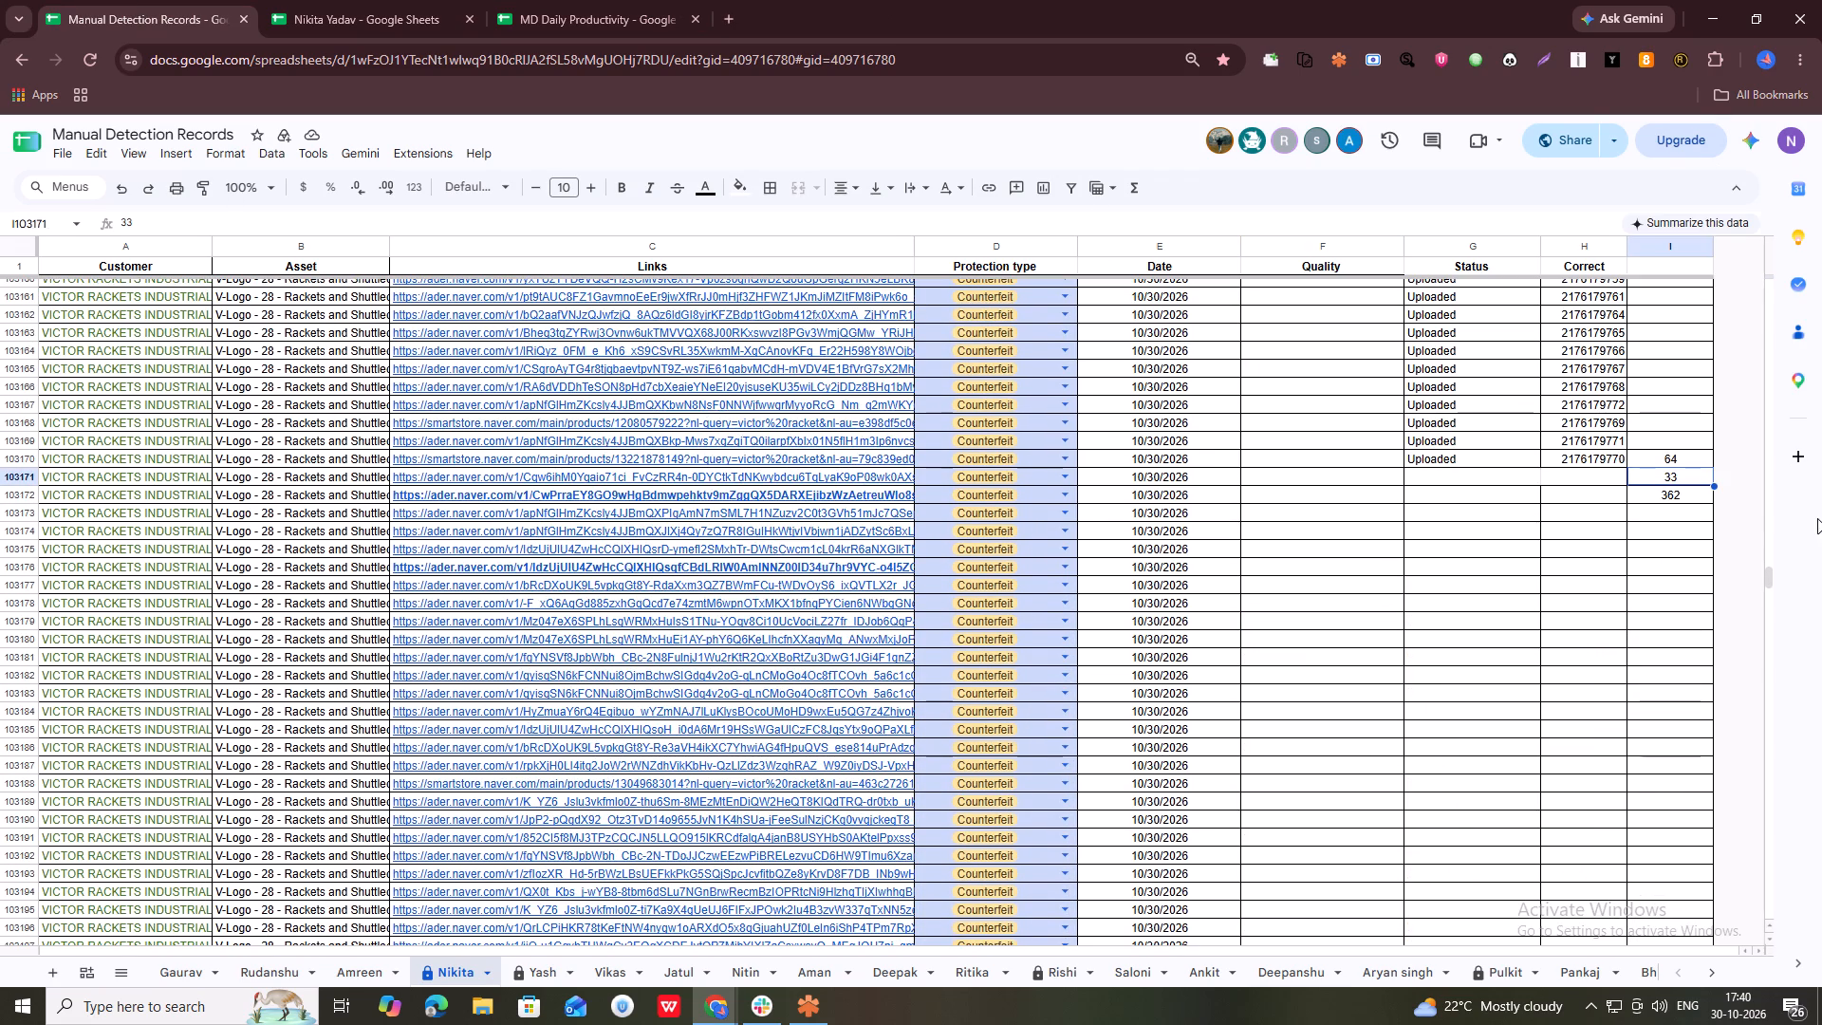
type("34")
key("shift+Down")
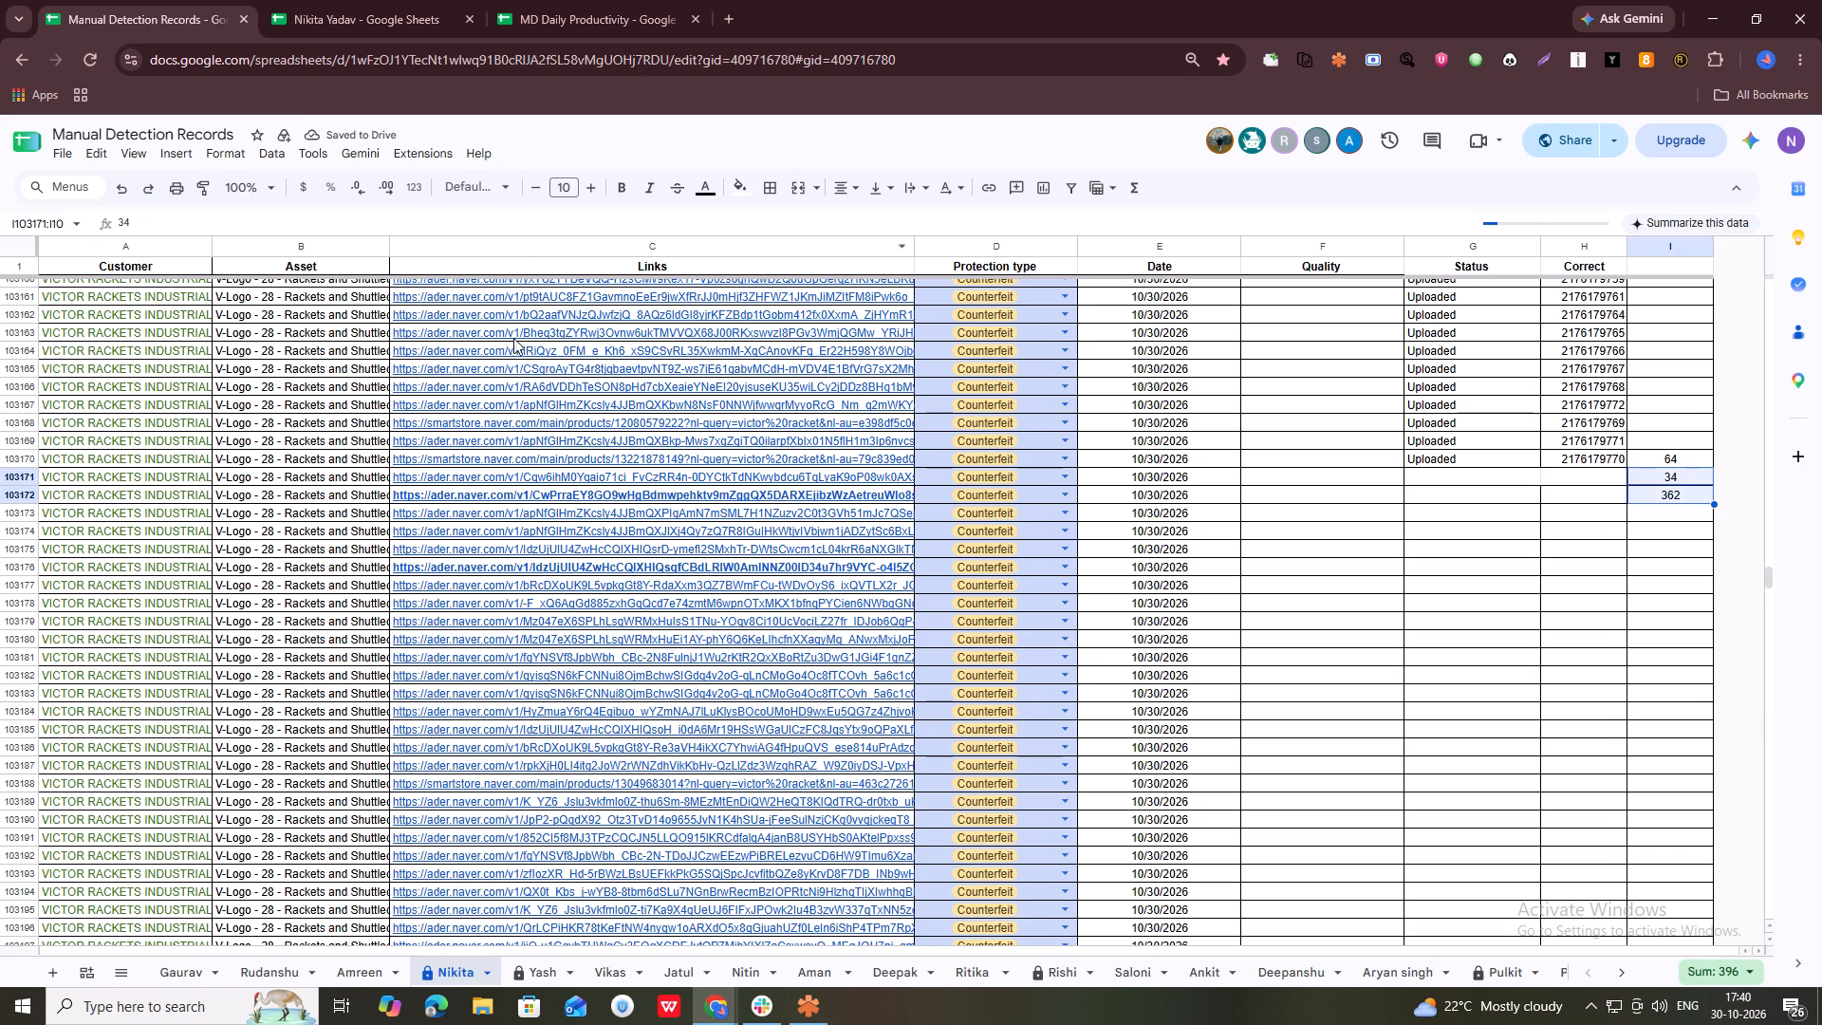
Count the Victor Rackets links from row 103105 through the Taobao link in row 103216.
scroll(1269, 550, "down", 4)
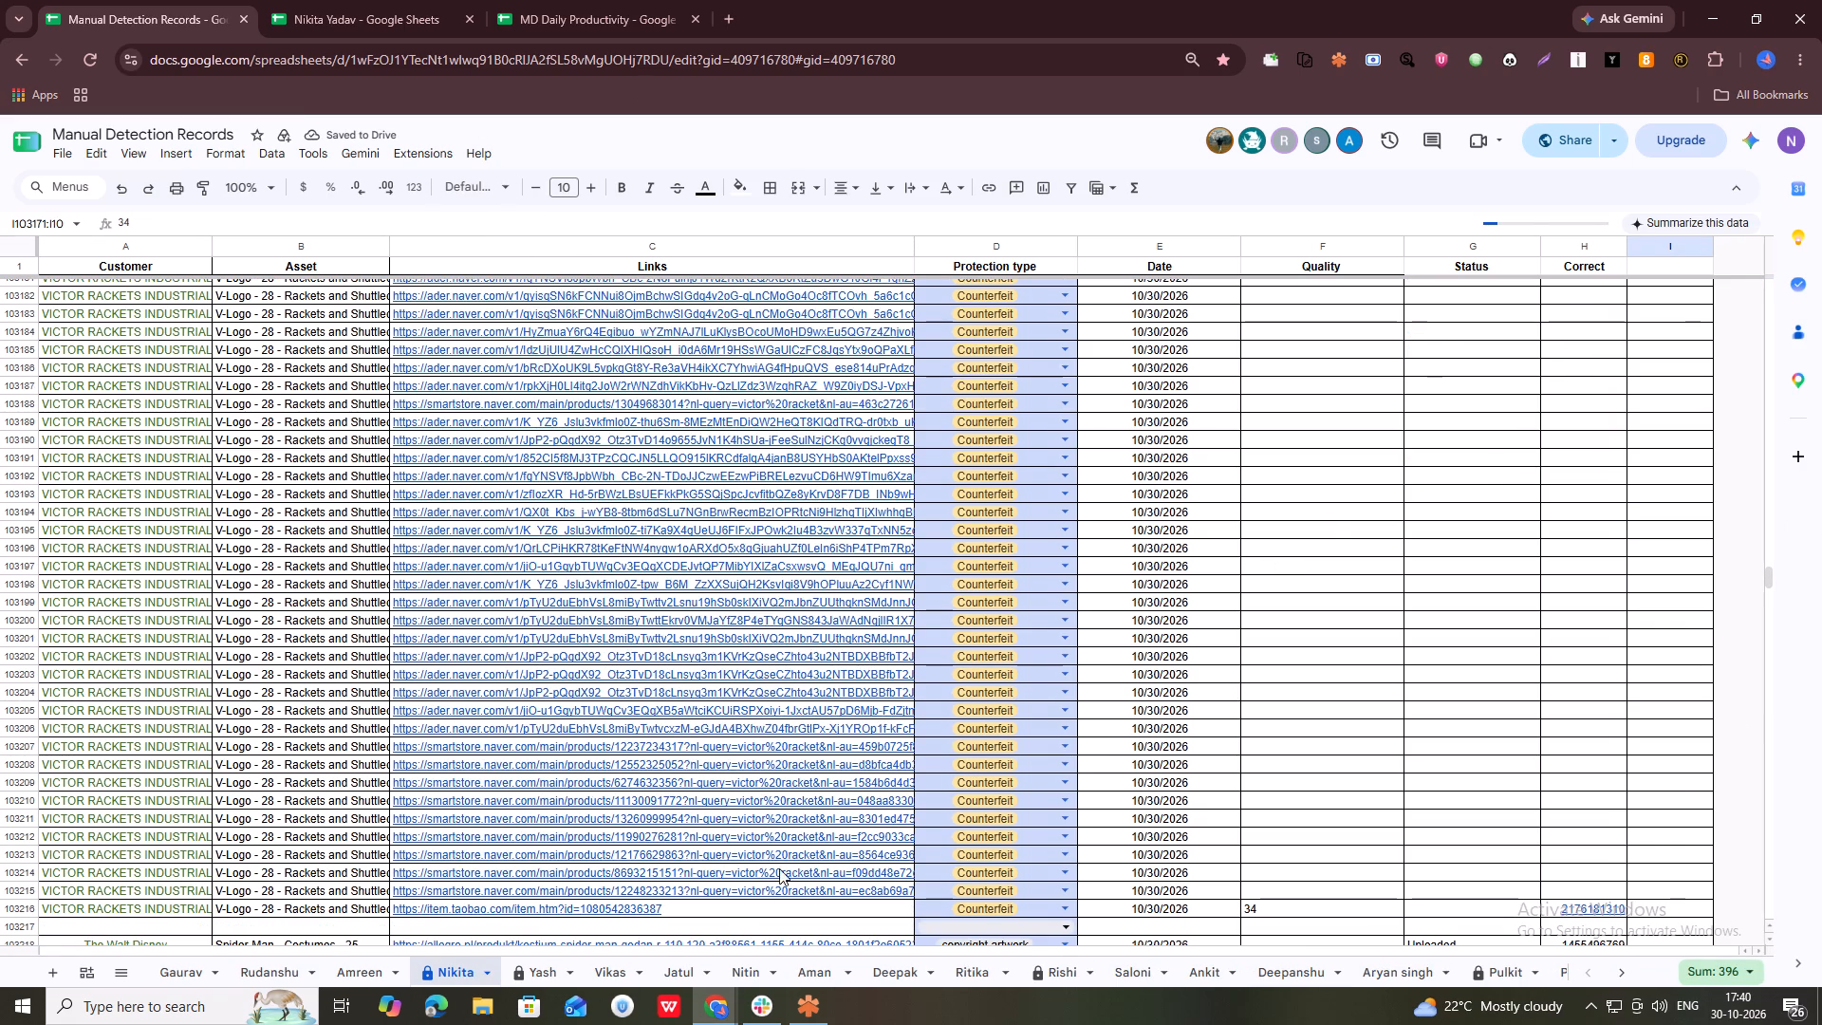
left_click(720, 913)
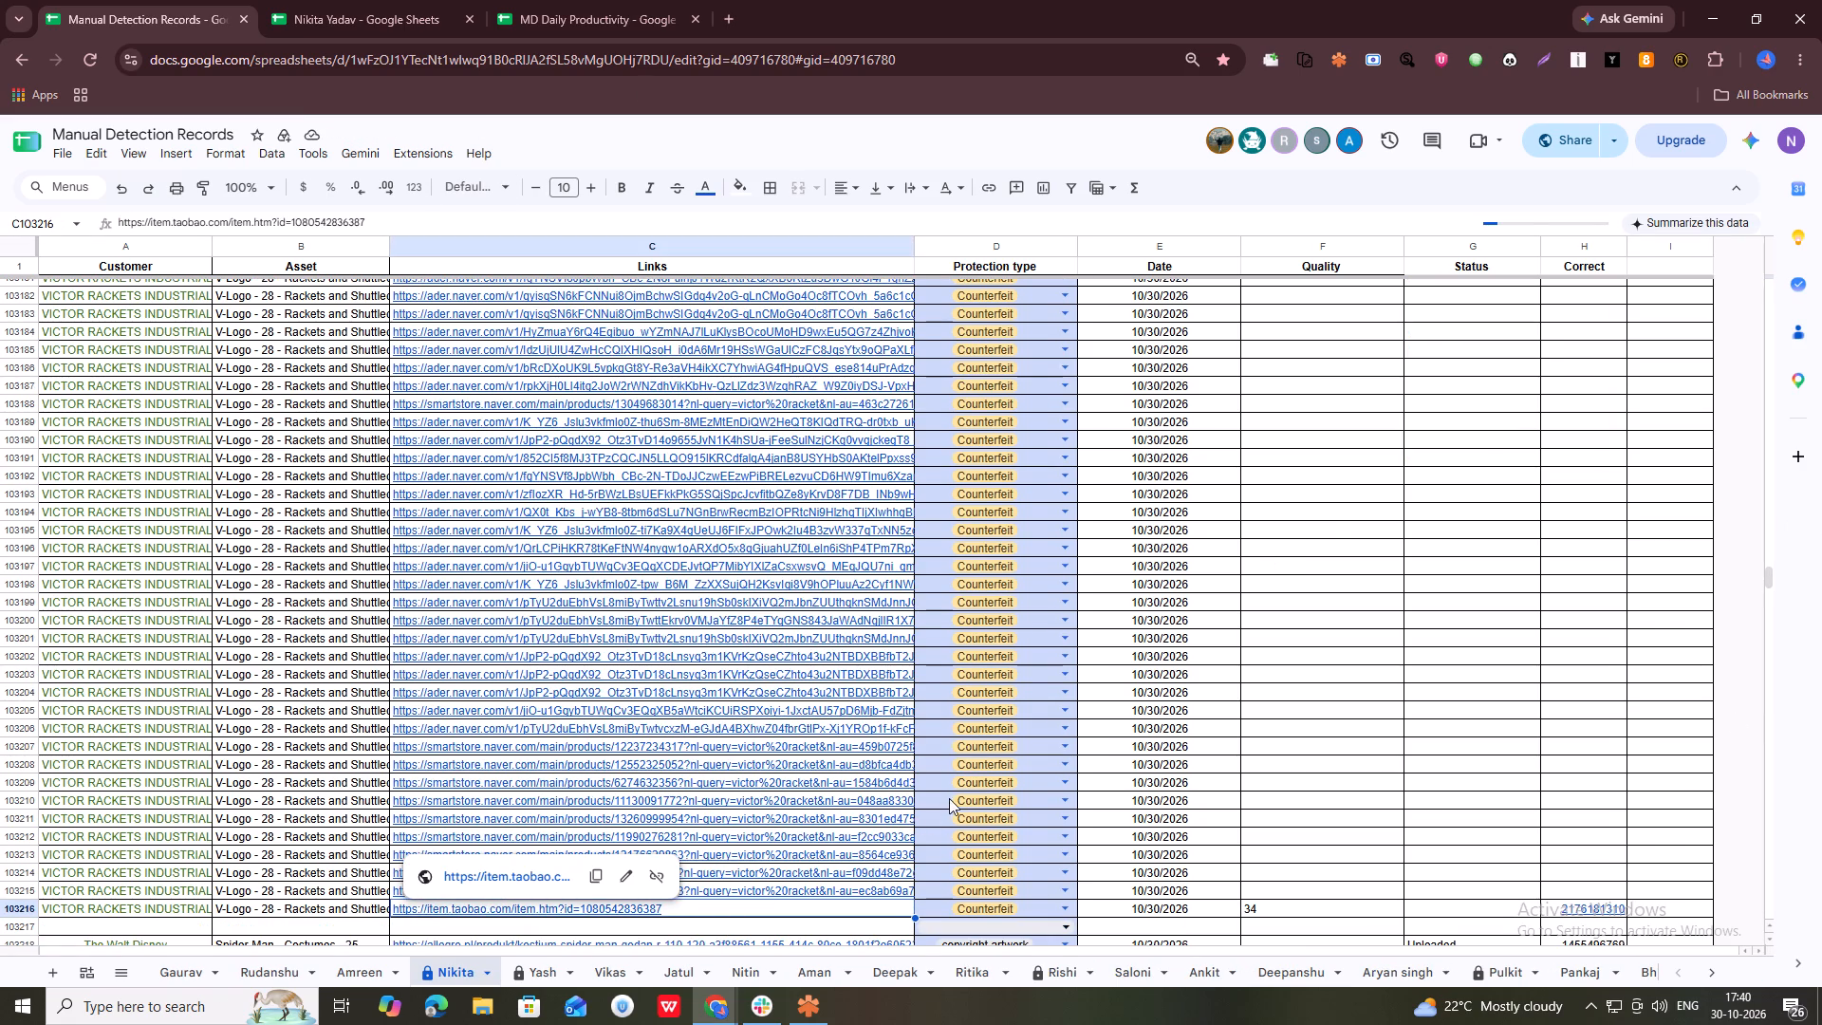
scroll(951, 711, "up", 13)
scroll(843, 680, "up", 7)
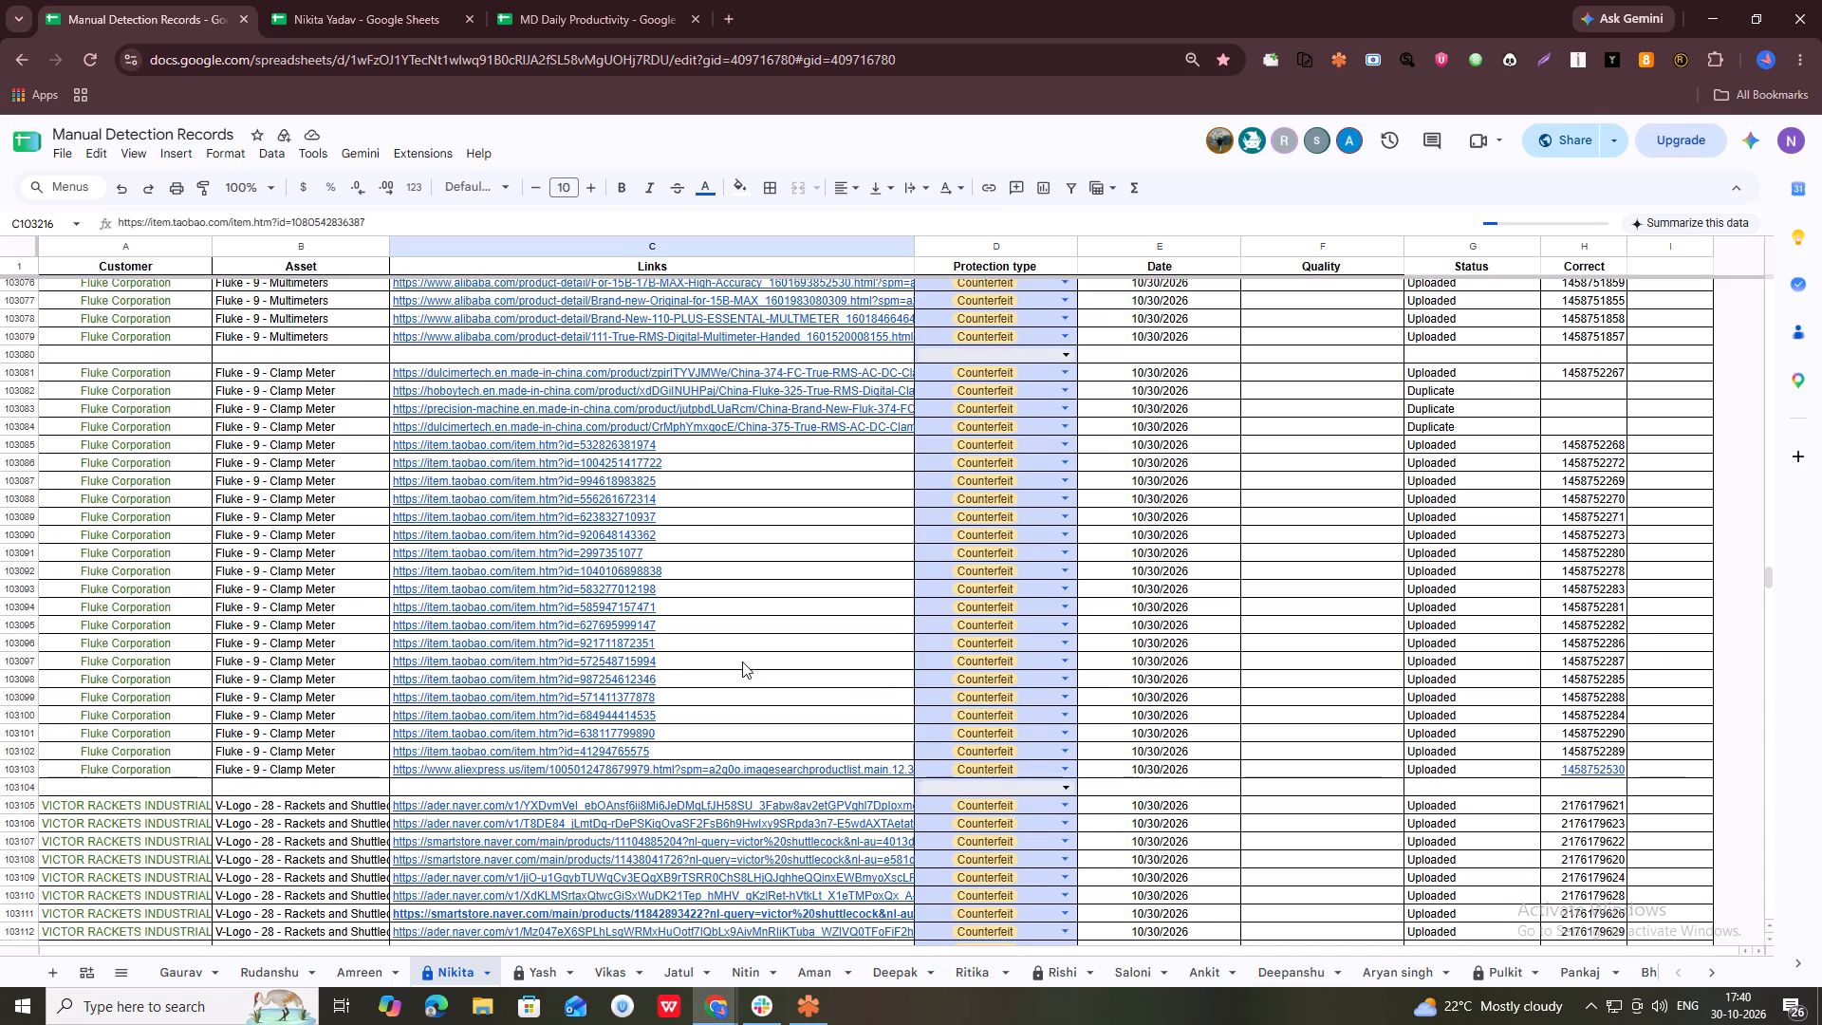
left_click(630, 799, "shift")
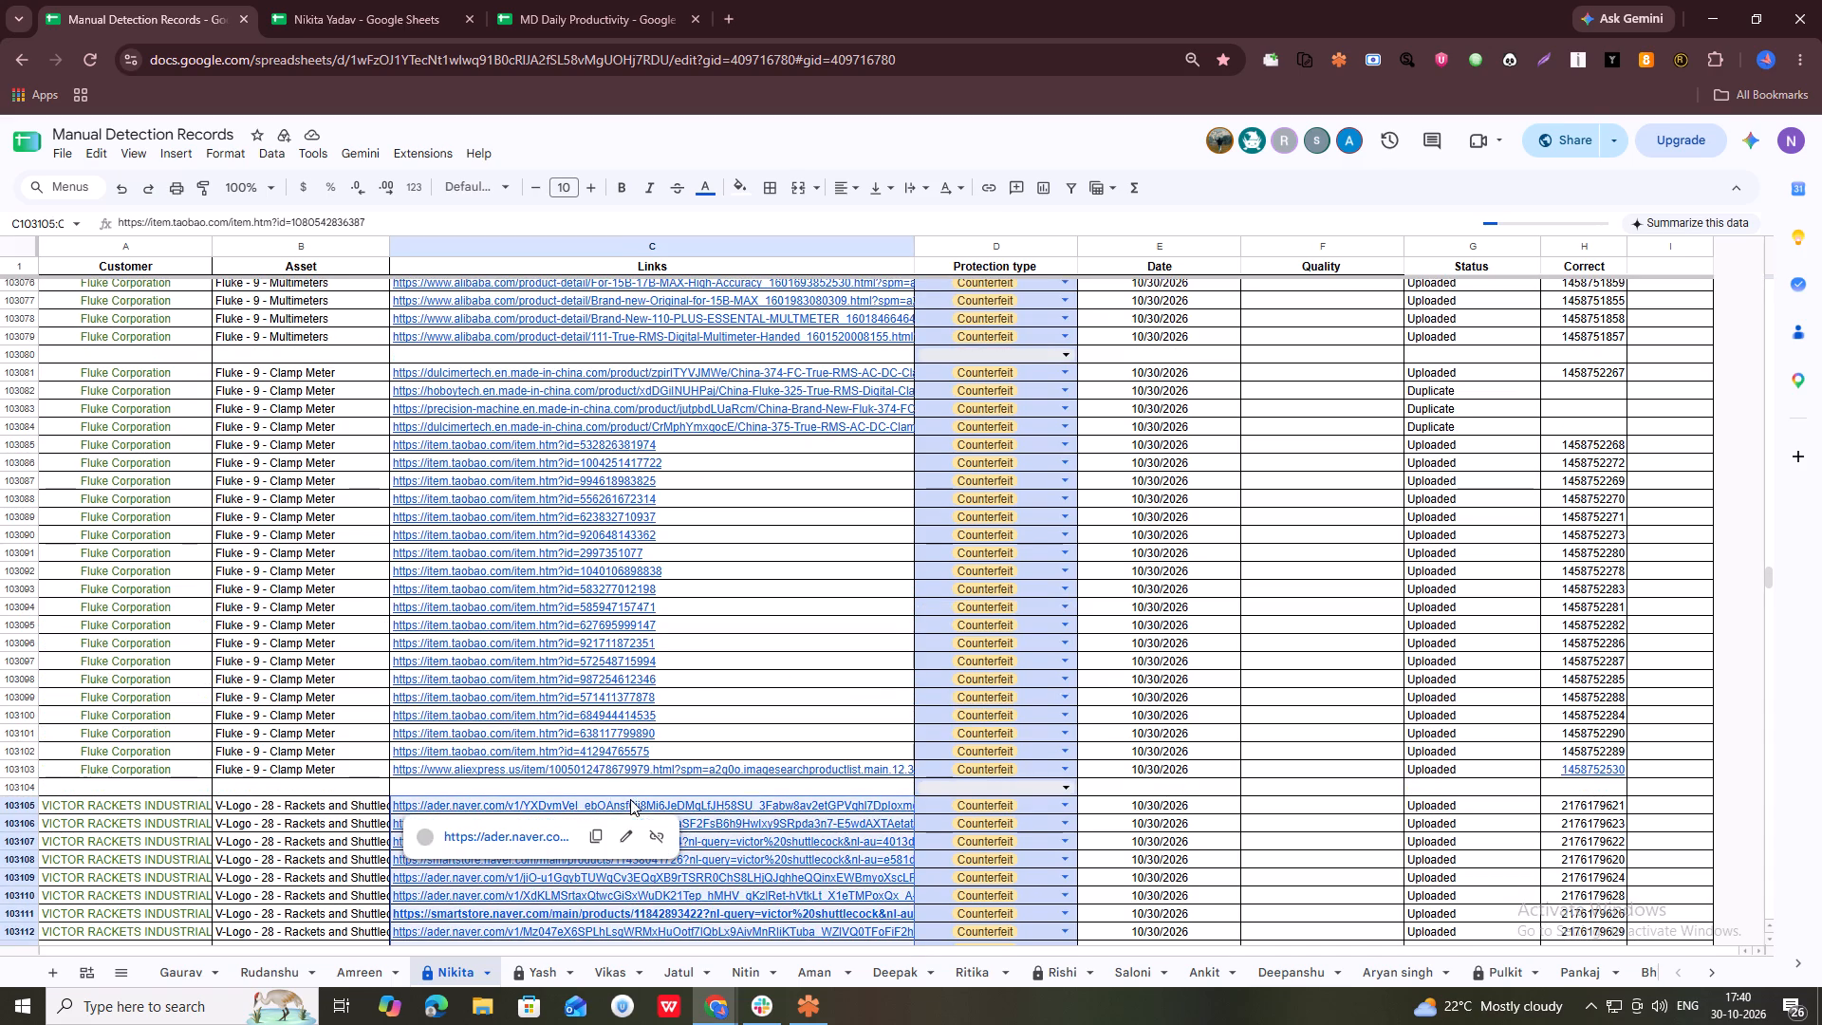
scroll(803, 718, "down", 2)
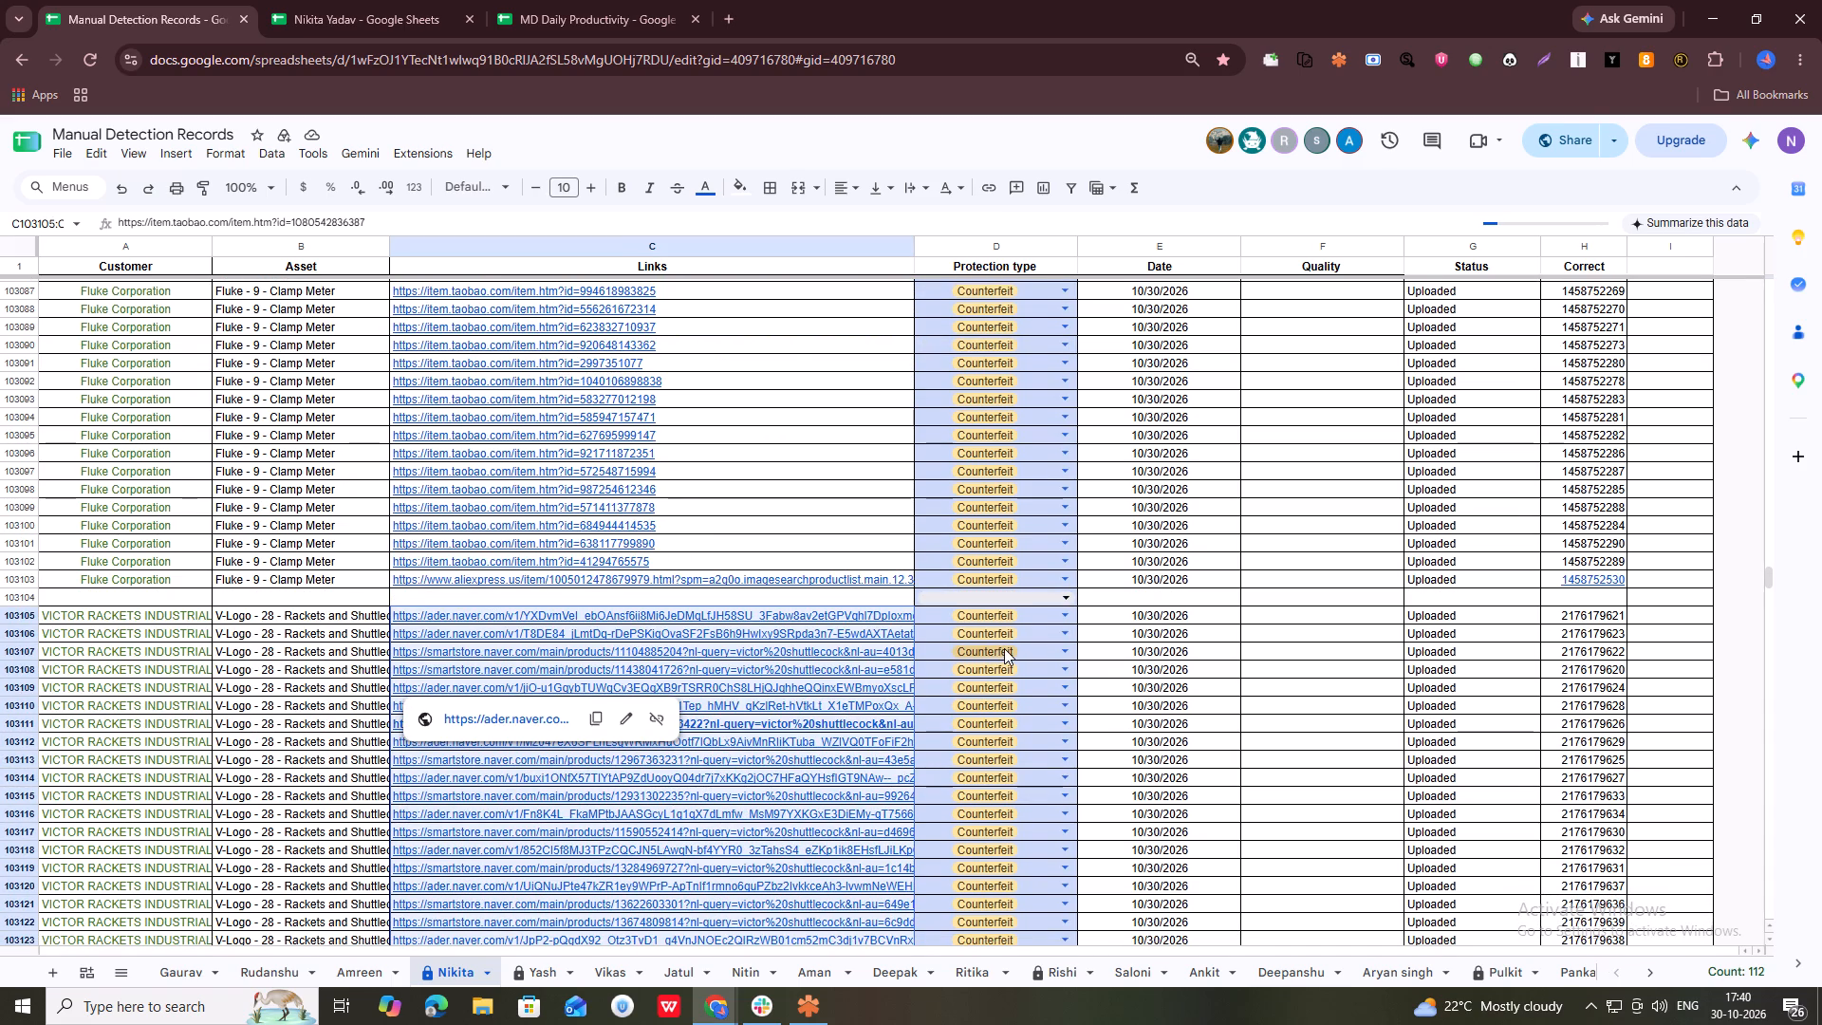
scroll(1005, 648, "down", 5)
scroll(1199, 653, "up", 5)
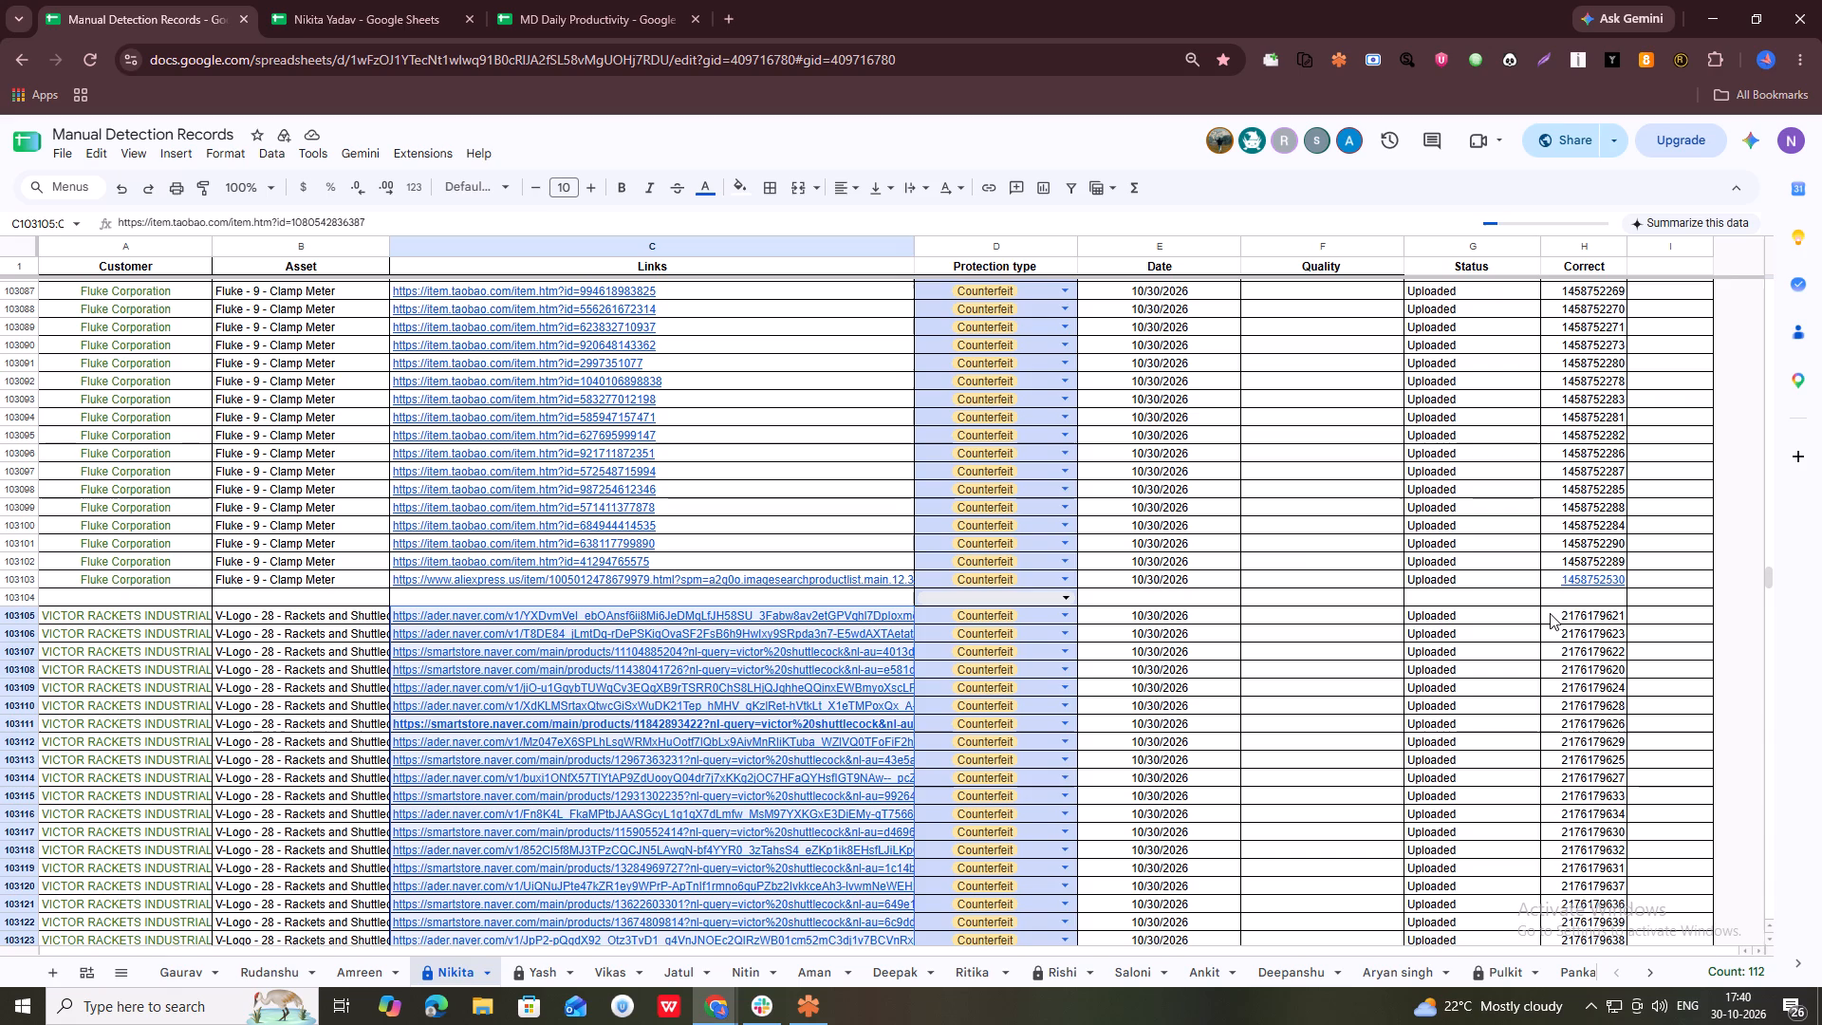
Count the Victor Rackets incident numbers in rows 103105 to 103170, and sum the tallies in cells I103170 and I103171.
left_click(1564, 614)
scroll(1684, 718, "down", 12)
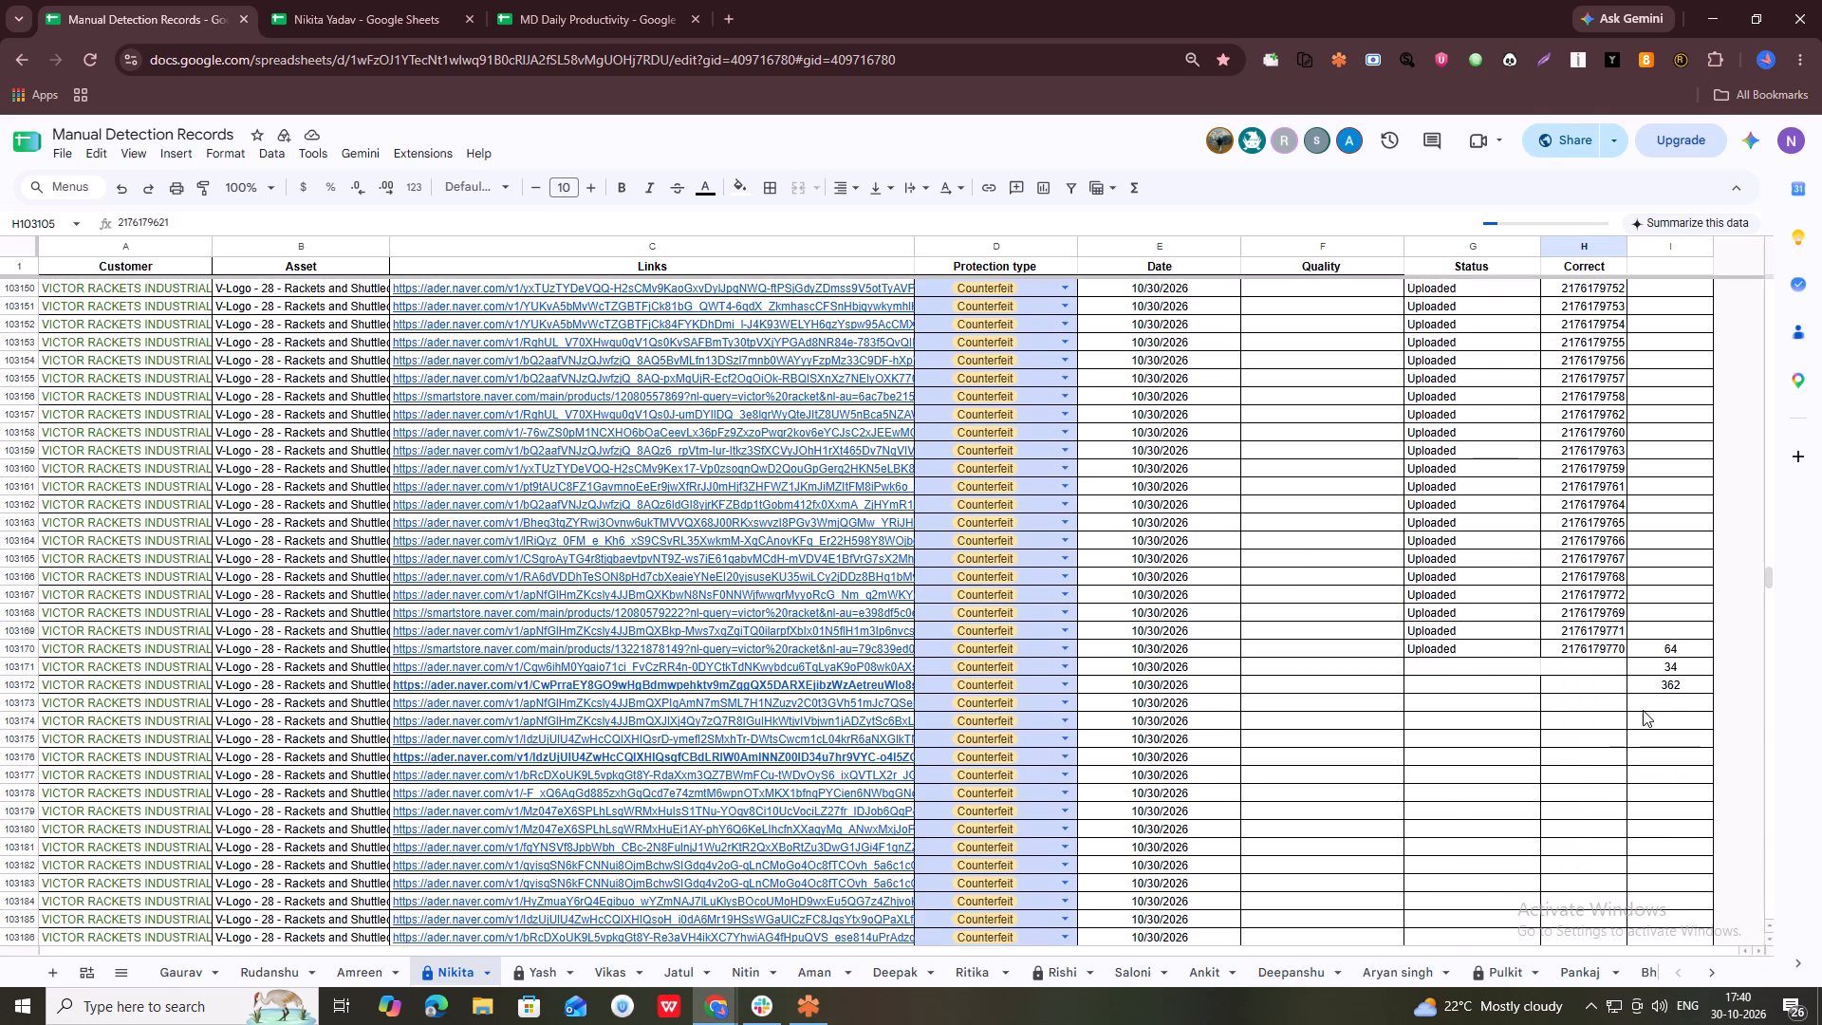
left_click(1587, 652, "shift")
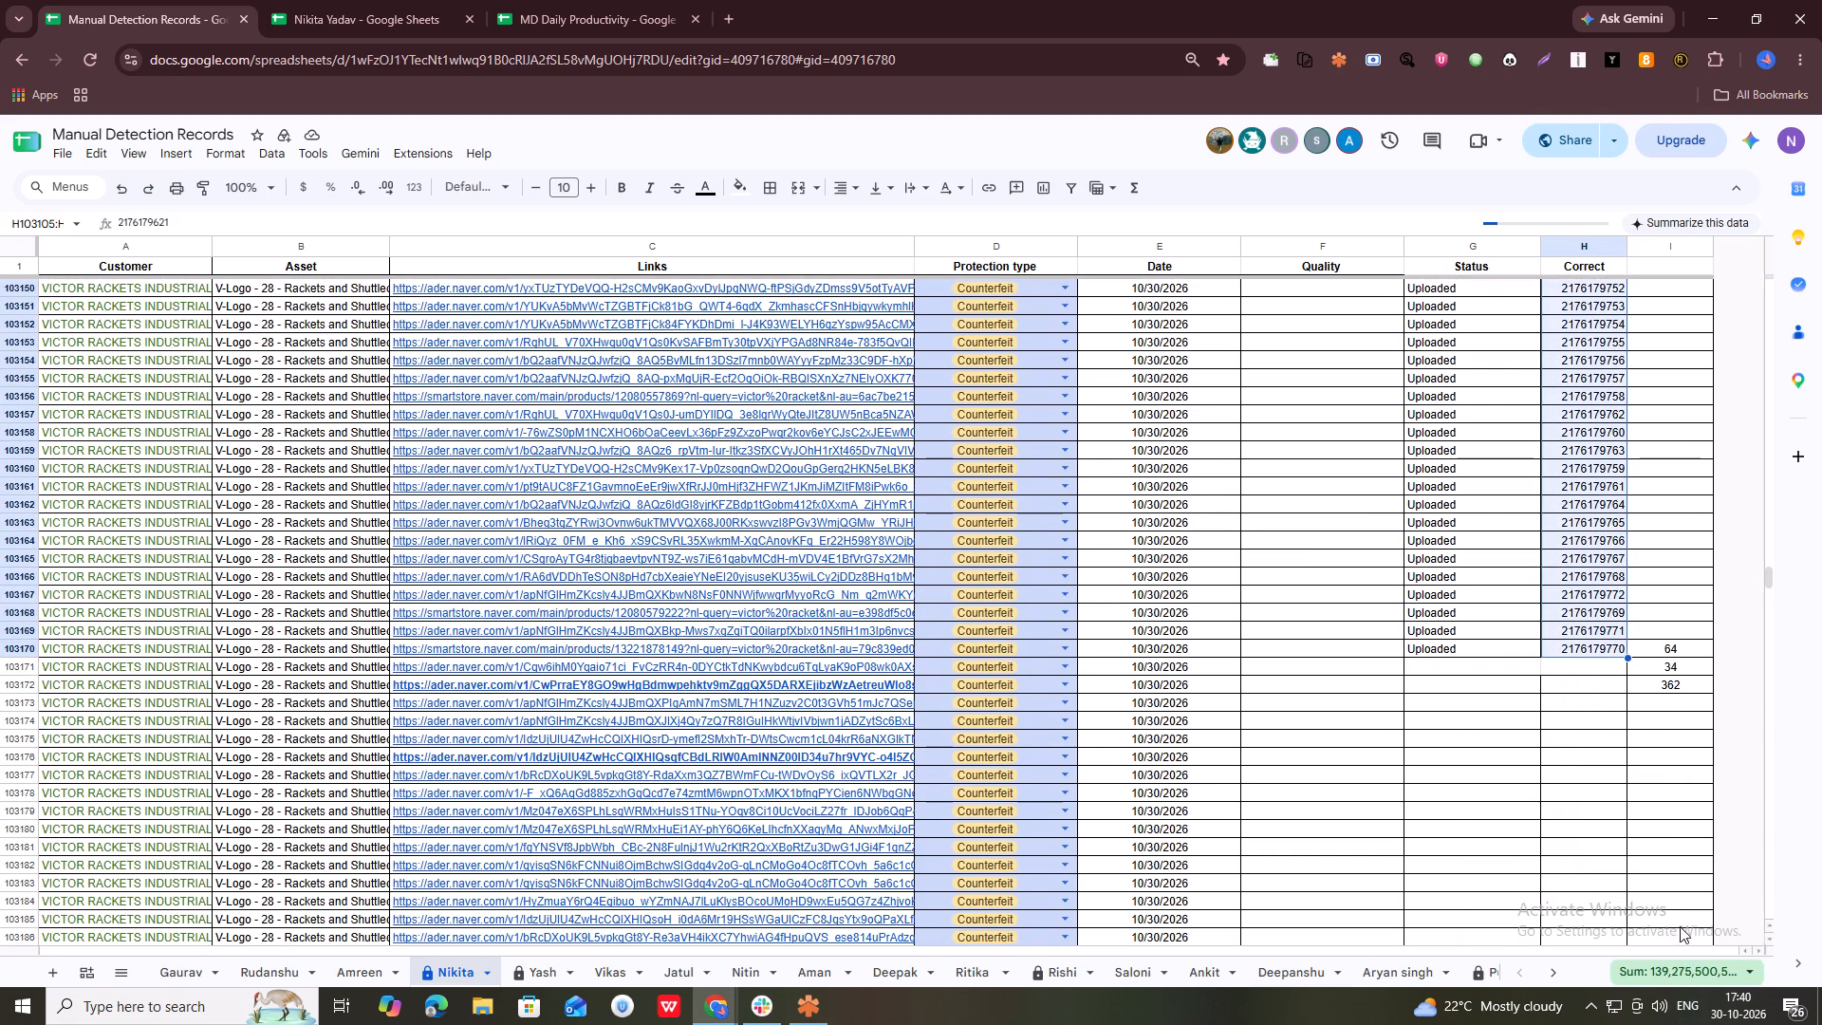
left_click(1692, 970)
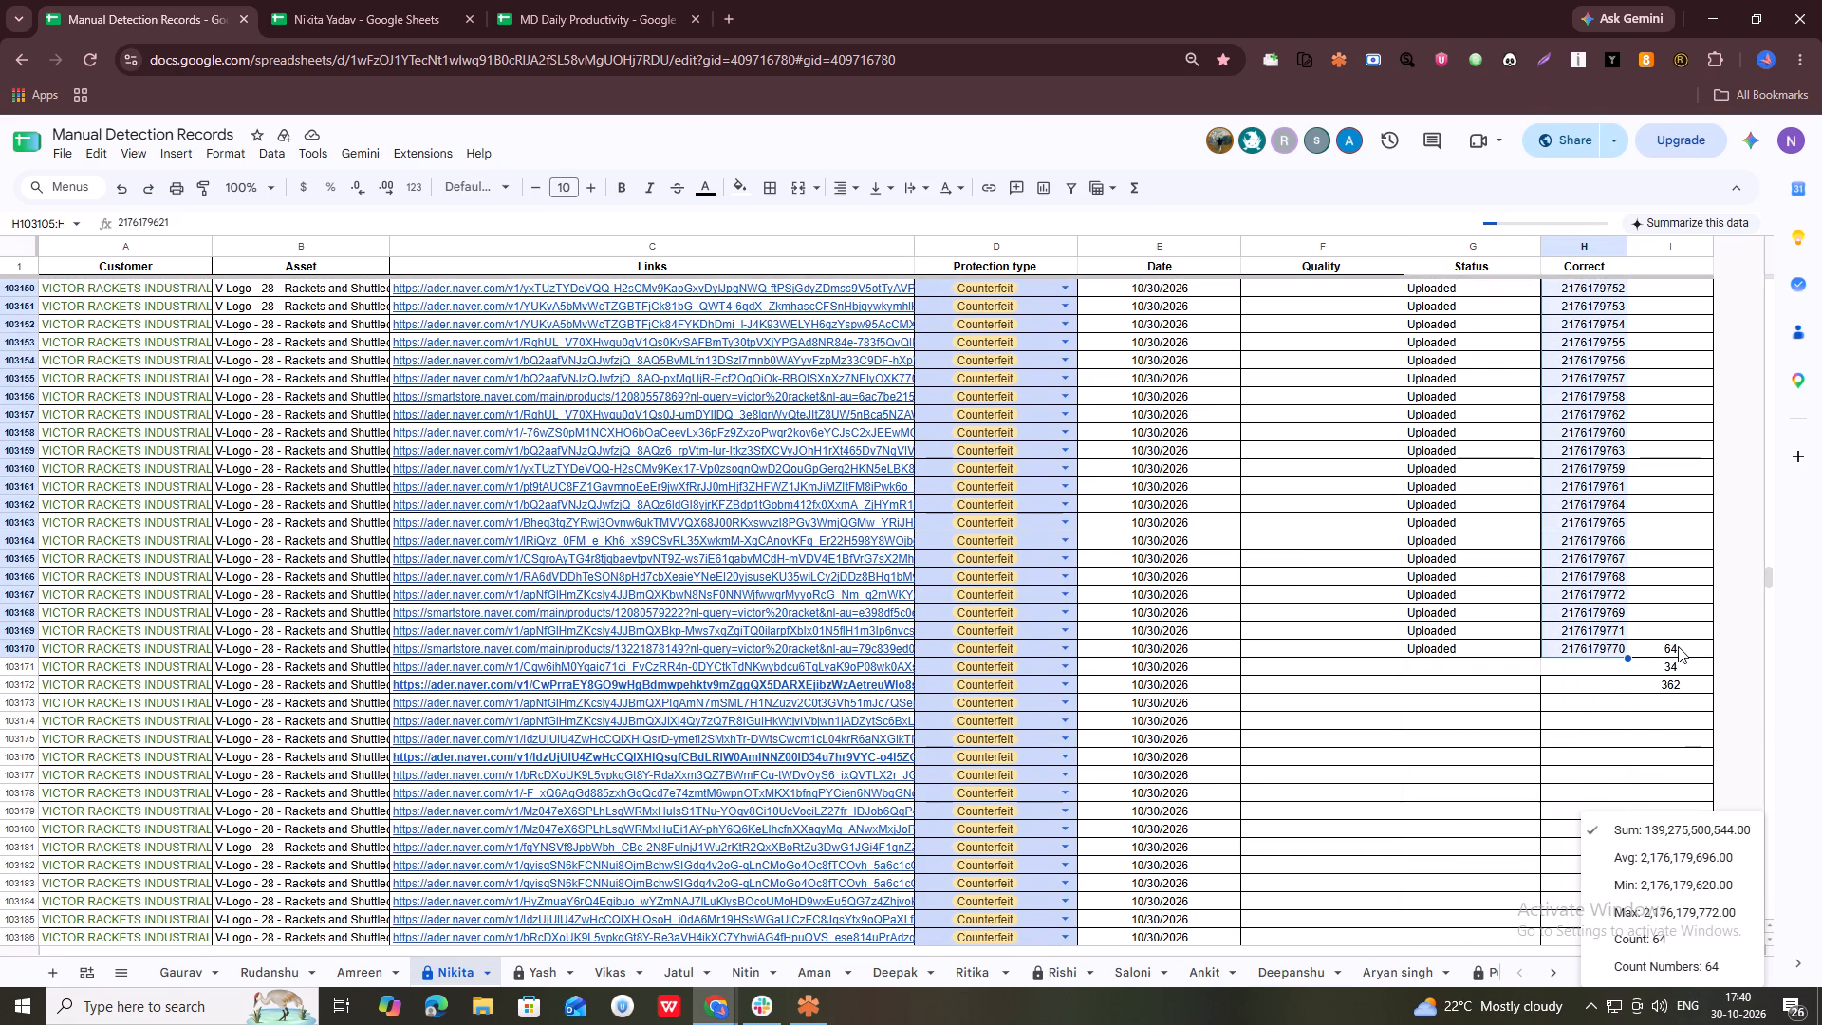
left_click_drag(1678, 646, 1680, 663)
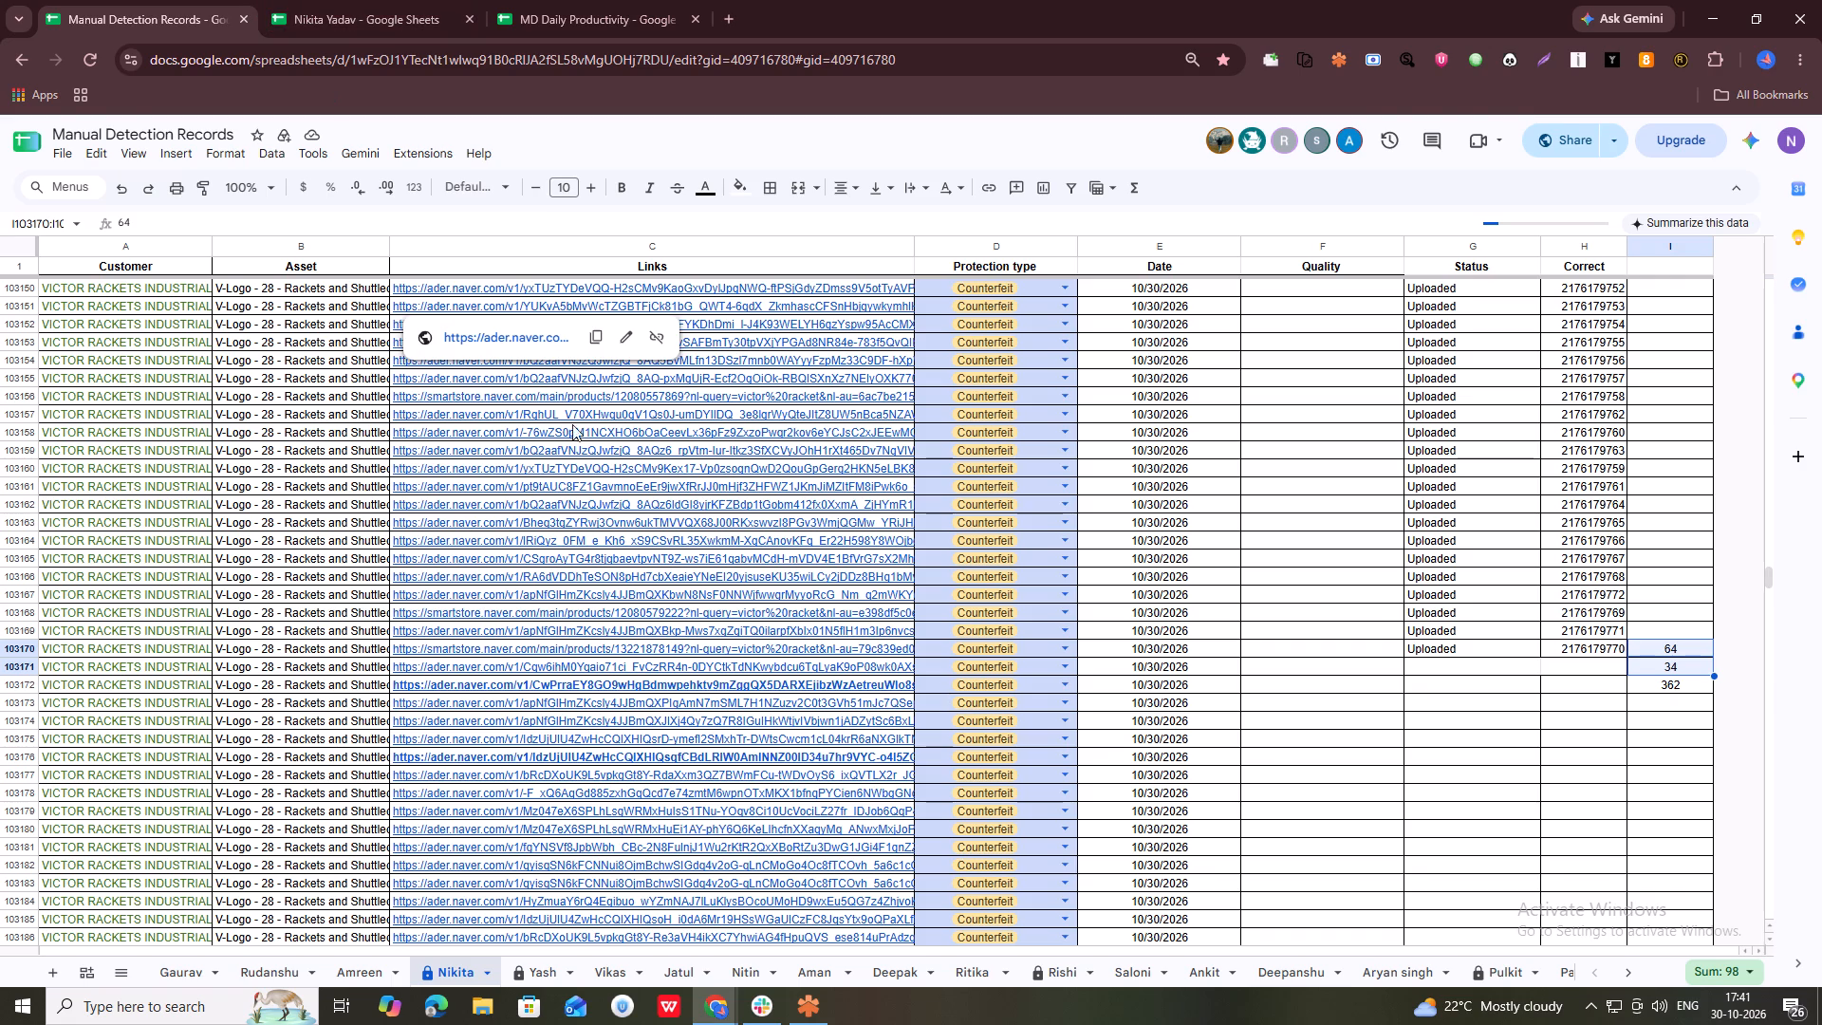
In the analyst's tracking sheet, record 112 links founded and 98 links uploaded for VICTOR RACKETS INDUSTRIAL CORP.
left_click(285, 0)
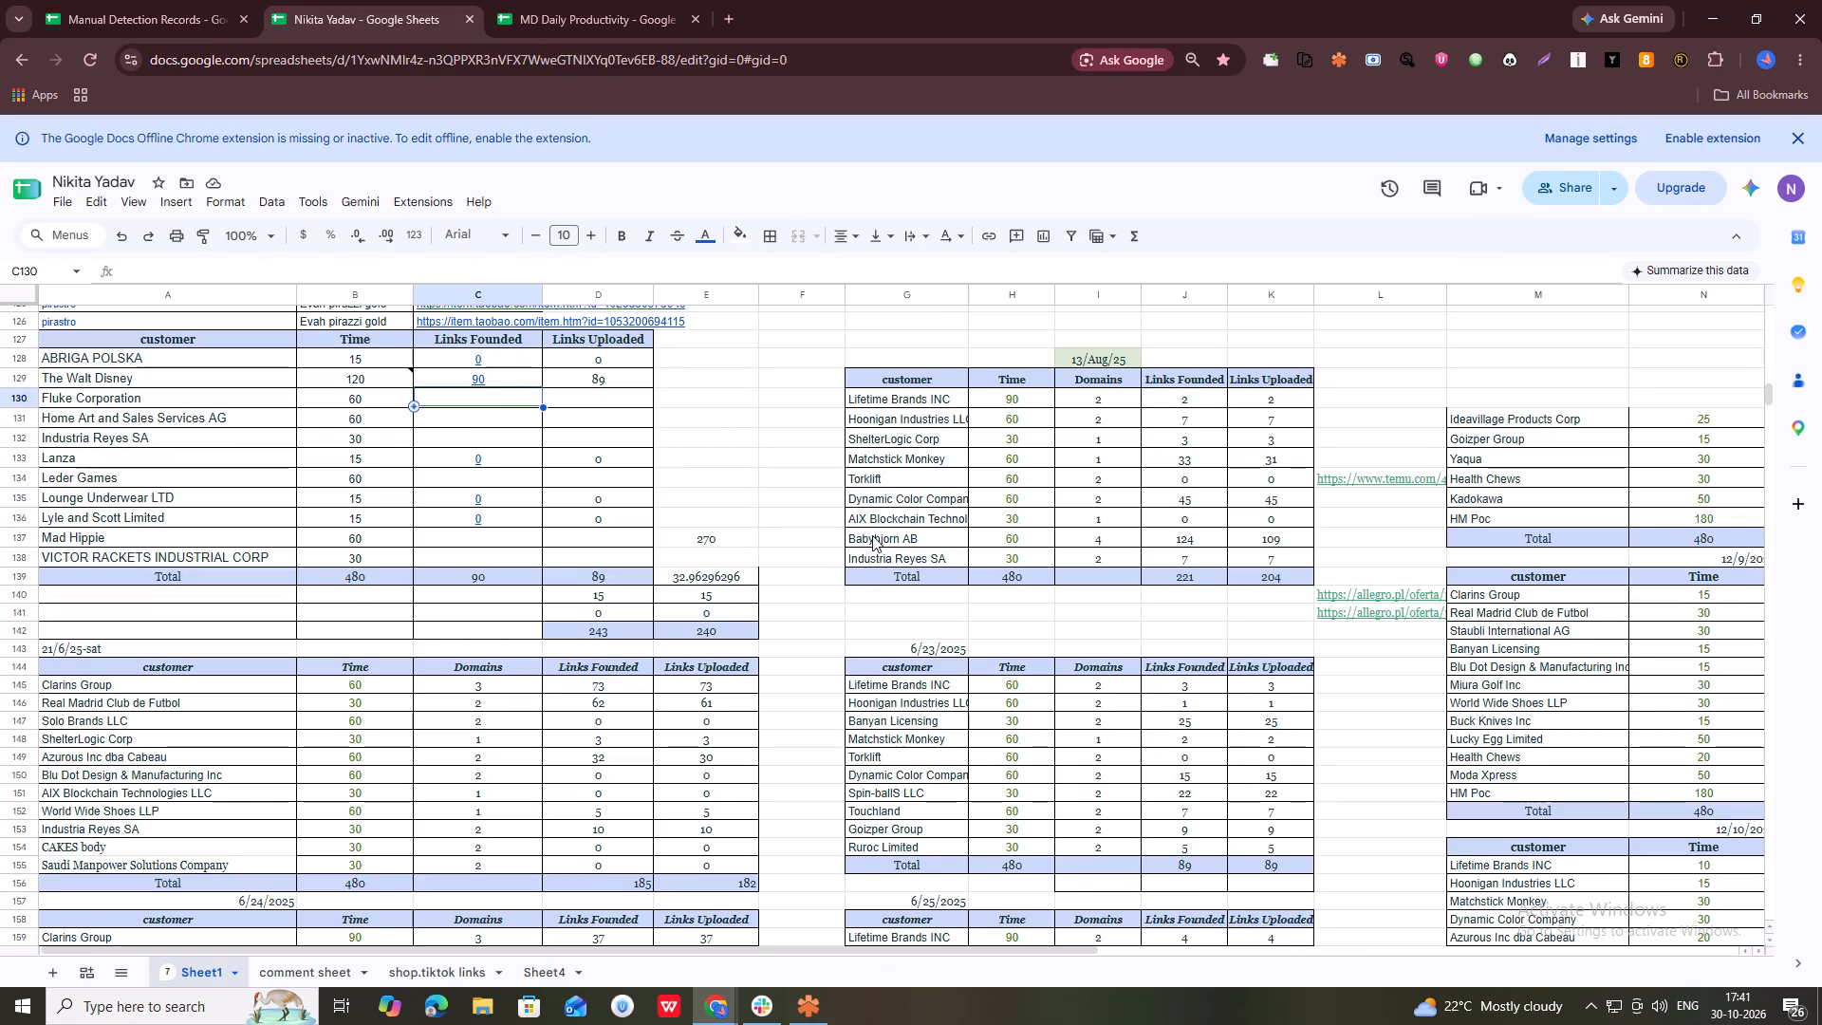
key("ctrl+Down")
key("Down")
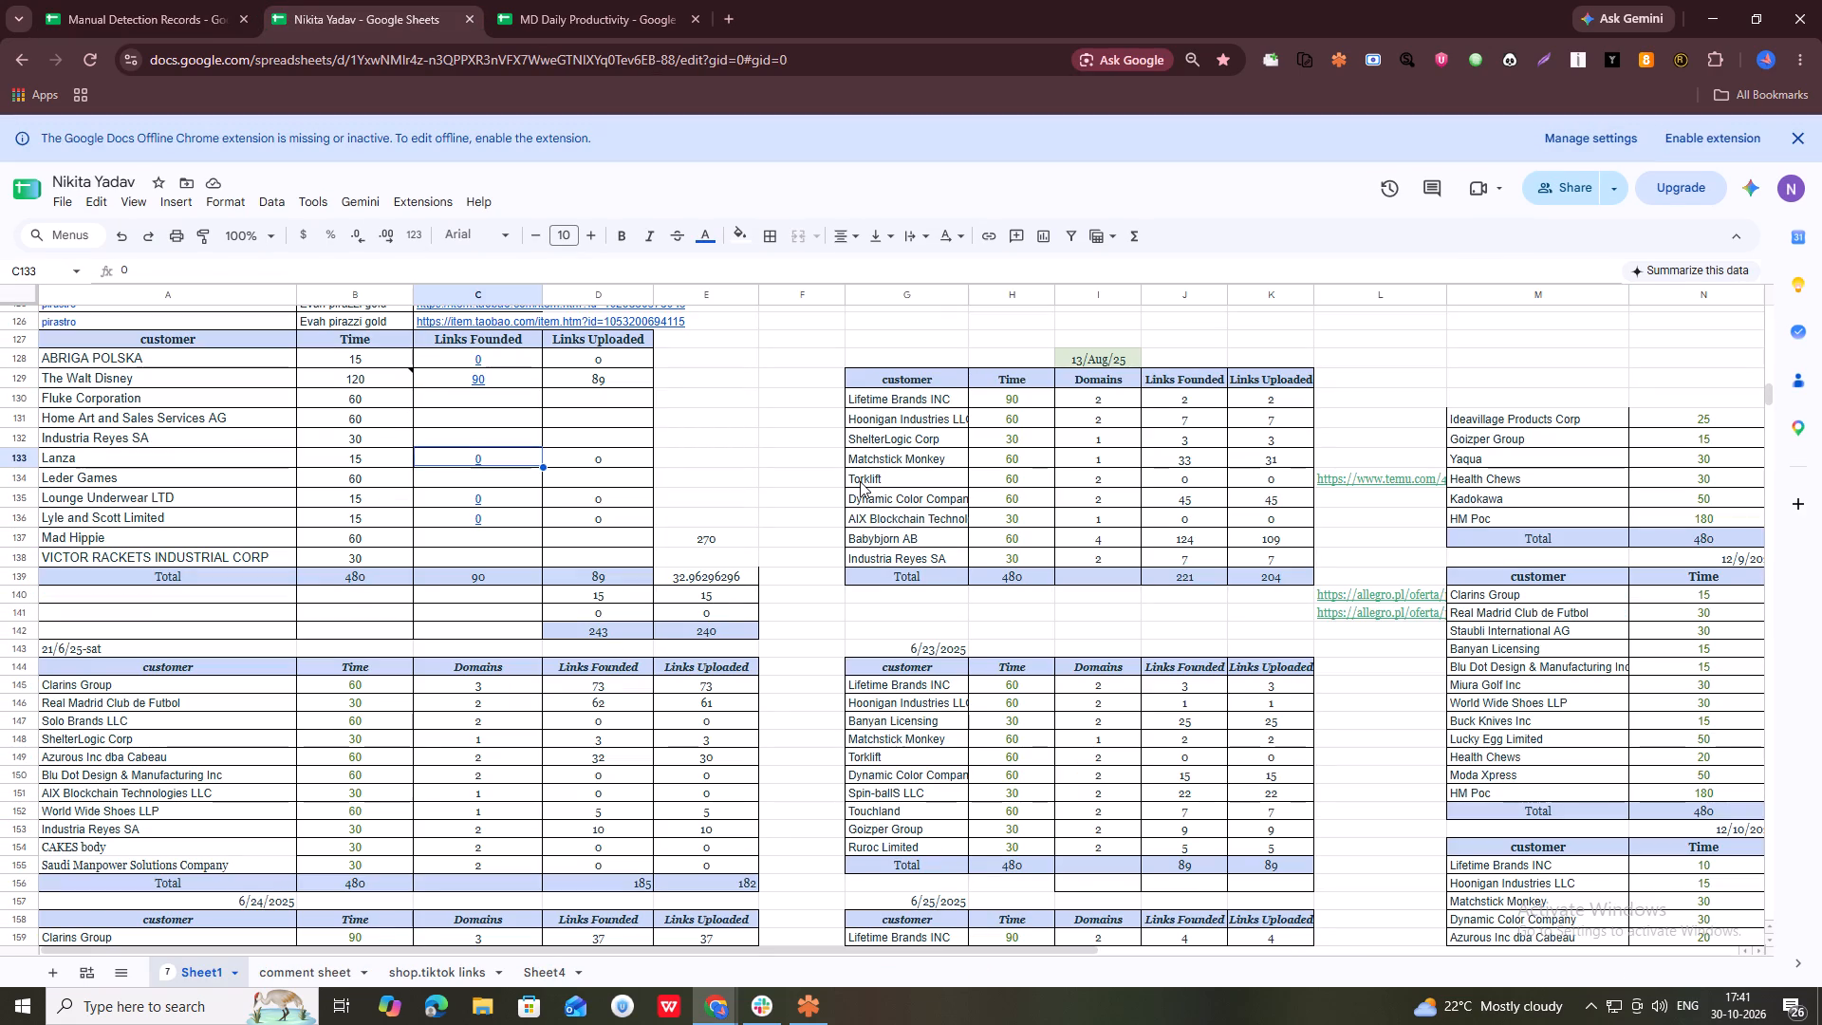
key("ctrl+Down")
key("ctrl+Down")
key("ctrl+Down")
key("Up")
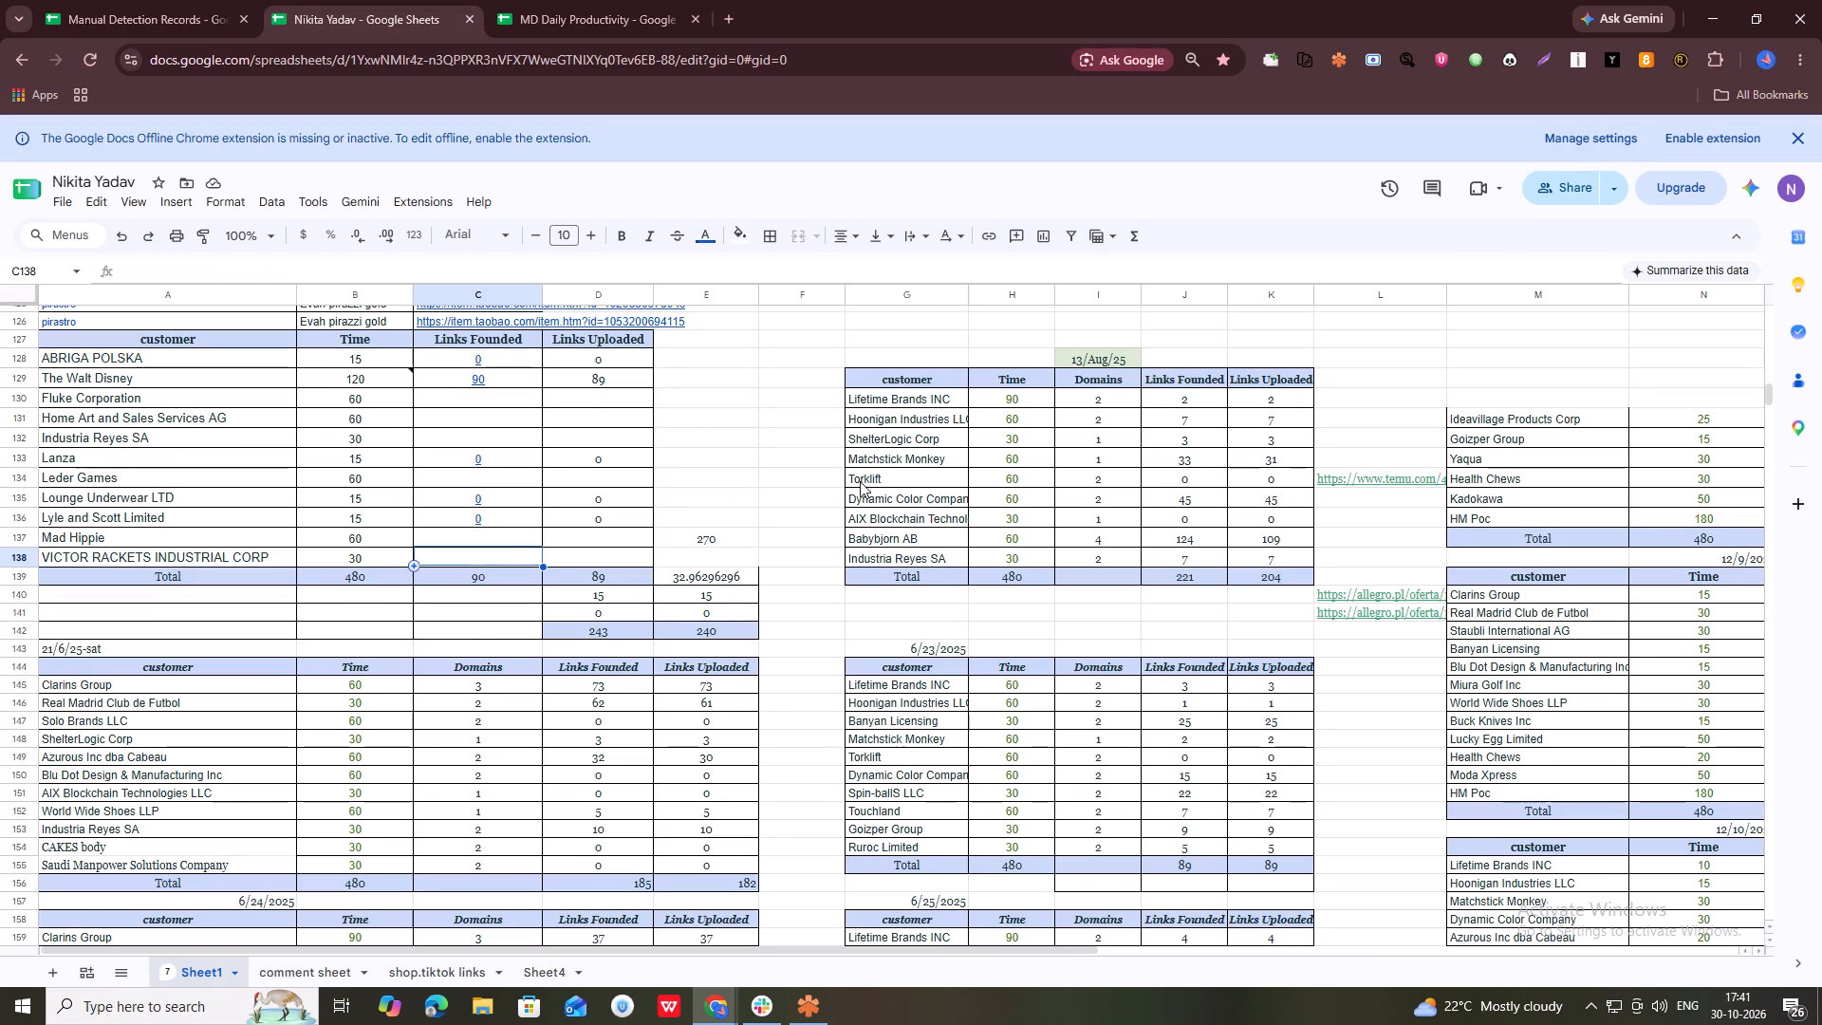
type("112")
key("Right")
type("98")
key("Up")
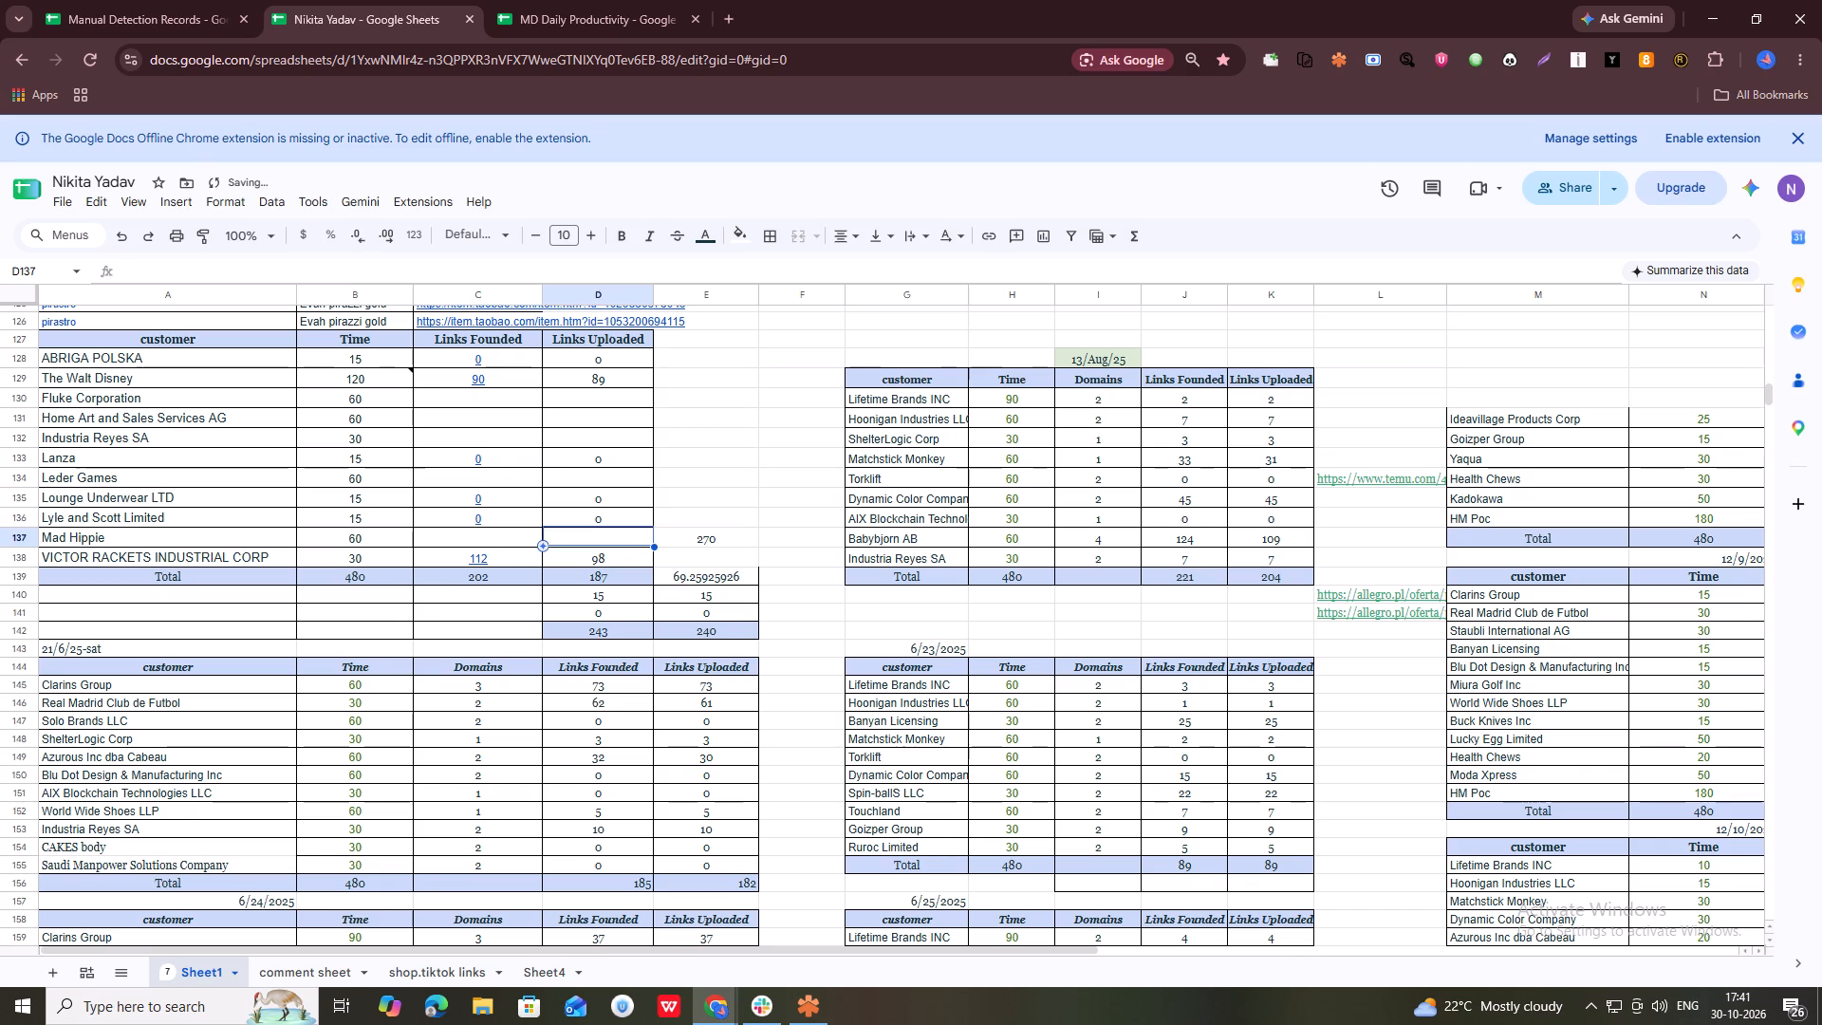
Record 1 link uploaded and 1 link founded for Mad Hippie.
key("1")
key("Left")
key("1")
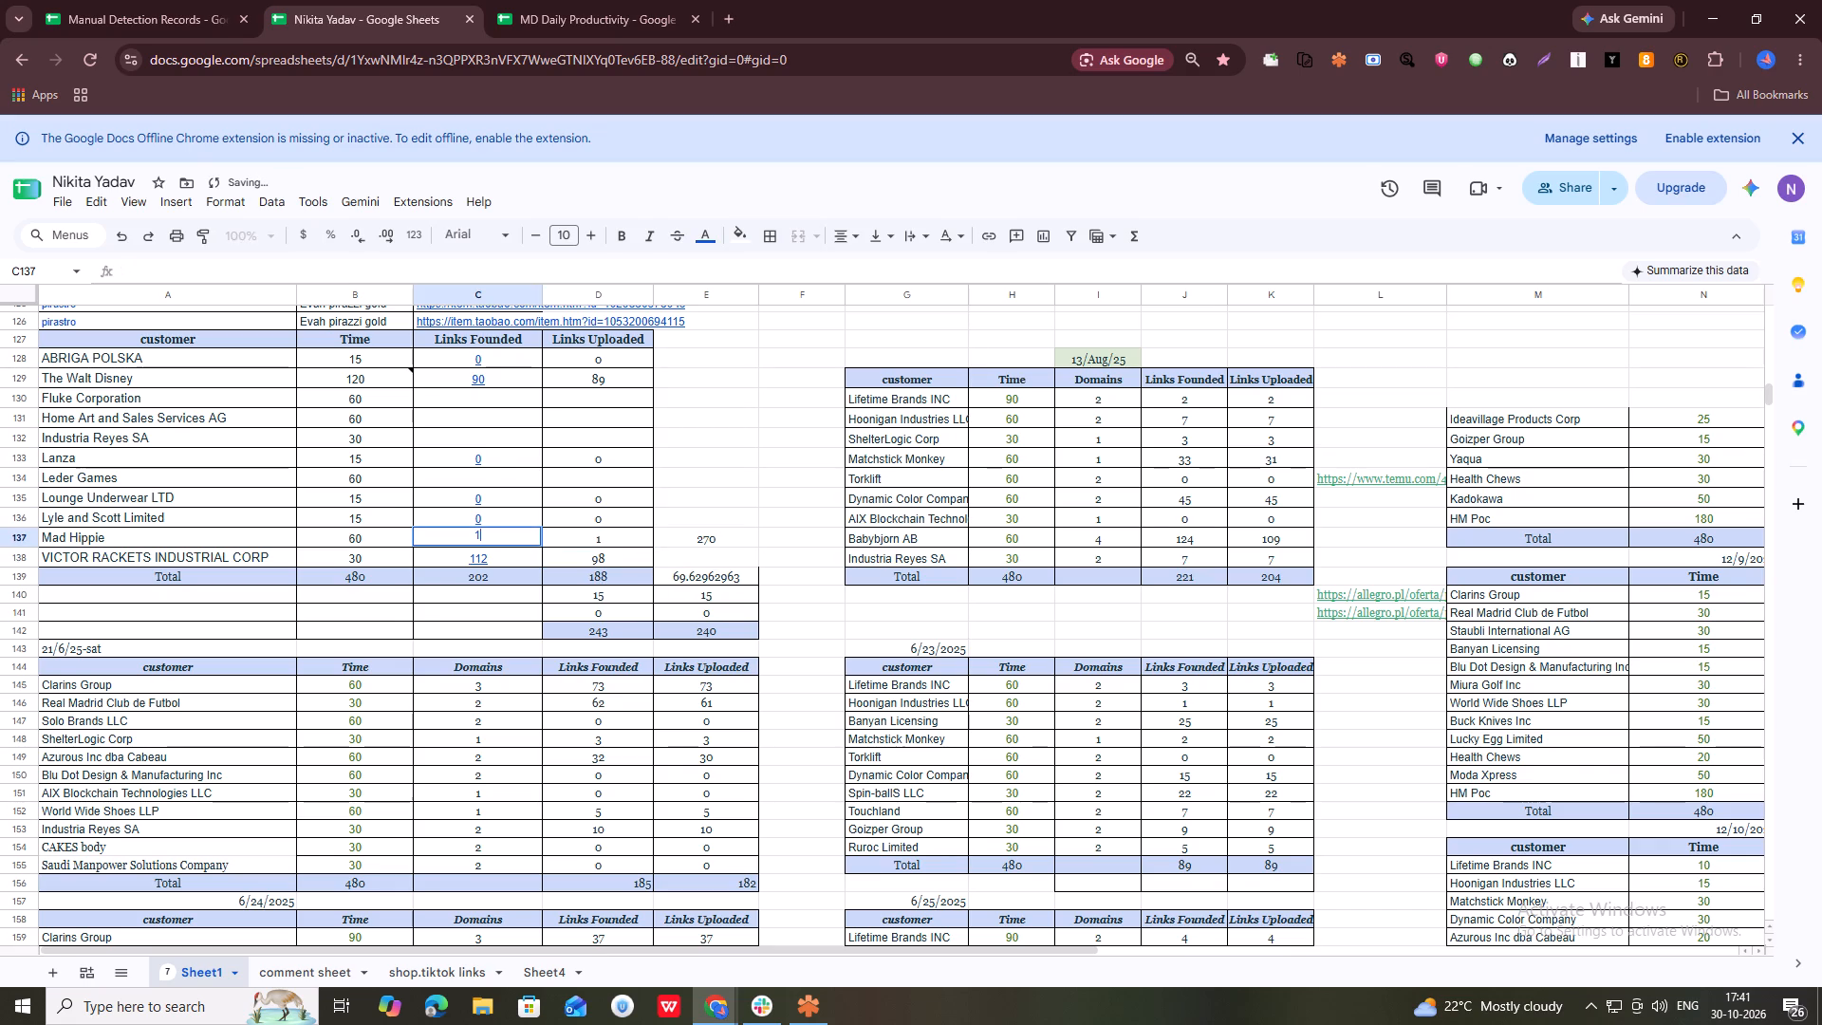
key("Up")
key("Up")
key("Up")
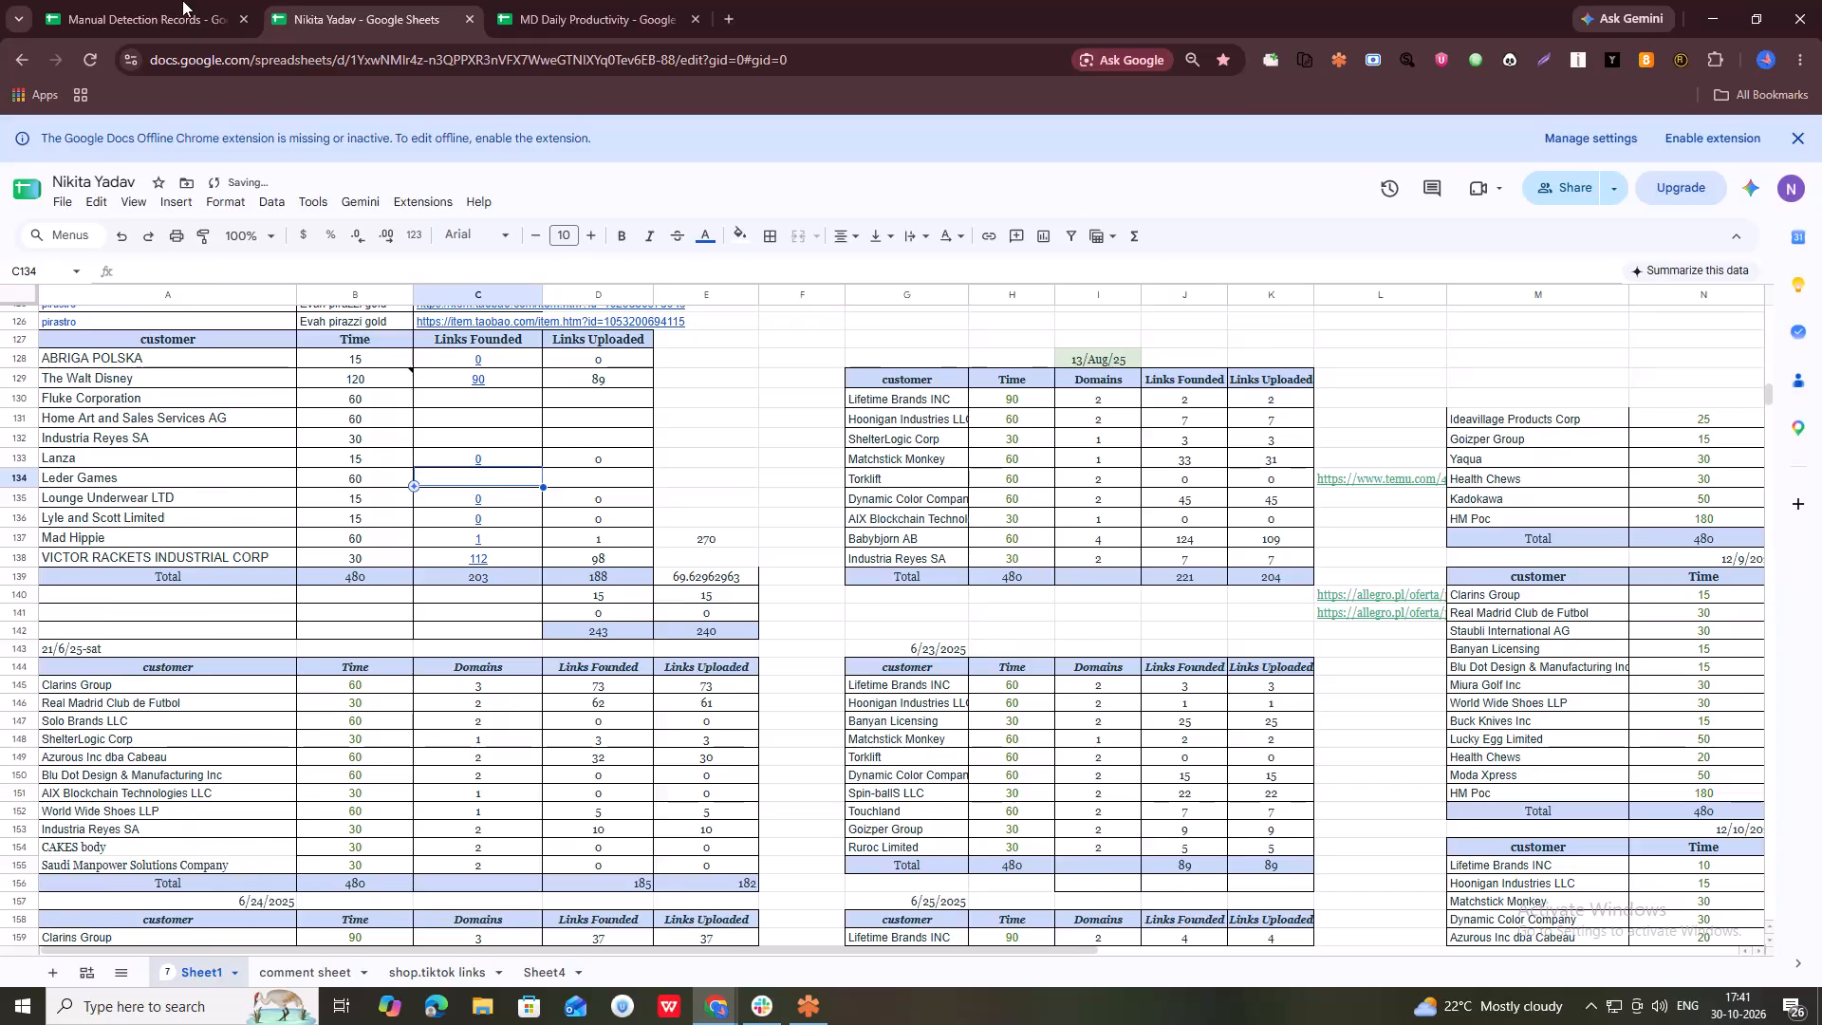
In Manual Detection Records, count the incident numbers and status entries of the Fluke Clamp Meter rows 103081 to 103103.
left_click(185, 0)
left_click(1705, 728)
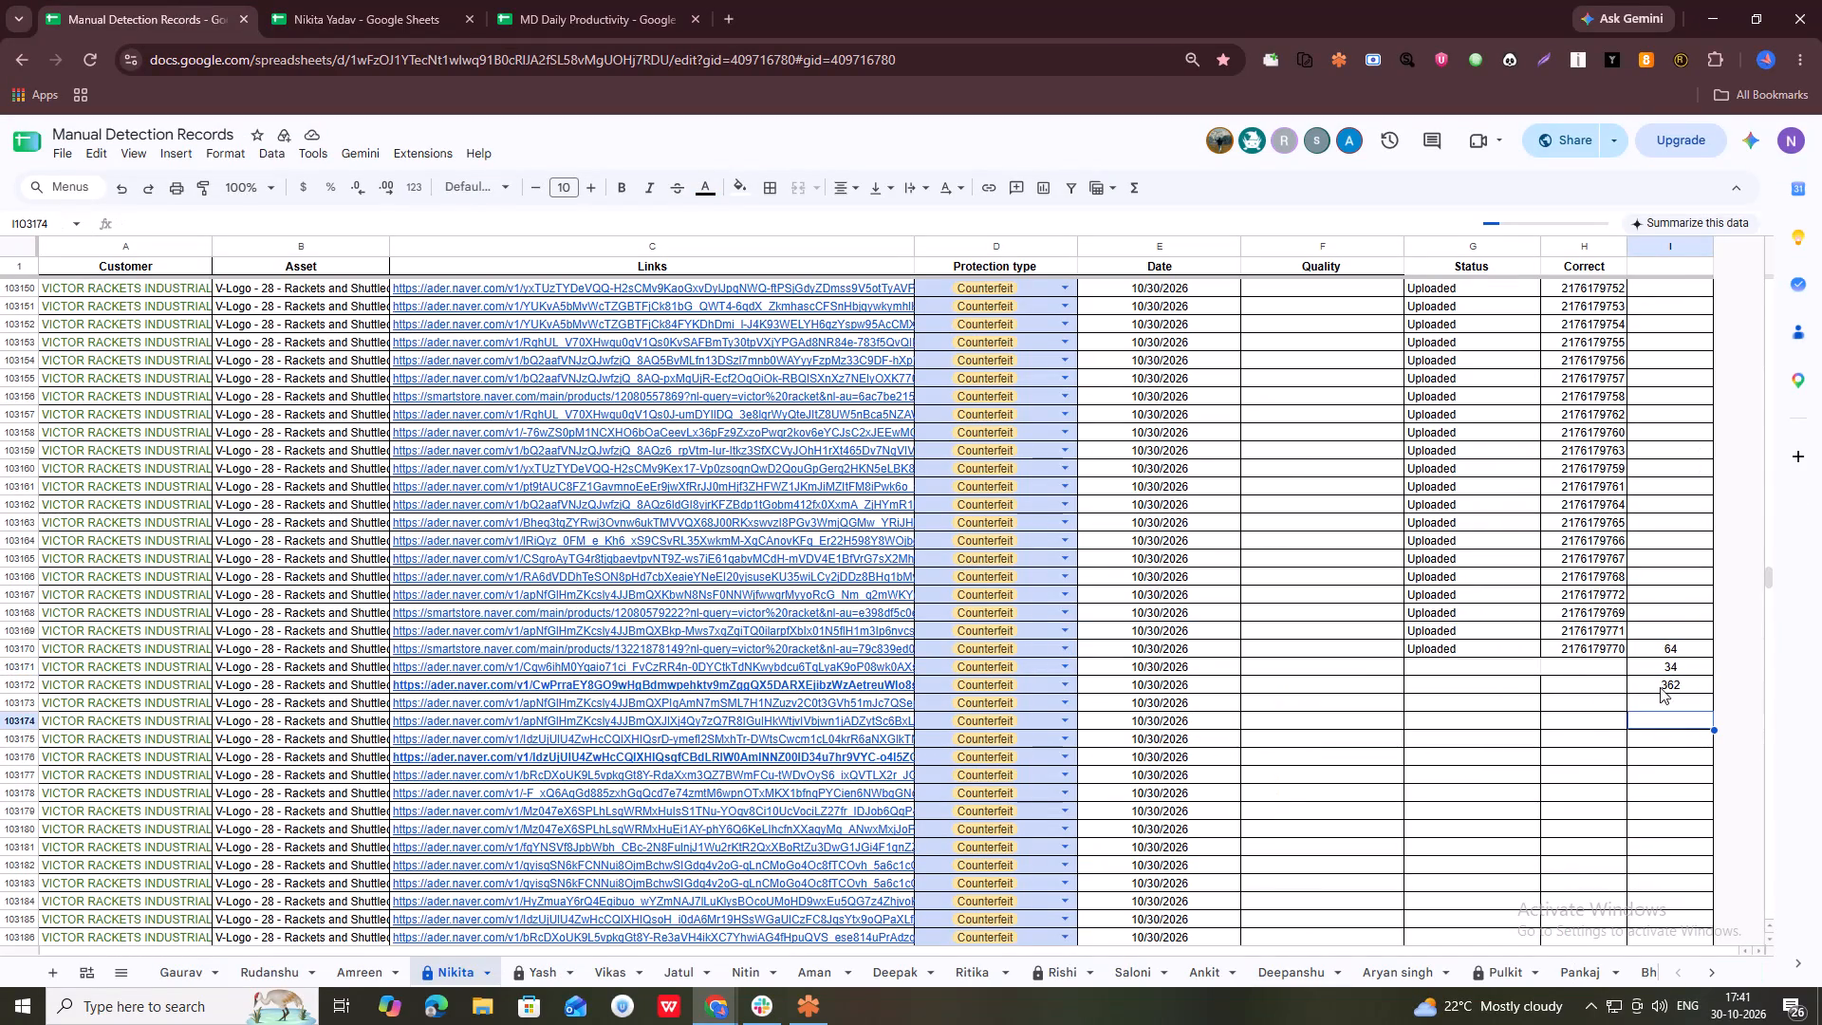
scroll(584, 676, "up", 7)
scroll(868, 756, "up", 5)
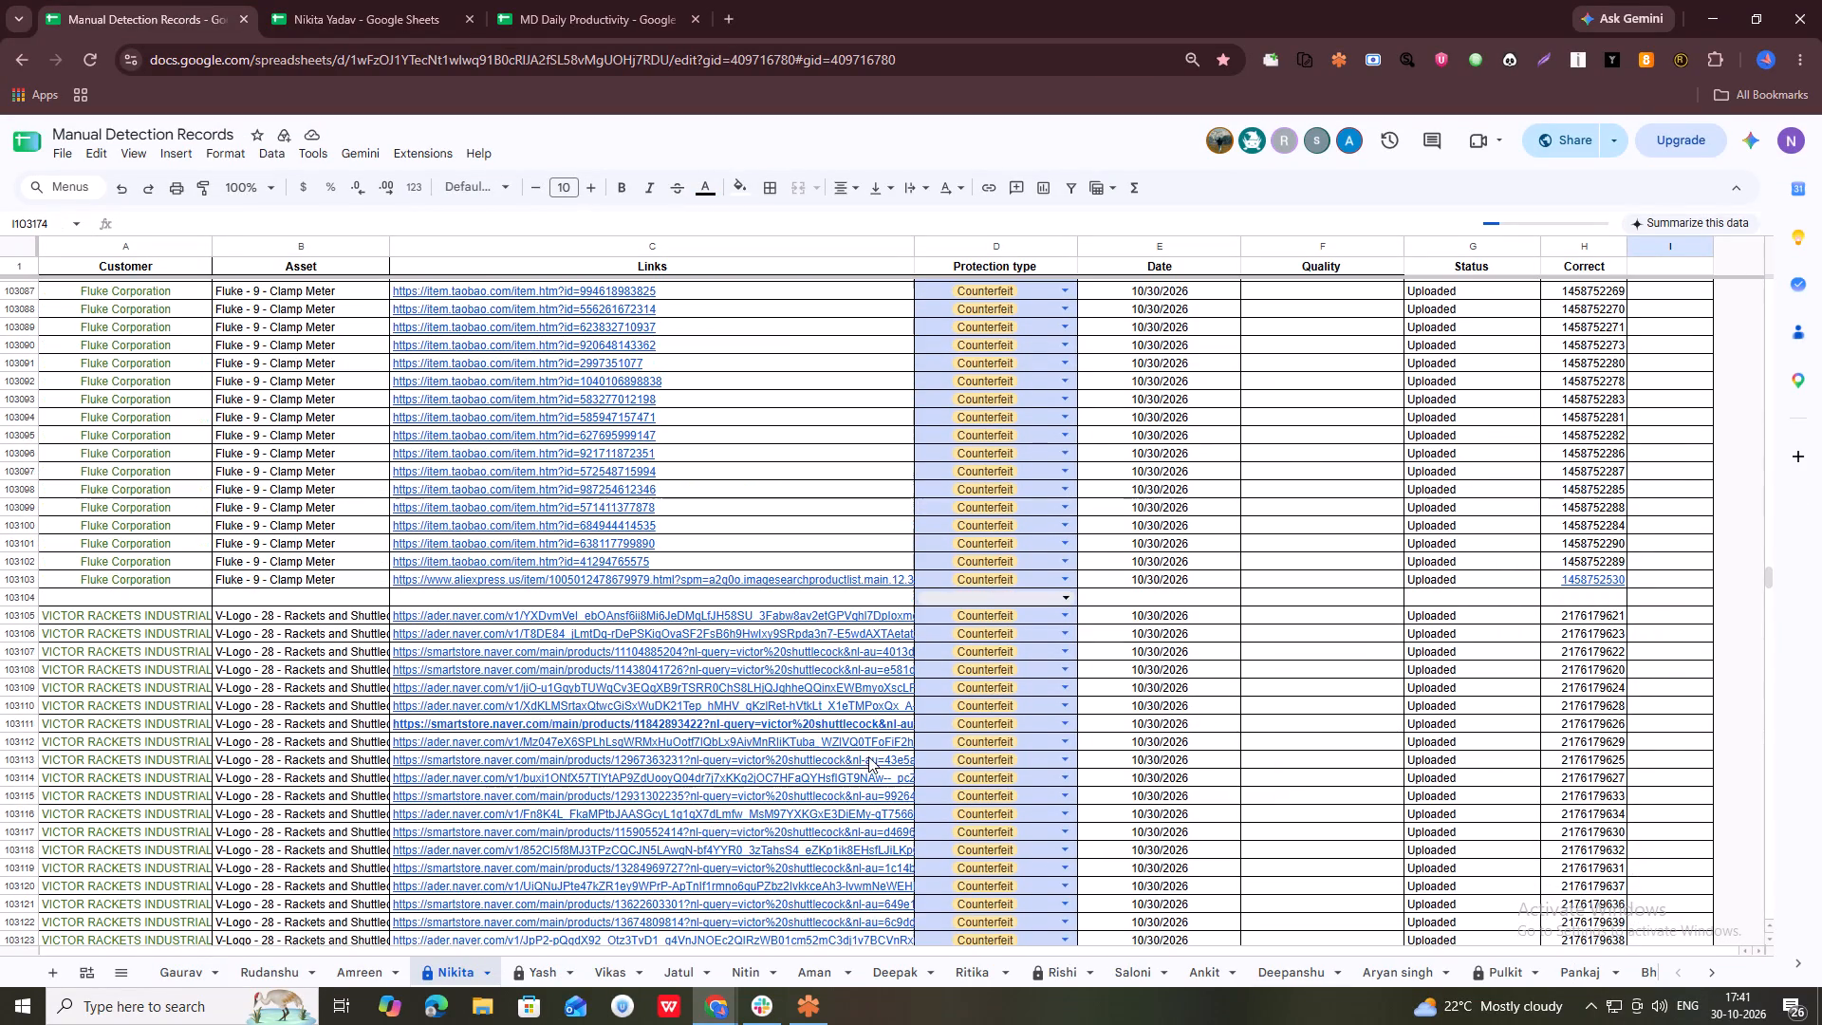
left_click(1491, 581)
scroll(1513, 711, "up", 2)
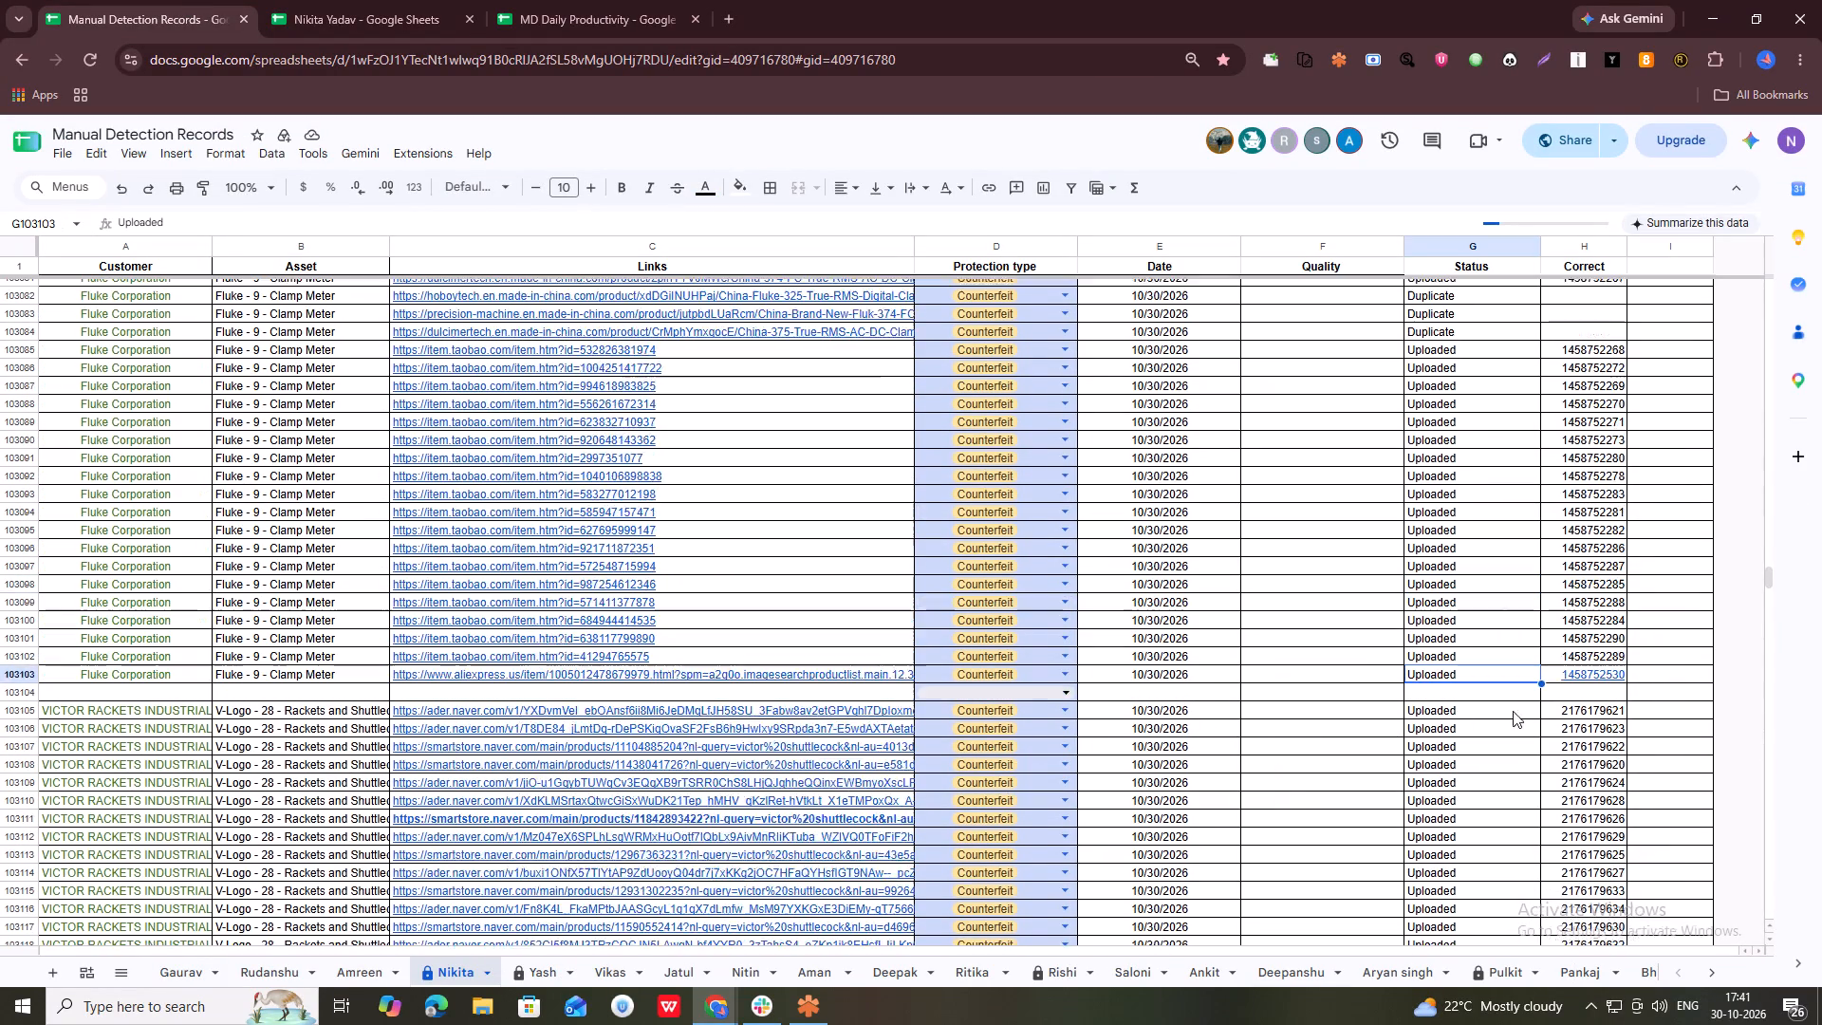
scroll(1513, 711, "up", 1)
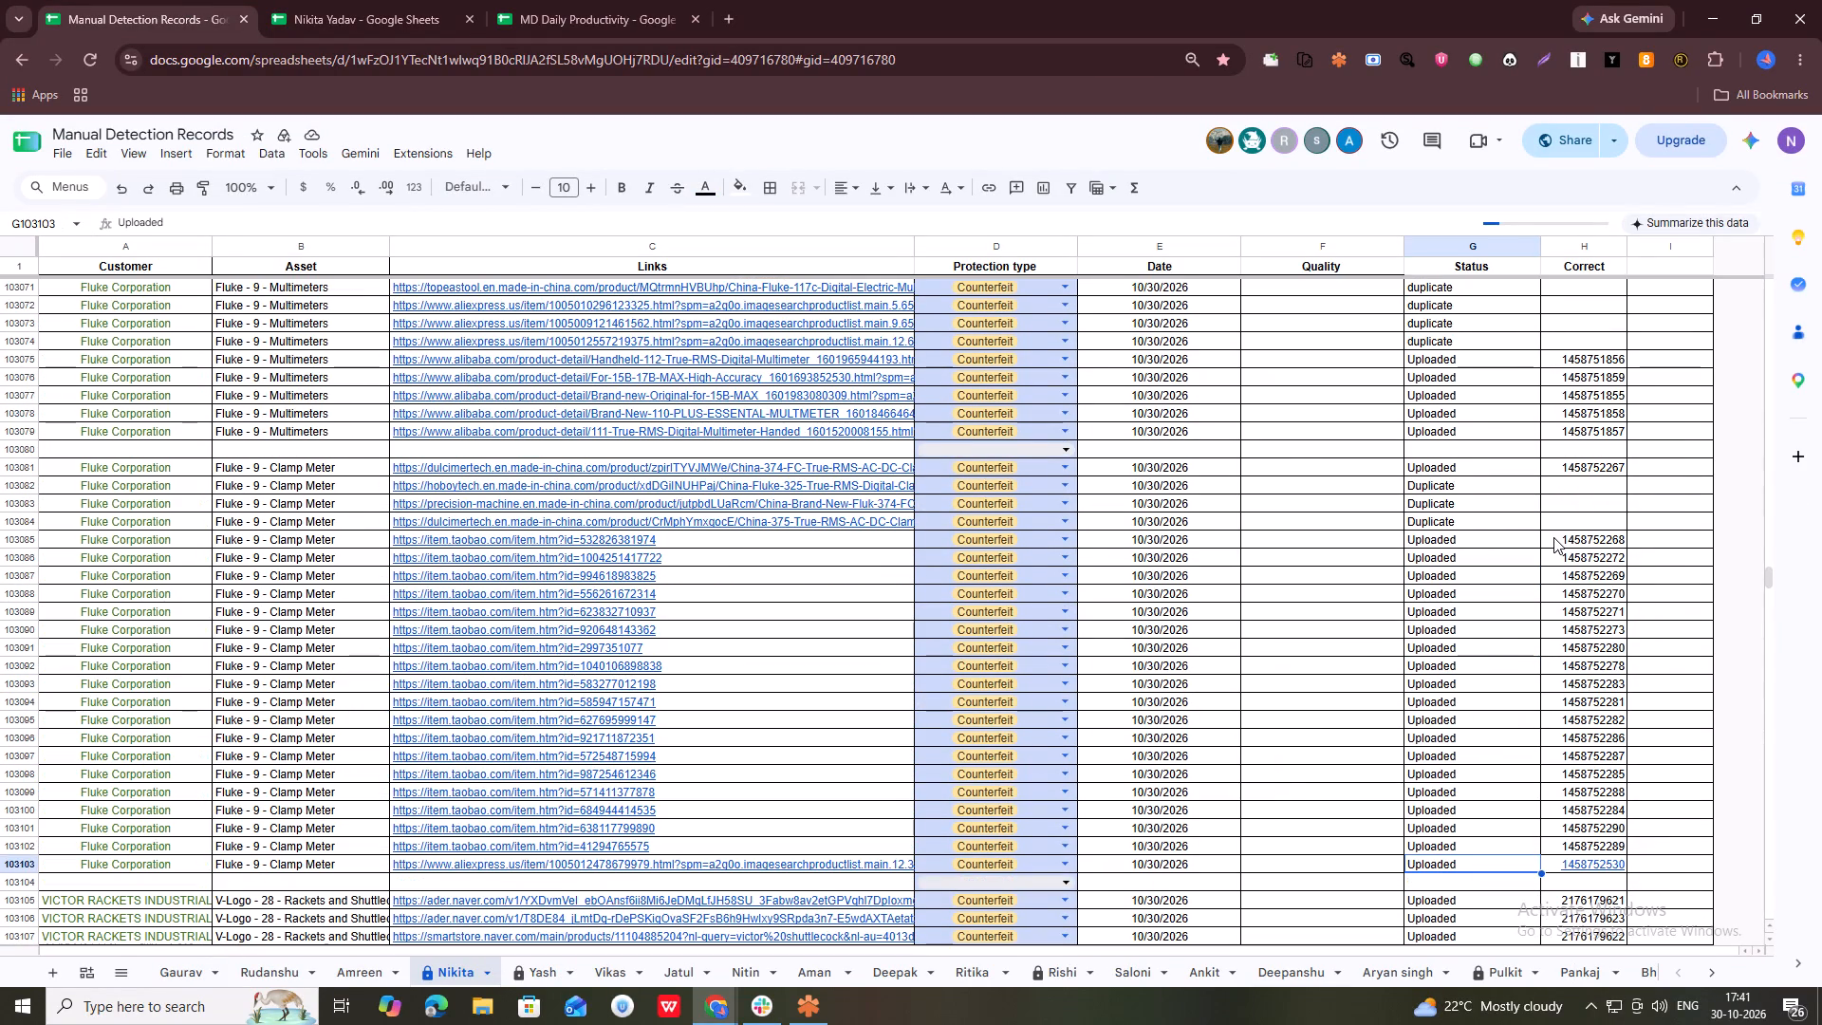
left_click_drag(1571, 471, 1575, 871)
left_click(1720, 978)
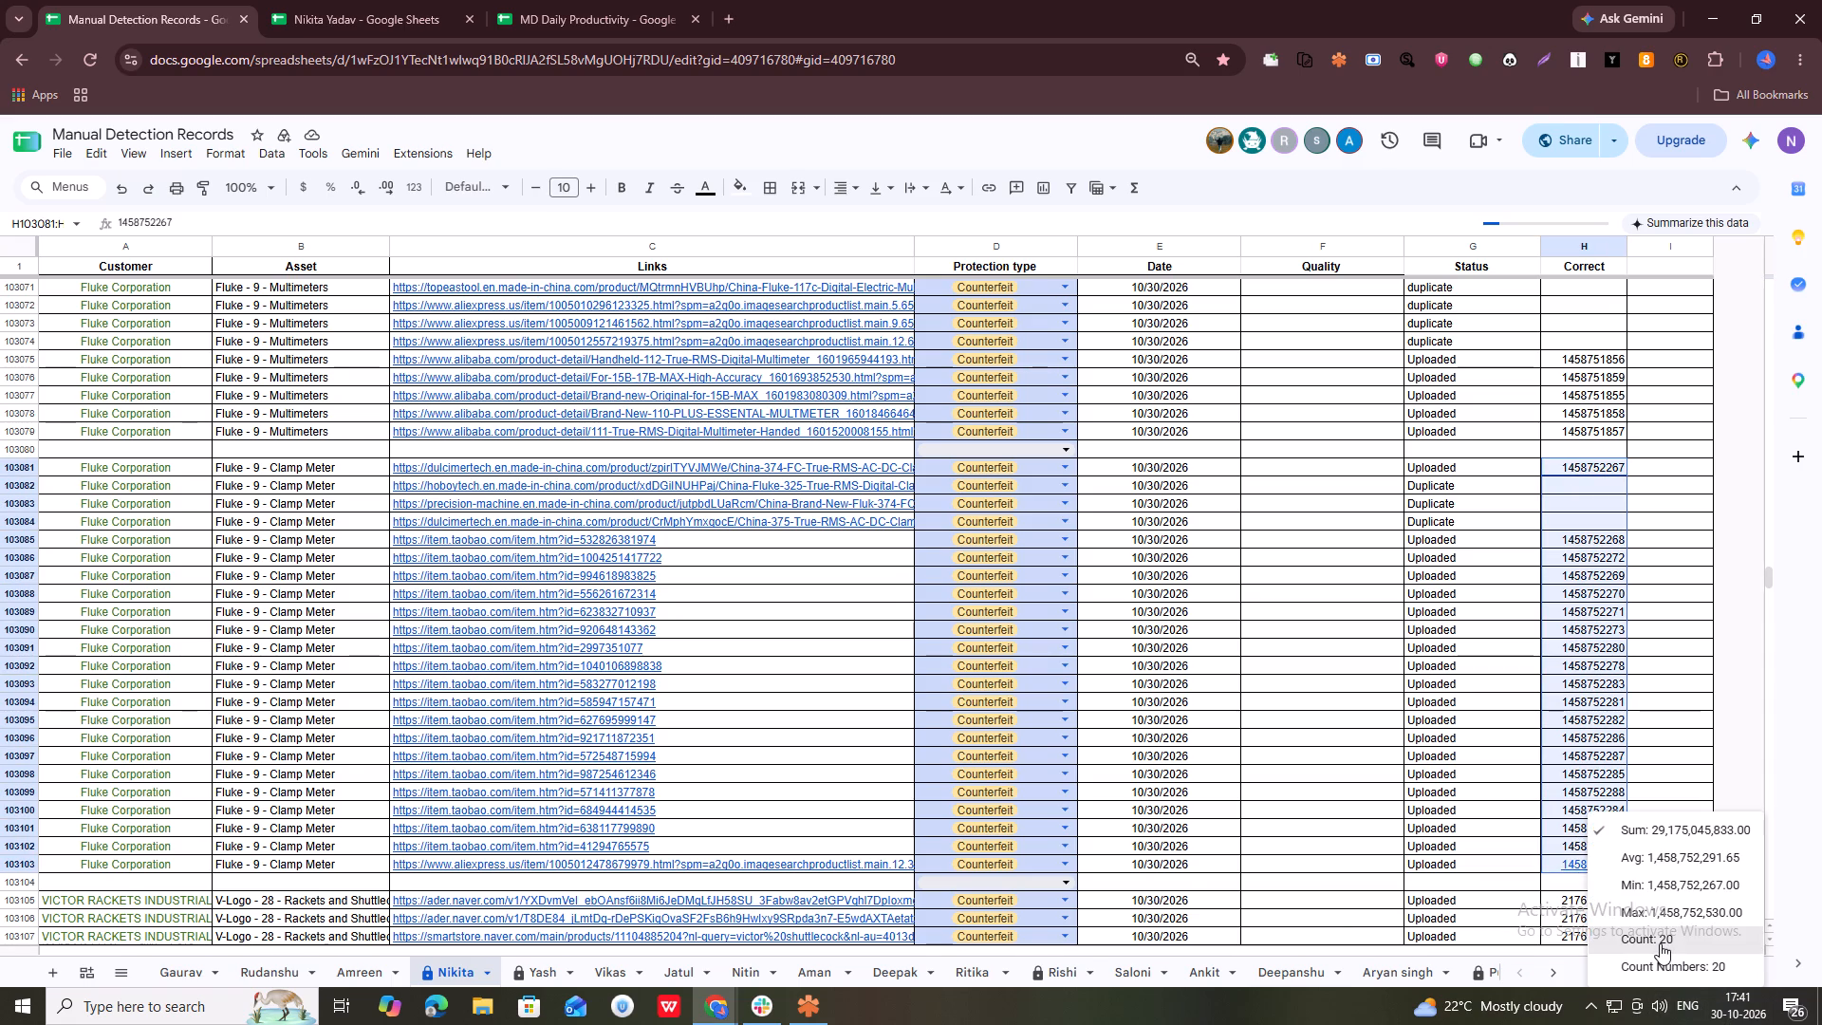
left_click(1660, 943)
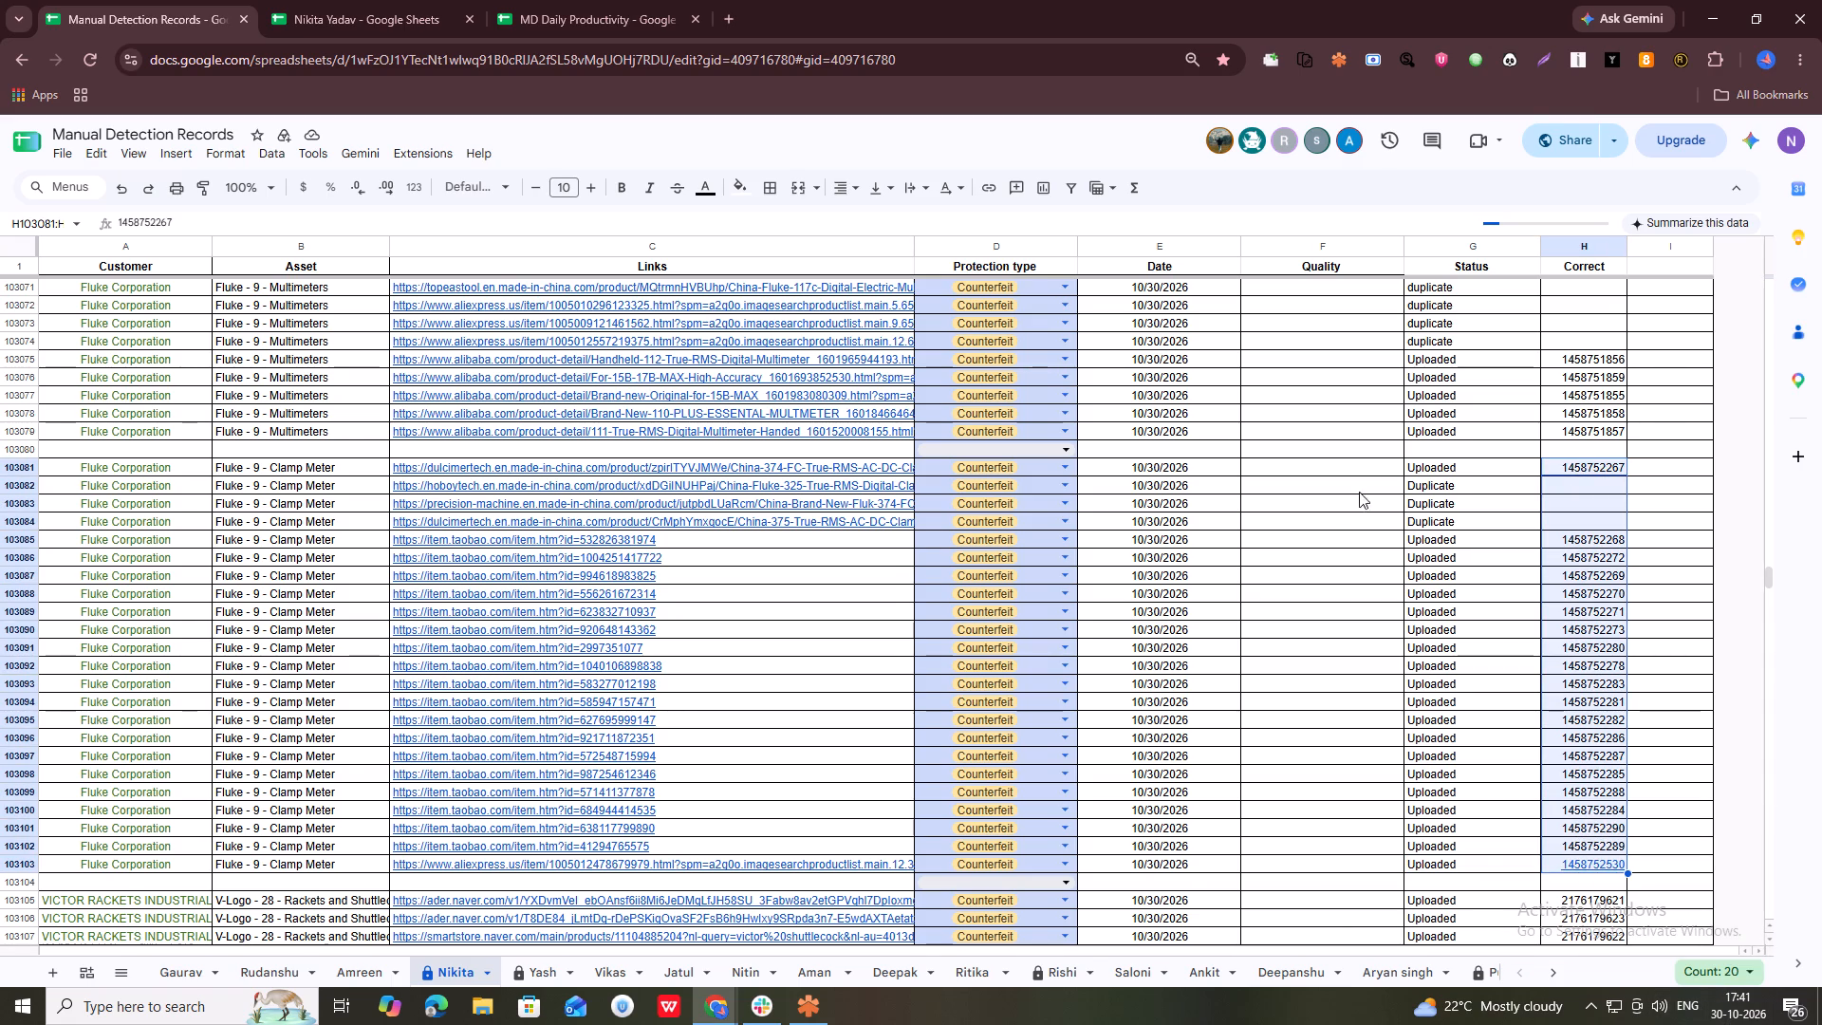
left_click_drag(1467, 466, 1487, 874)
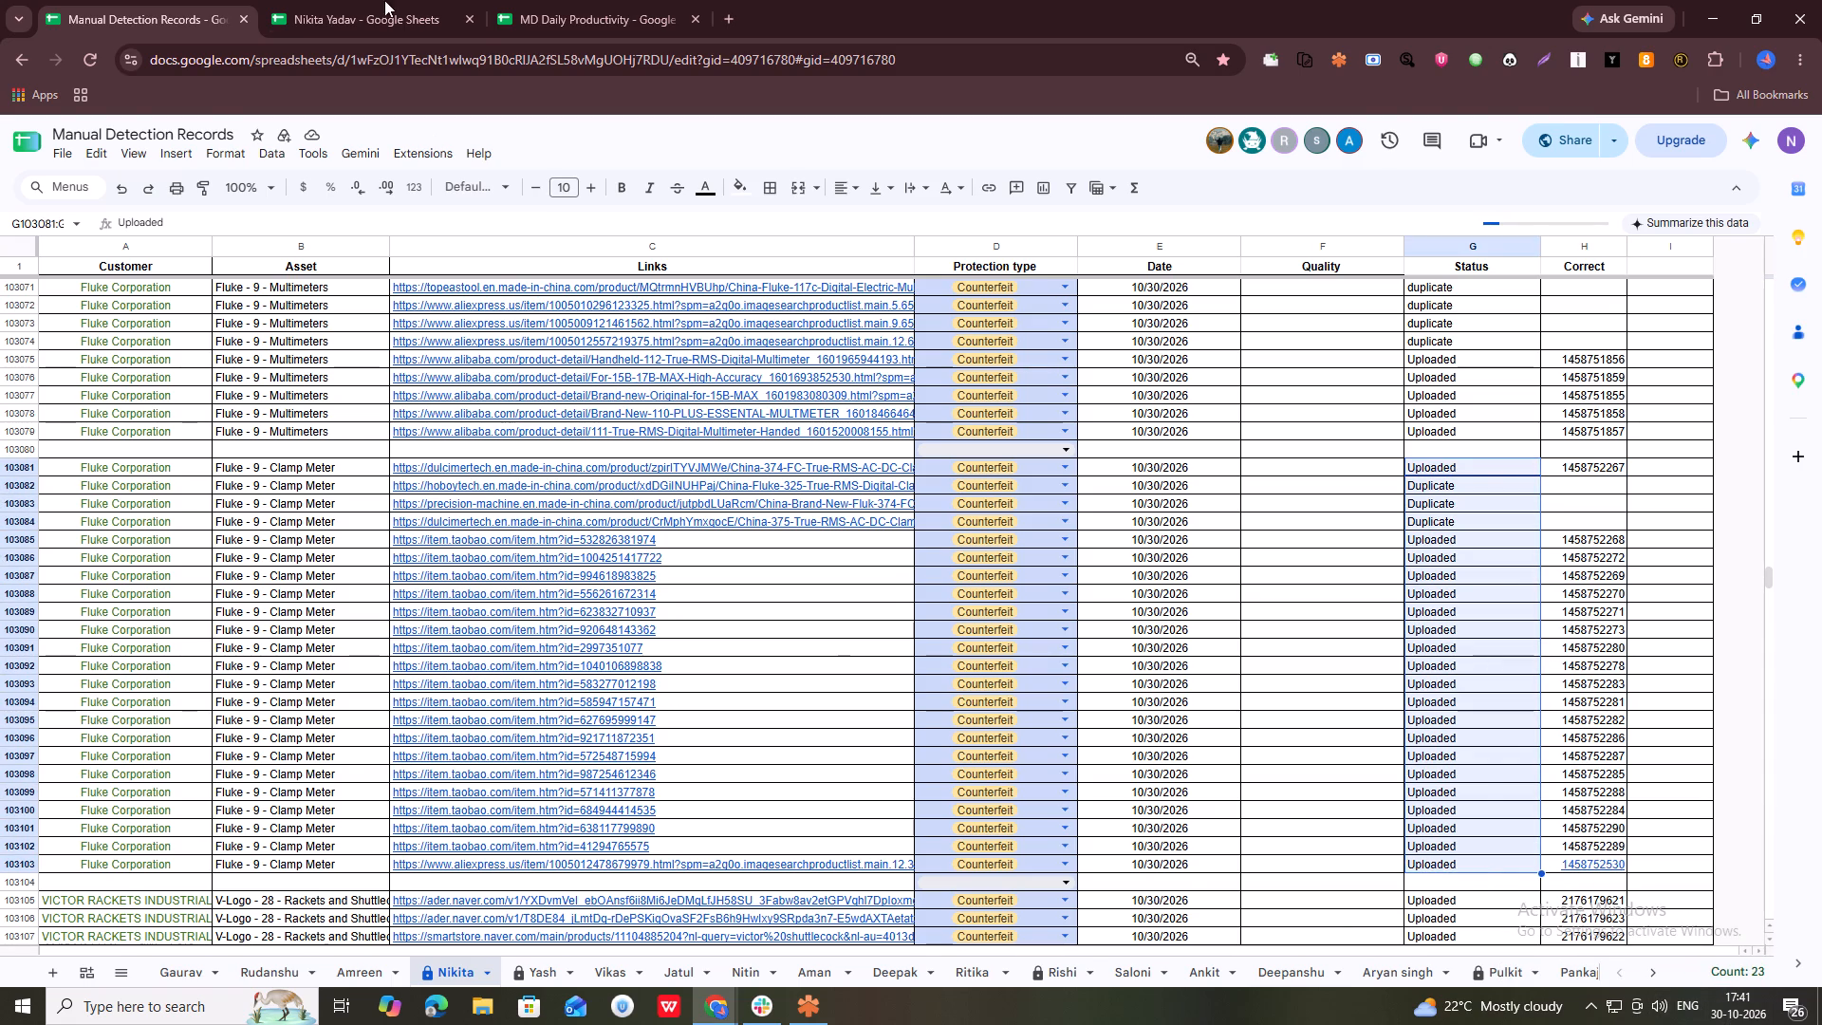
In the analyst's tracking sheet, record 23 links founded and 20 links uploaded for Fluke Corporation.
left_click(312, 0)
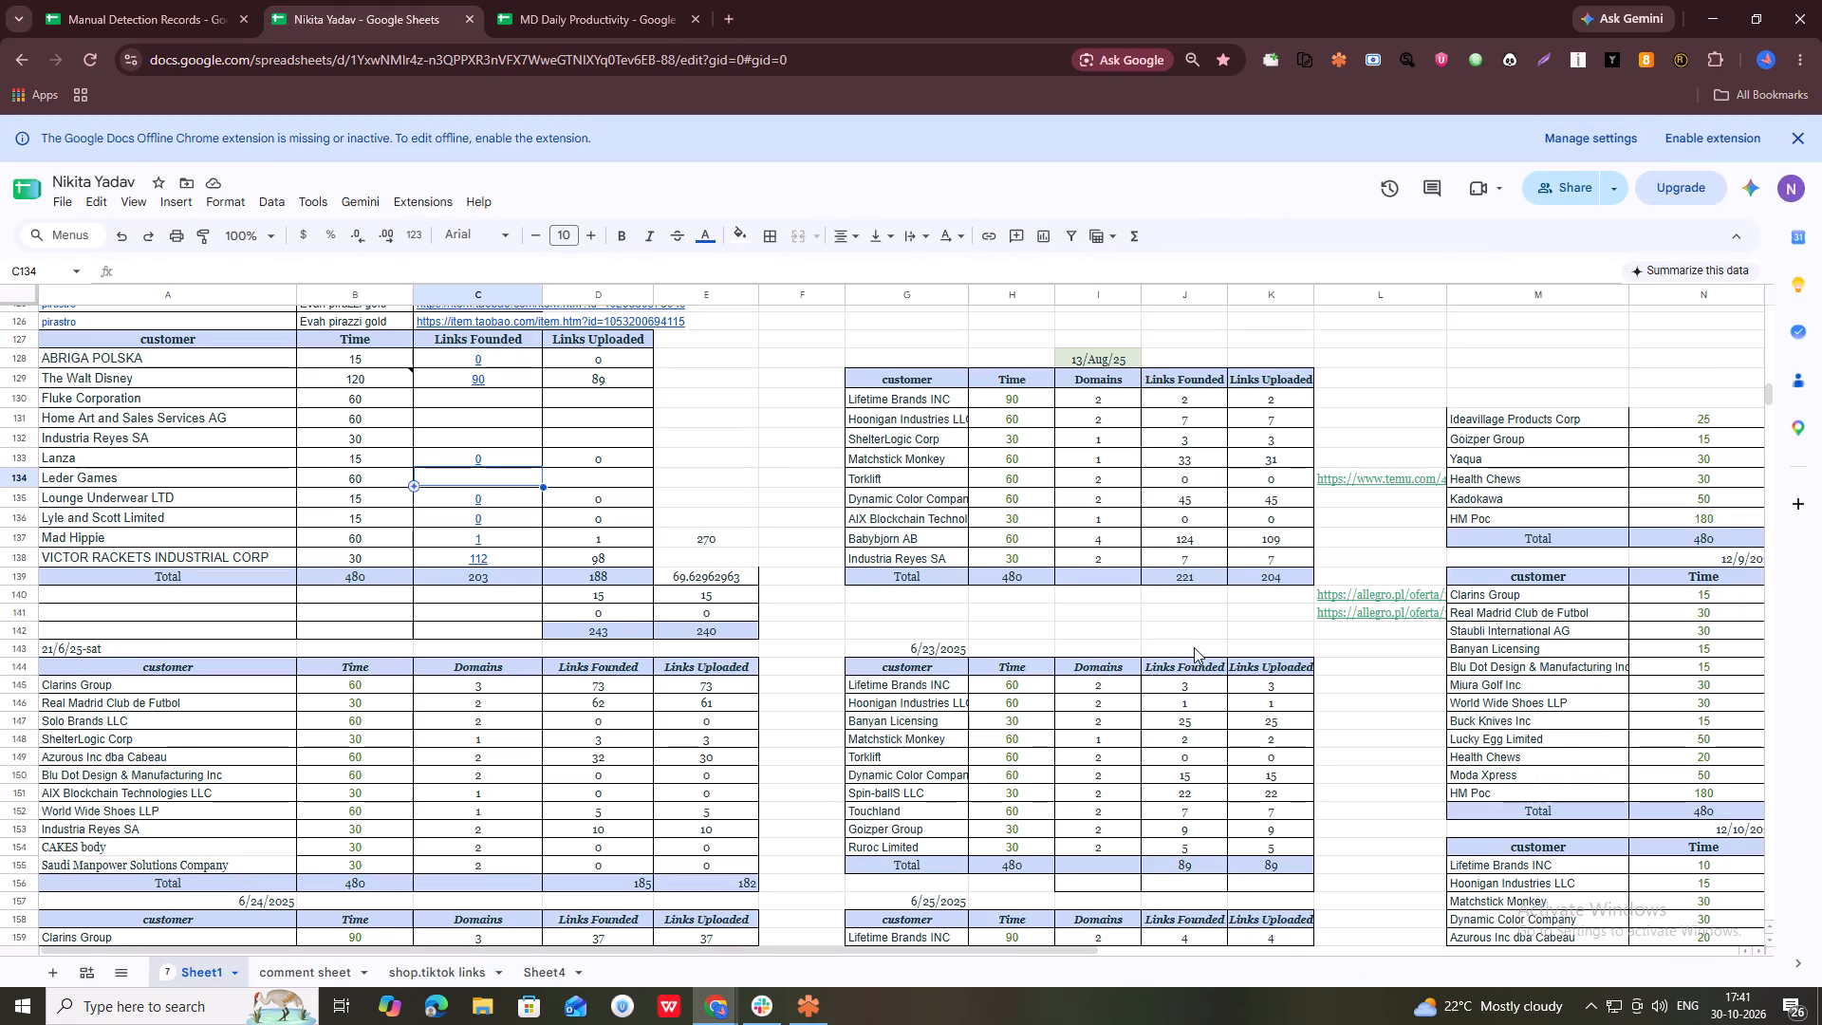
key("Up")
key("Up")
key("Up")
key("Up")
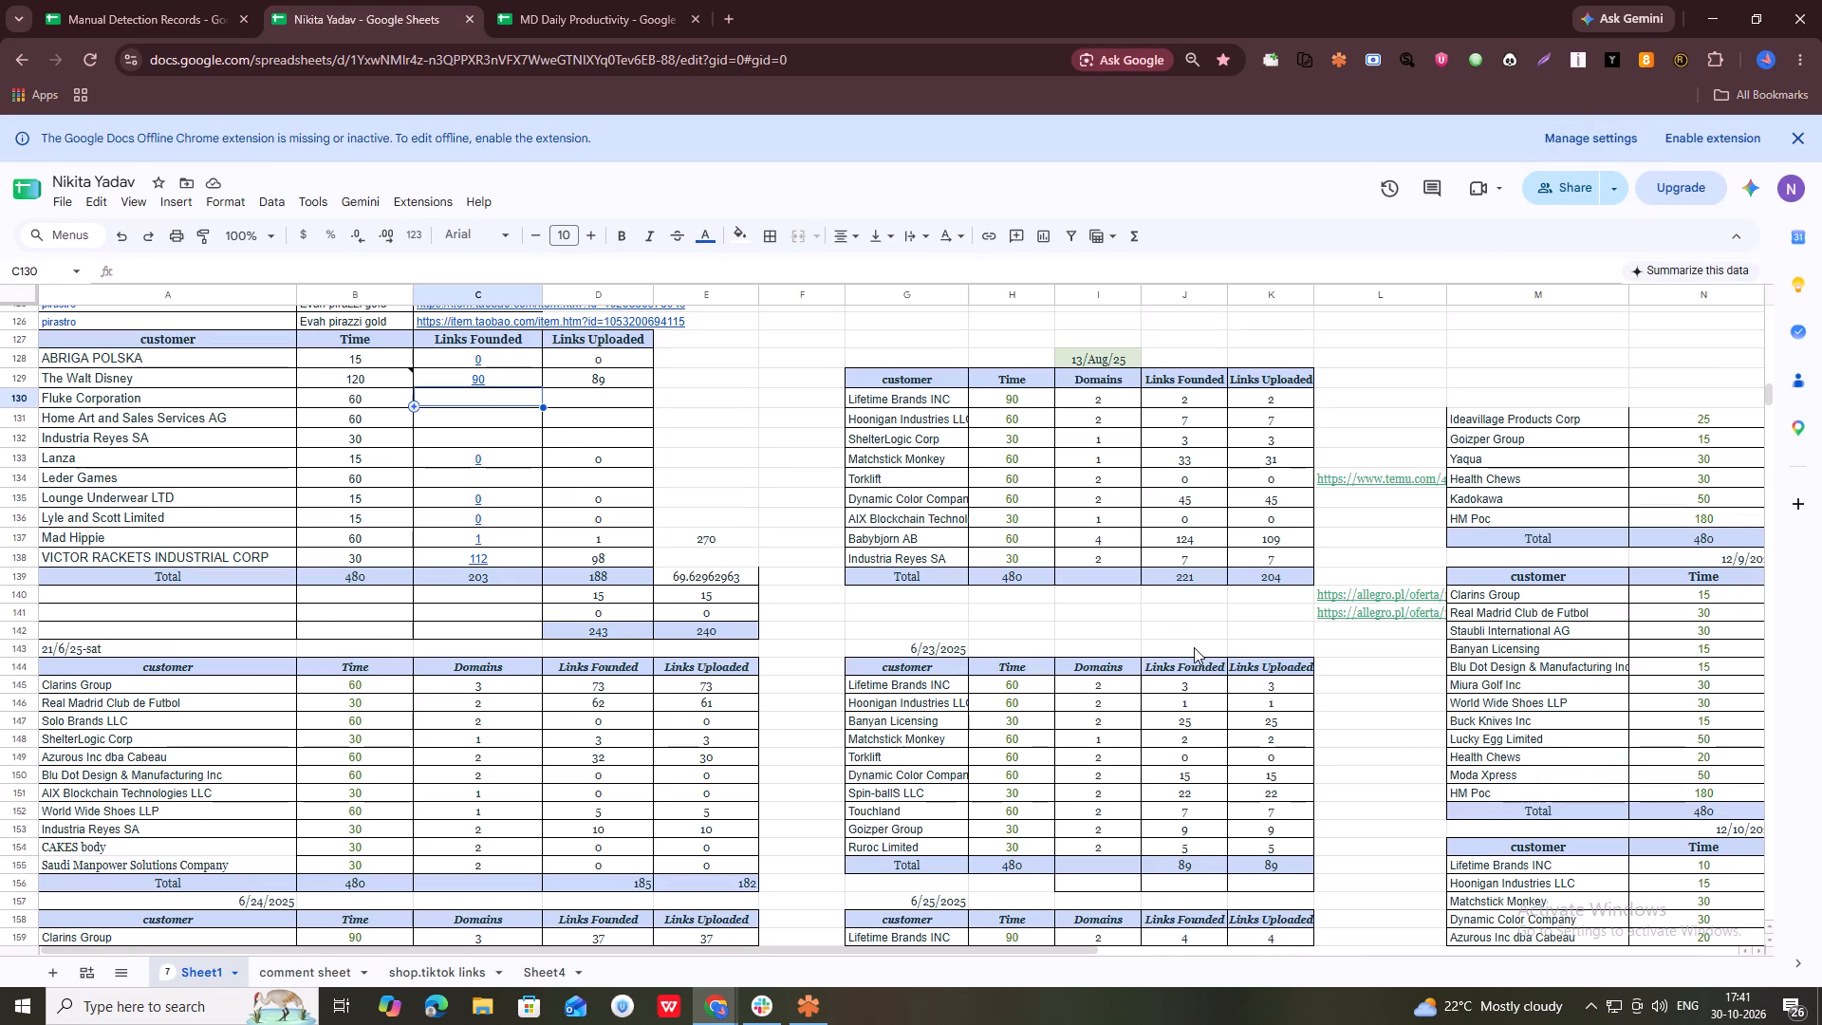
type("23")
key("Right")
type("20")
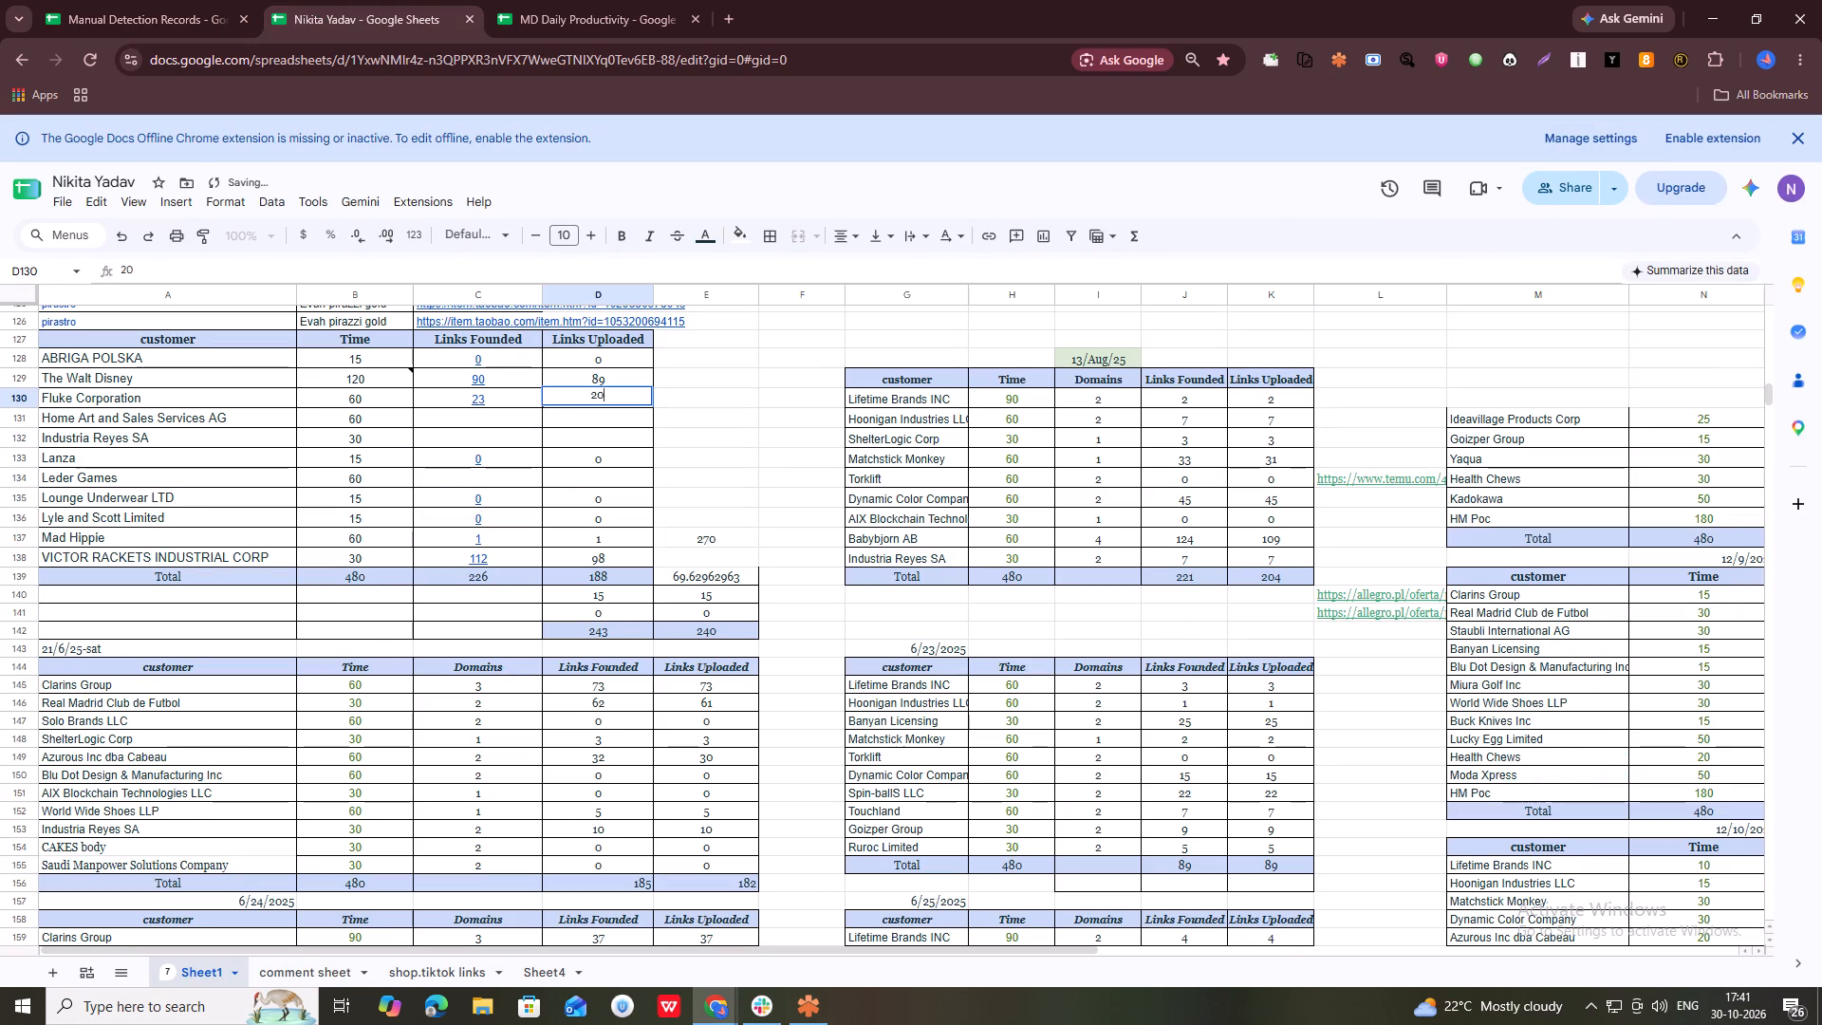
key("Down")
In Manual Detection Records, count the incident numbers and status entries of the Fluke Multimeters rows 103070 to 103079.
left_click(5, 0)
left_click(180, 0)
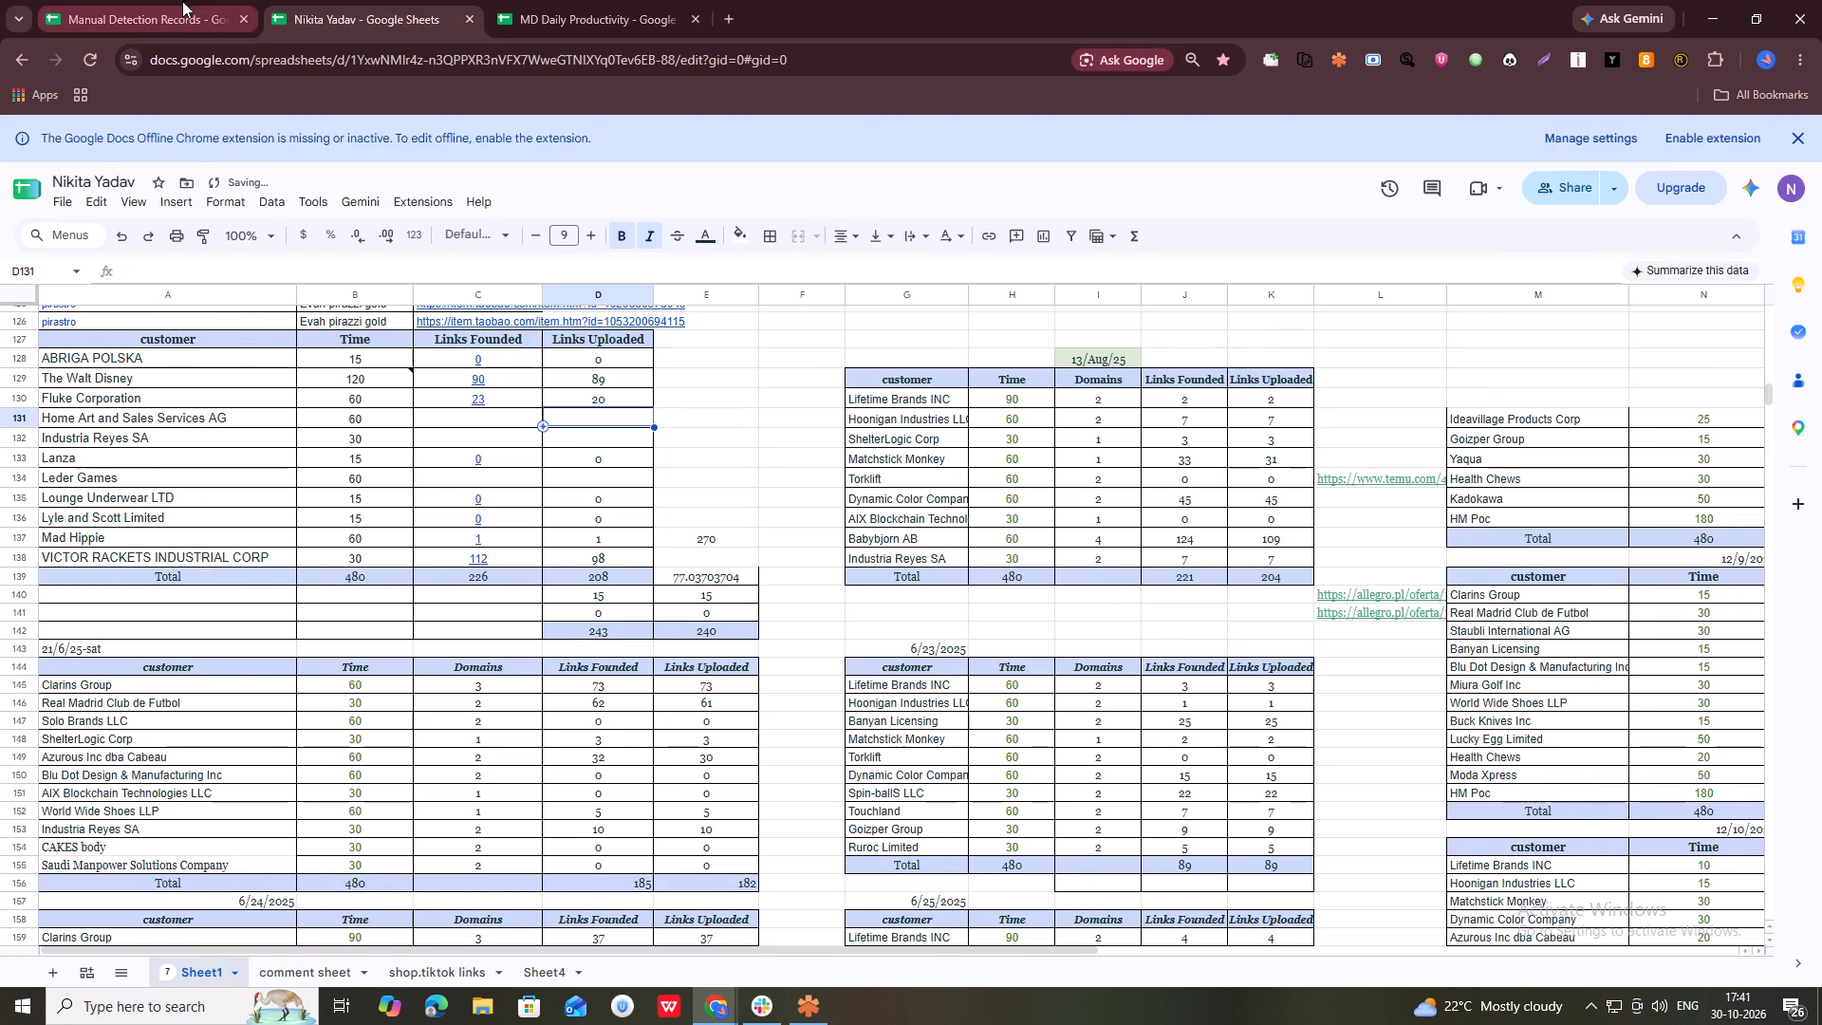
scroll(1236, 681, "up", 1)
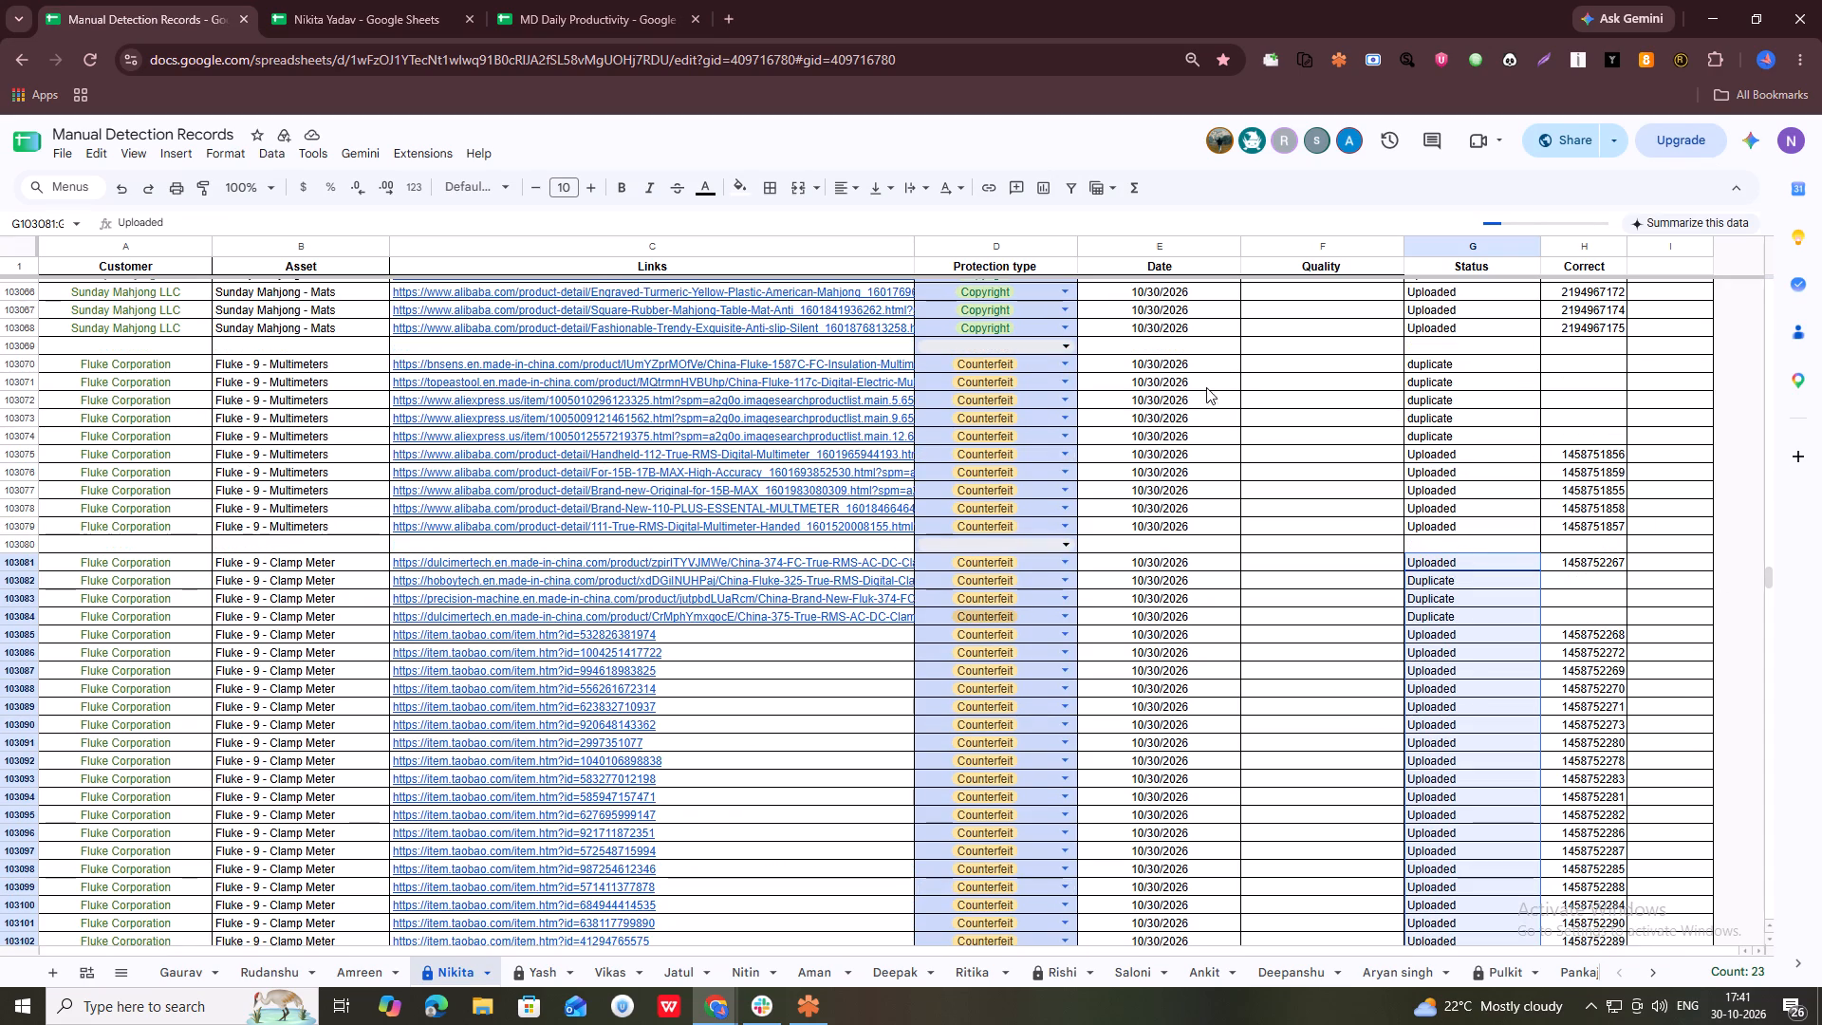
left_click_drag(1564, 454, 1560, 525)
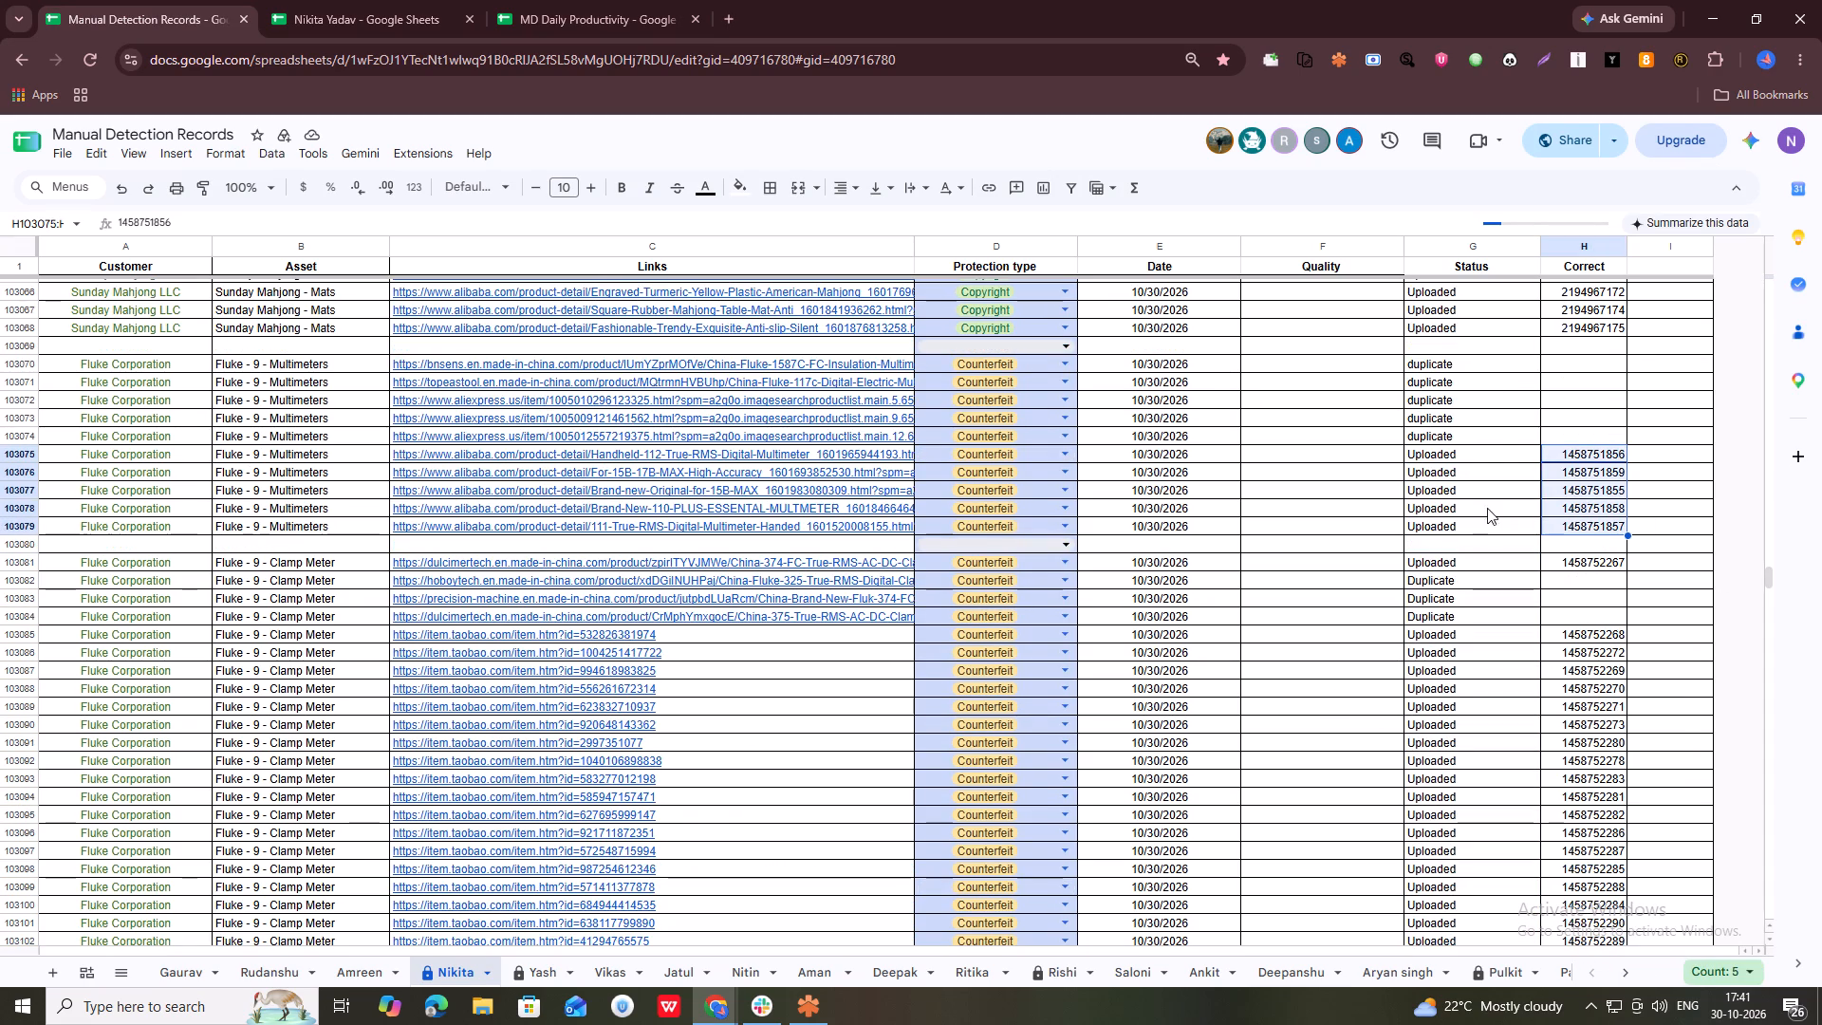
left_click_drag(1434, 363, 1442, 521)
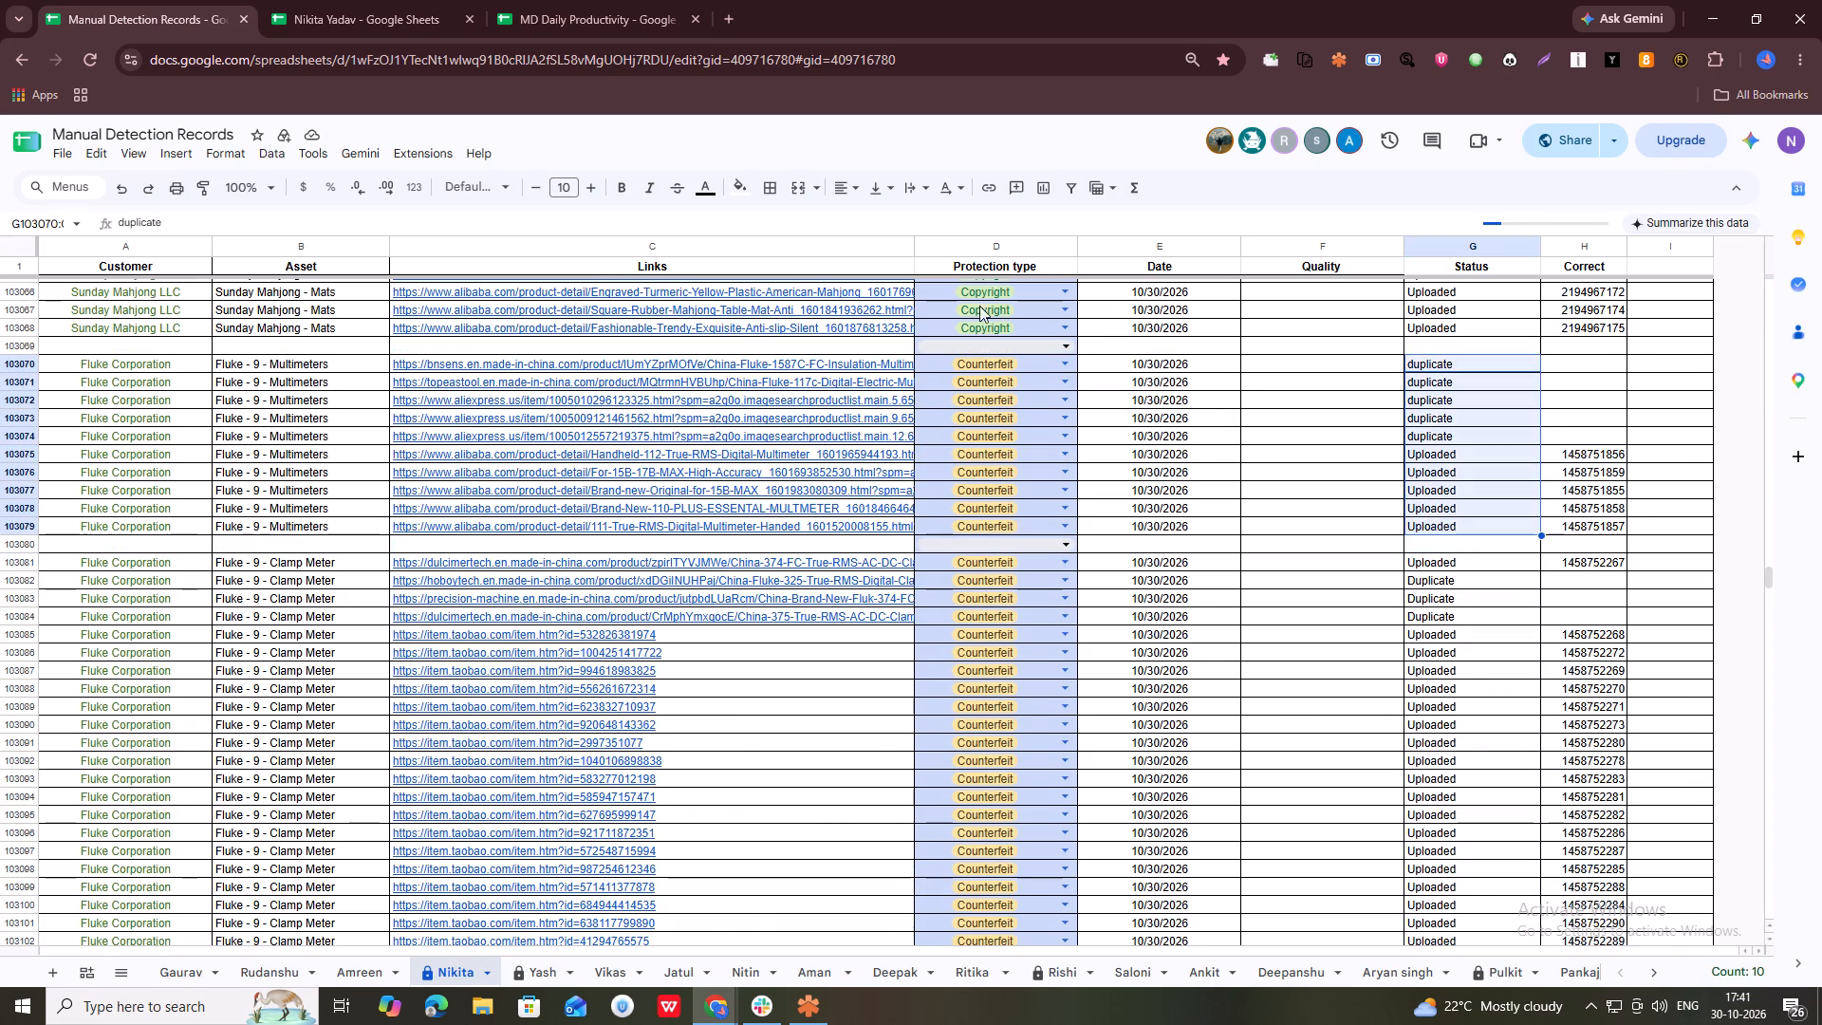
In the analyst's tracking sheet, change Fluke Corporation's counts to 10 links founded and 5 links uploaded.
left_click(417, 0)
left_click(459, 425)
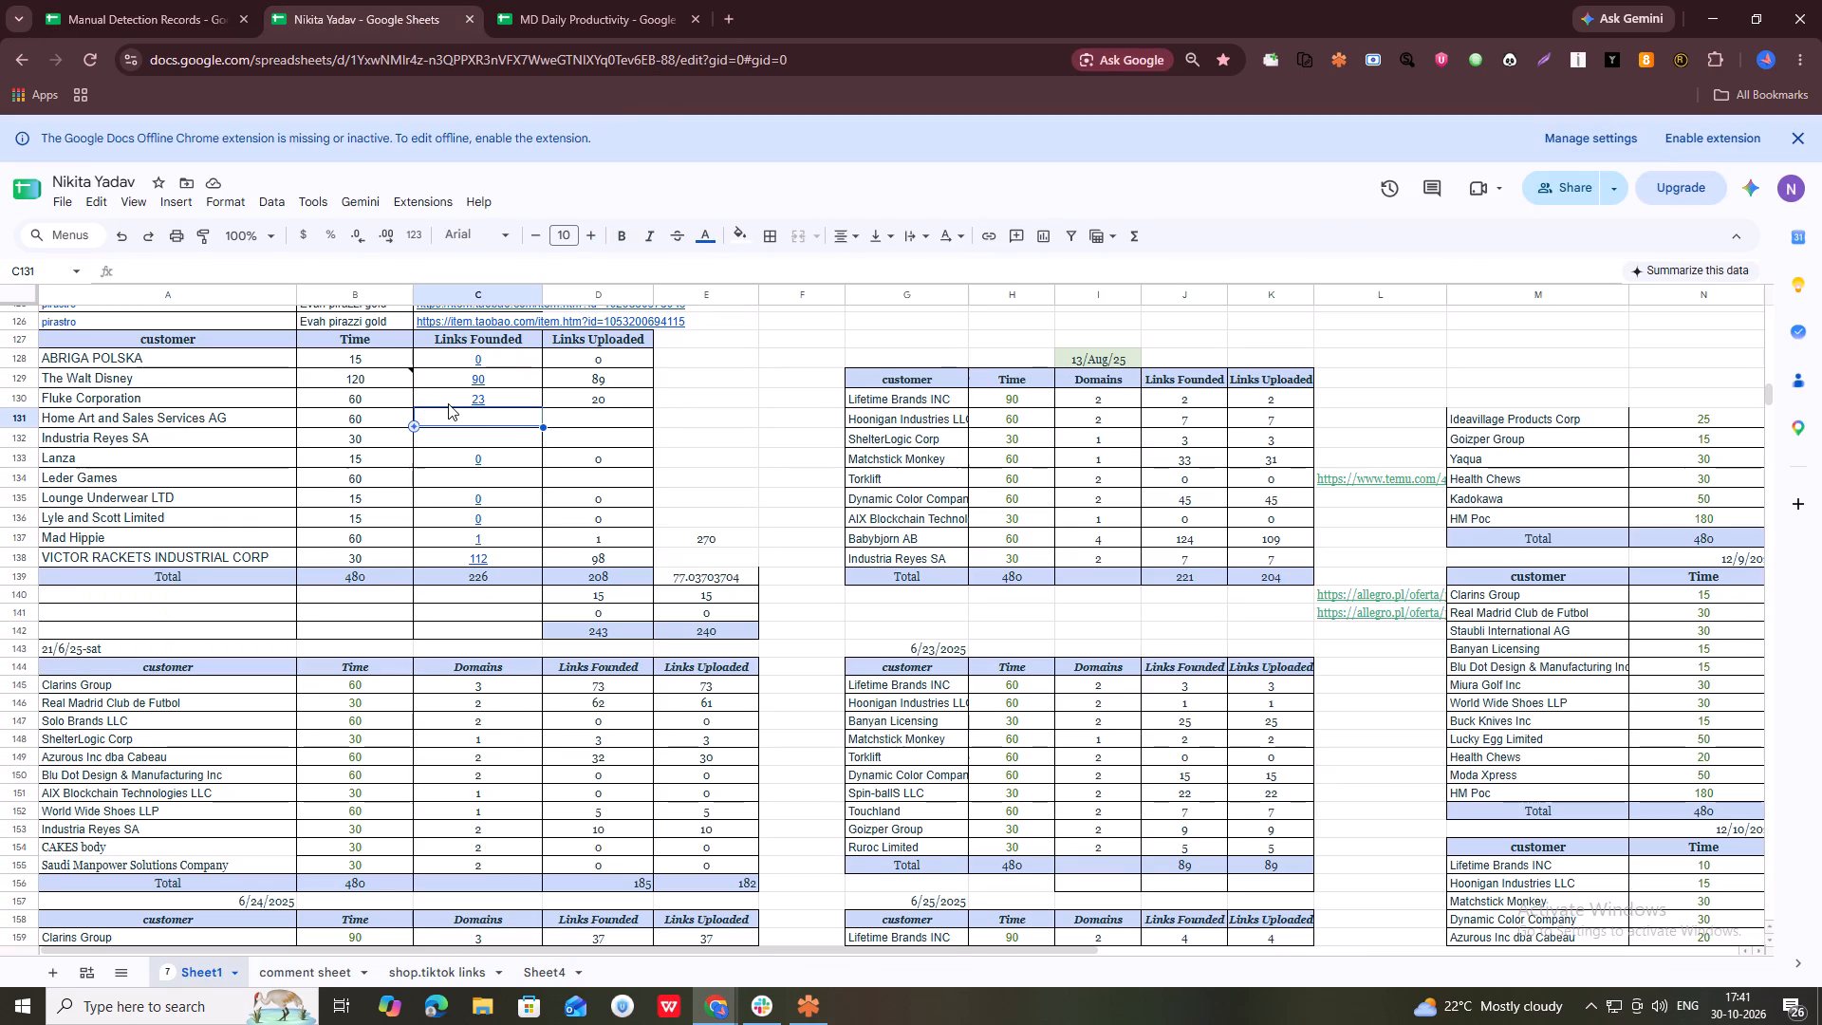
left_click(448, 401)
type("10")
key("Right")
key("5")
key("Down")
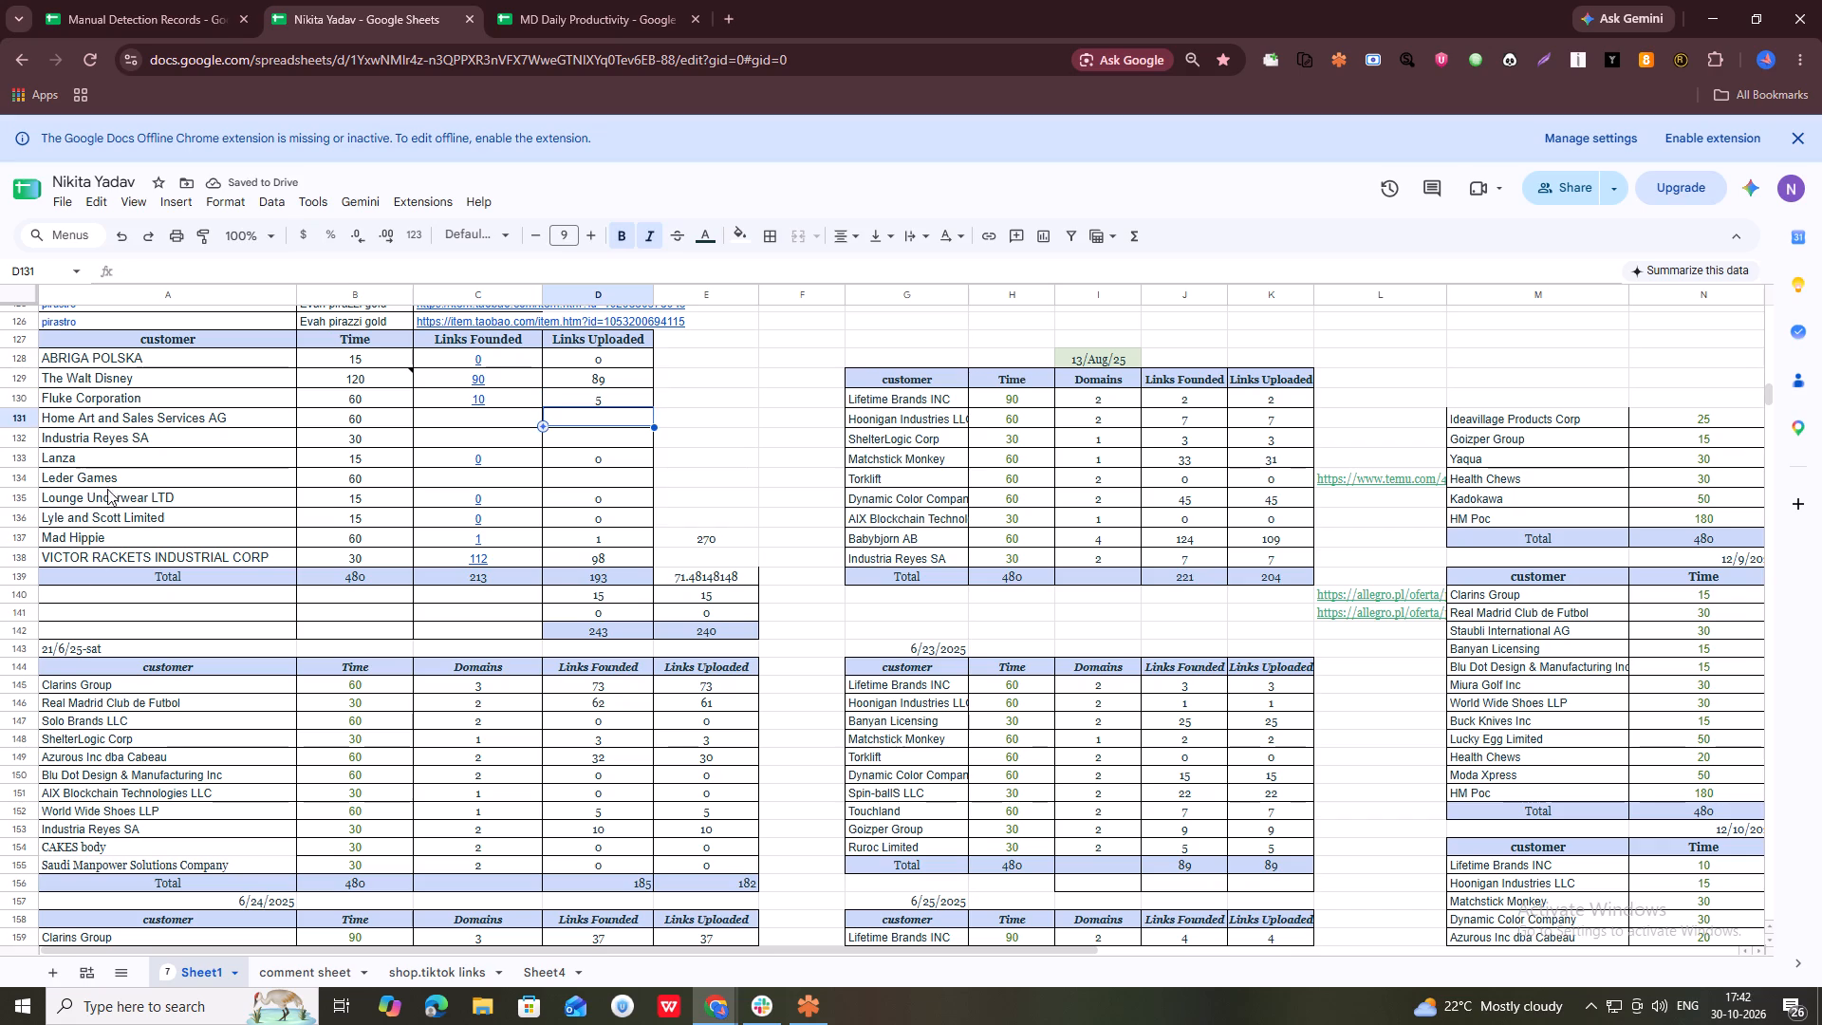
In Manual Detection Records, count the incident numbers and status entries across both Fluke groups, Multimeters and Clamp Meter, rows 103070 to 103103.
left_click(68, 0)
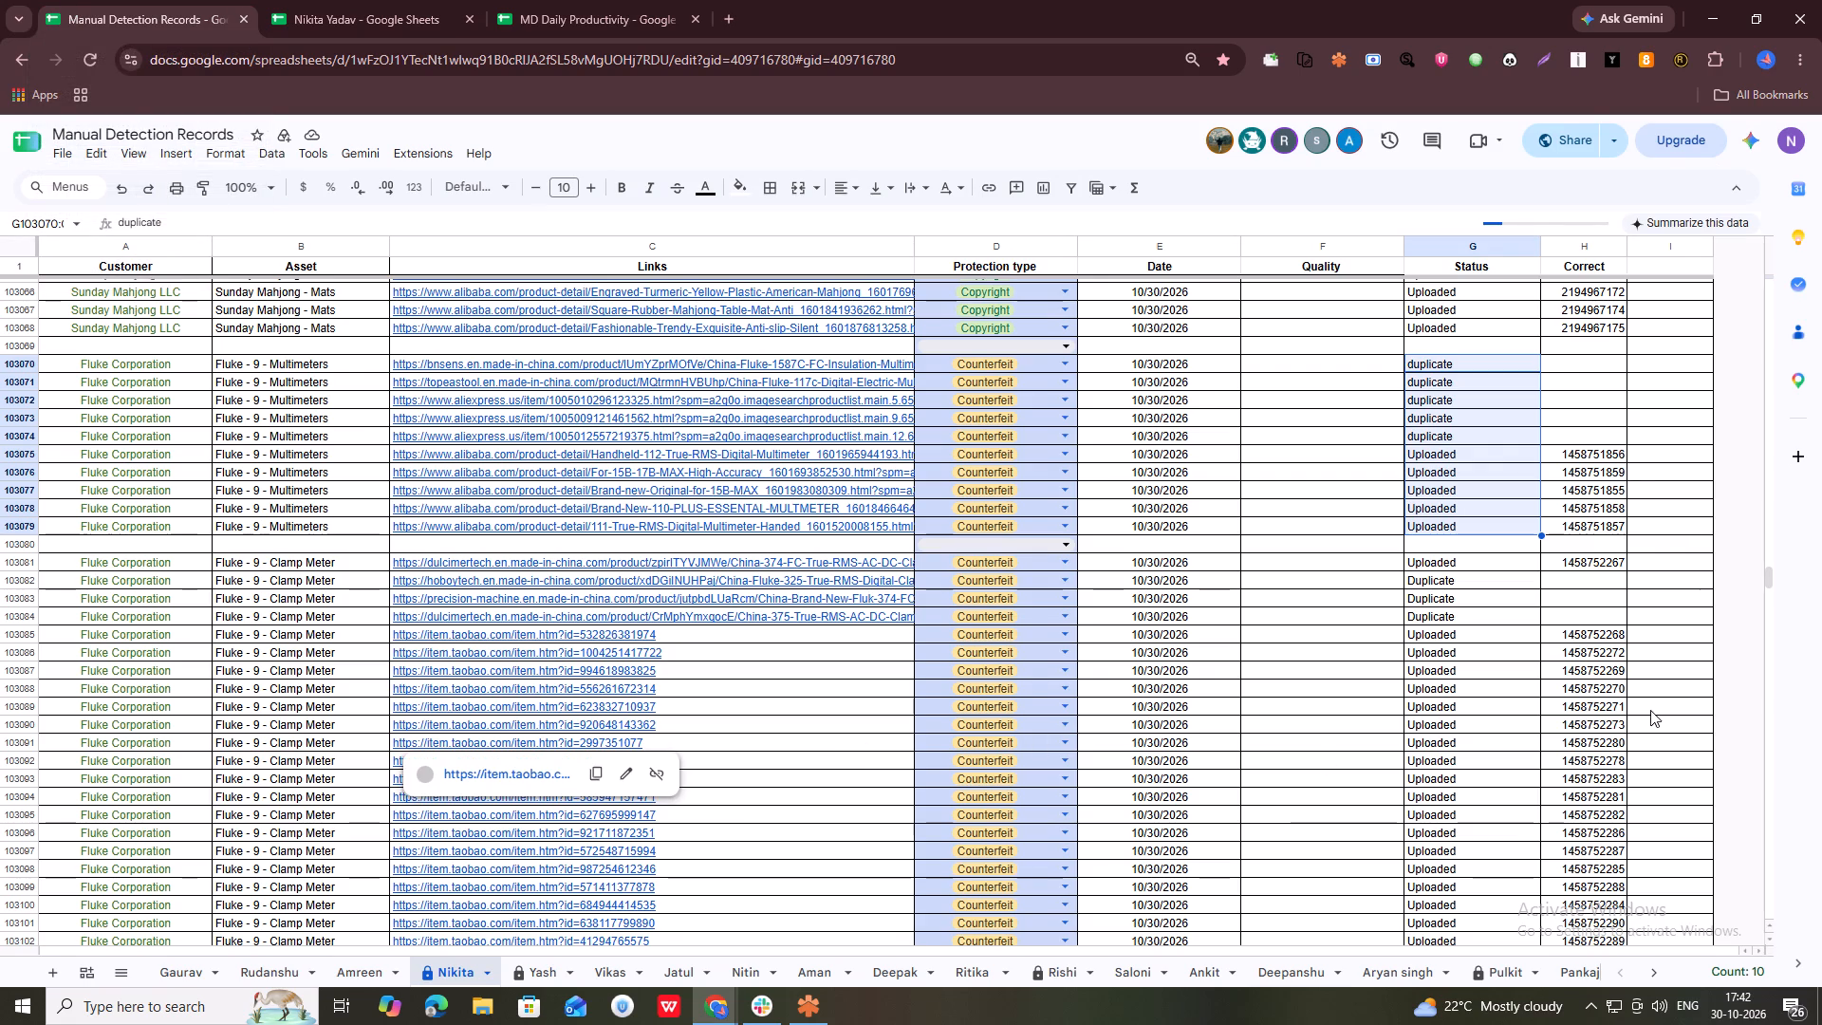
left_click(1568, 459)
scroll(1546, 701, "down", 4)
left_click(1554, 587, "shift")
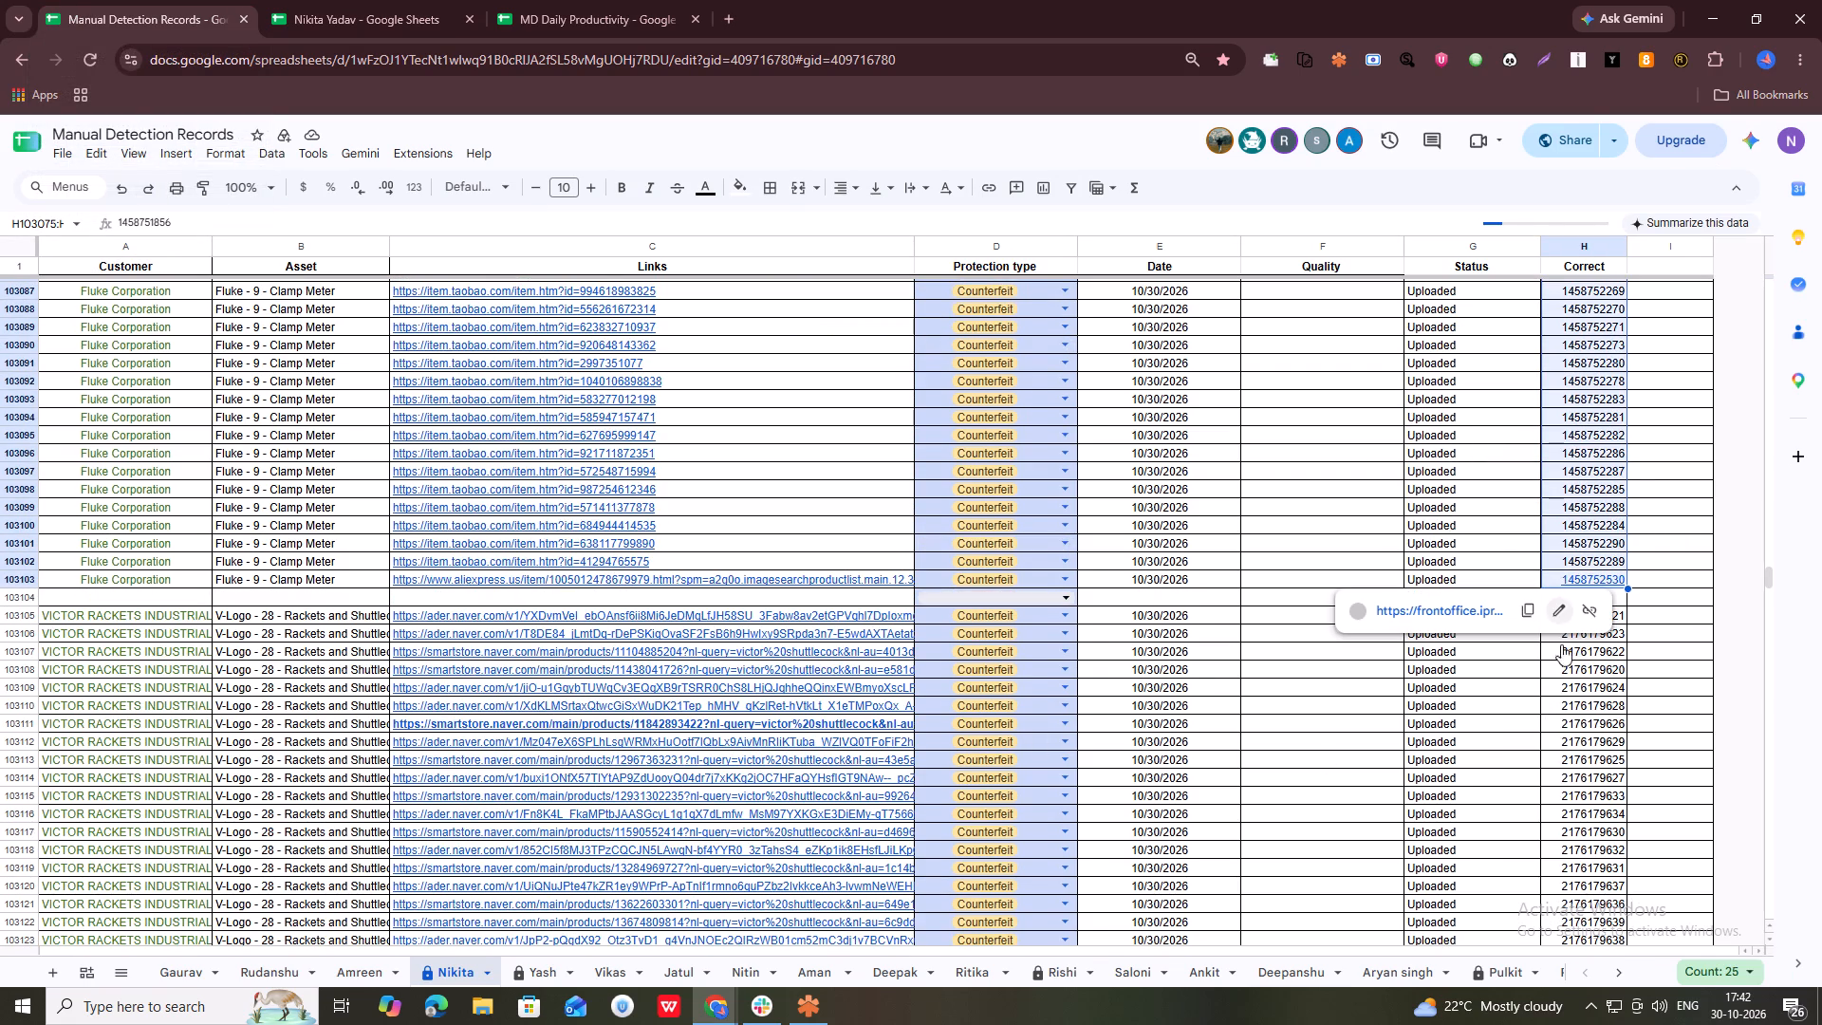
scroll(1534, 757, "up", 2)
left_click(1464, 764)
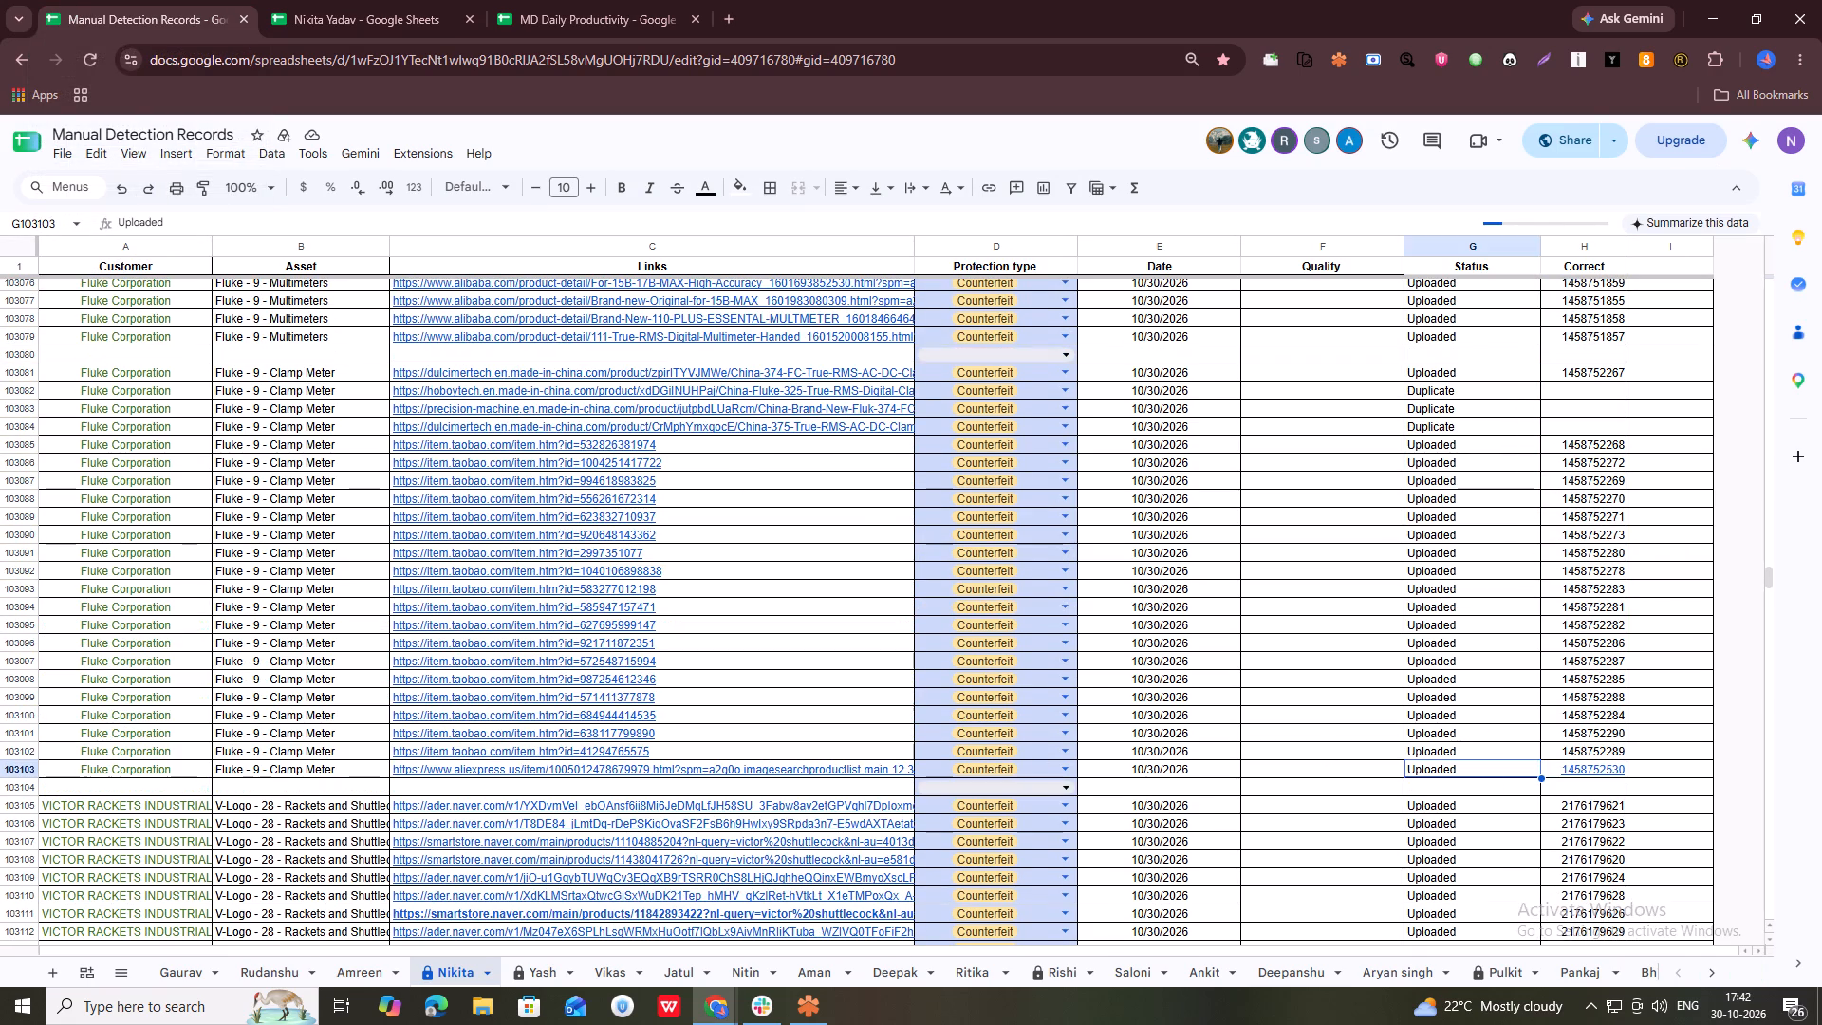
scroll(1487, 777, "up", 5)
left_click(1467, 653, "shift")
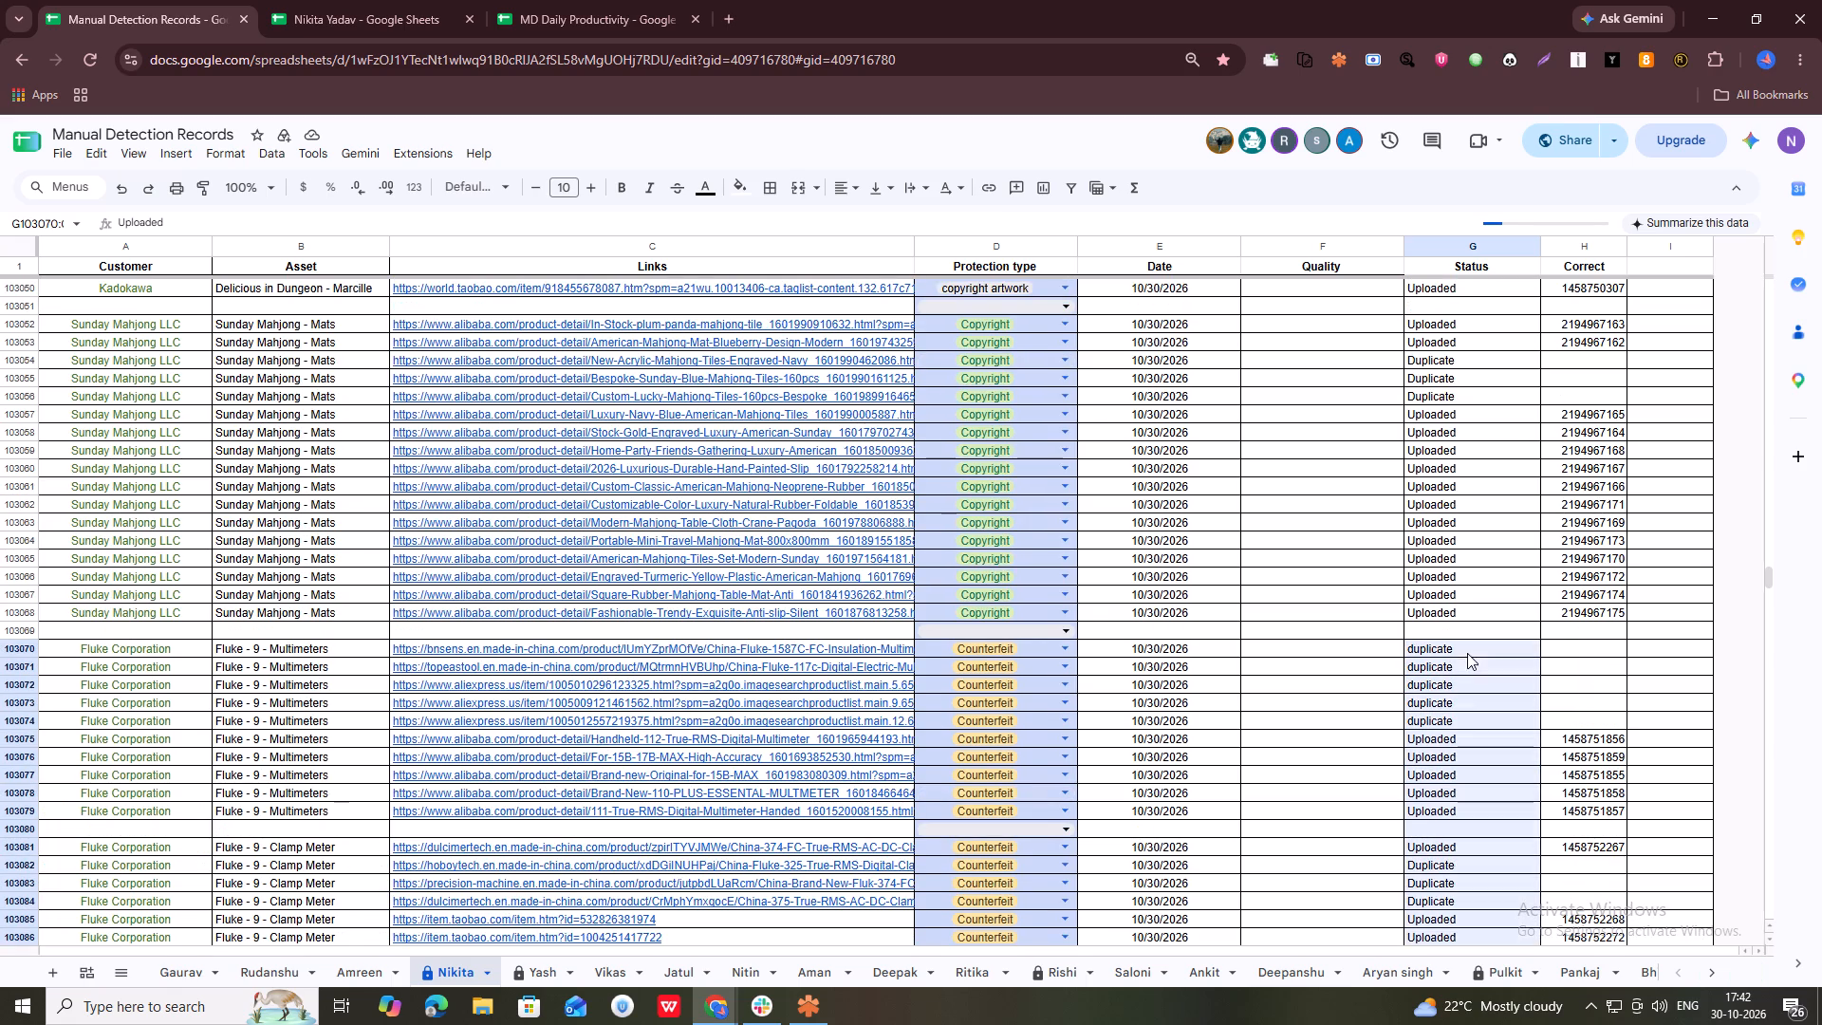
In the analyst's tracking sheet, set Fluke Corporation's counts to 33 links founded and 25 links uploaded.
left_click(324, 0)
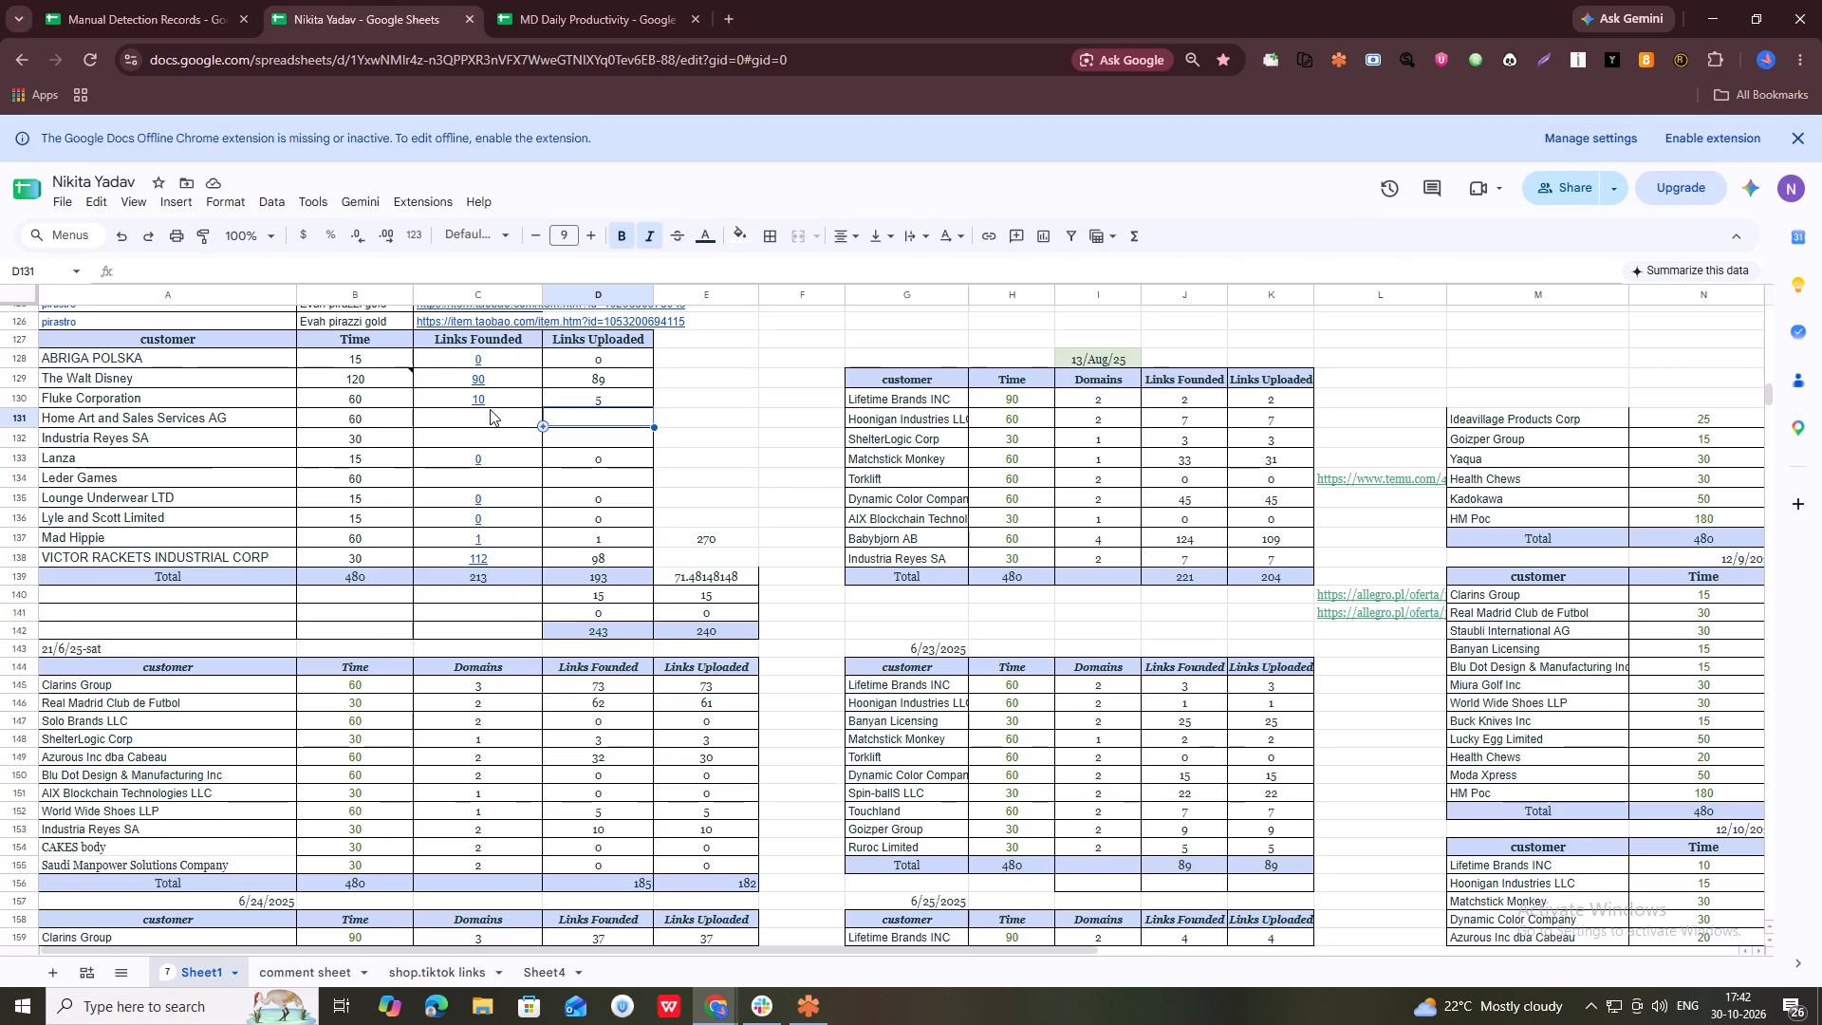
left_click(488, 401)
type("25")
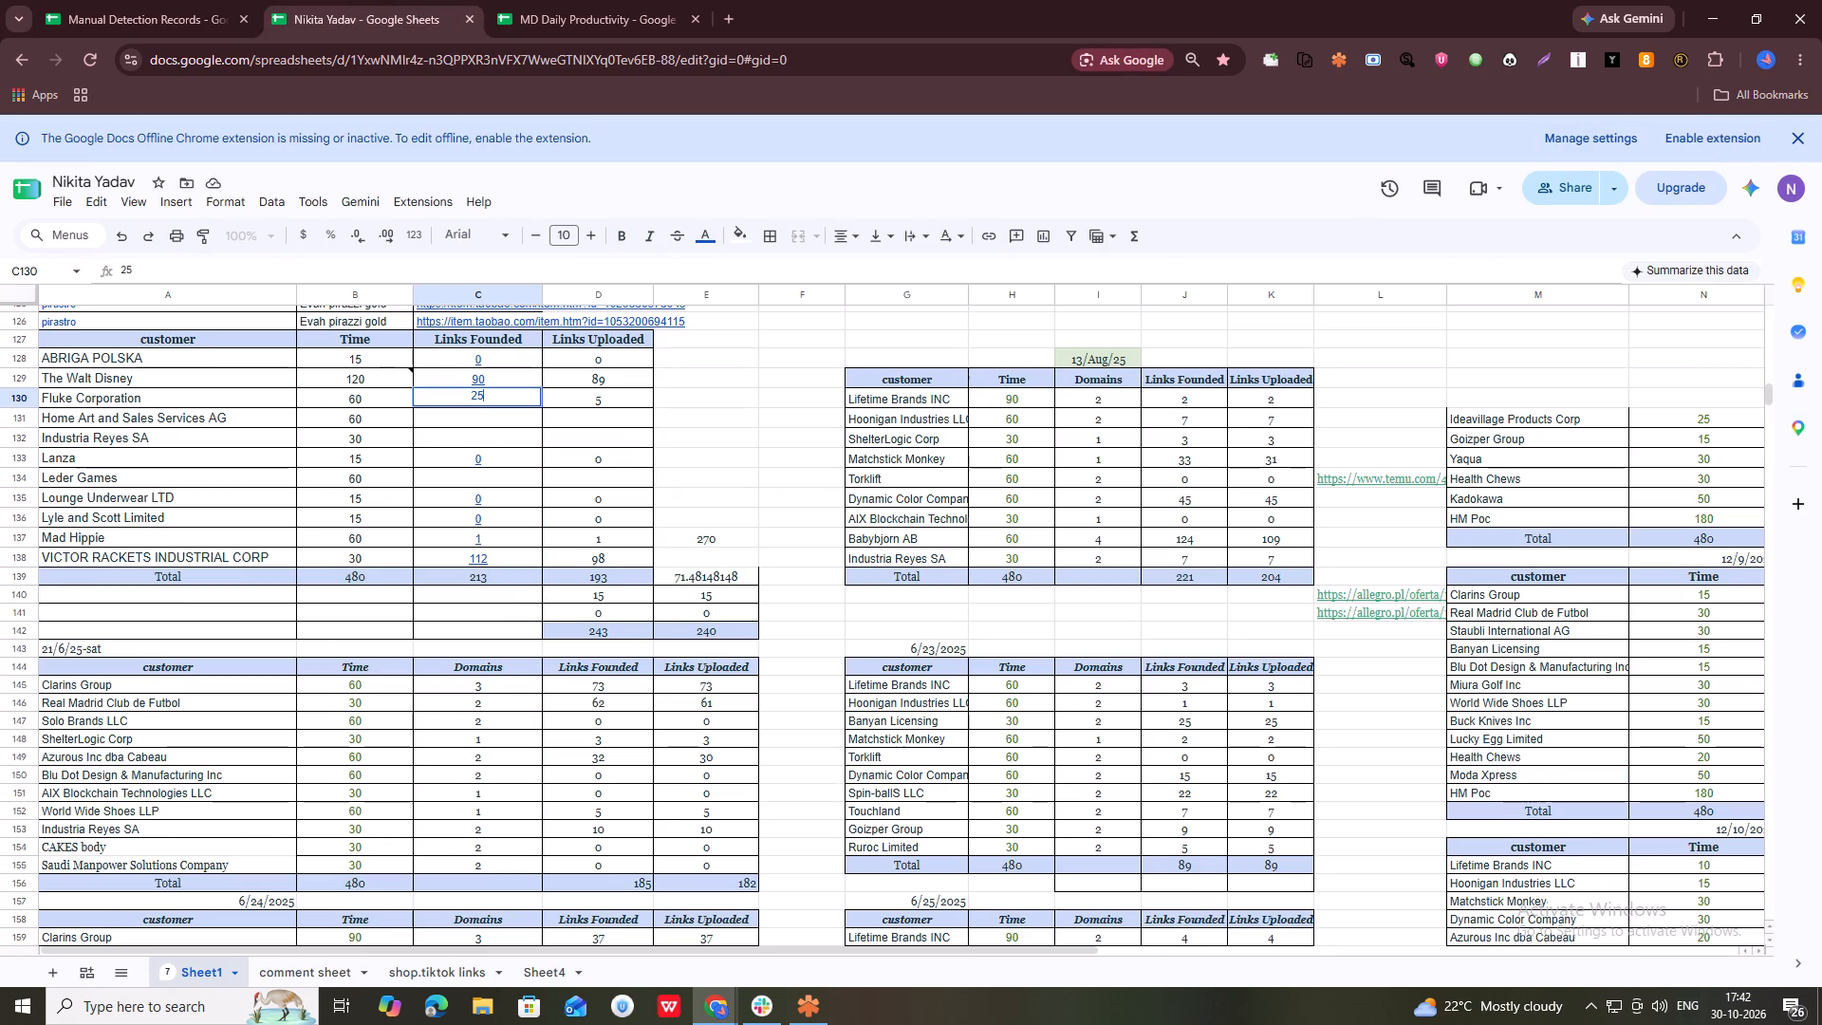
key("BackSpace")
key("BackSpace")
type("33")
key("Right")
type("25")
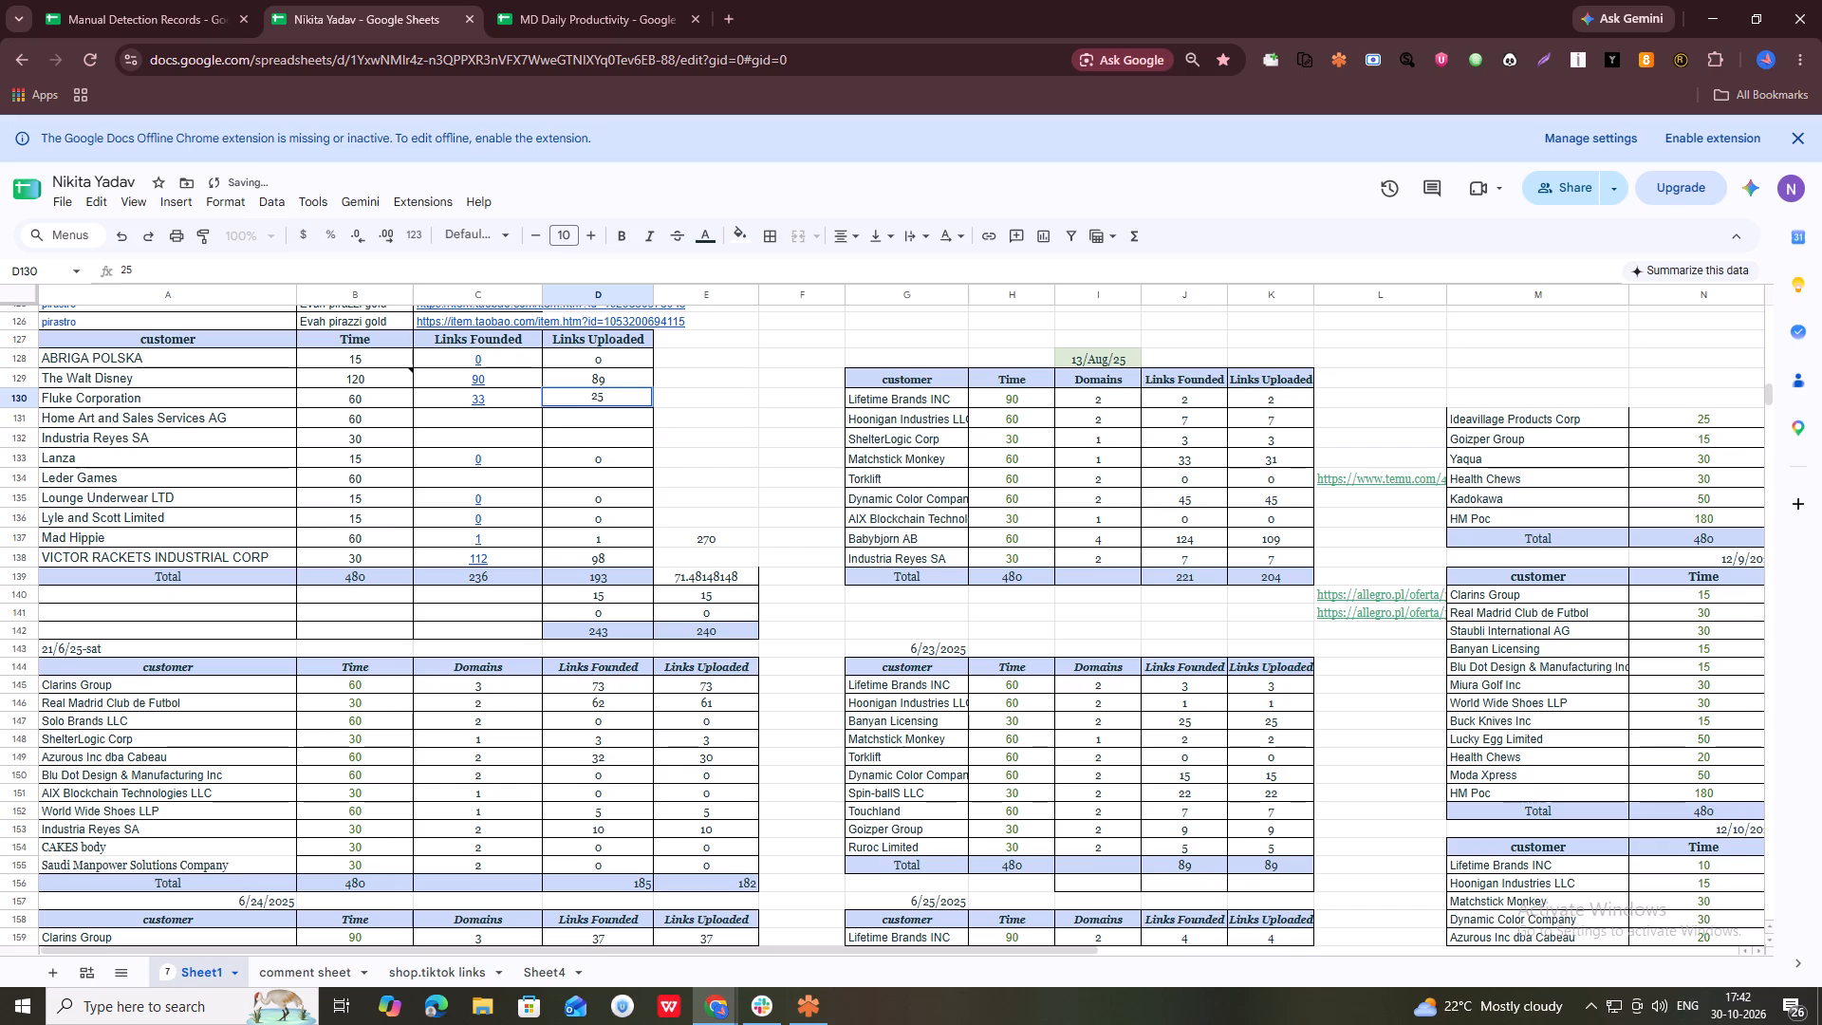
key("Down")
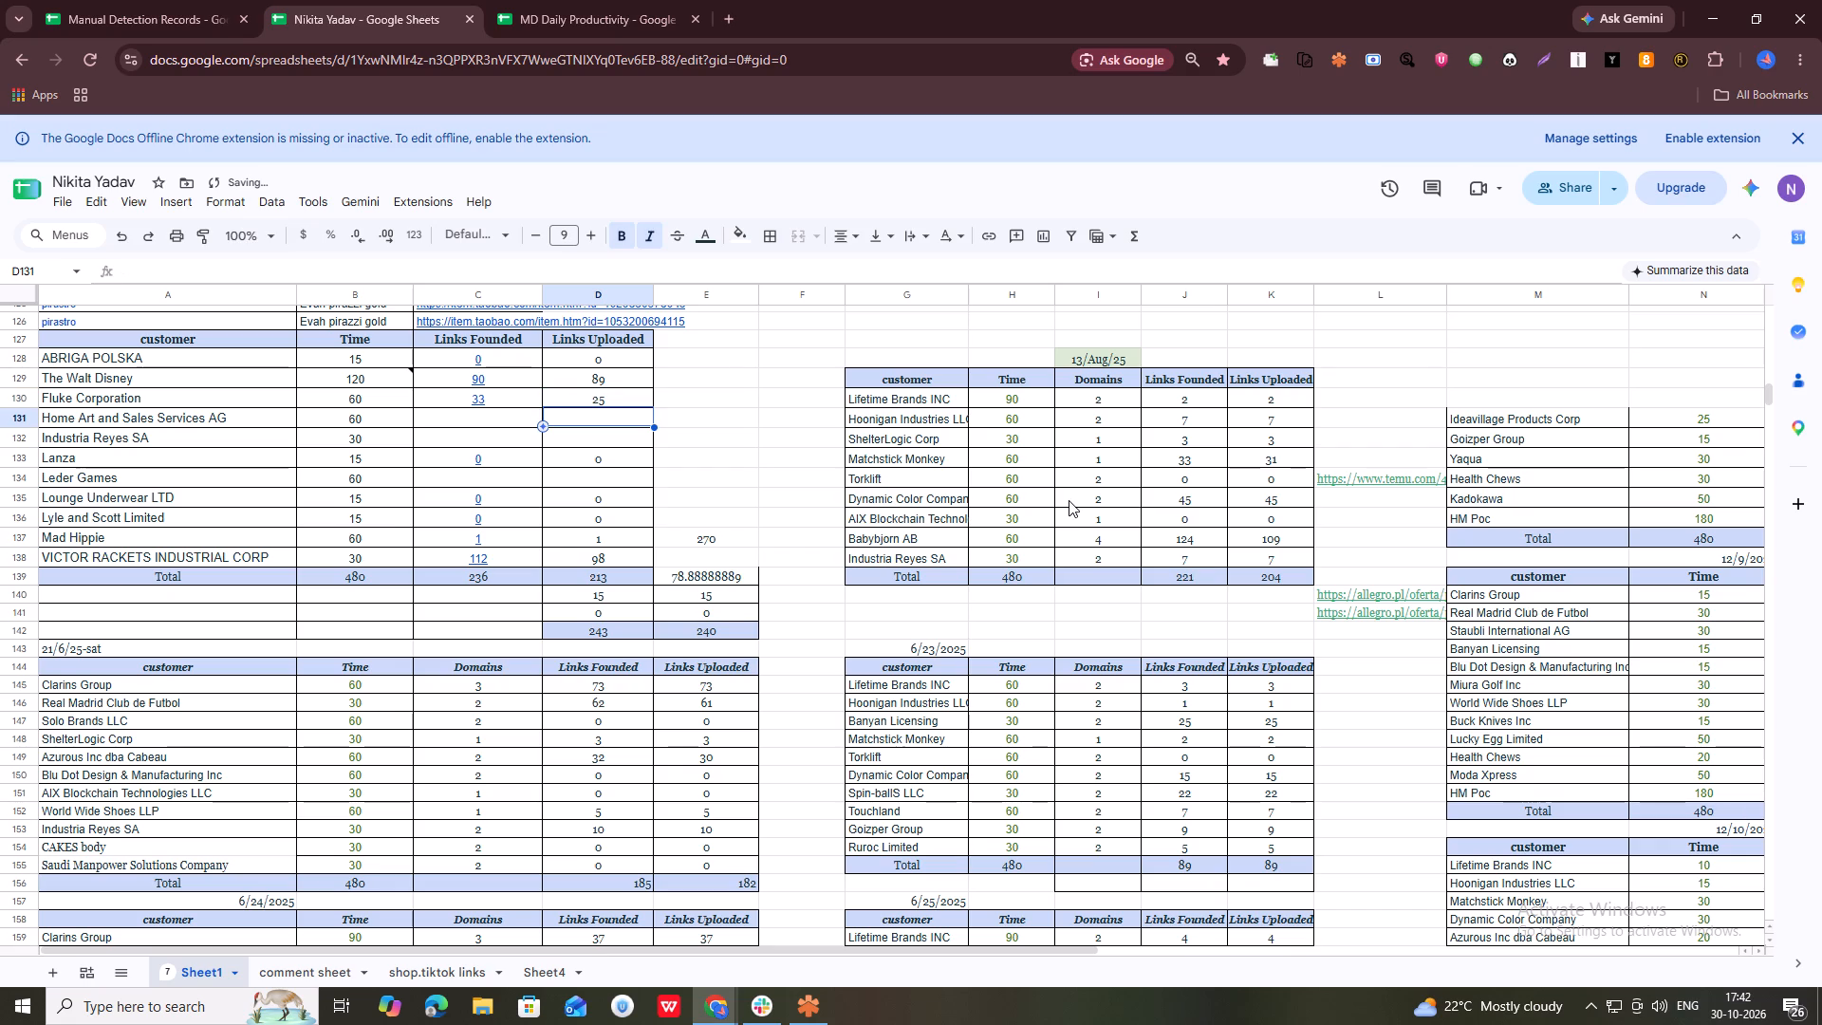
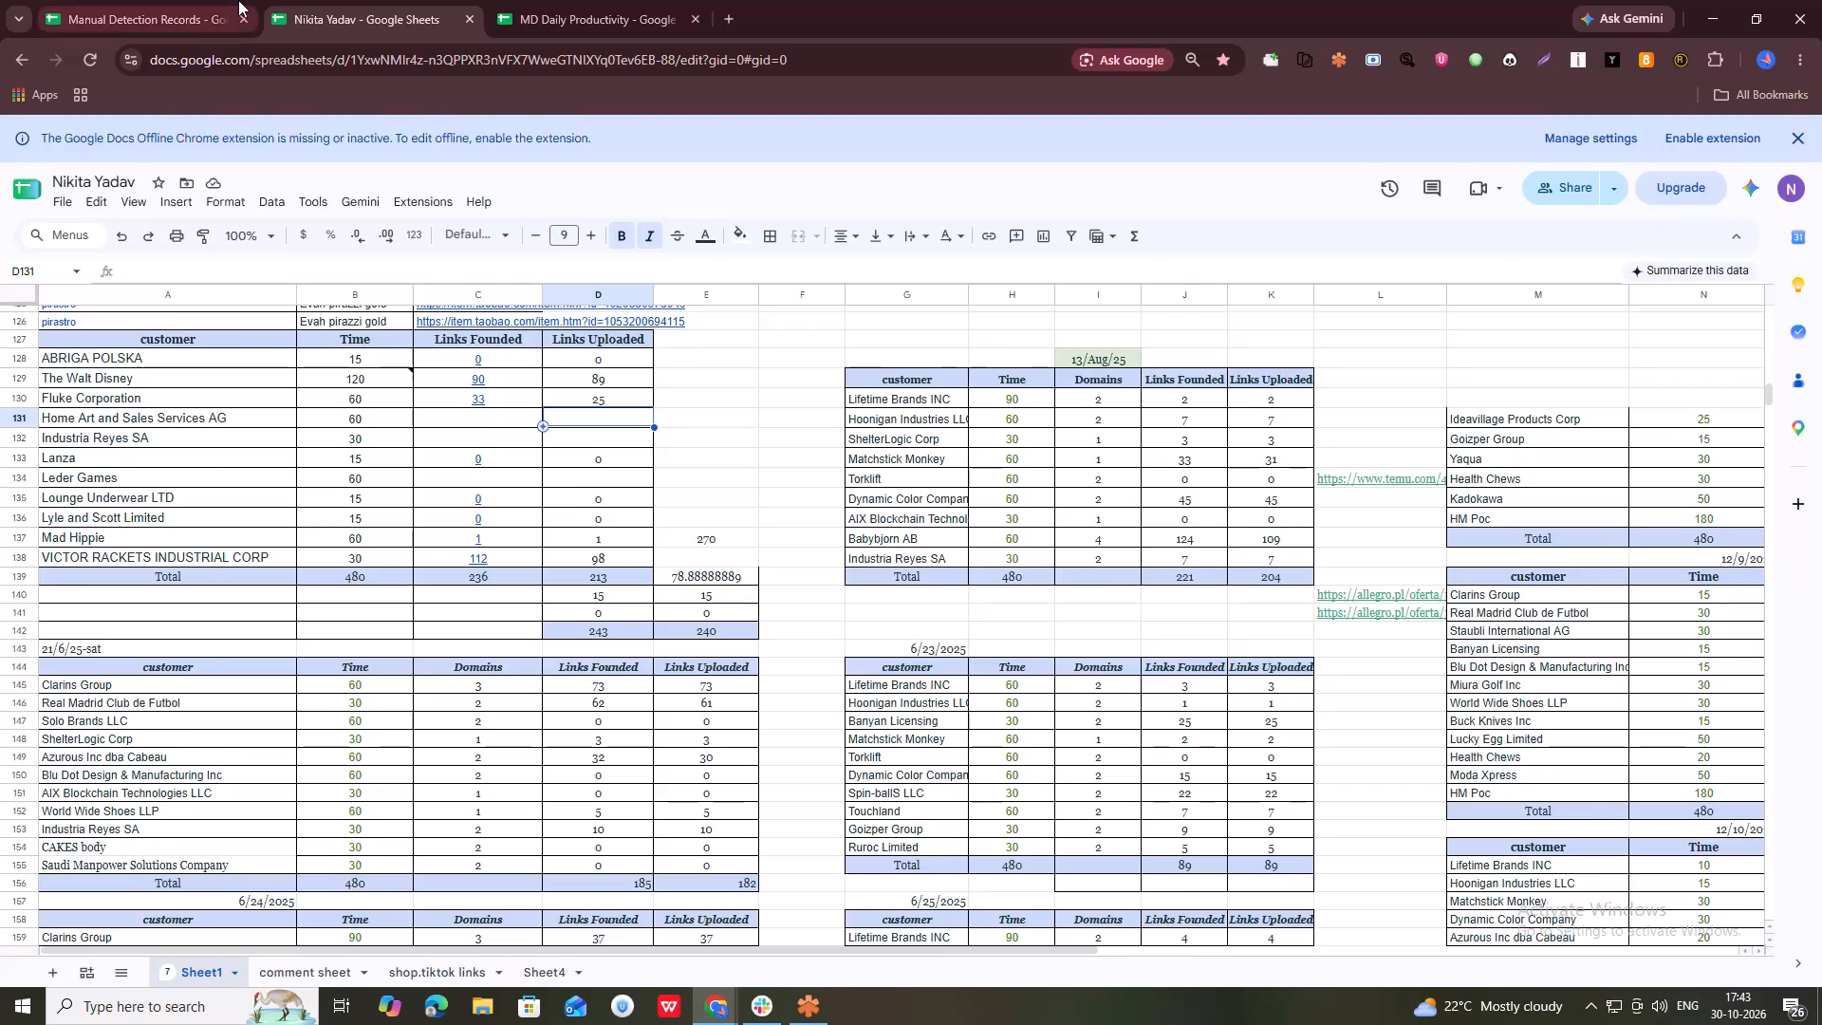
In Manual Detection Records, count the incident numbers of the Leder Games board game rows 102811 to 102831.
left_click(238, 0)
scroll(836, 709, "up", 2)
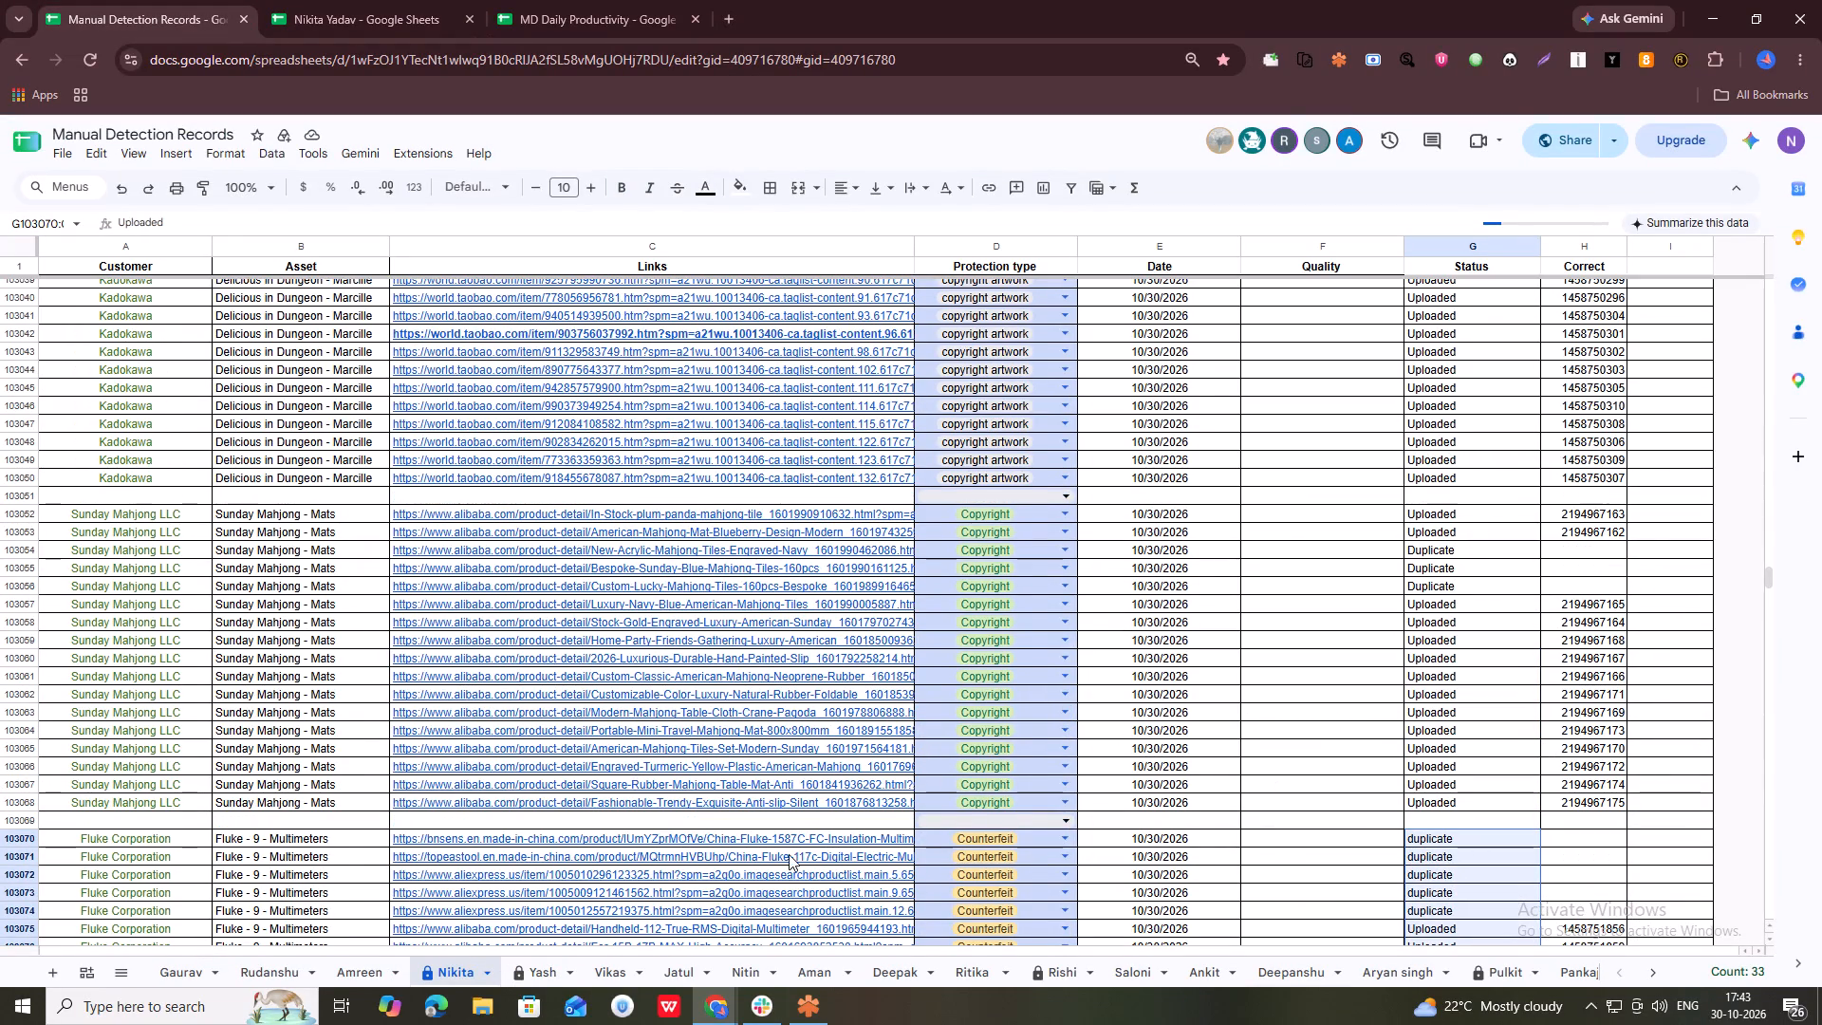
scroll(789, 854, "up", 13)
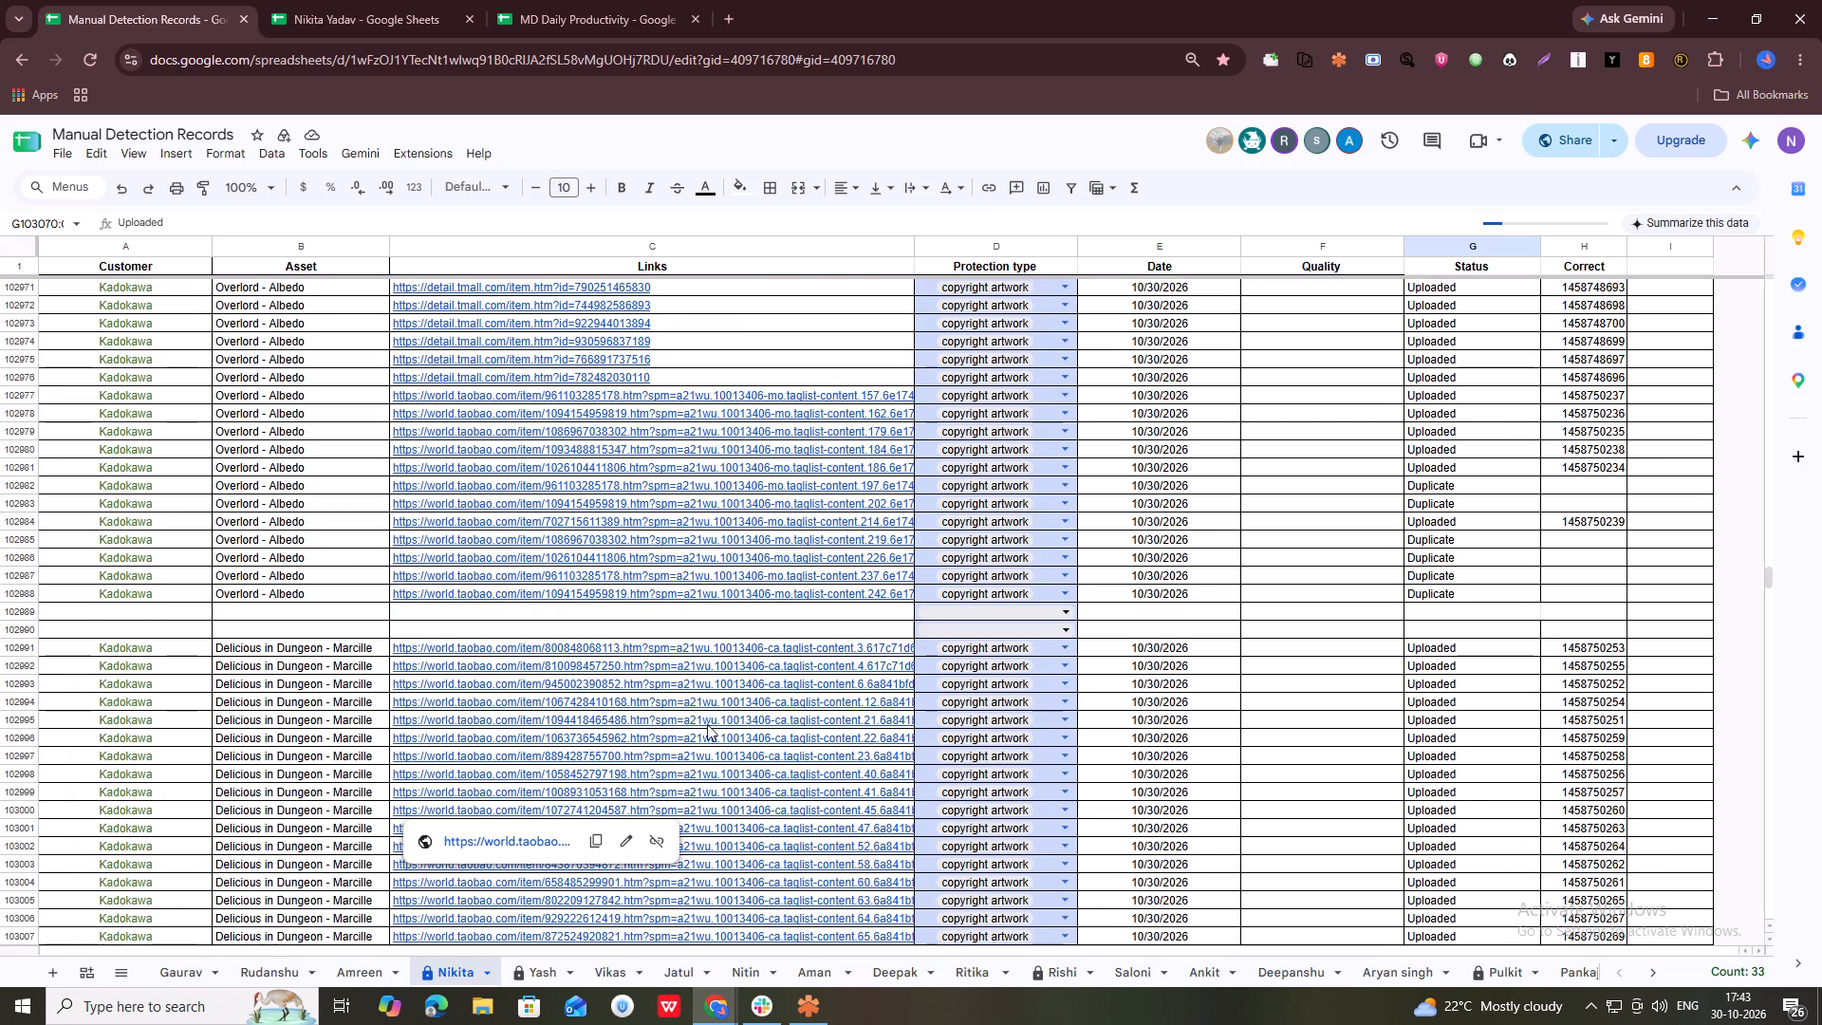
scroll(1318, 697, "up", 2)
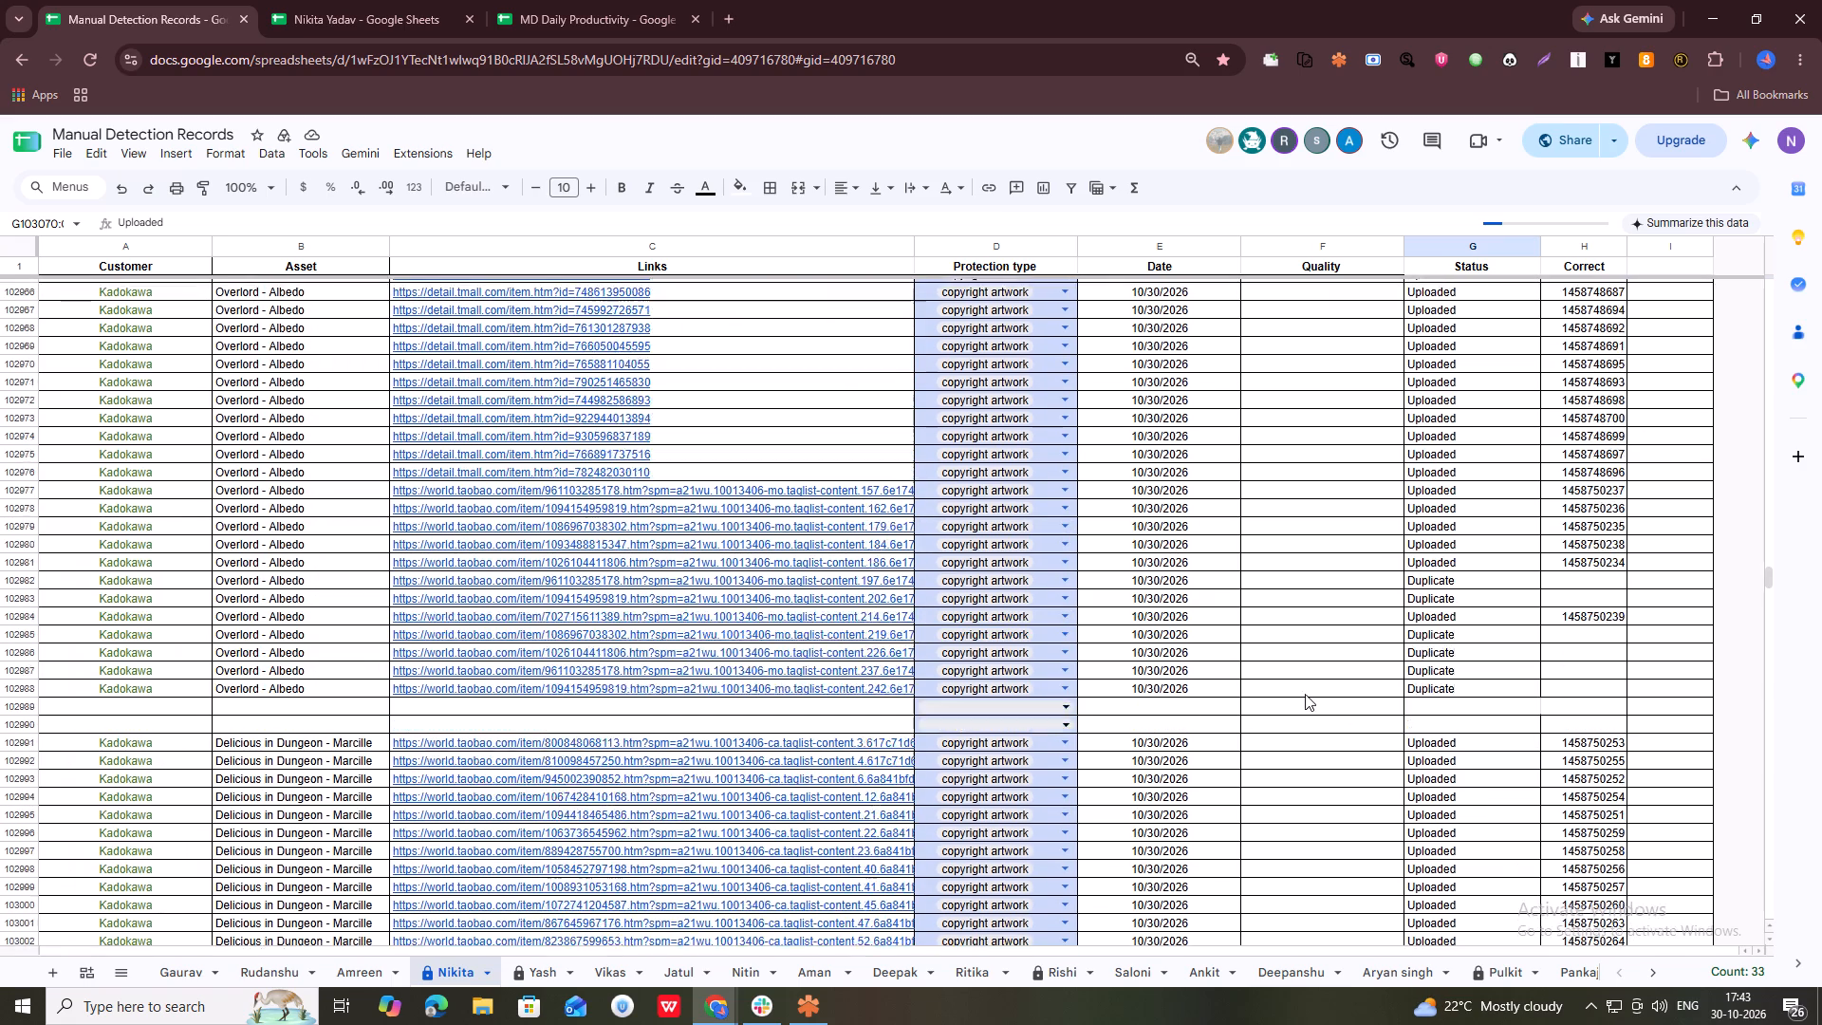
scroll(1305, 694, "up", 17)
scroll(1305, 694, "up", 10)
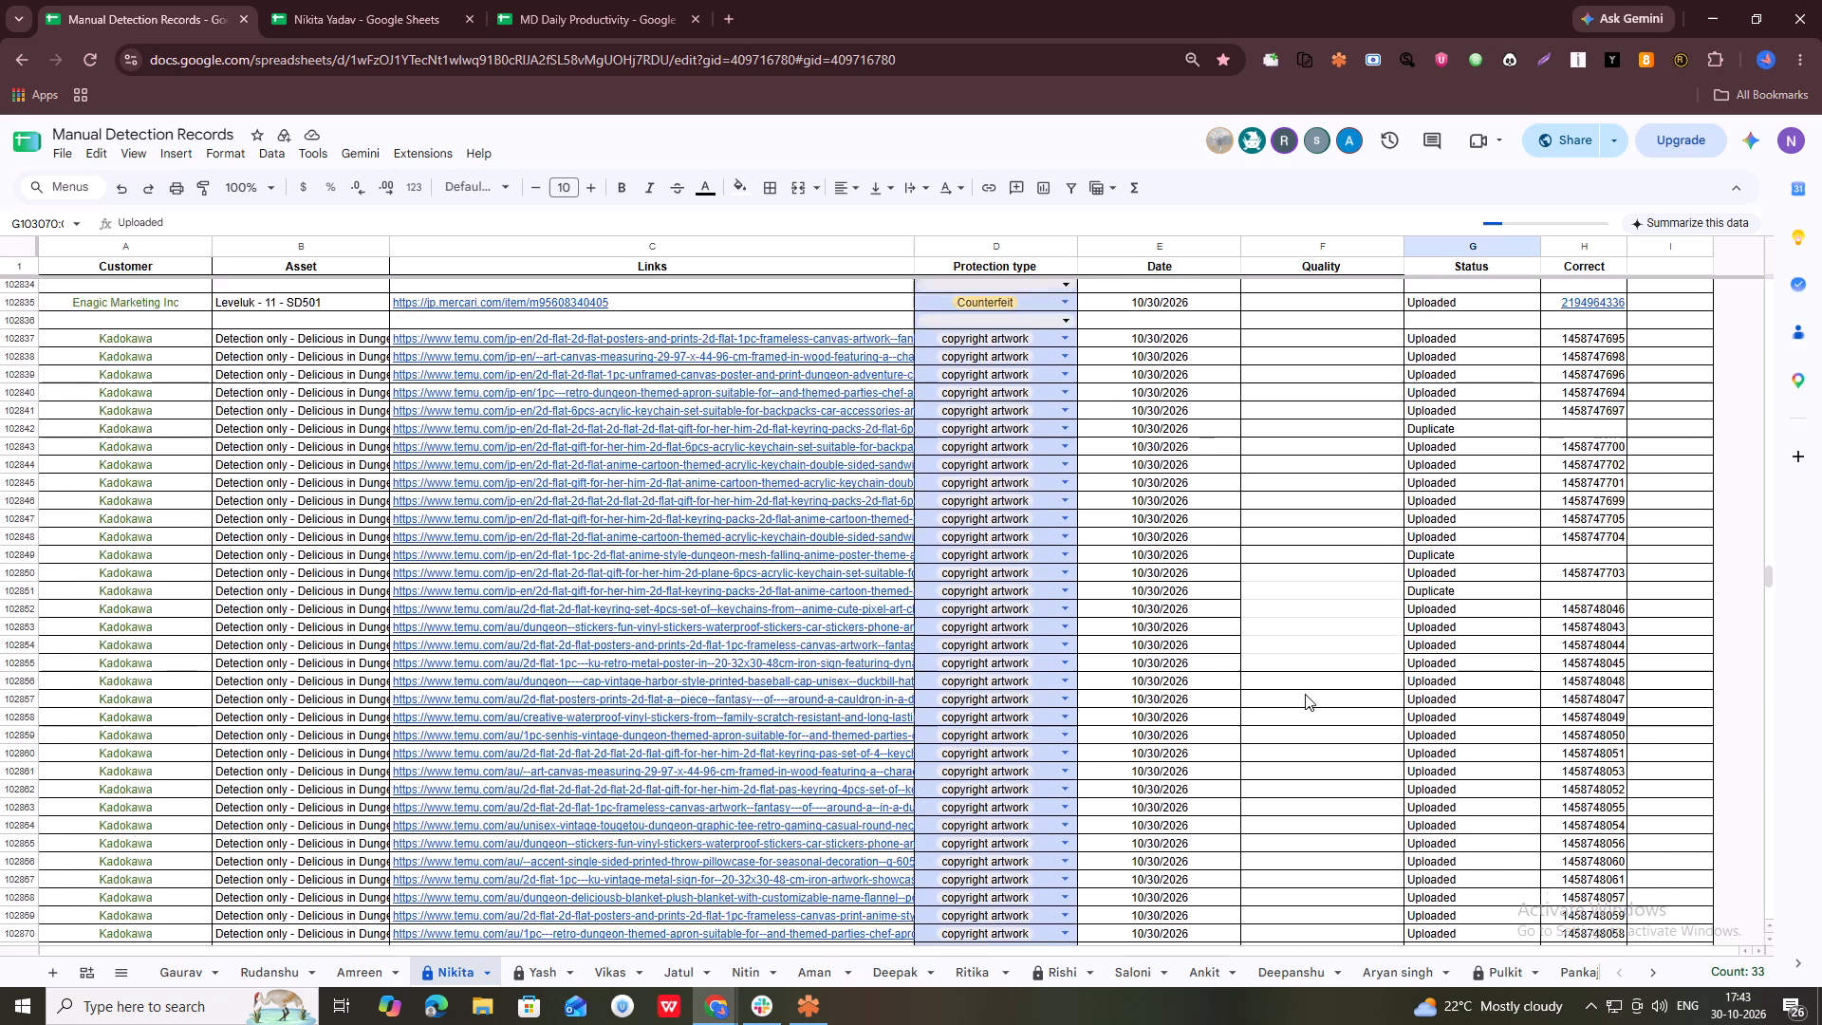
scroll(1305, 694, "up", 1)
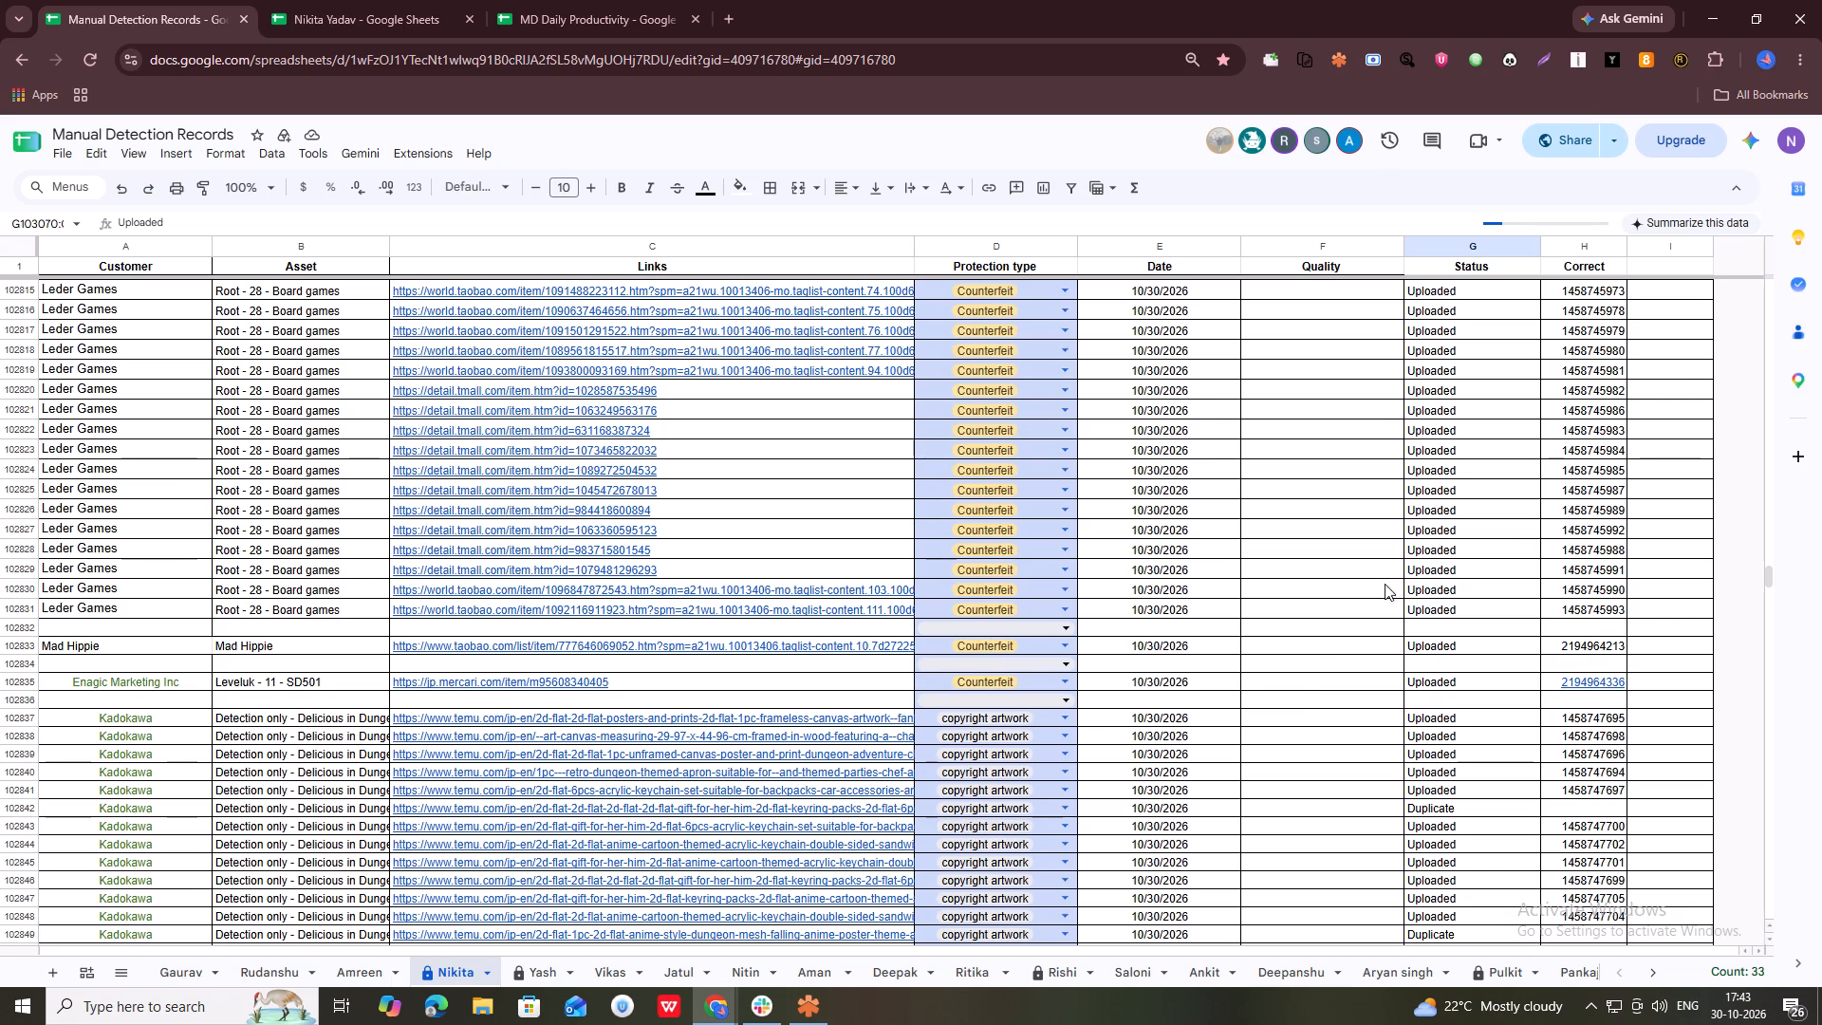
left_click(1552, 608)
scroll(1582, 698, "up", 4)
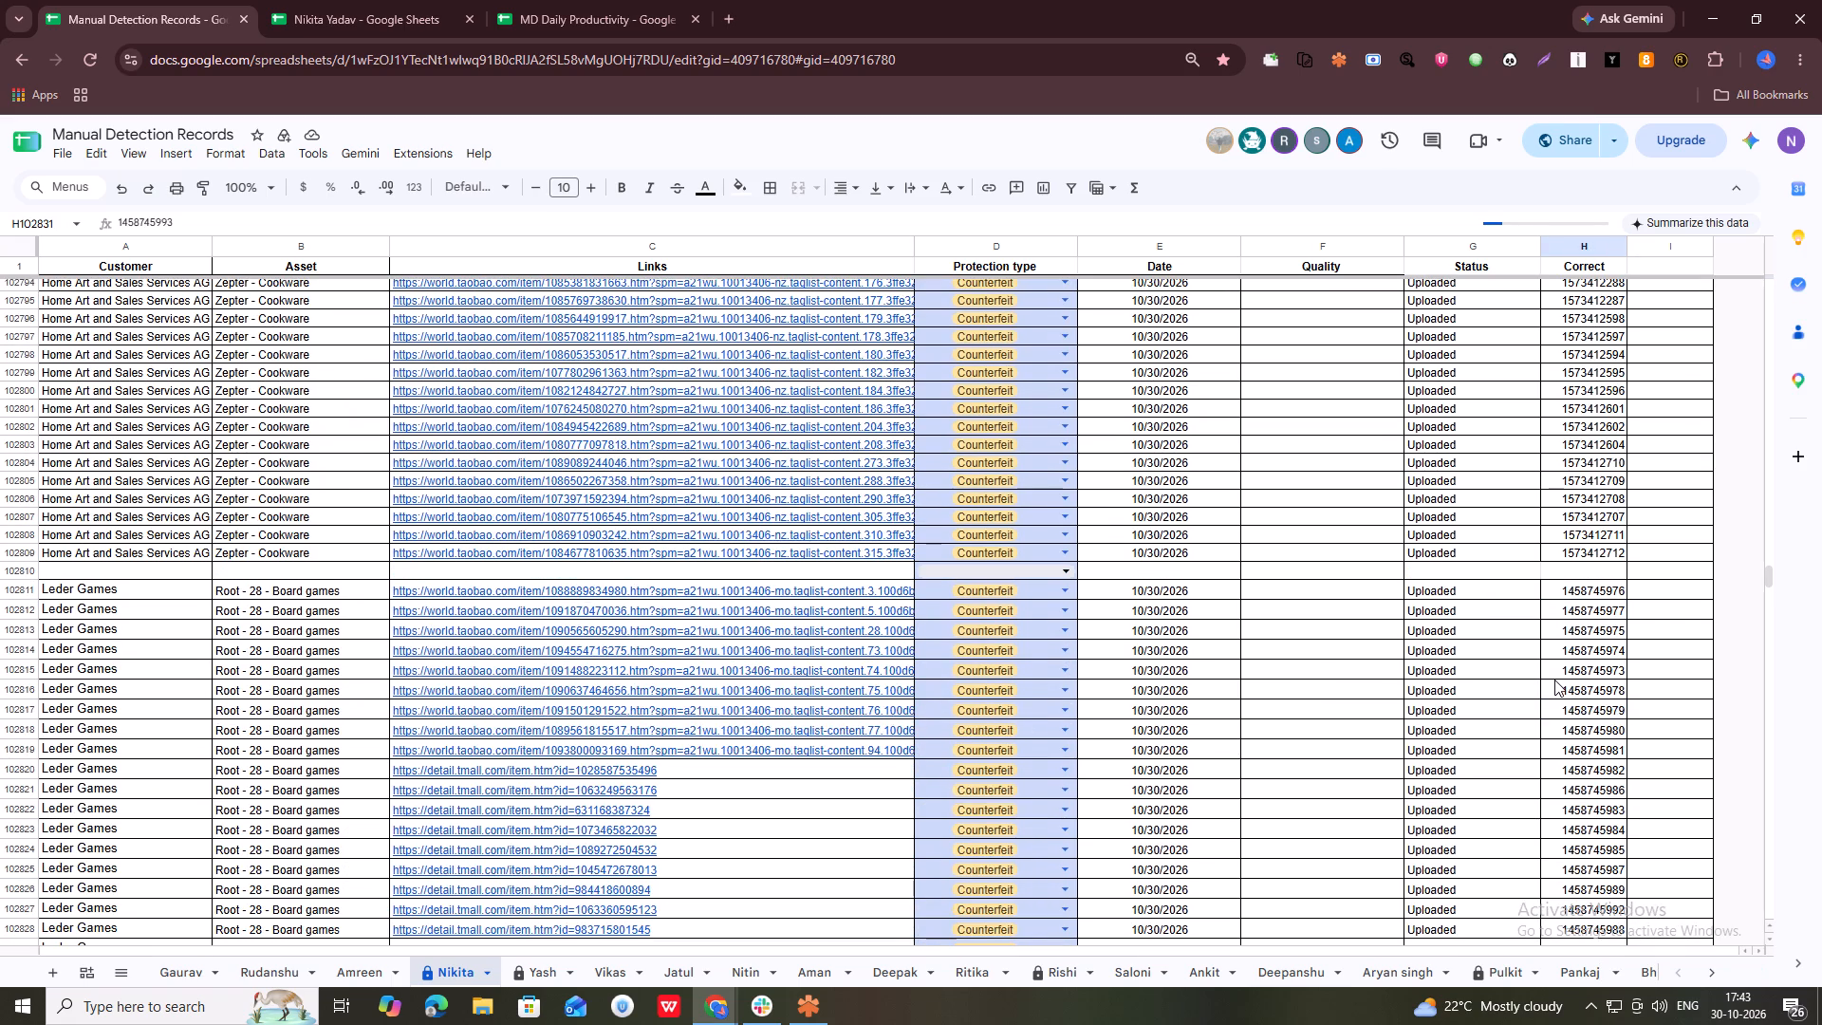
left_click(1568, 589, "shift")
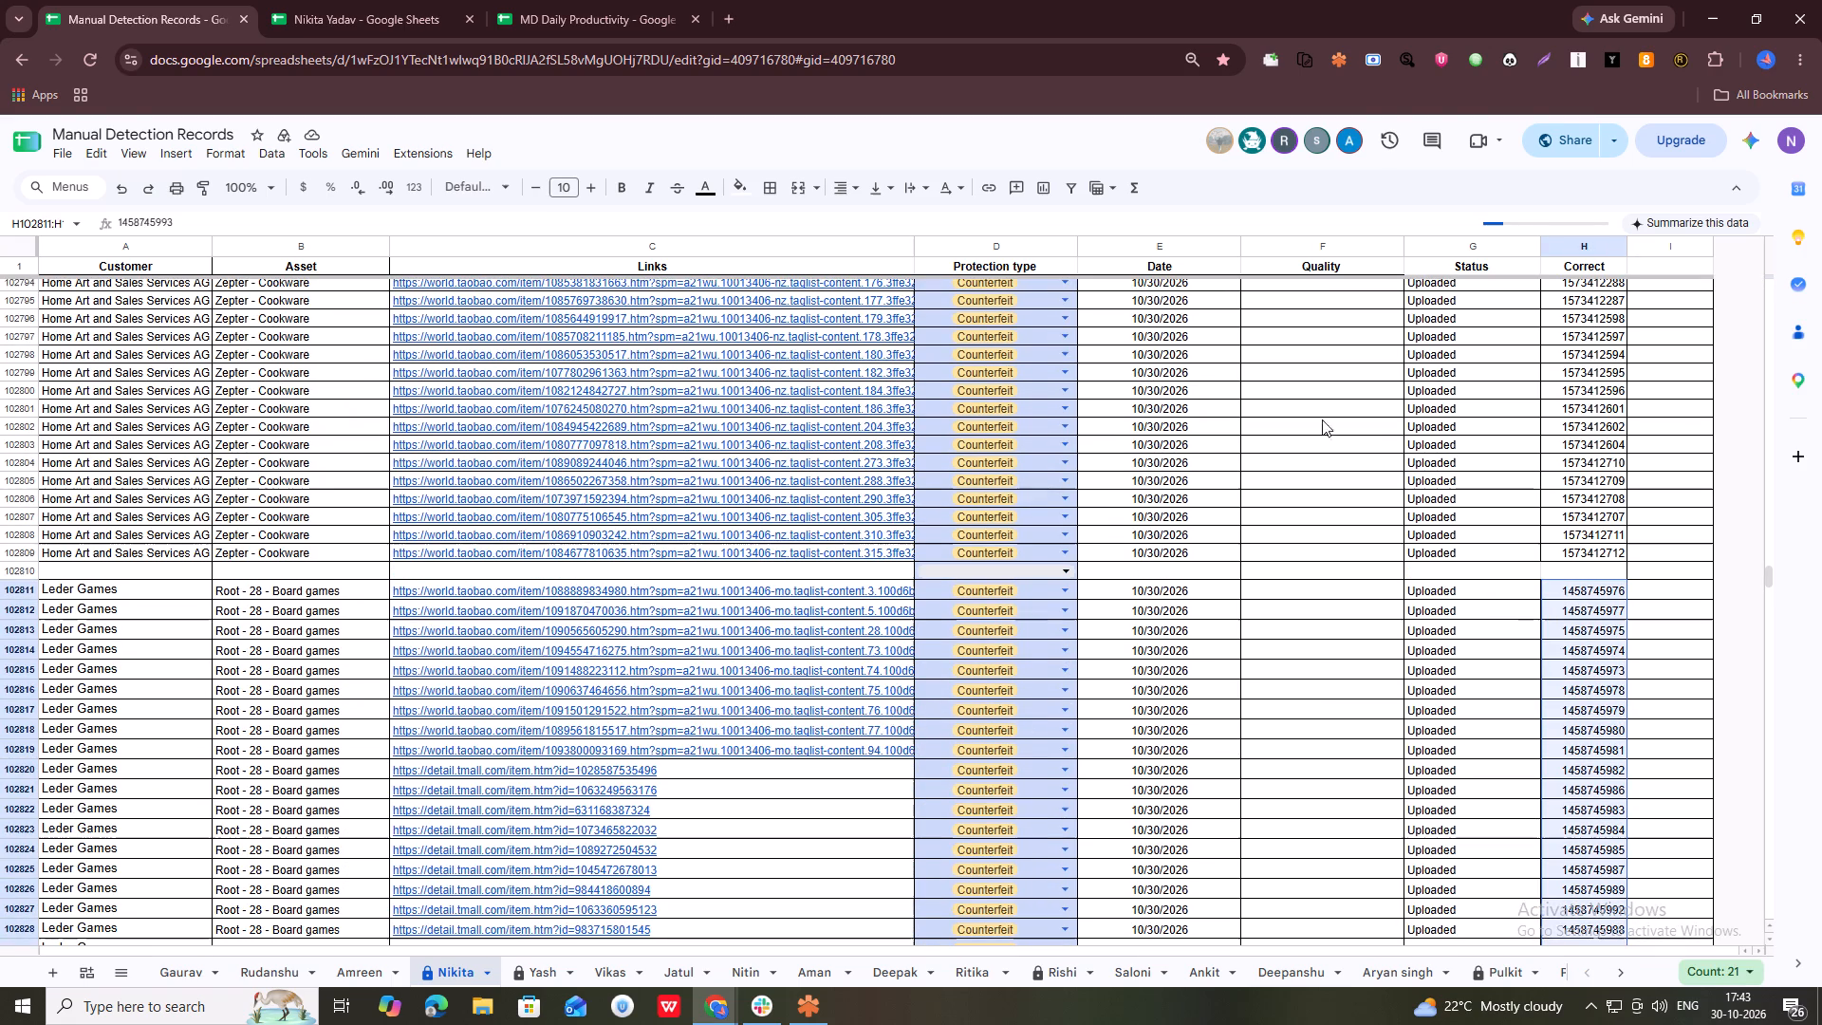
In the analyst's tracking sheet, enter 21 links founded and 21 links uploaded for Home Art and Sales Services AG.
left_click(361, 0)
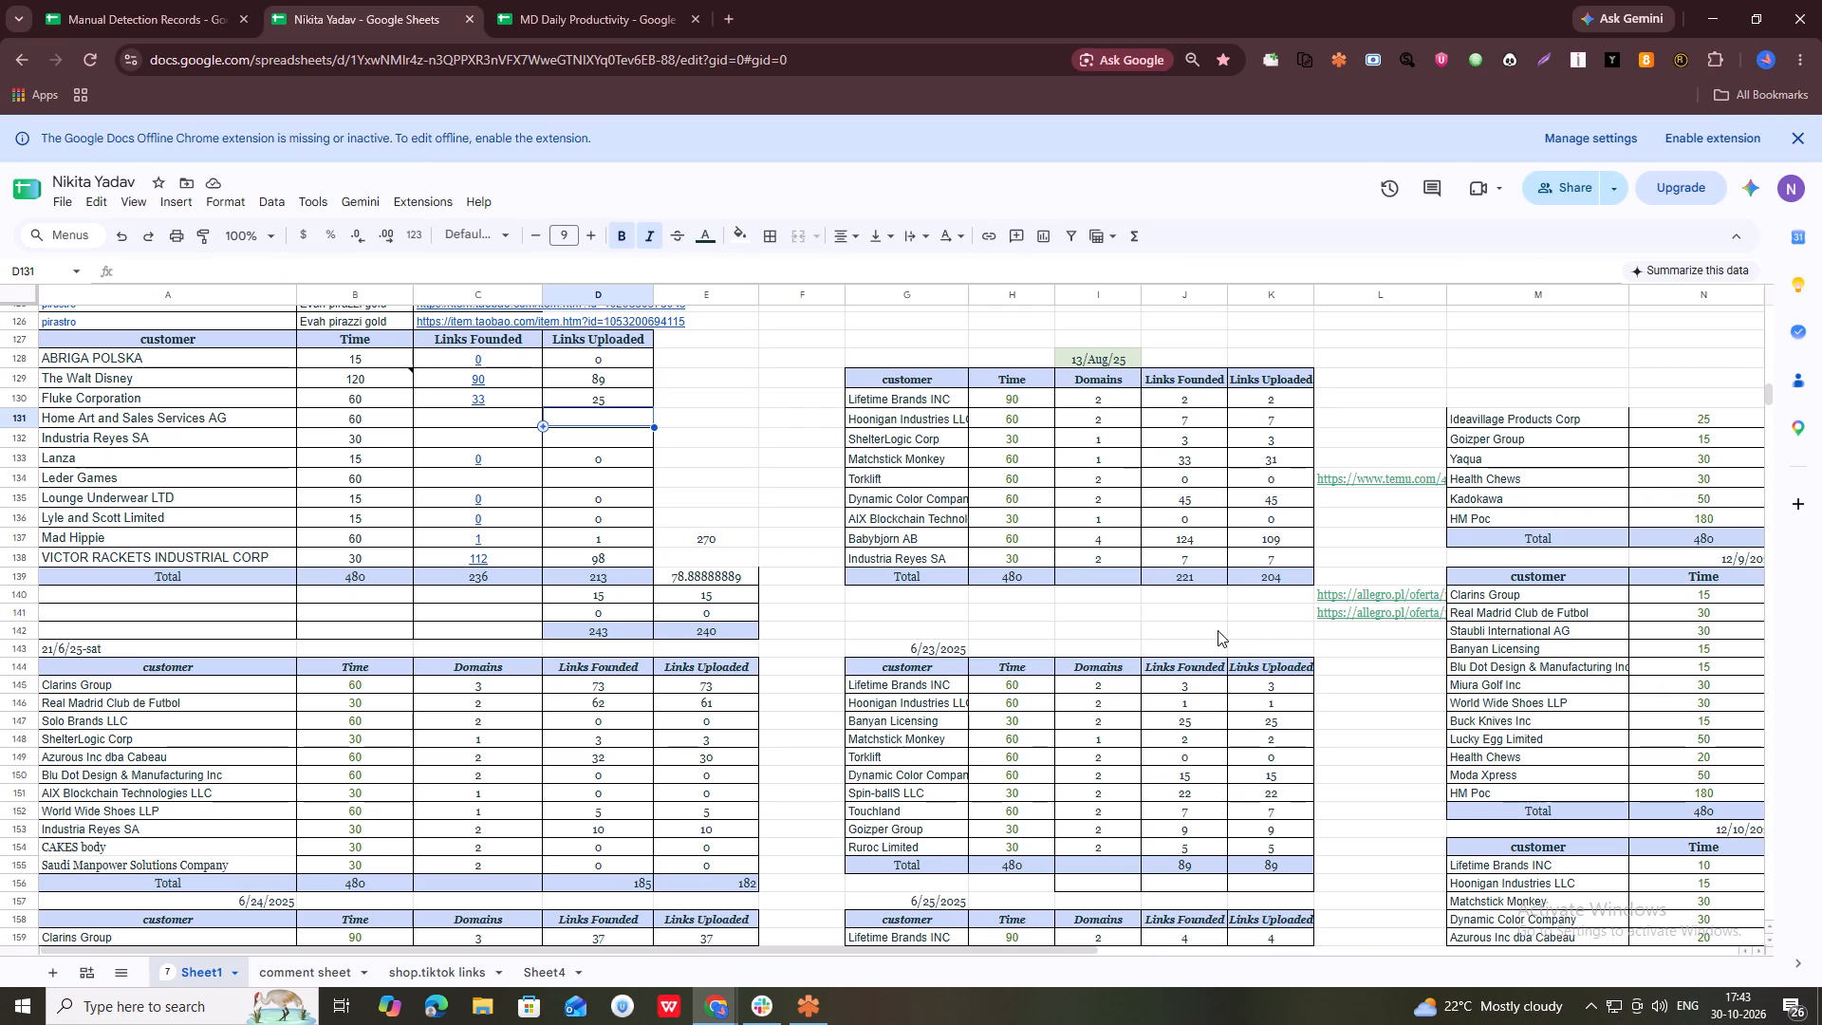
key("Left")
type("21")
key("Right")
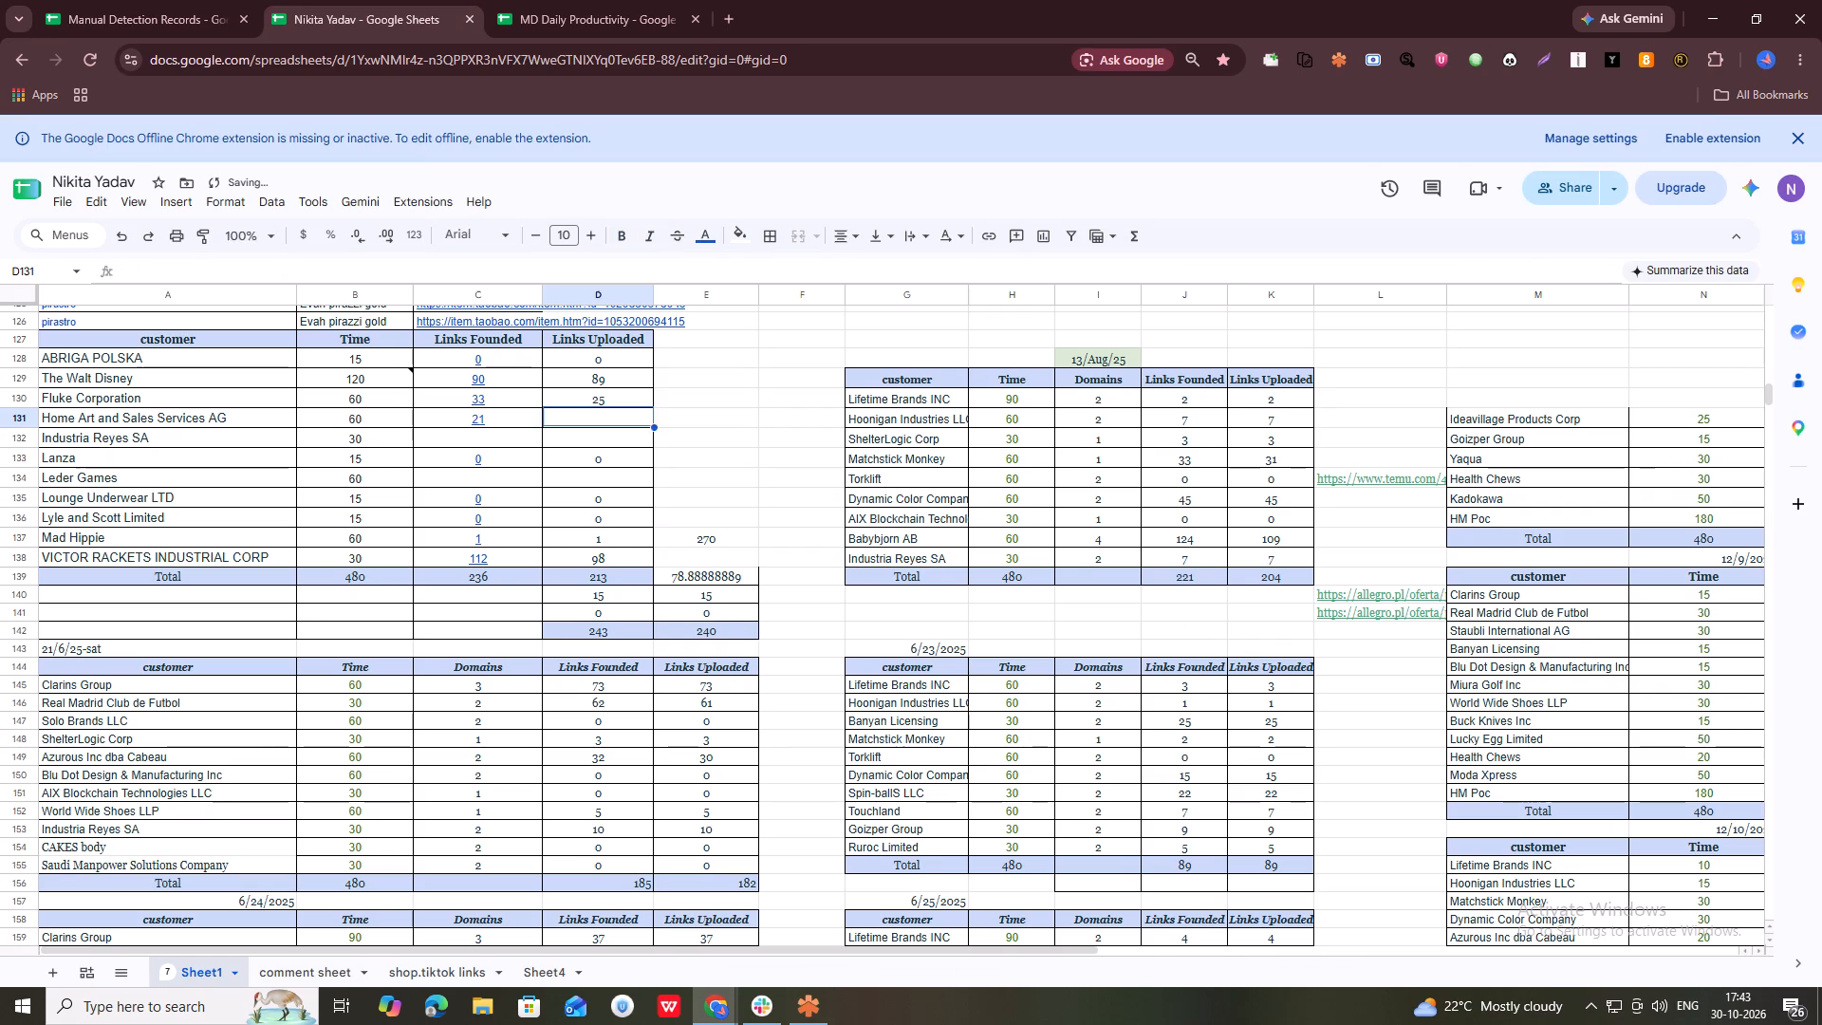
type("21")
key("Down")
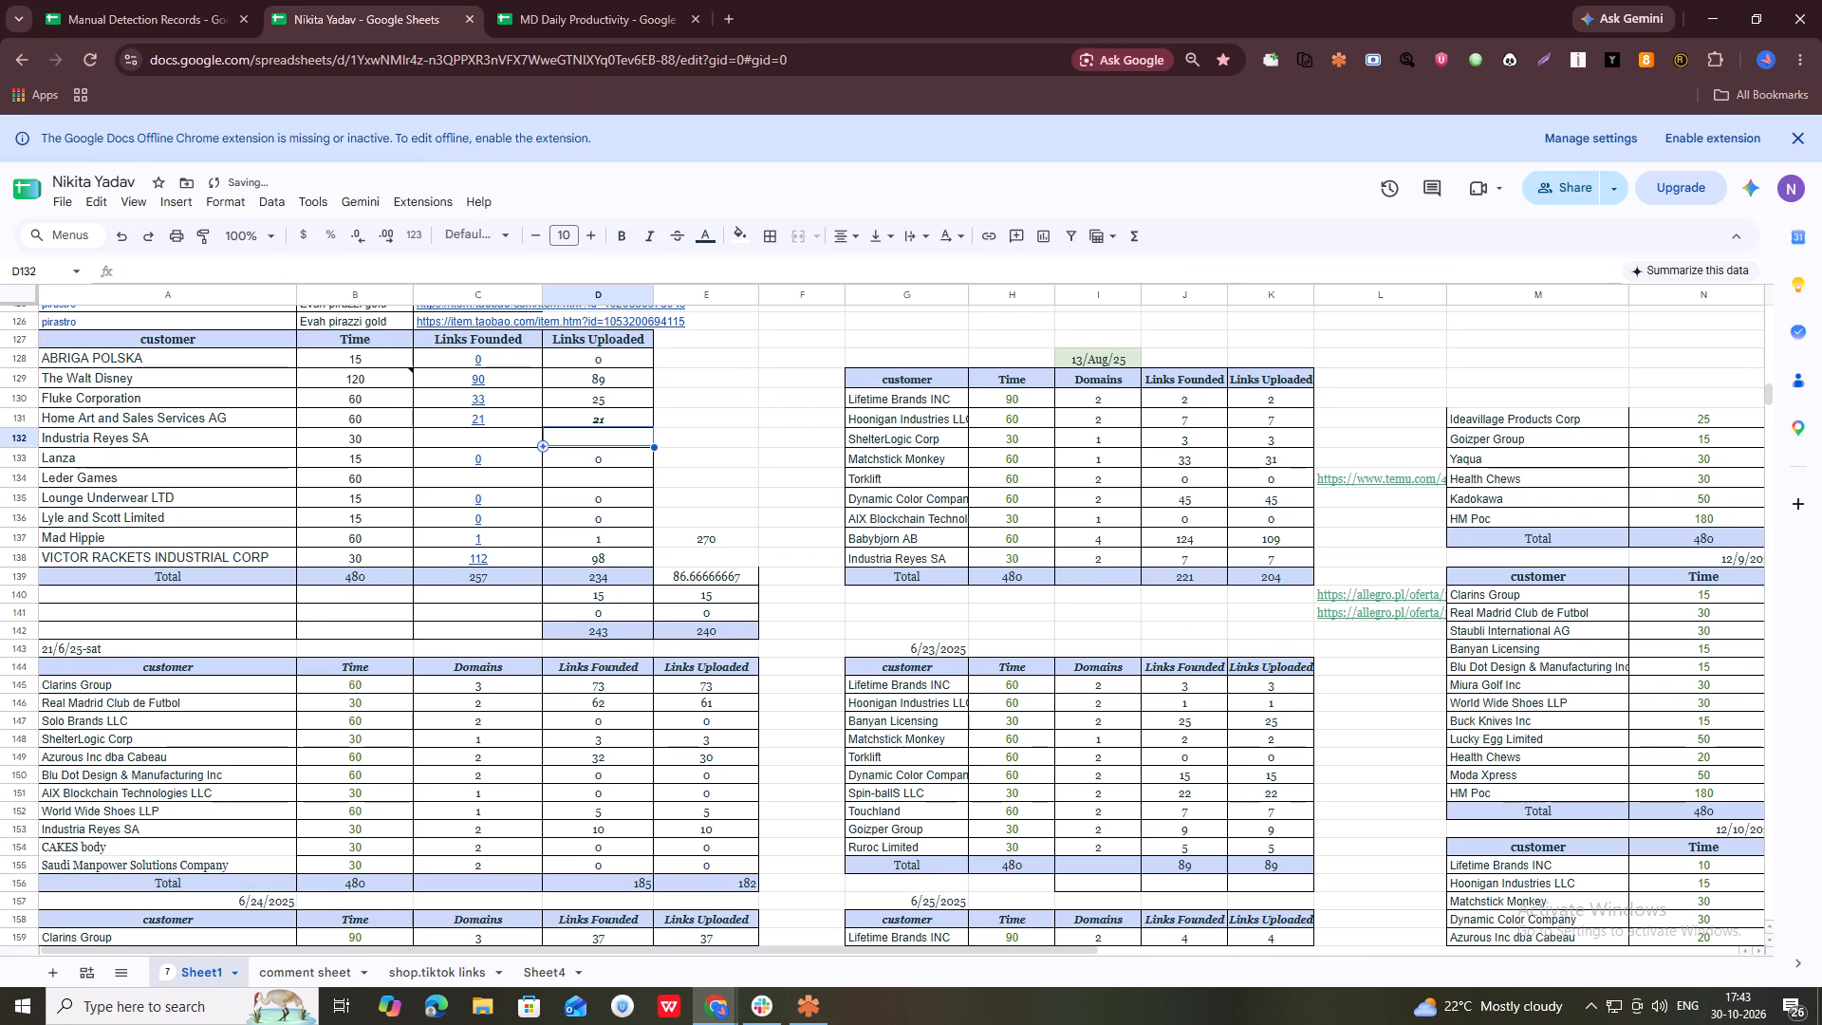
In Manual Detection Records, count the incident numbers and status entries of the Home Art Zepter Cookware rows 102768 to 102809.
left_click(97, 0)
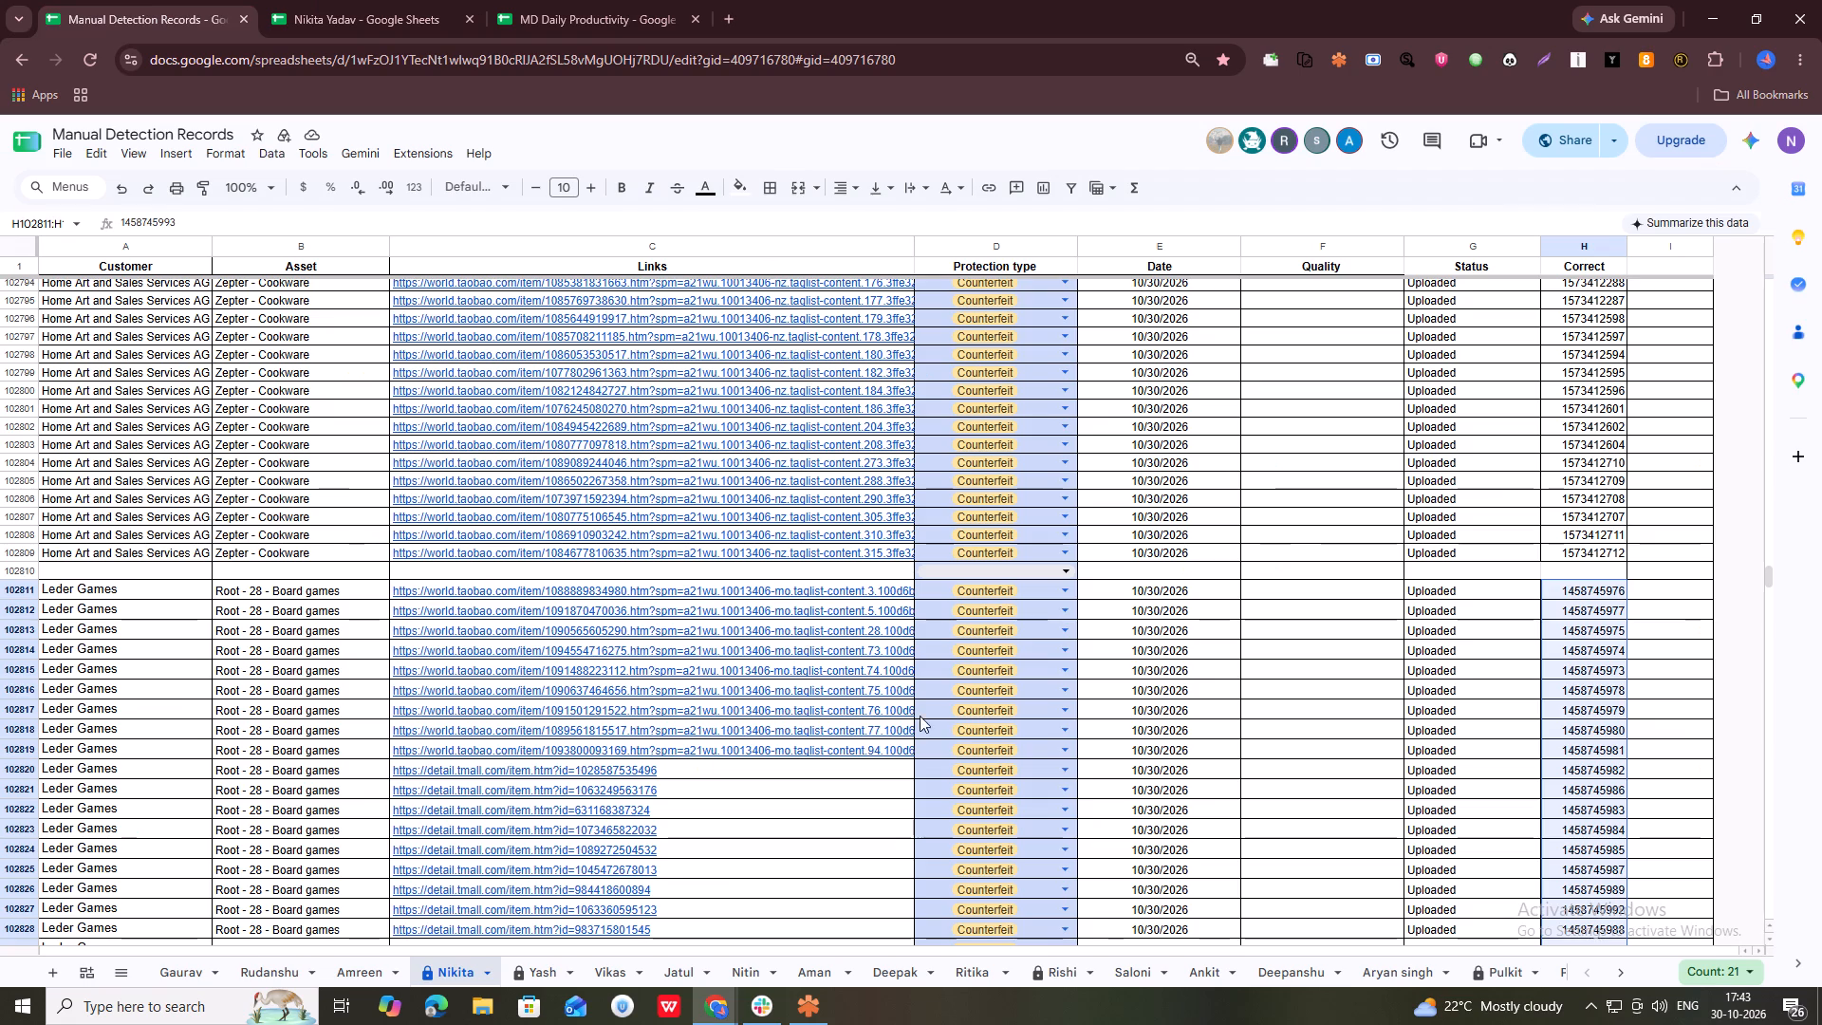
left_click(1560, 550)
scroll(1539, 695, "up", 6)
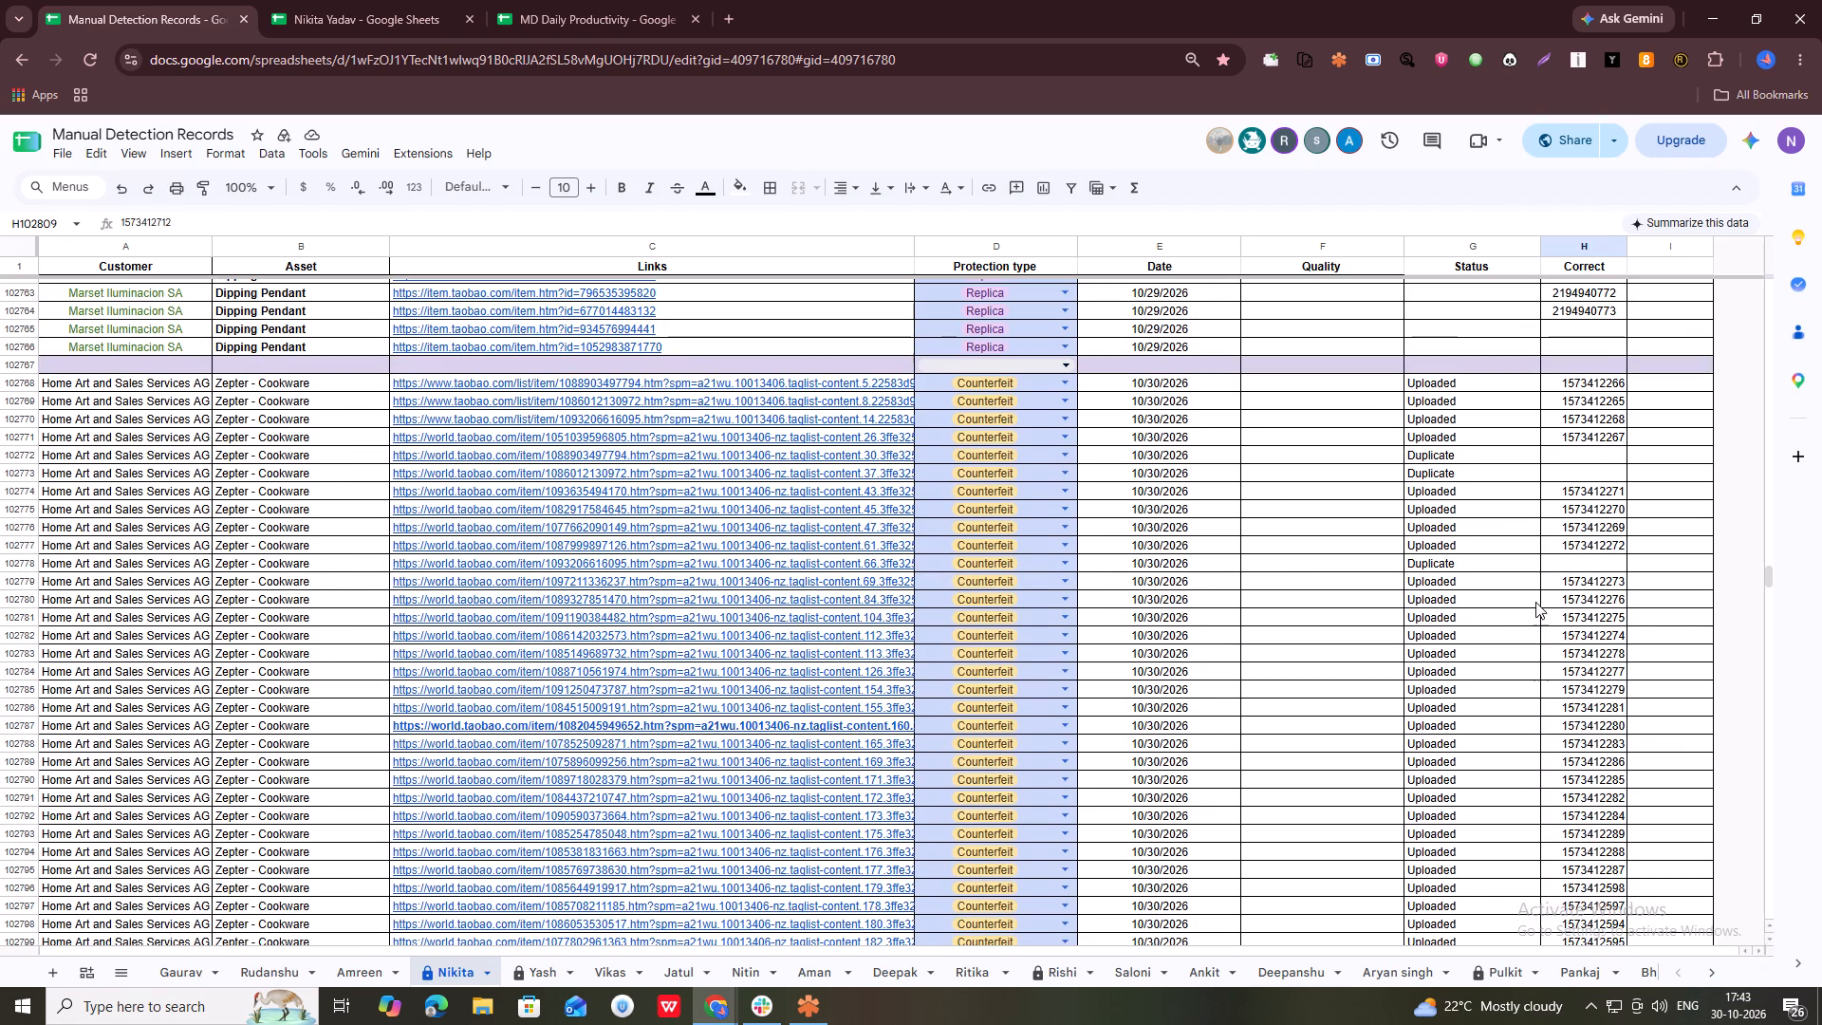
left_click(1562, 377, "shift")
left_click(1424, 384)
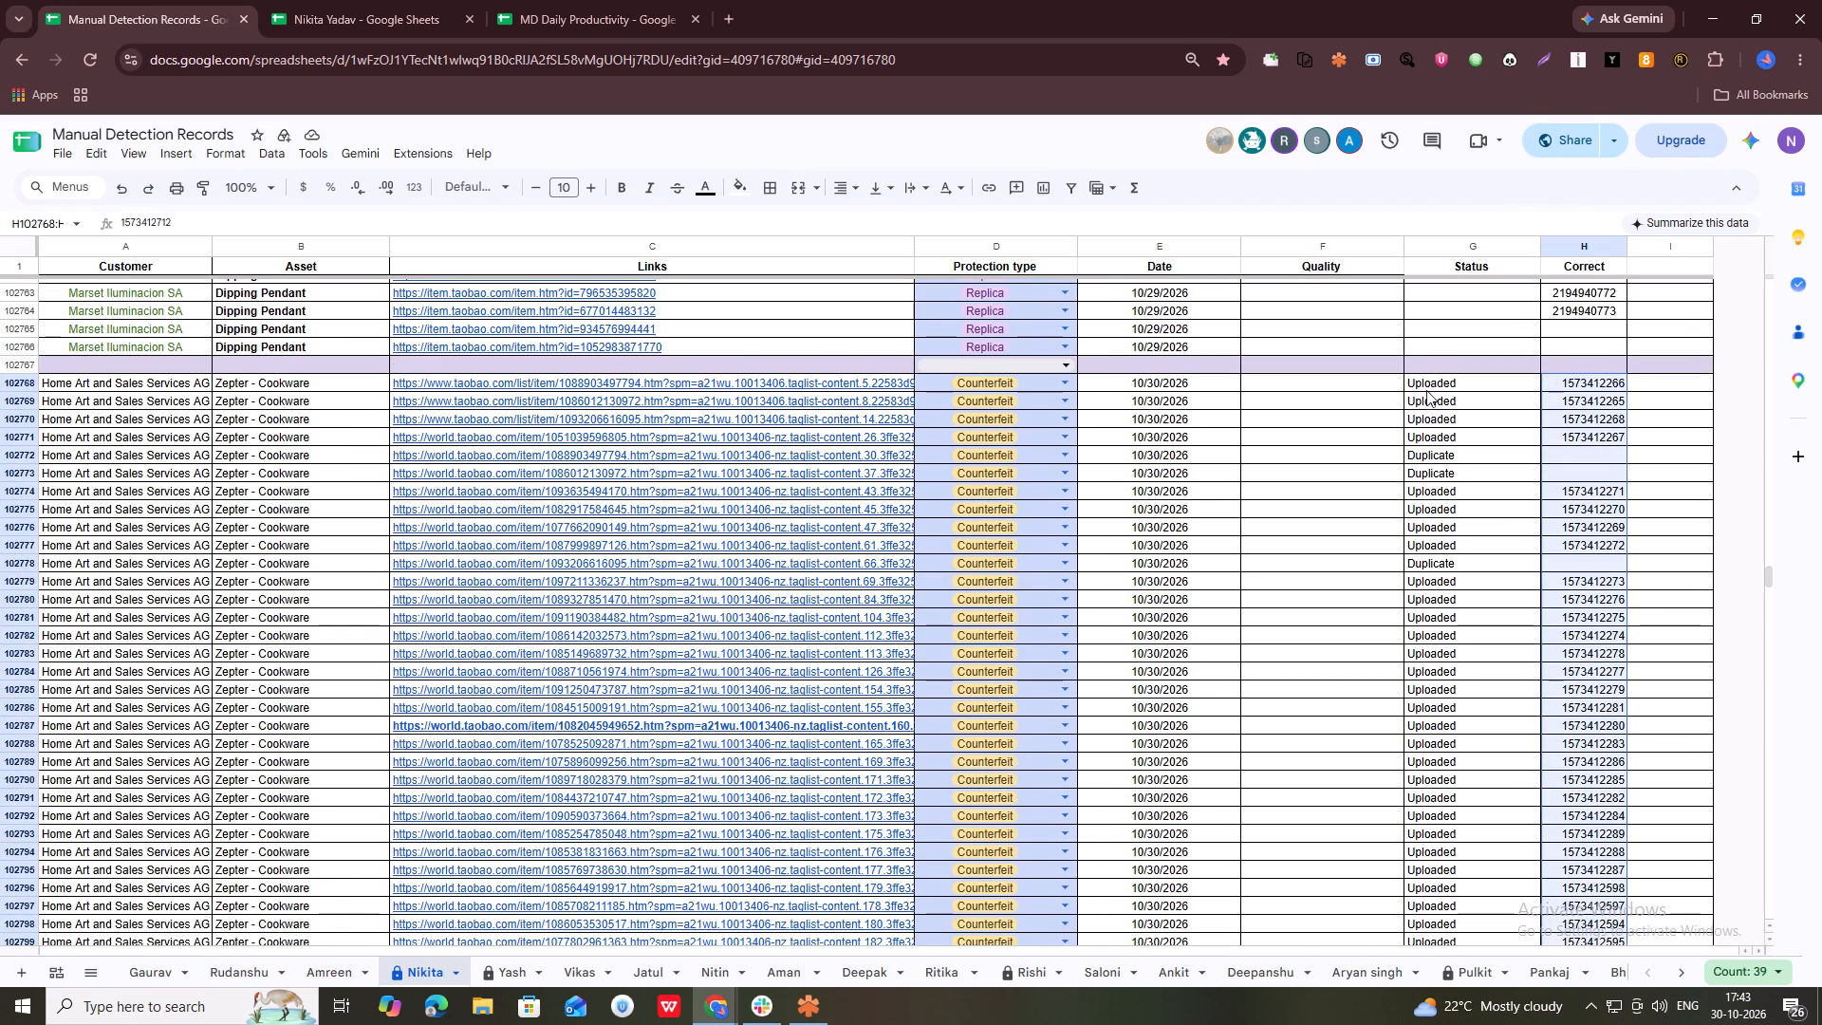
scroll(1417, 582, "down", 4)
left_click(1415, 750, "shift")
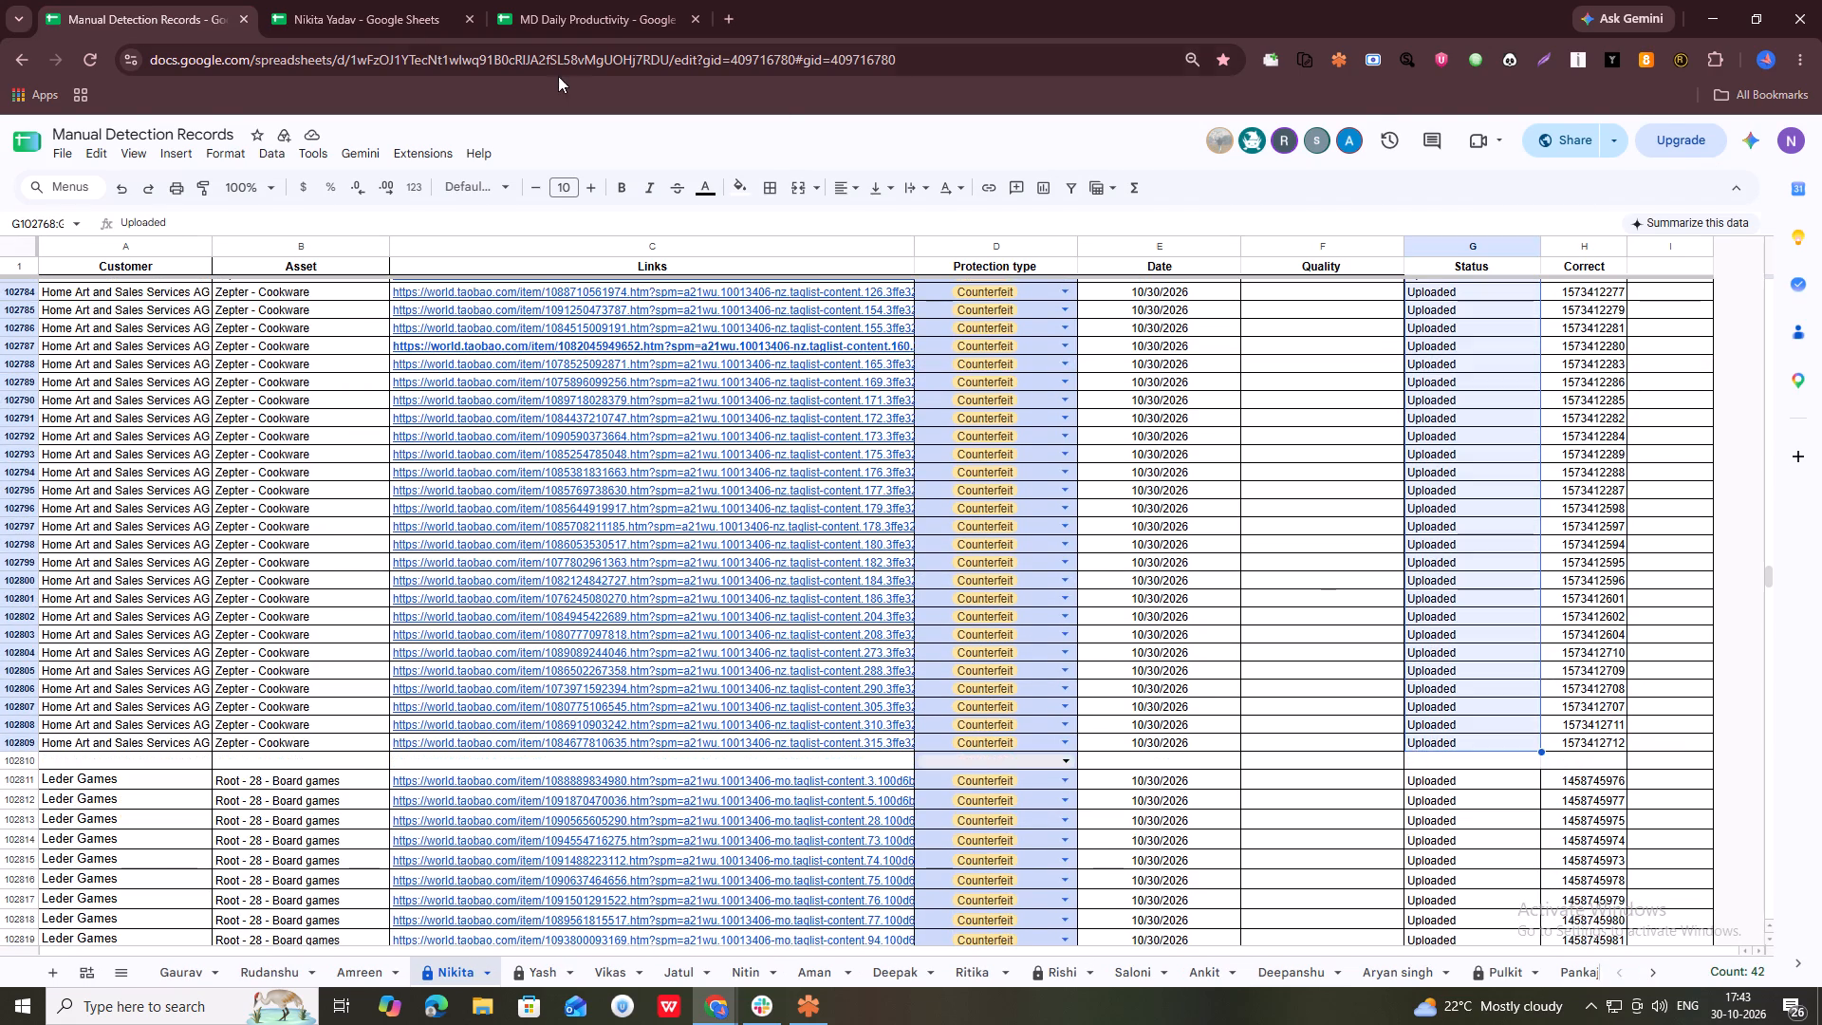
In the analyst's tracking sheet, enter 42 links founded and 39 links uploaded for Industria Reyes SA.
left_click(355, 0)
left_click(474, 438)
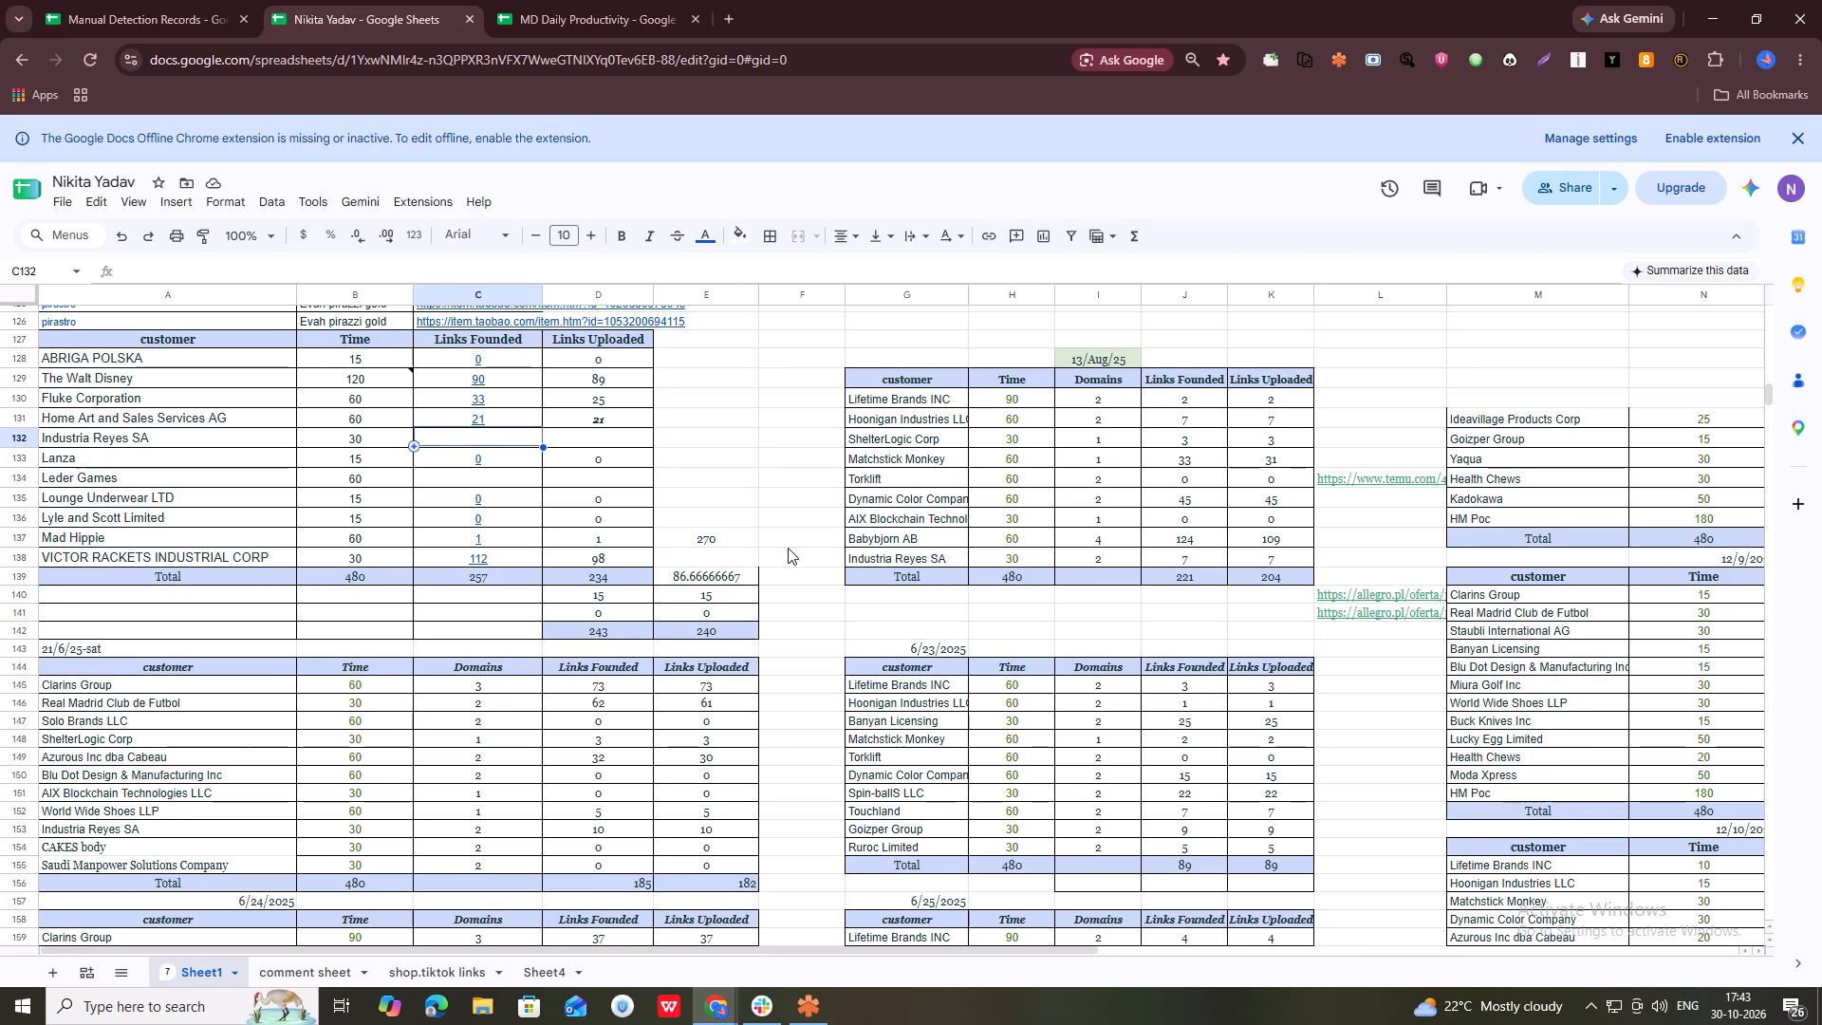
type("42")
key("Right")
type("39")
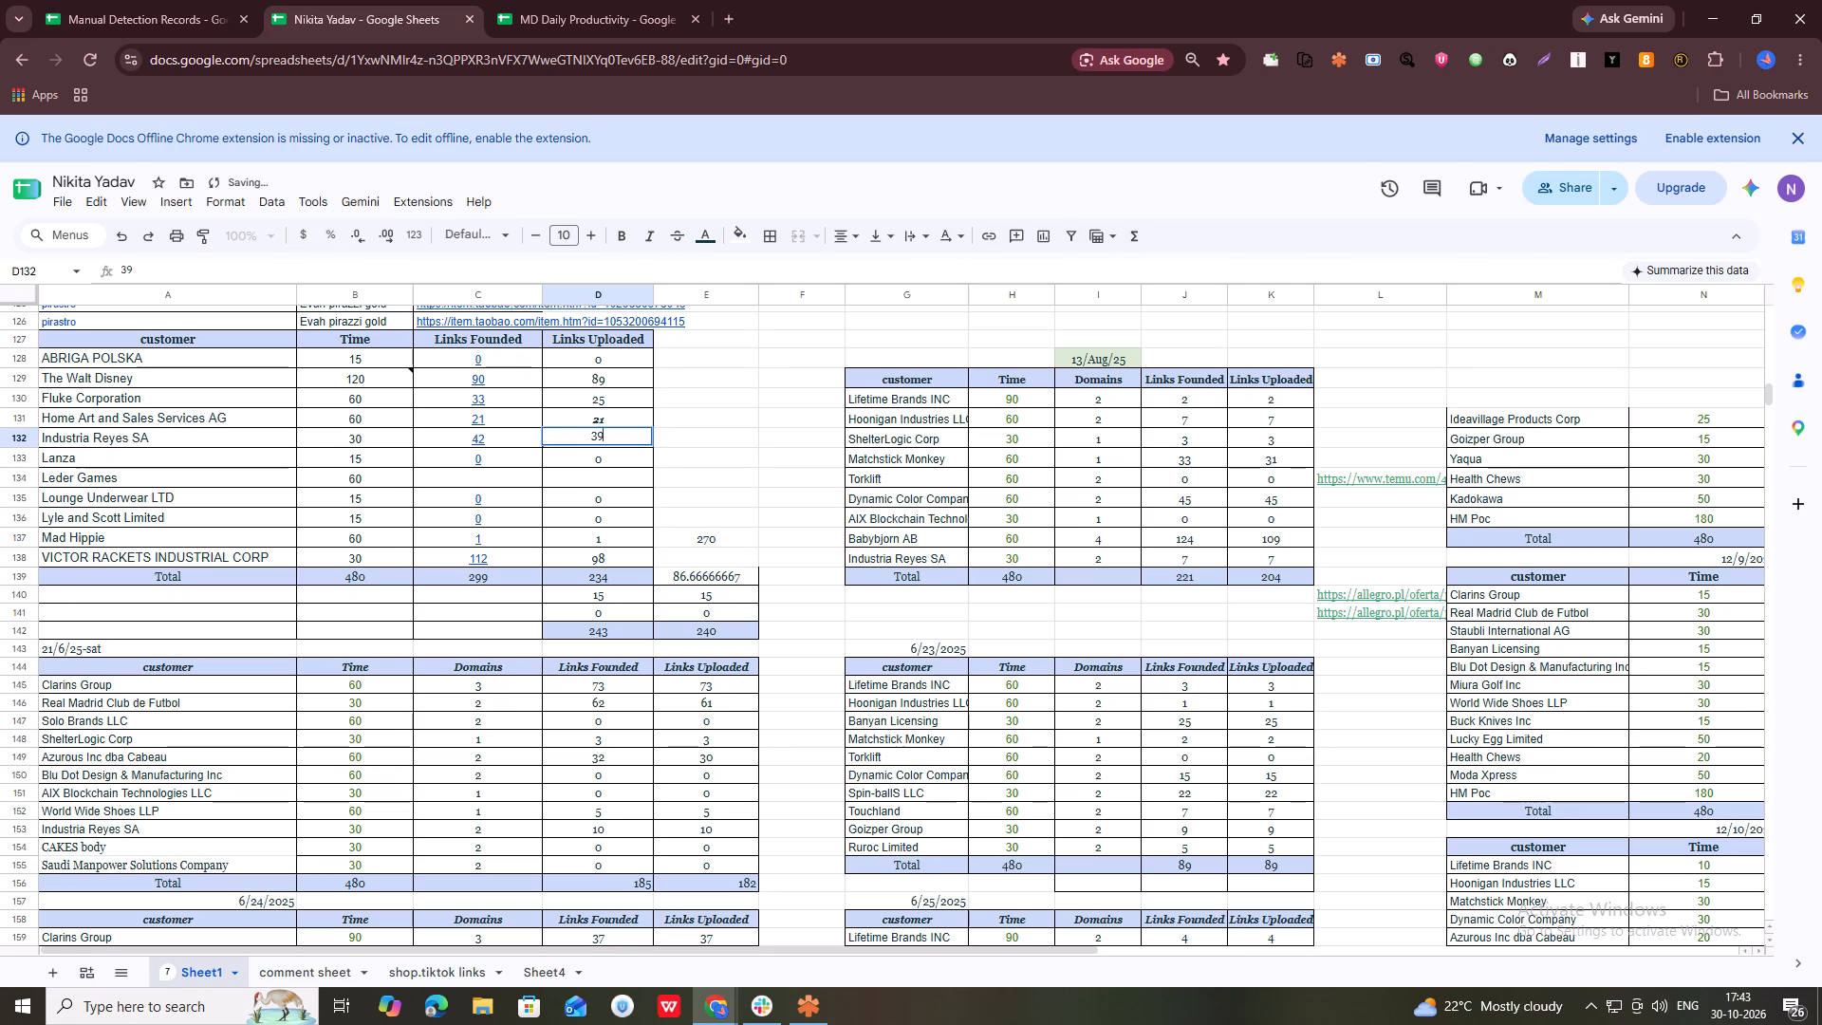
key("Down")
In Manual Detection Records, recount the incident numbers of the Leder Games rows 102811 to 102831.
key("Down")
key("Left")
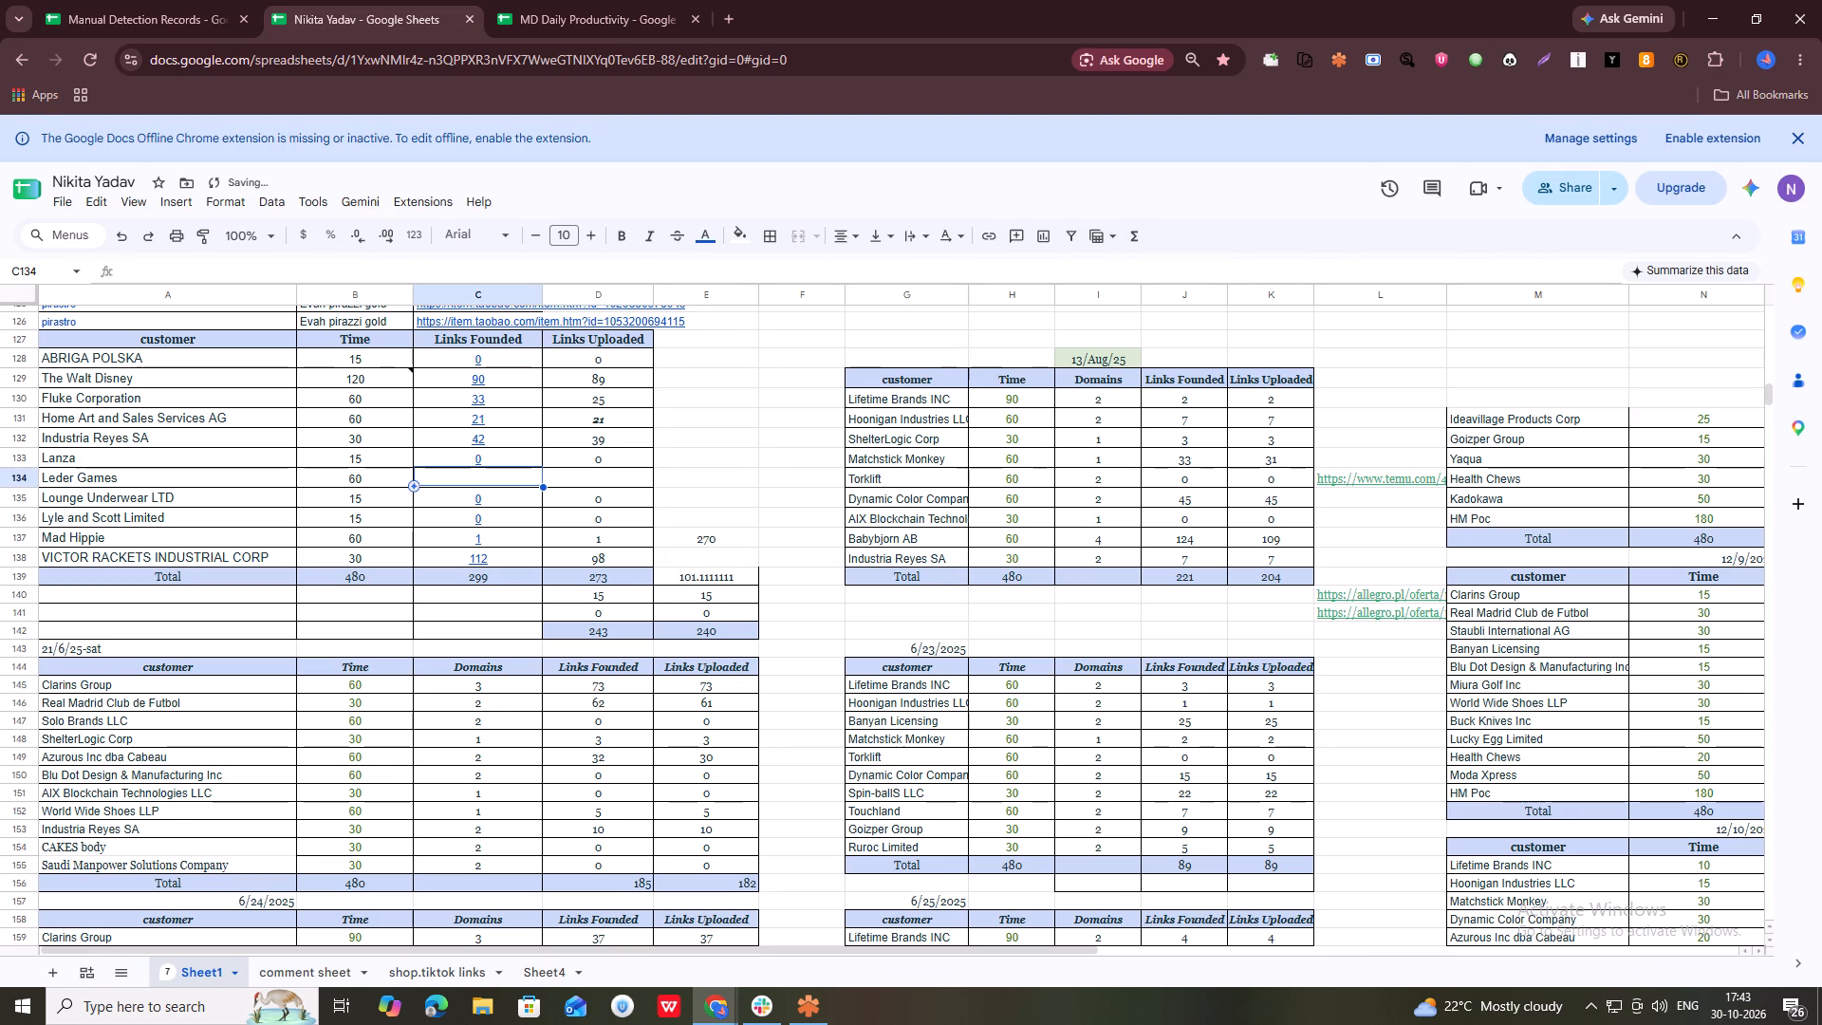
left_click(104, 0)
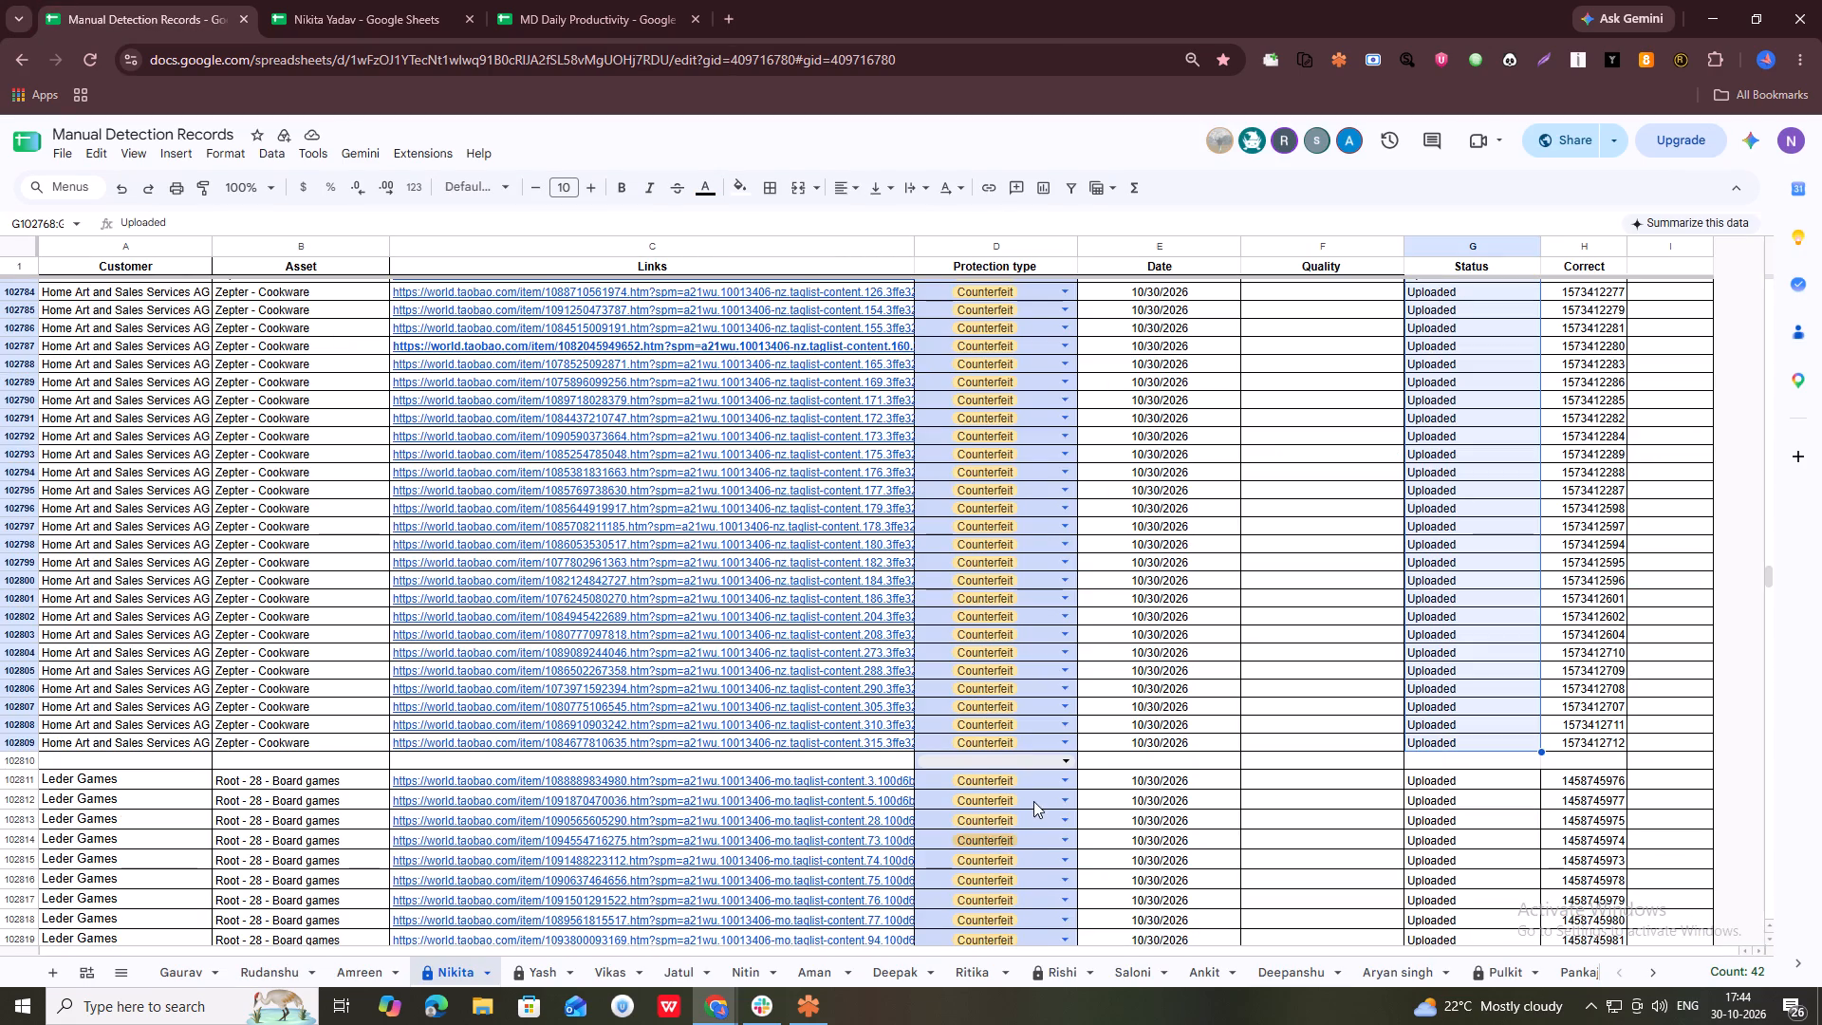
scroll(1167, 776, "down", 4)
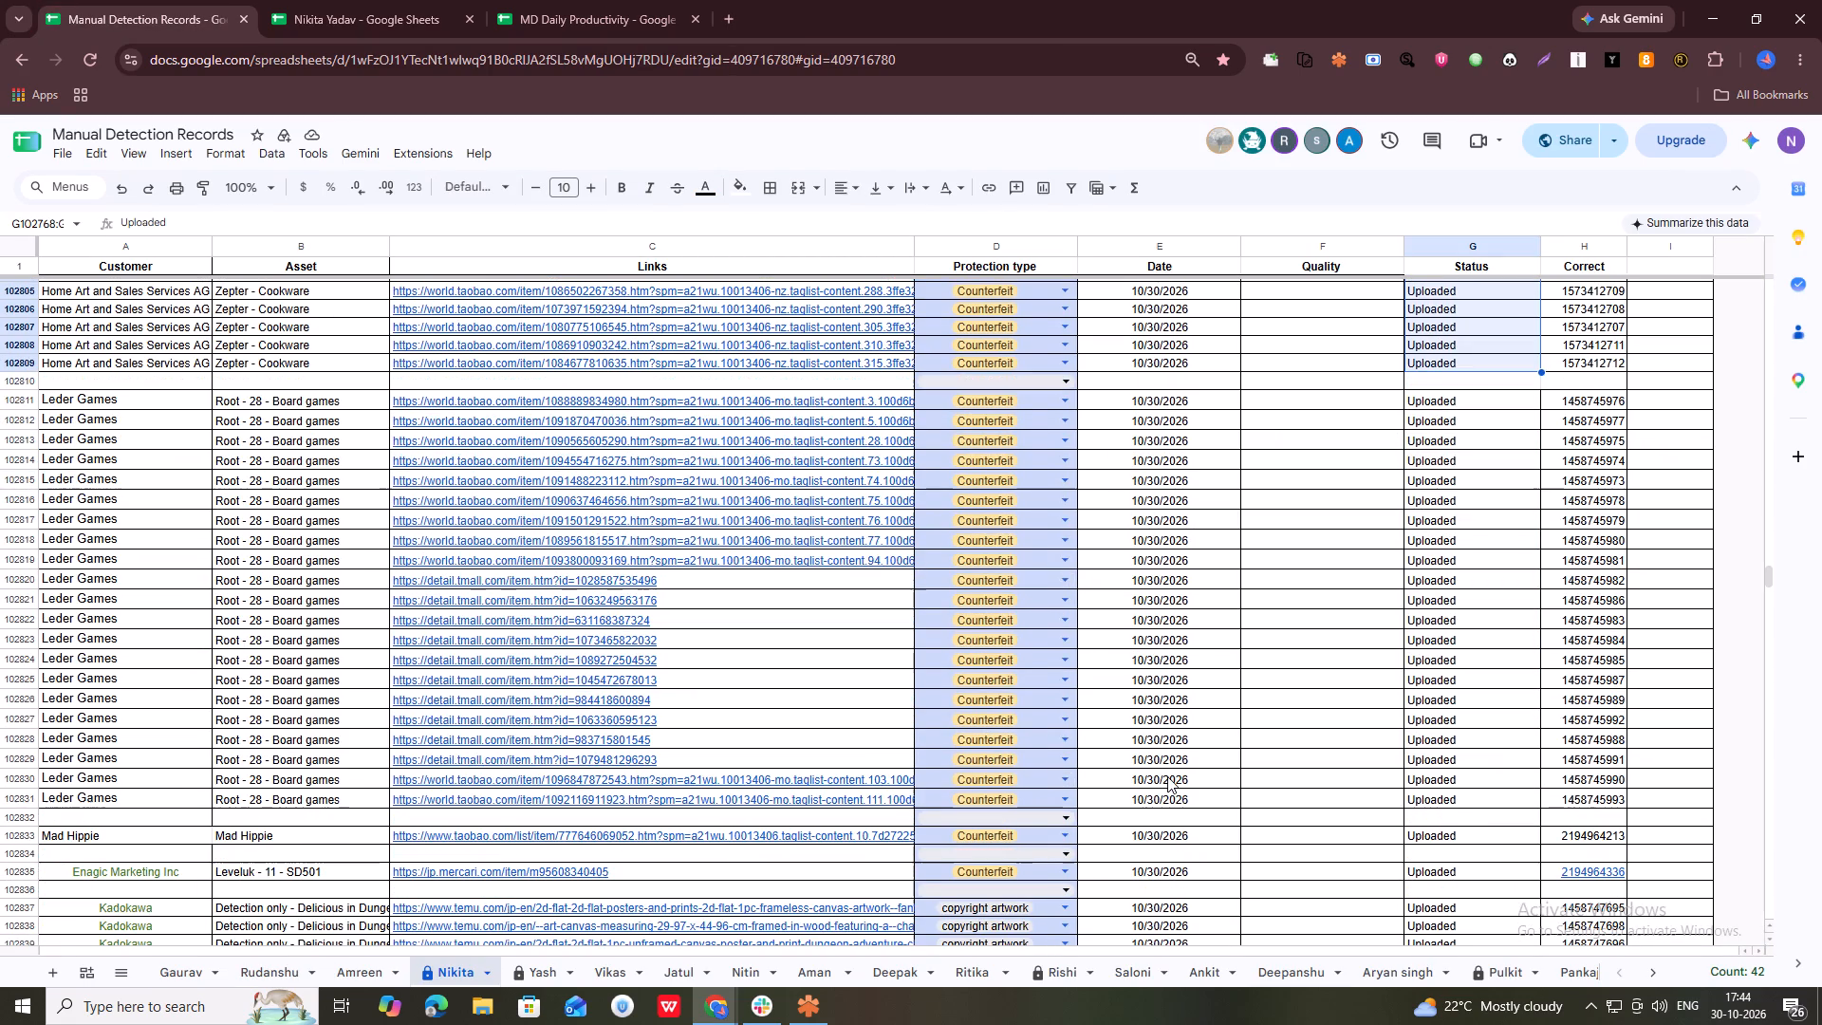
left_click_drag(1602, 396, 1590, 807)
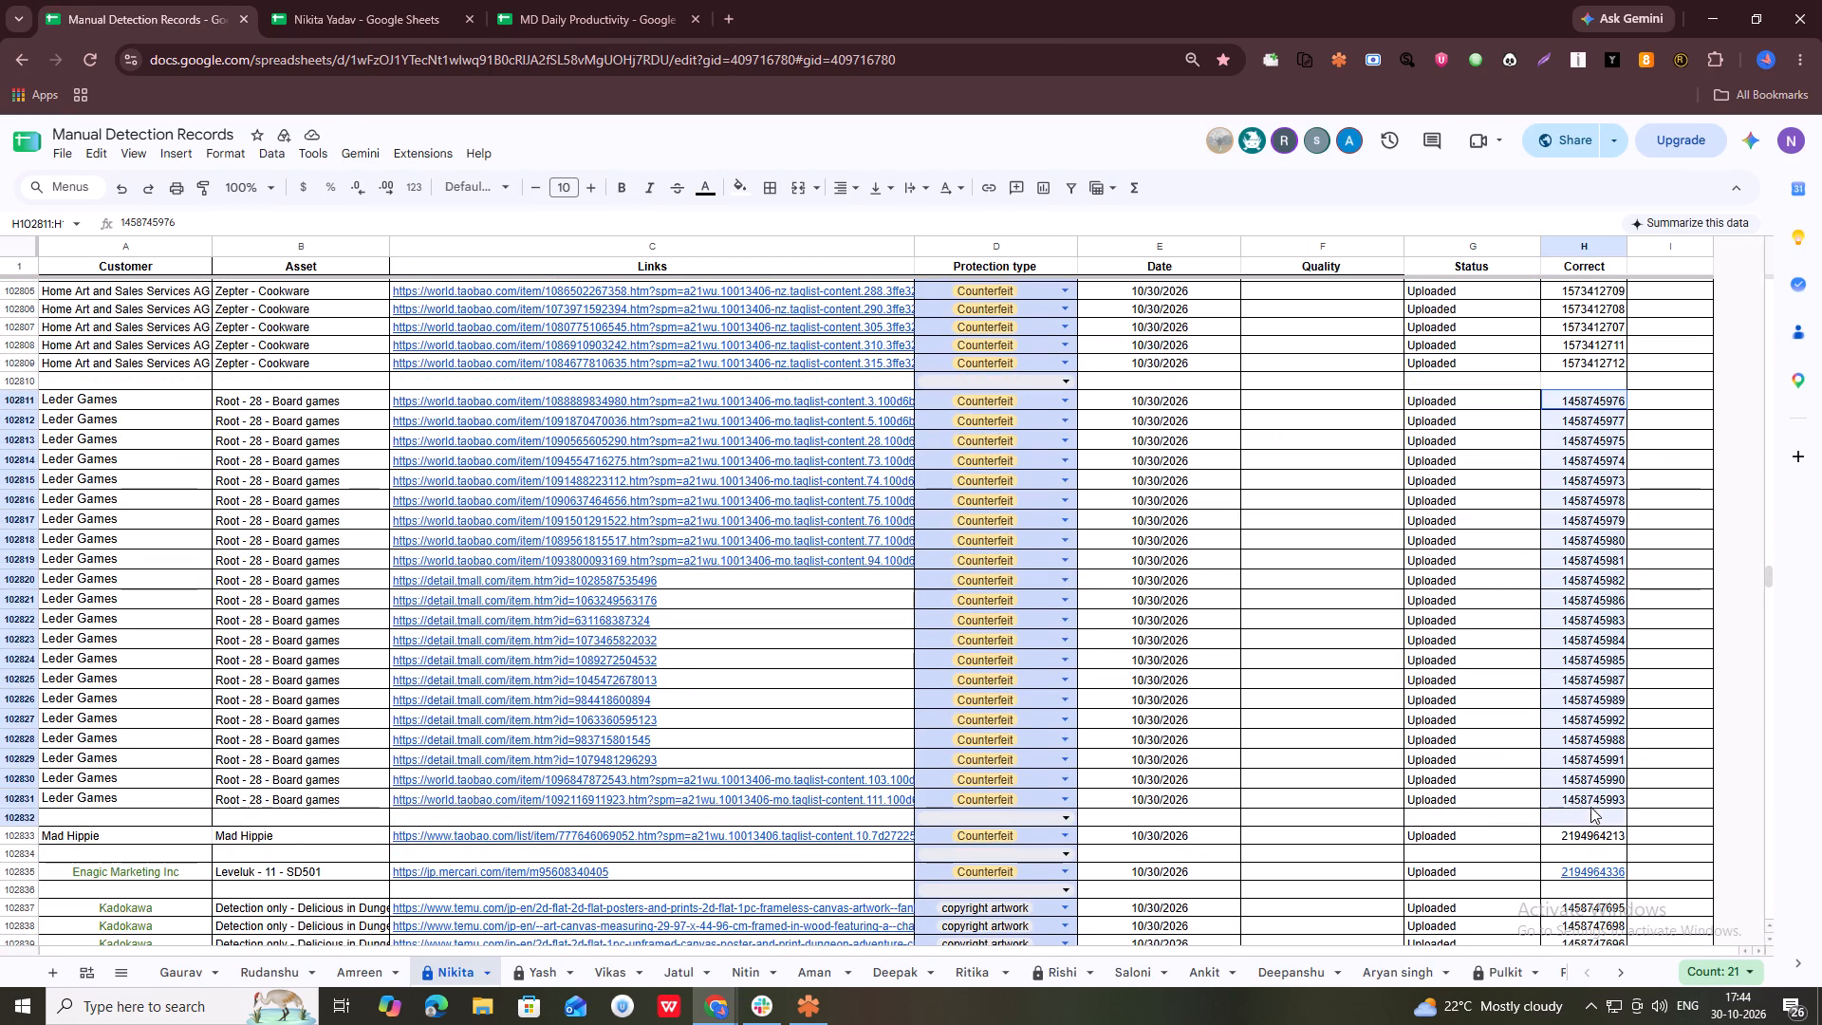
left_click_drag(1590, 807, 1590, 806)
In the analyst's tracking sheet, enter 21 links founded and 21 links uploaded for Leder Games.
left_click(369, 0)
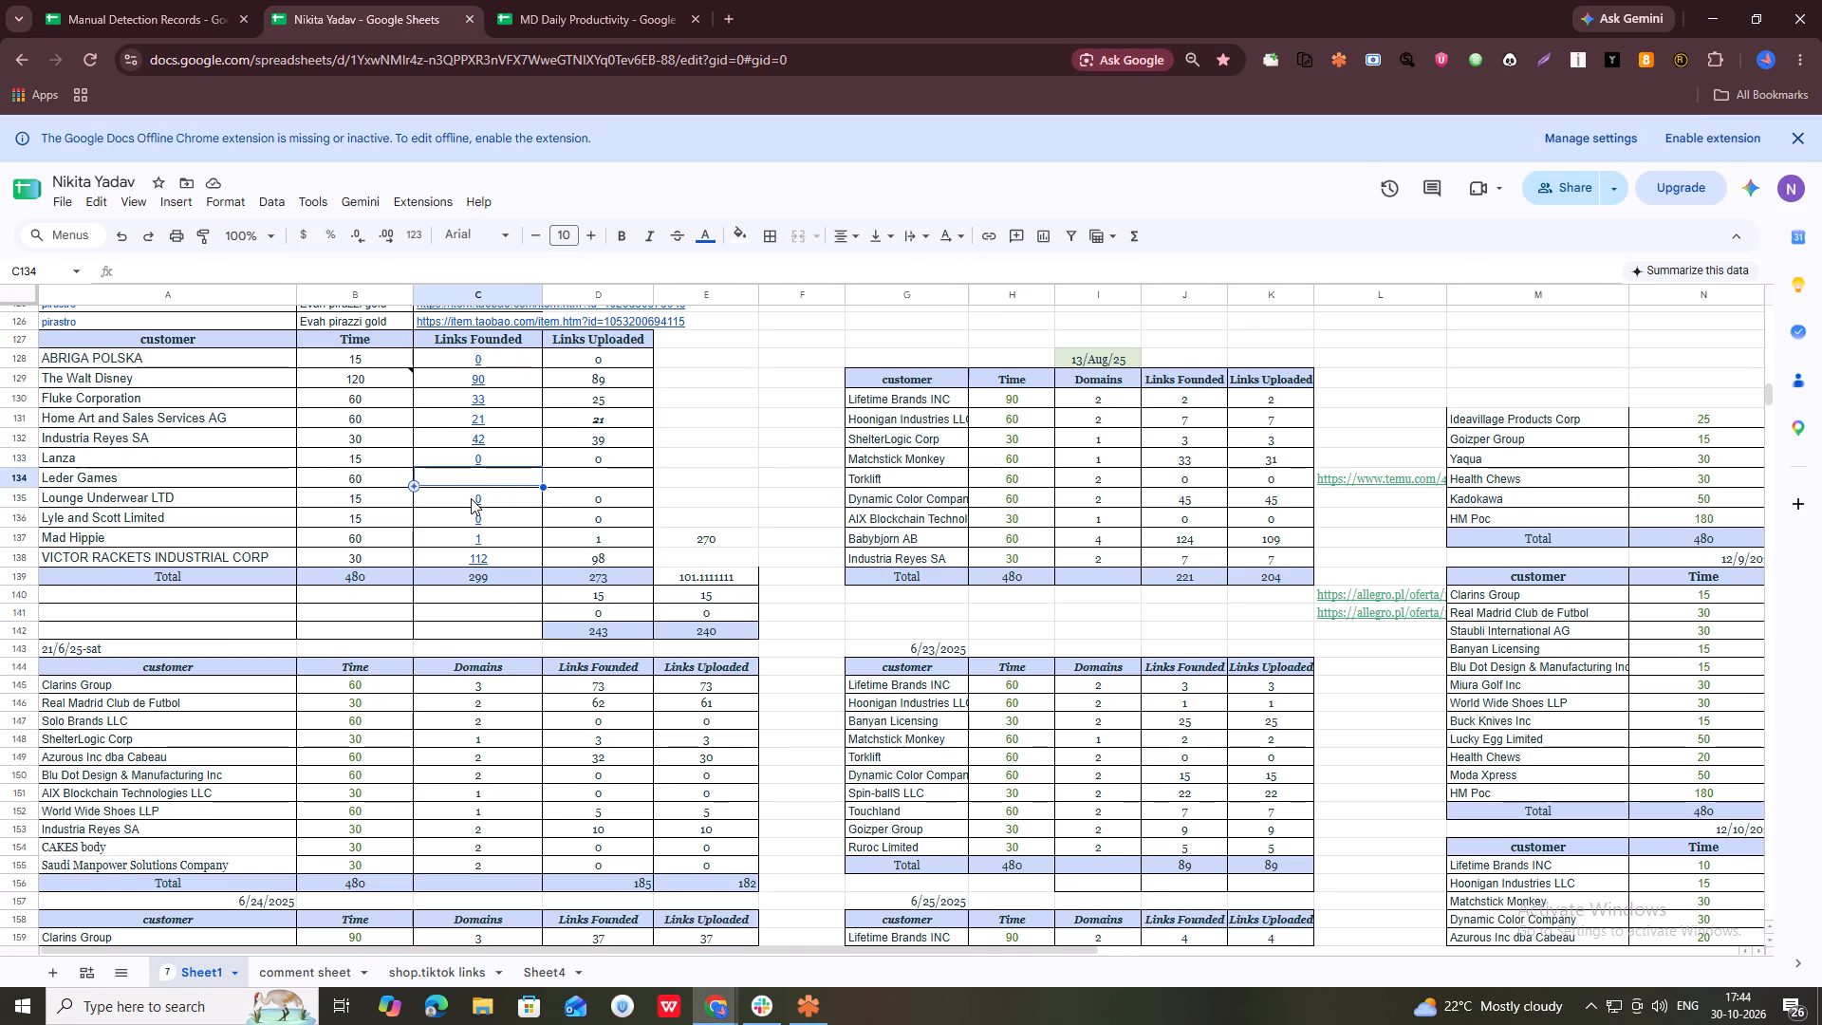
type("21")
key("Right")
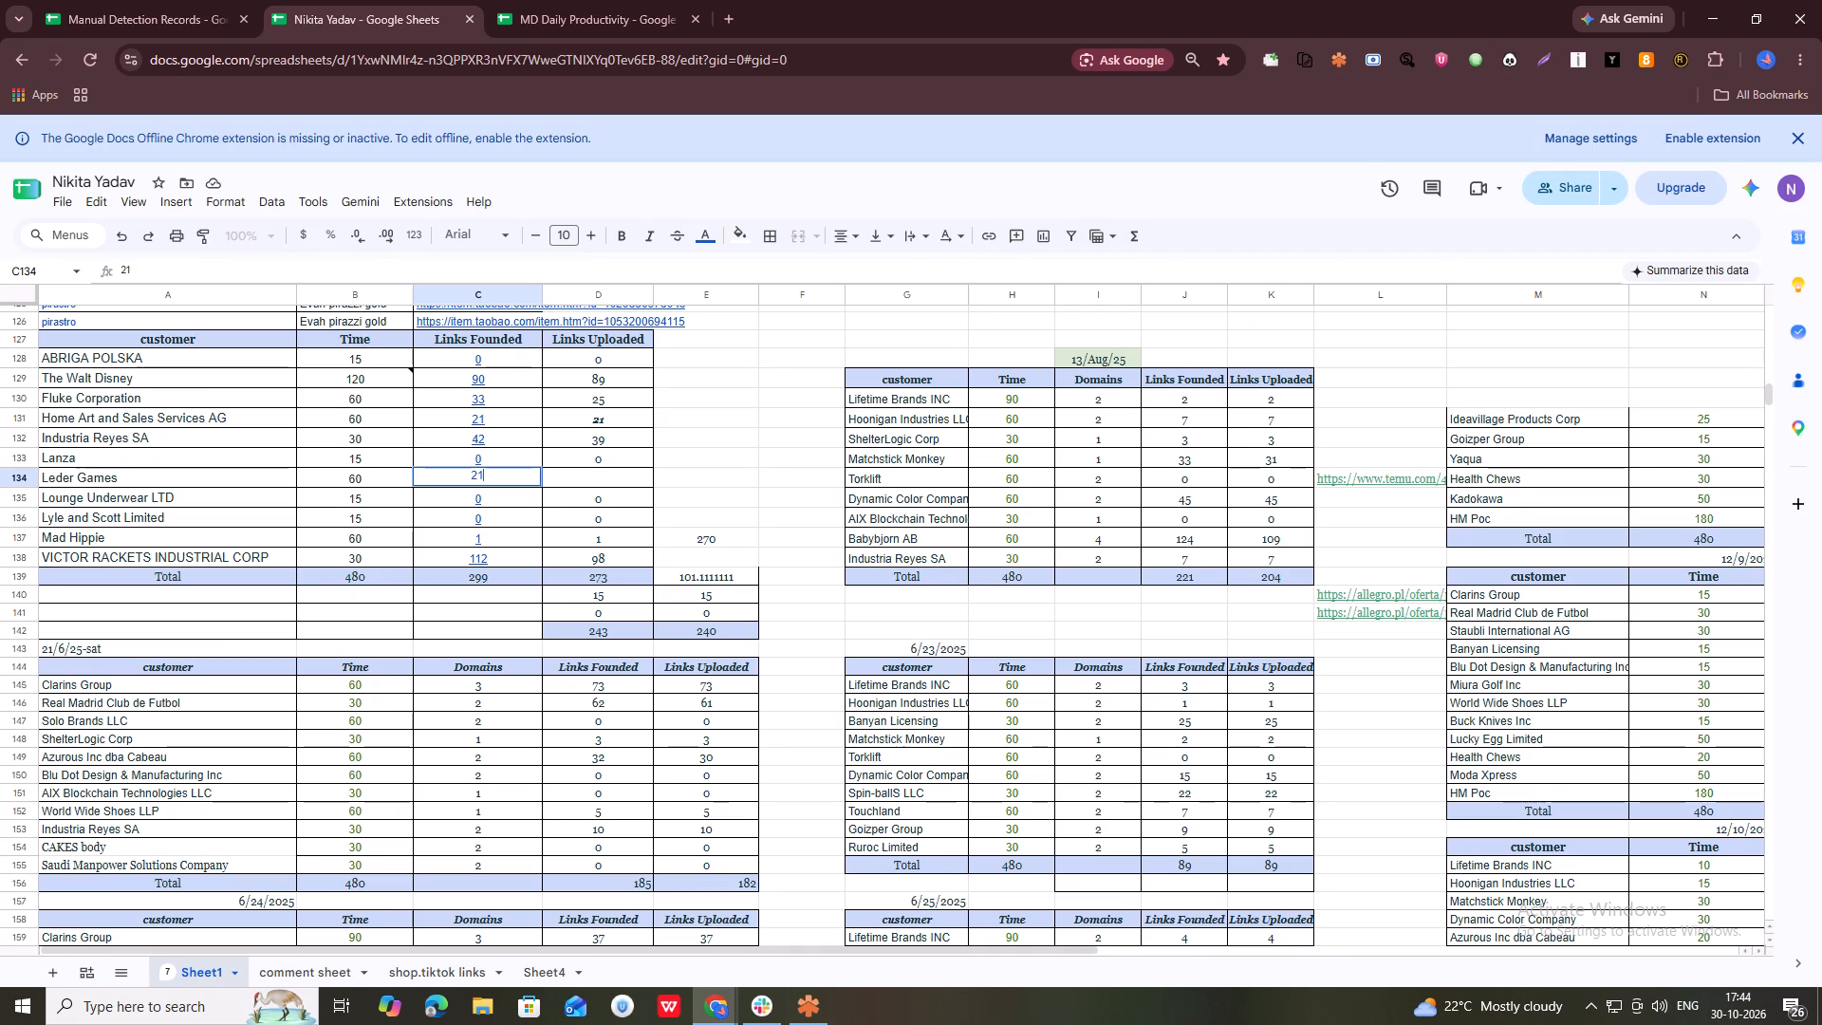
type("21")
key("Up")
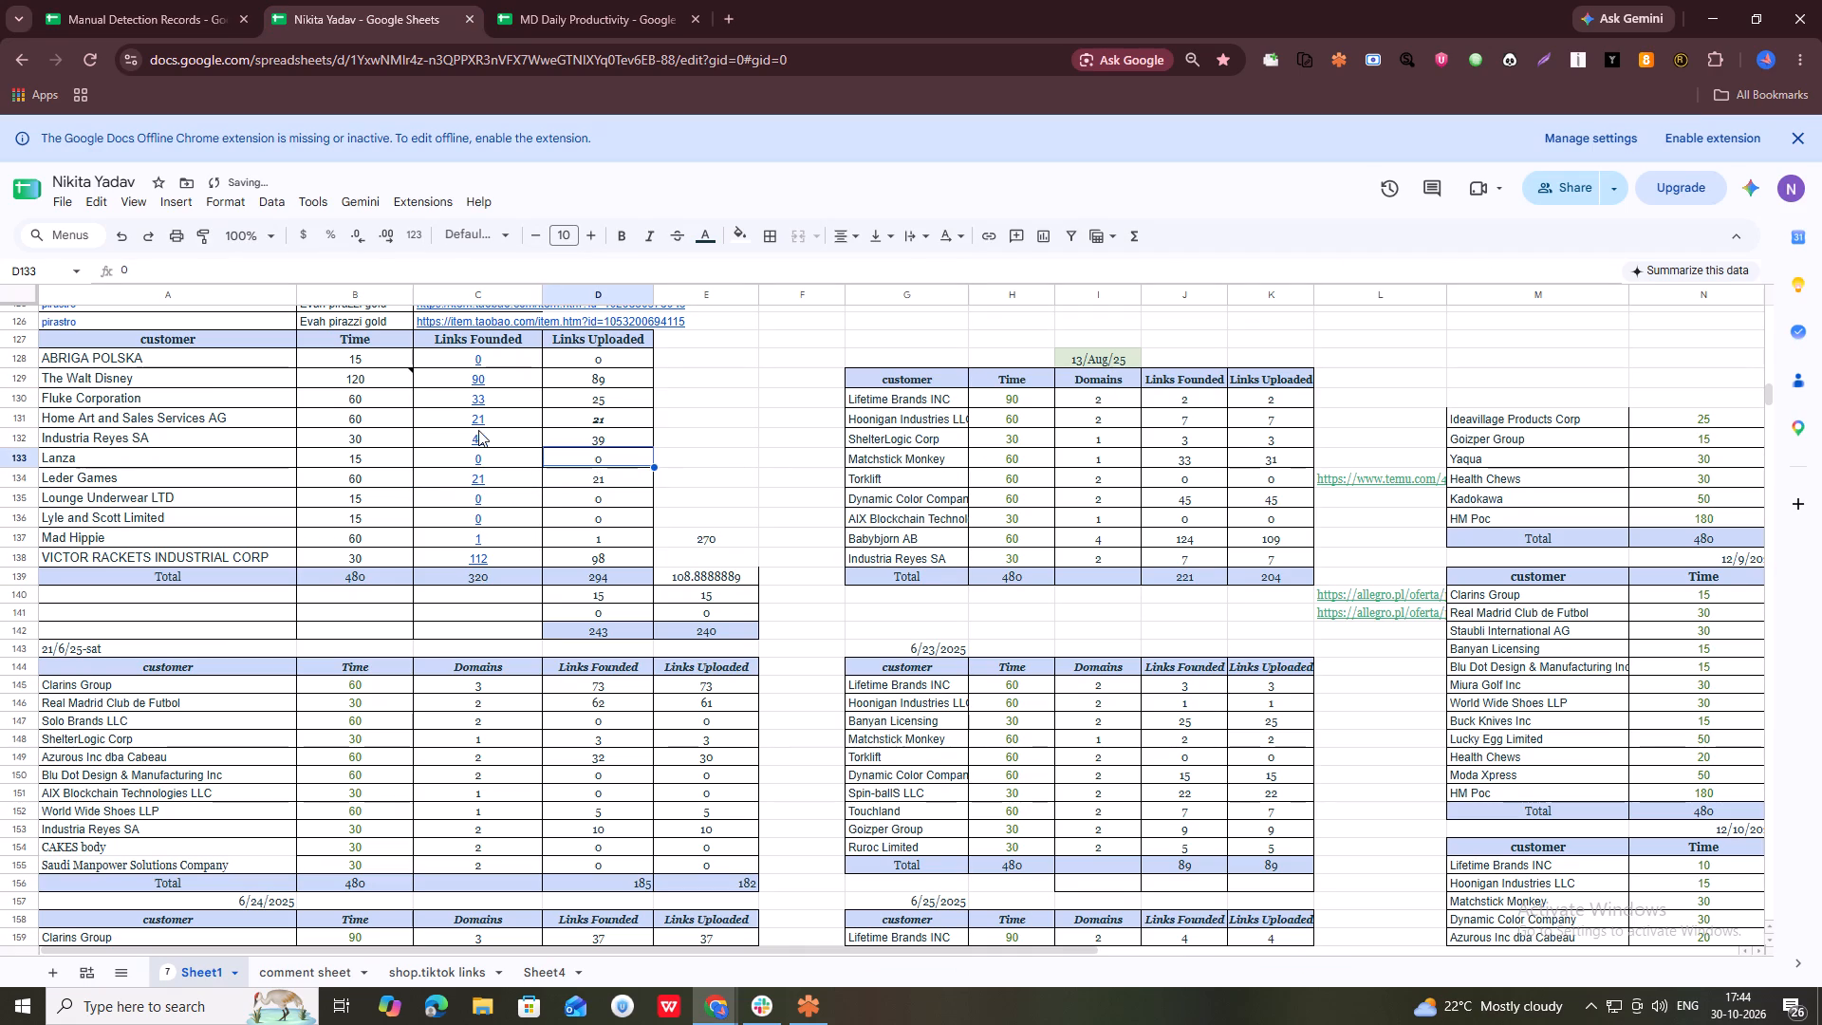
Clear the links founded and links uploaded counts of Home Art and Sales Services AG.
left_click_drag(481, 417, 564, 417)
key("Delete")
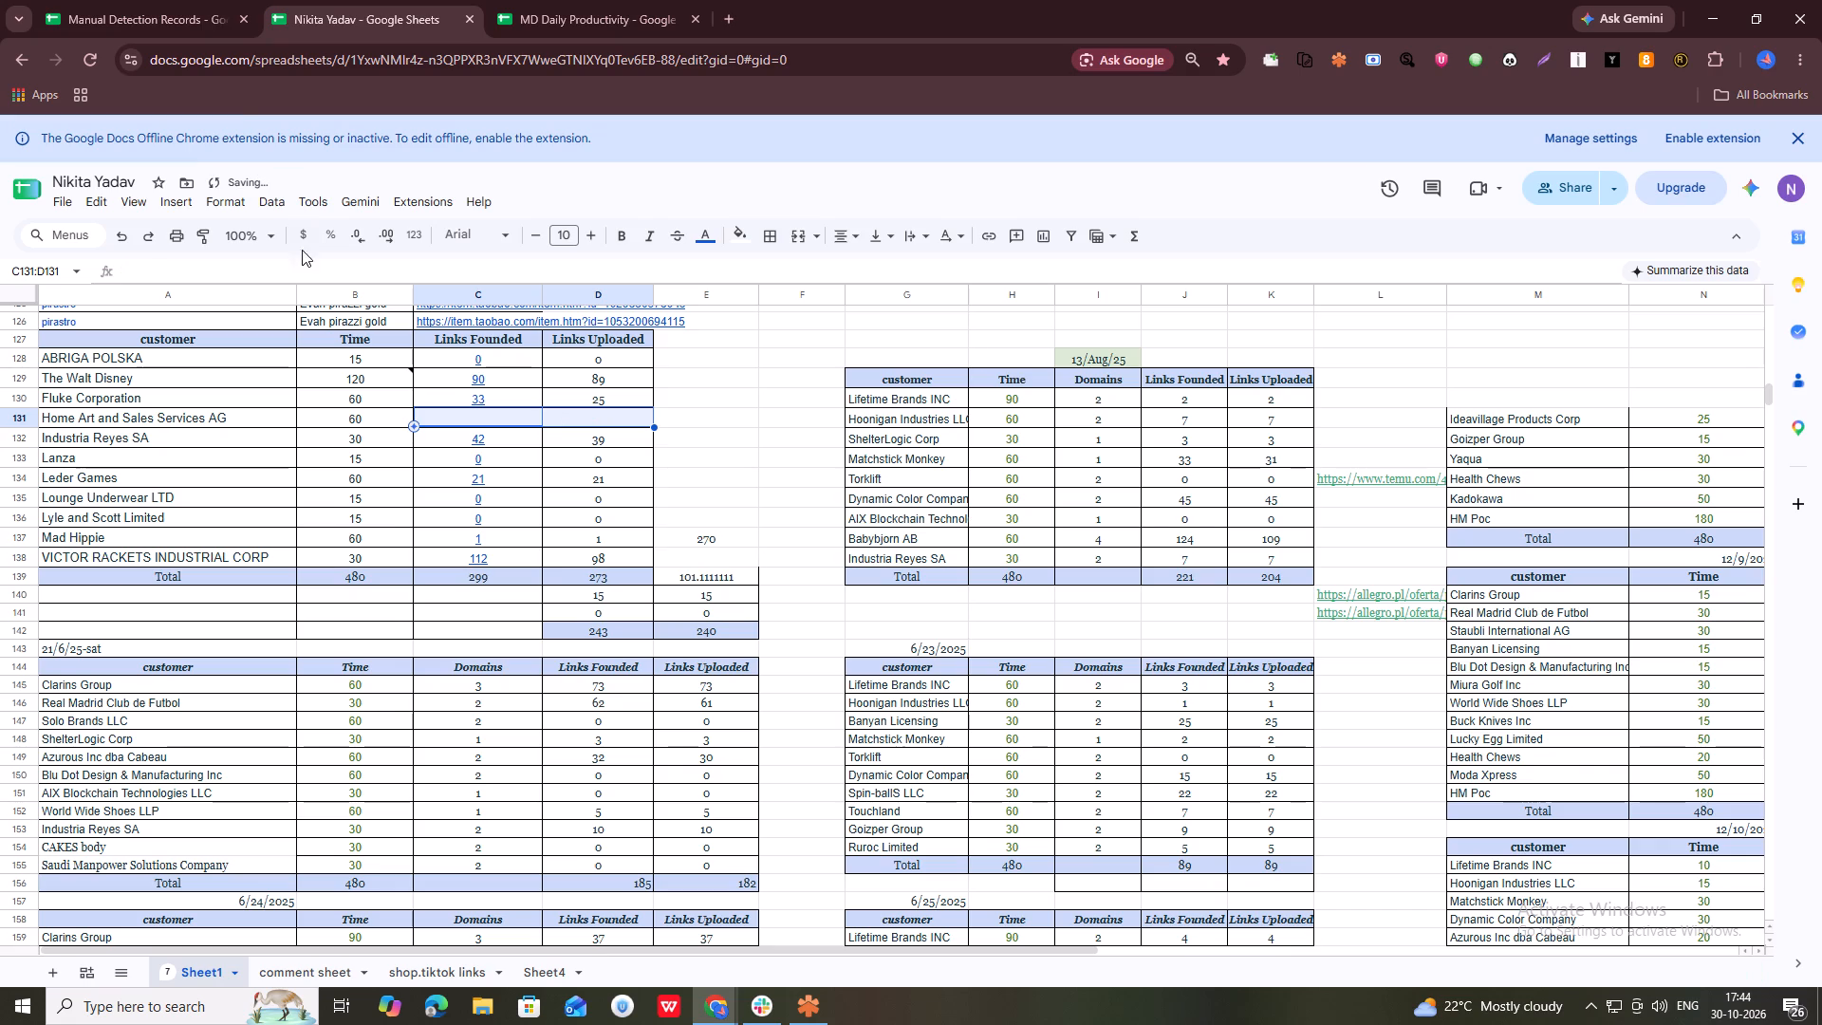
In Manual Detection Records, recount the incident numbers of the Home Art Zepter Cookware rows 102768 to 102809.
left_click(107, 0)
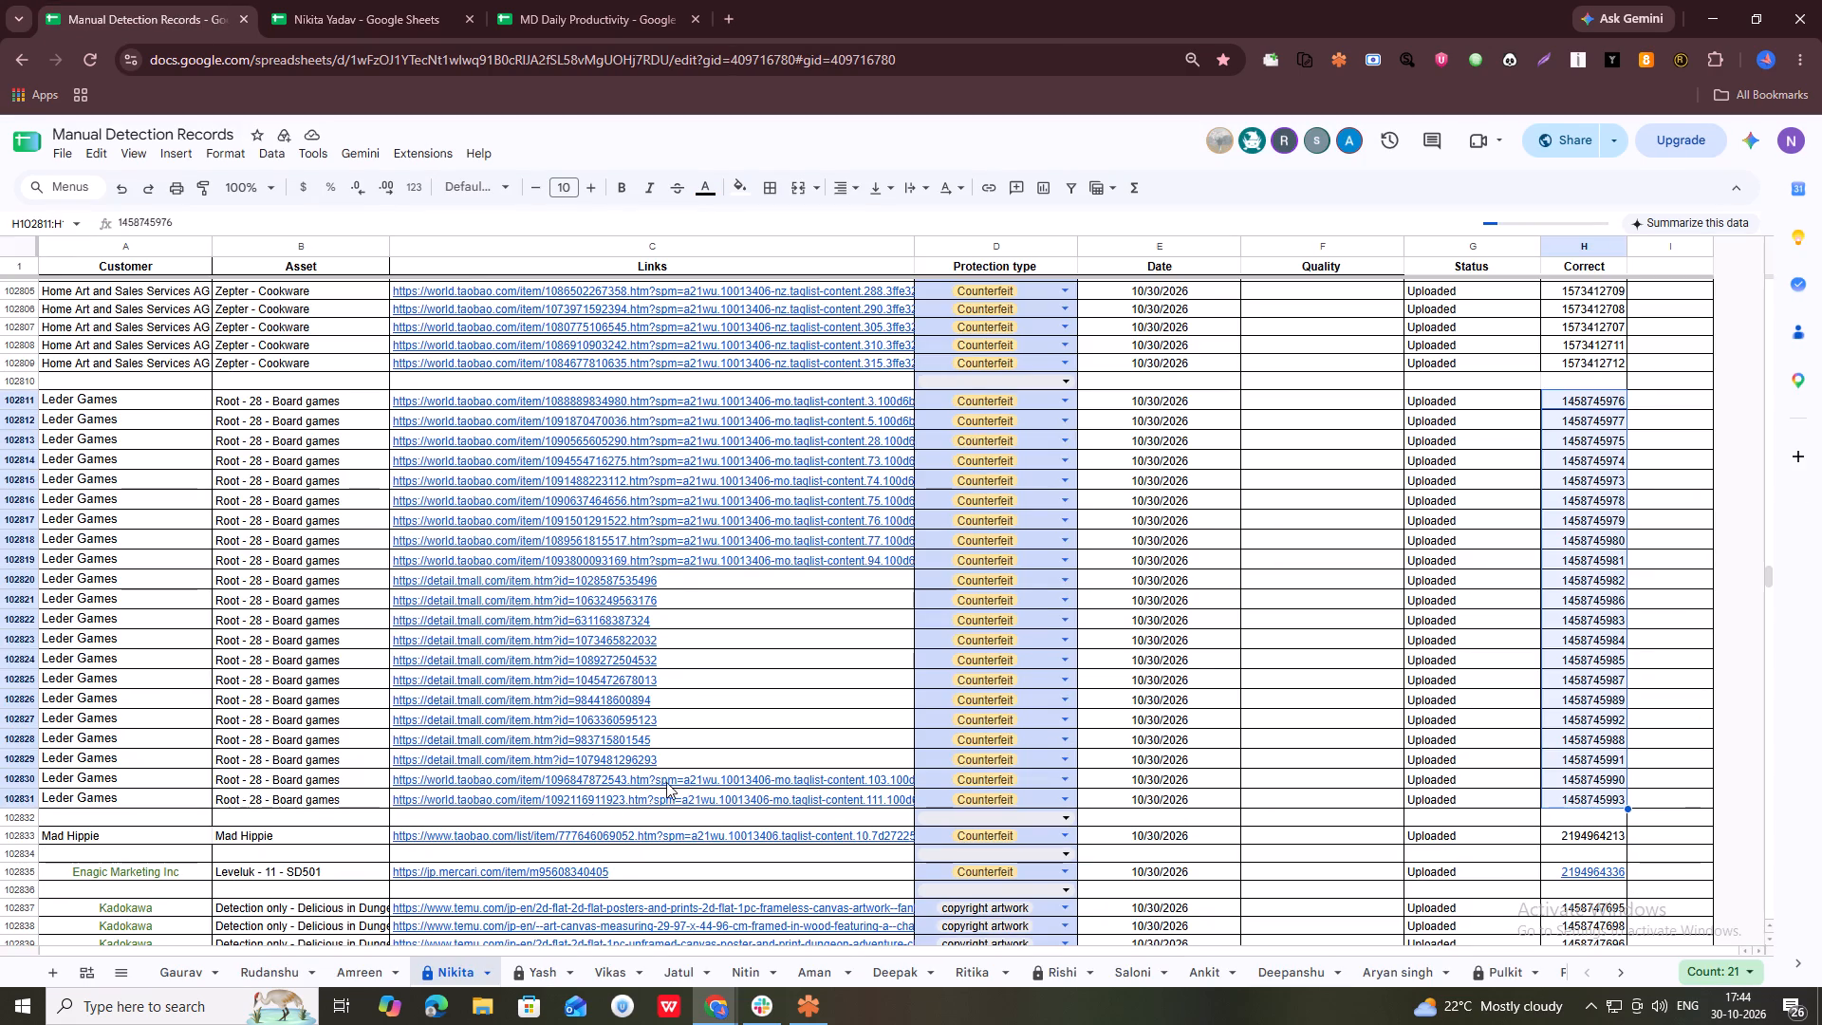
scroll(1482, 587, "up", 3)
left_click(1563, 643)
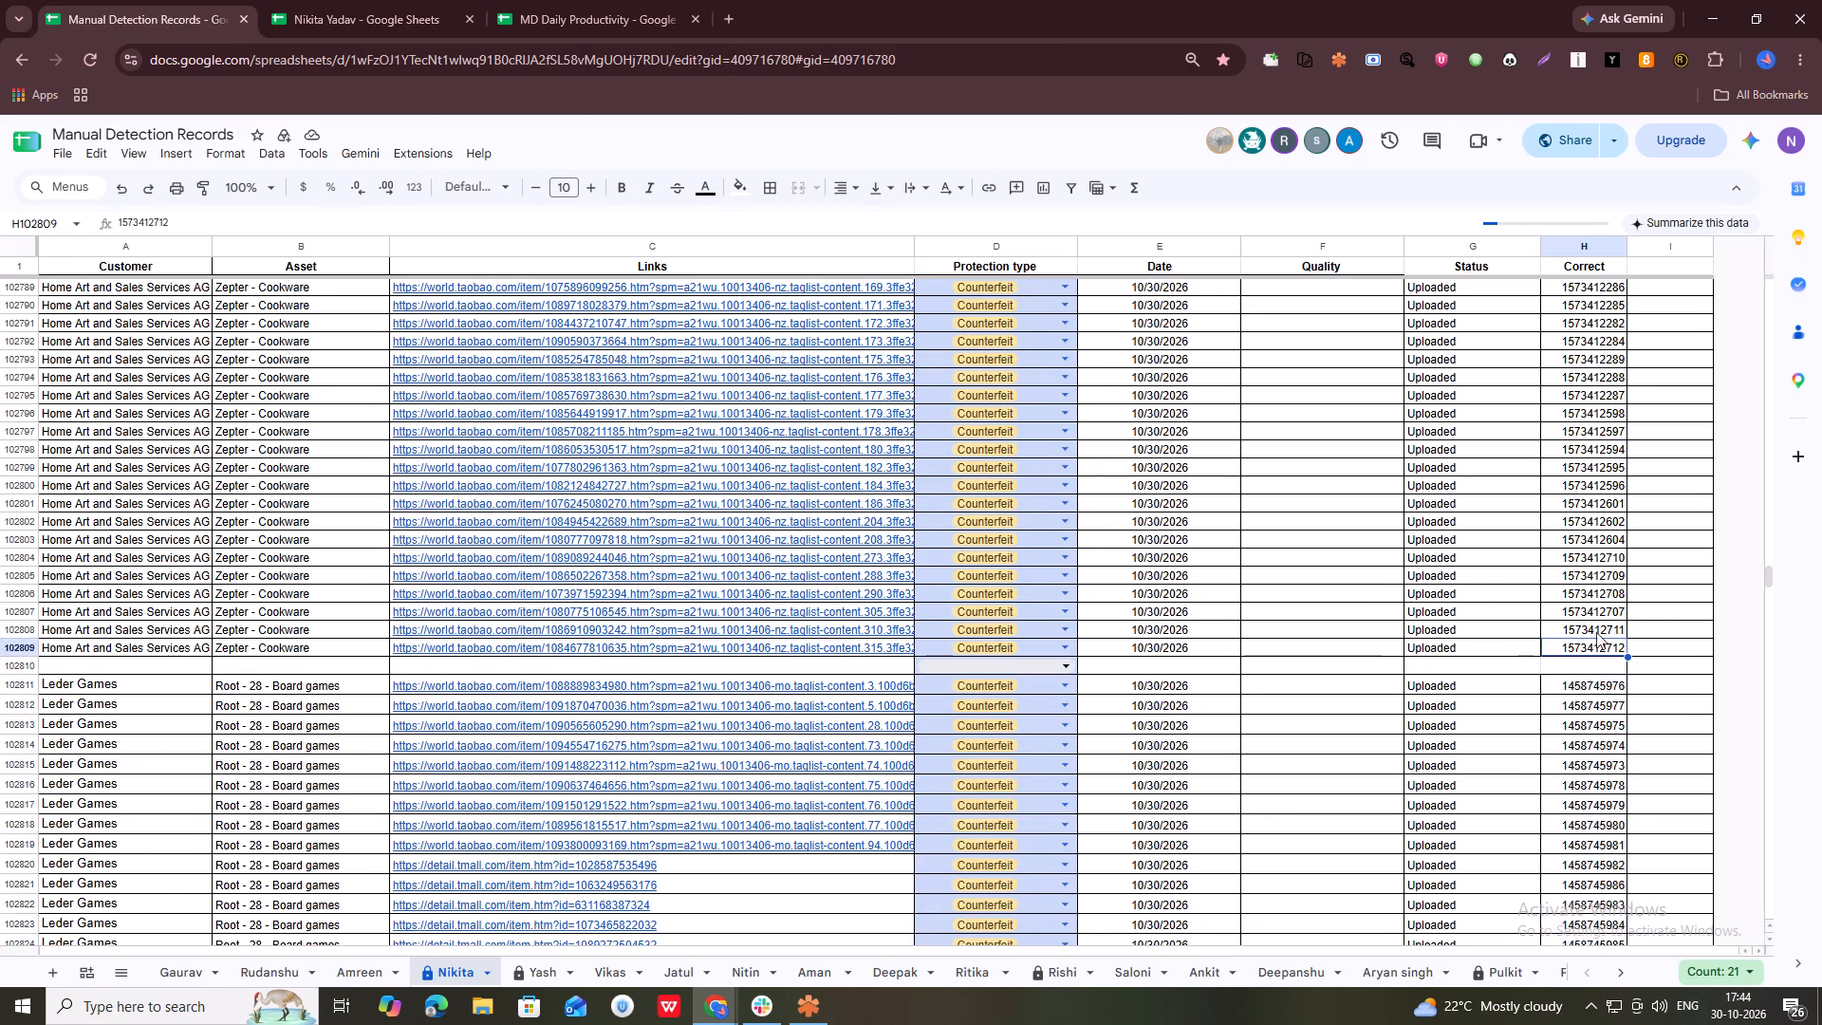
scroll(1609, 624, "up", 5)
left_click(1557, 387, "shift")
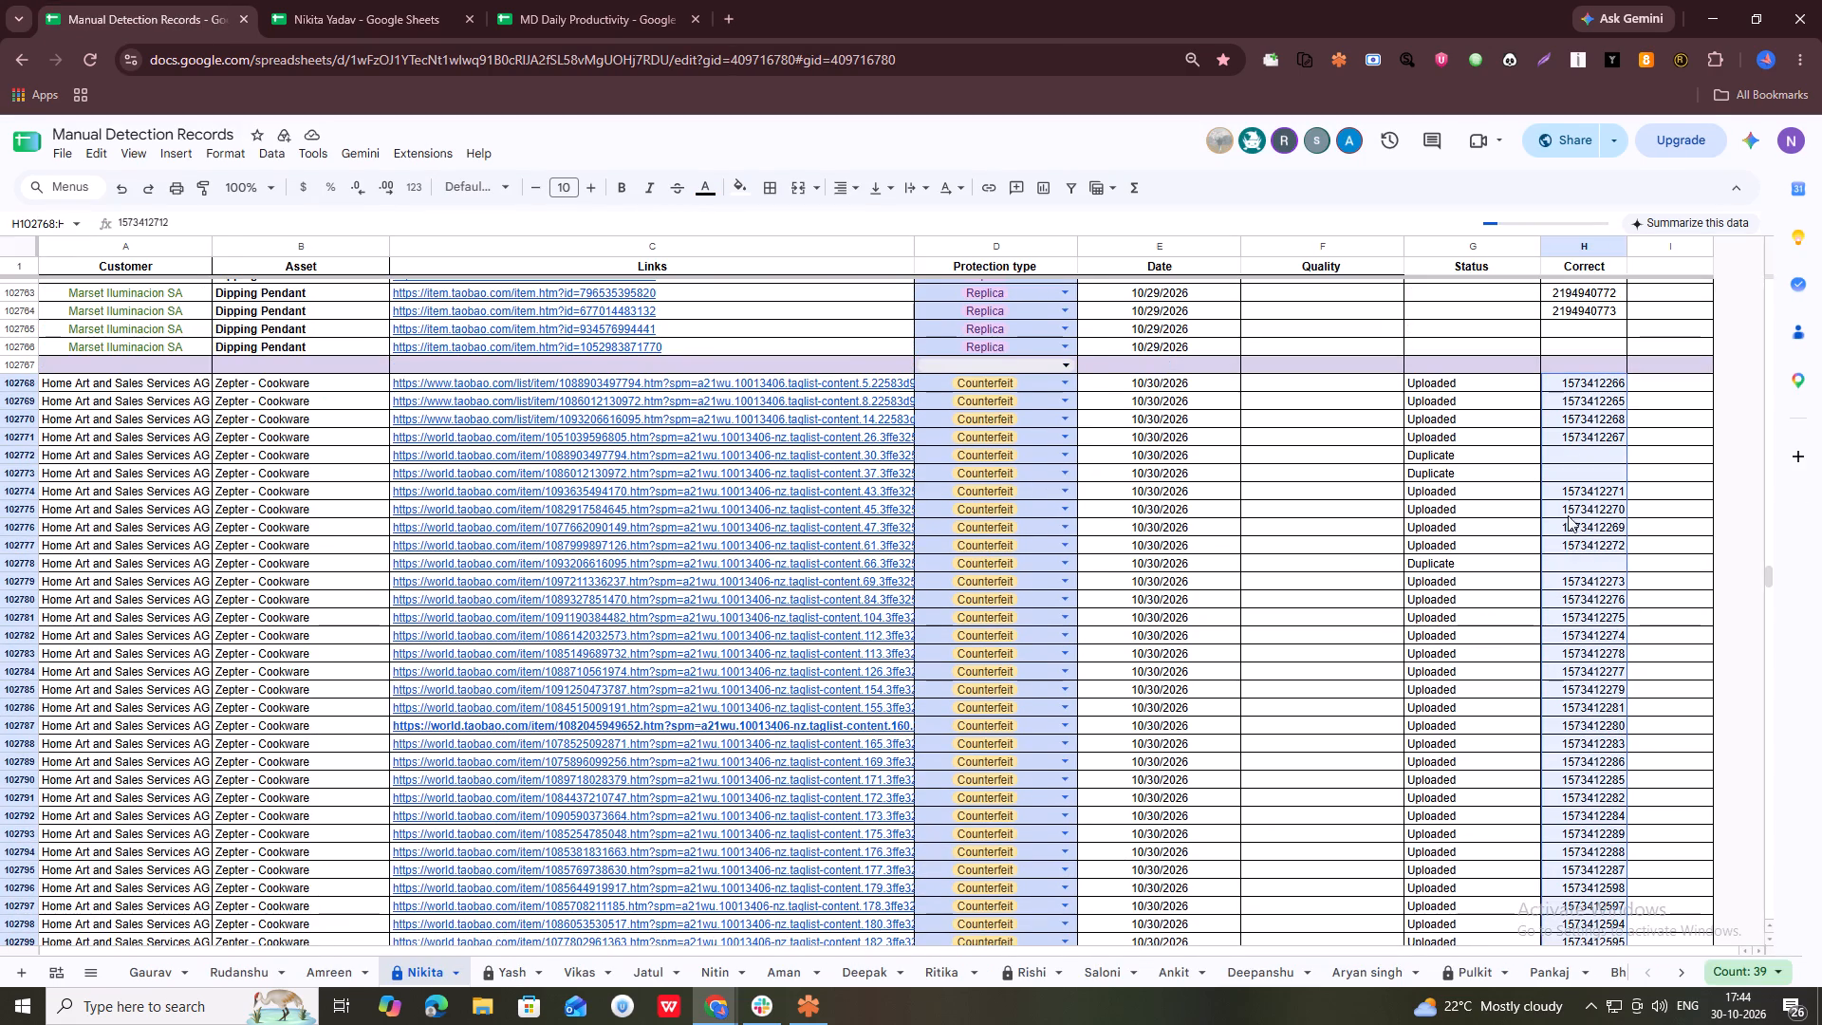
In the analyst's tracking sheet, enter 42 links founded and 39 links uploaded for Home Art and Sales Services AG.
left_click(383, 0)
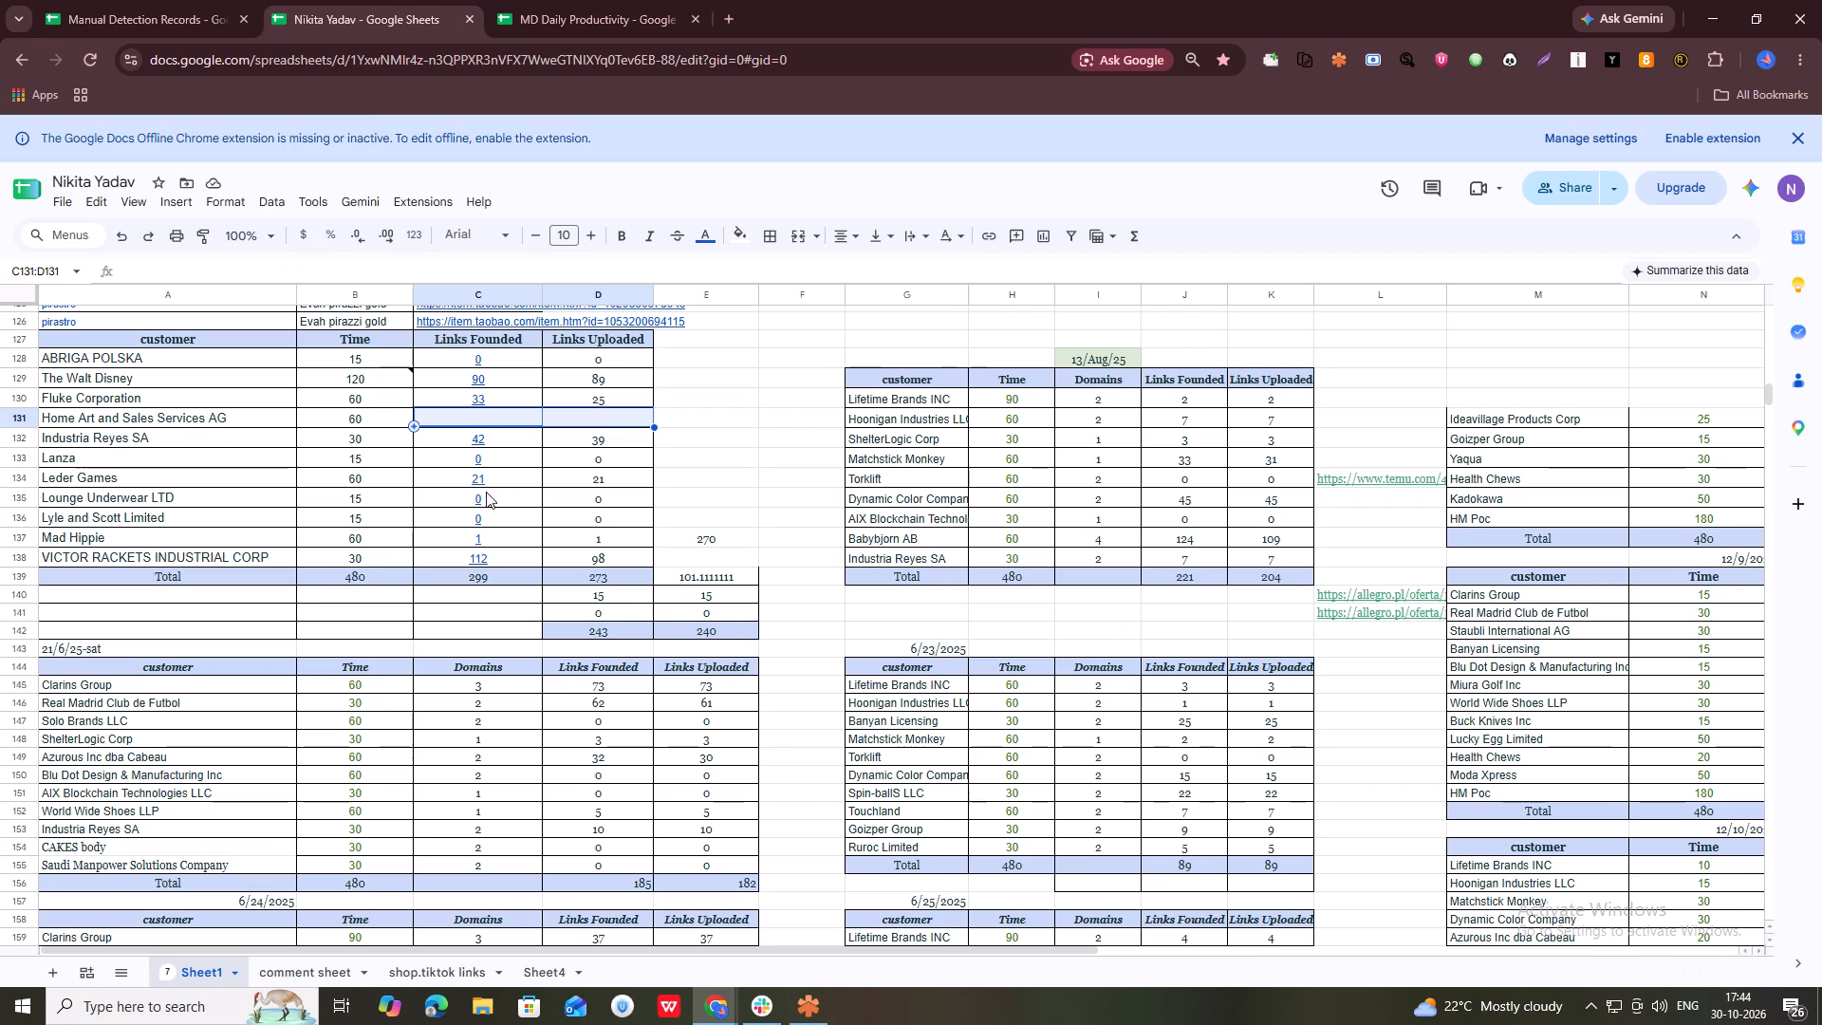
left_click(493, 419)
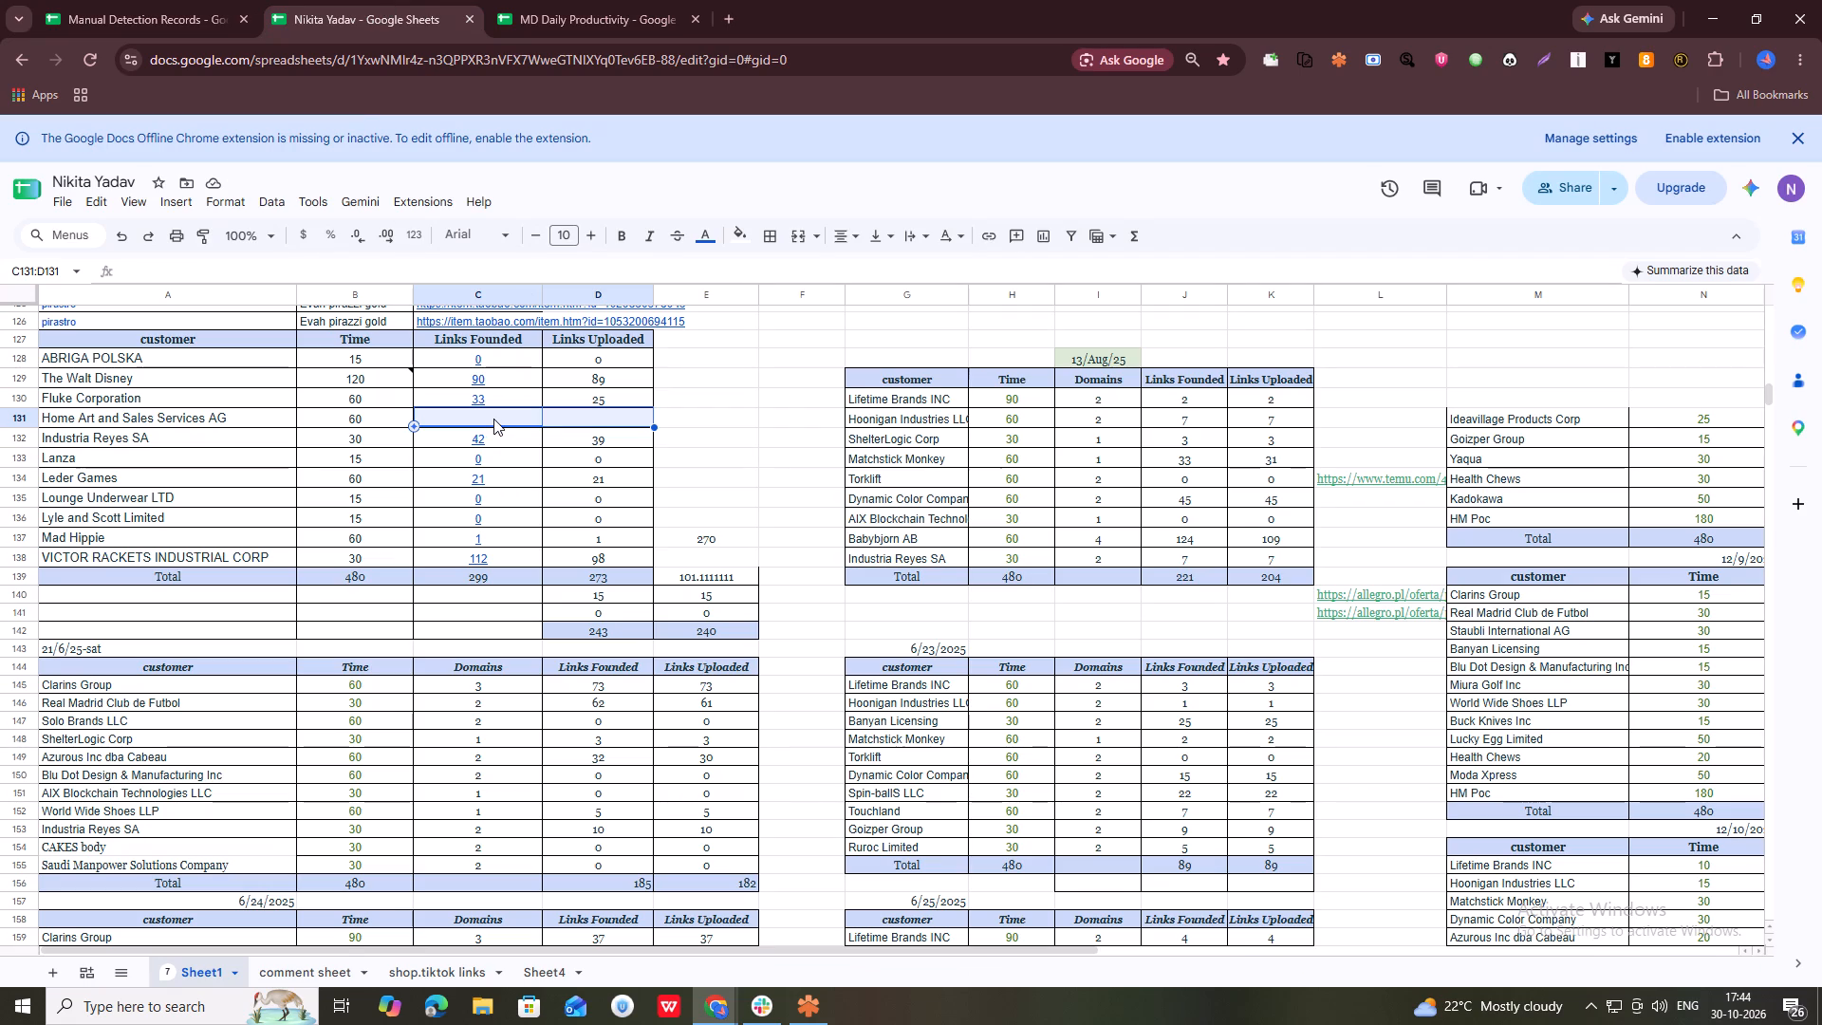
type("42")
key("Right")
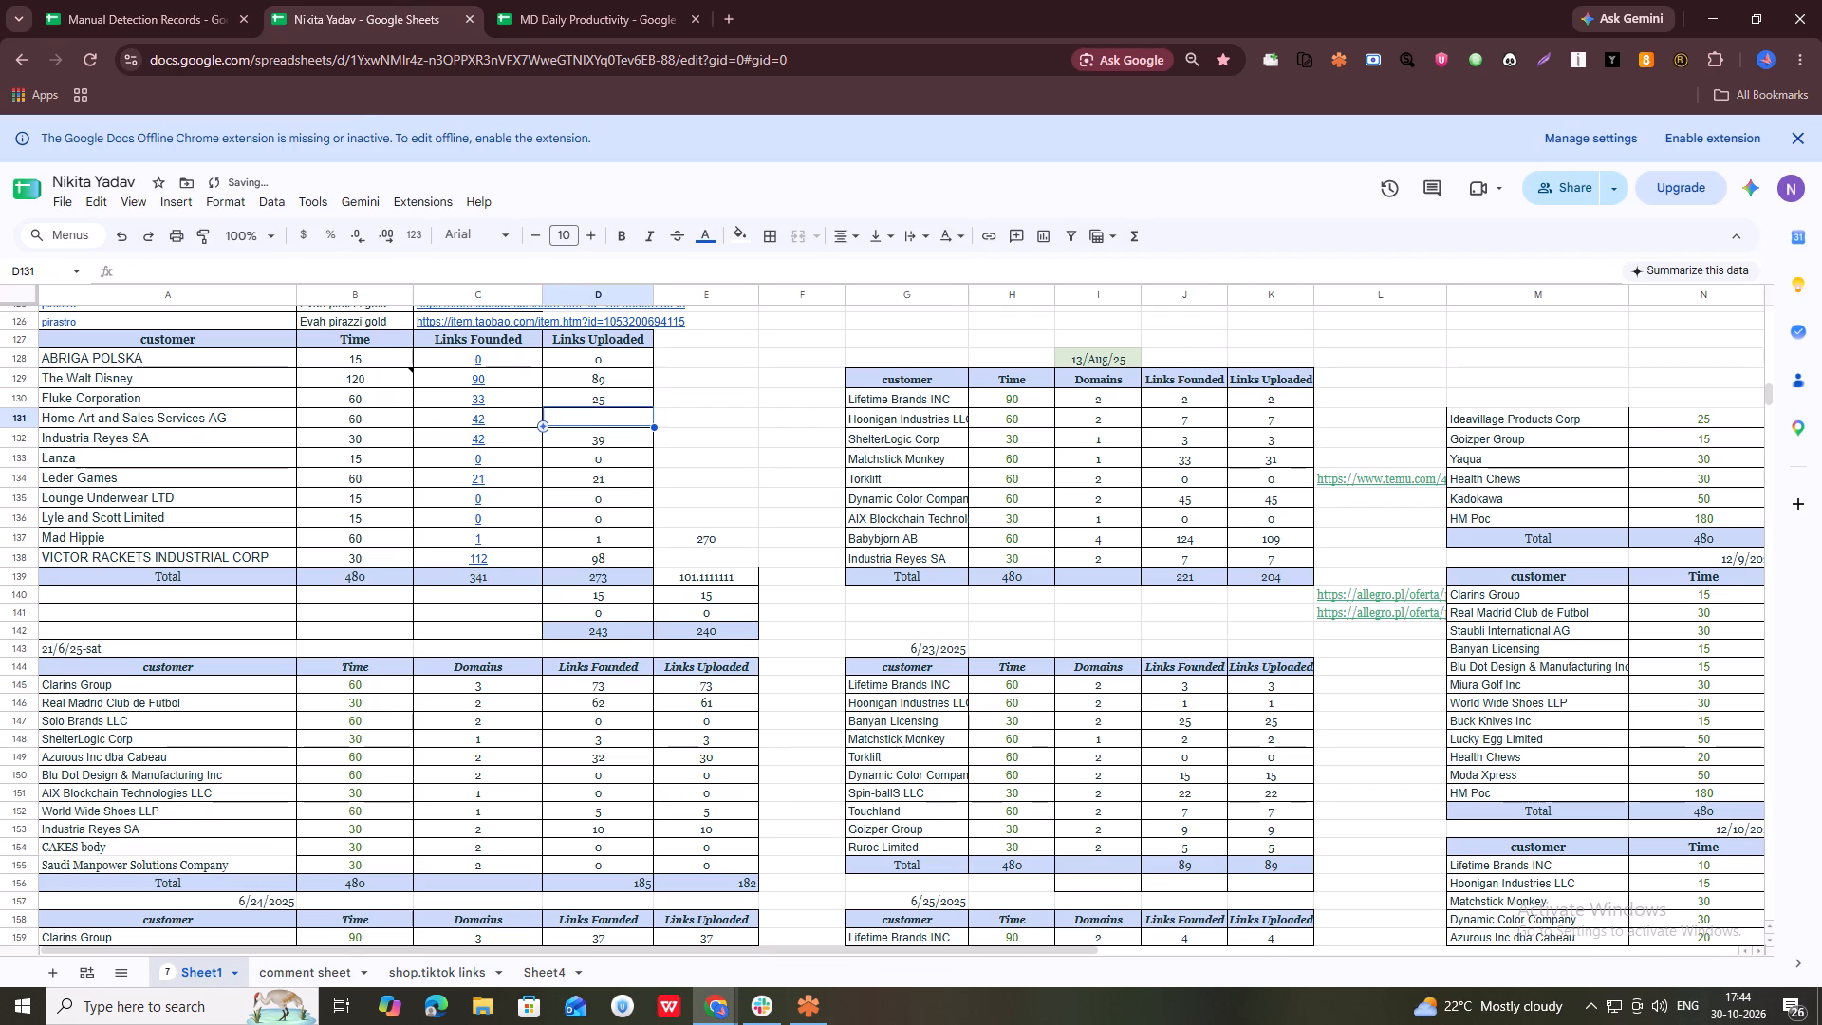
type("39")
key("Down")
Replace Industria Reyes SA's counts with 0 links founded and 0 links uploaded.
key("shift+Left")
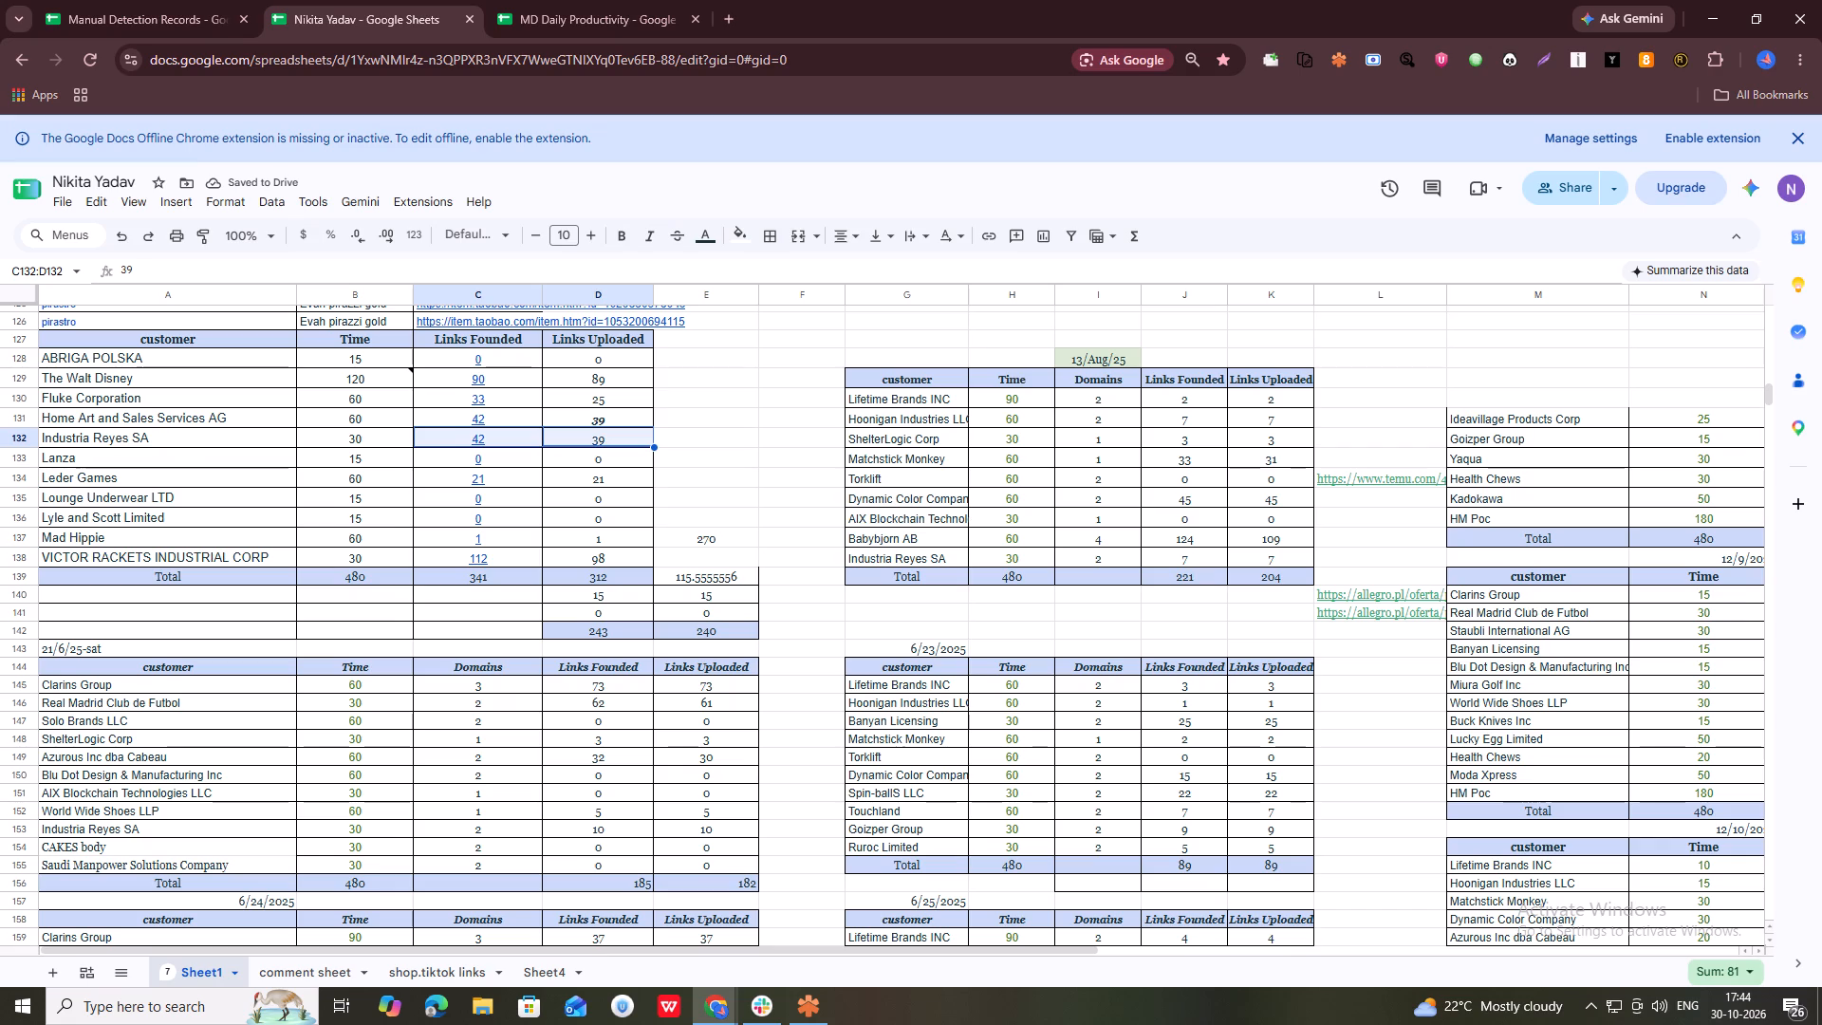
key("Delete")
key("0")
key("Down")
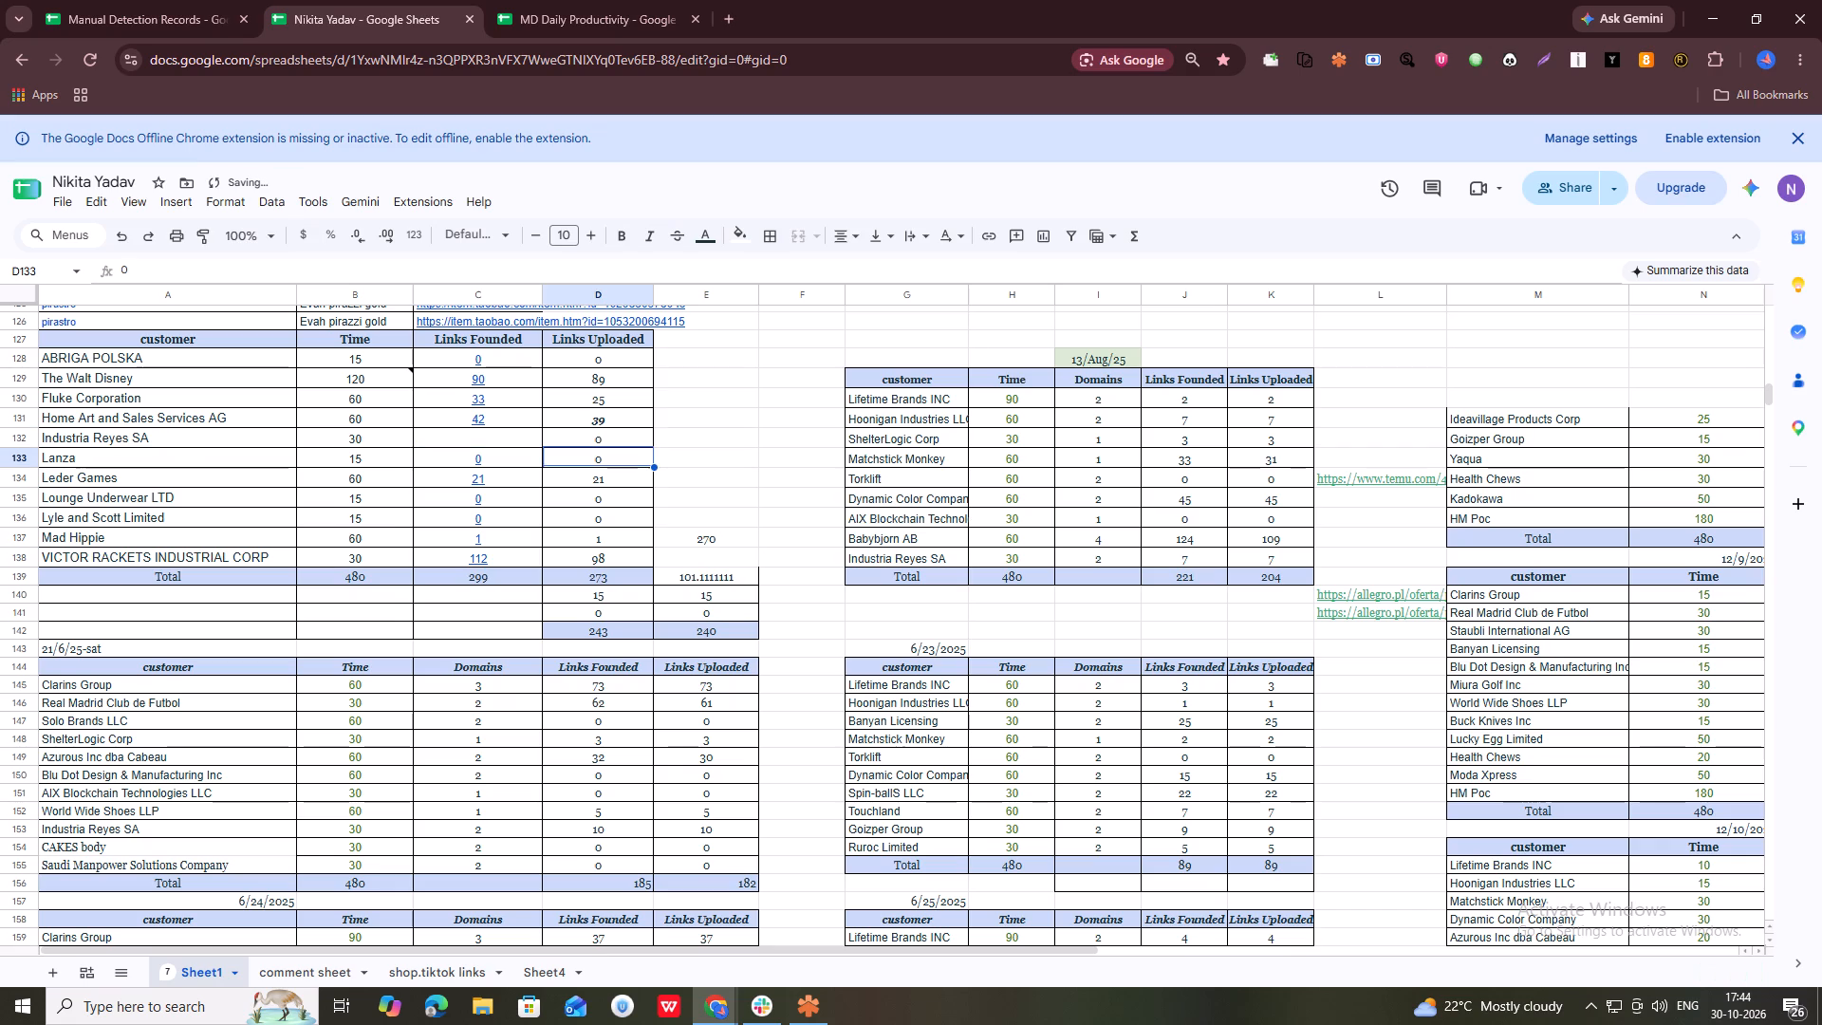
key("Up")
key("Left")
key("0")
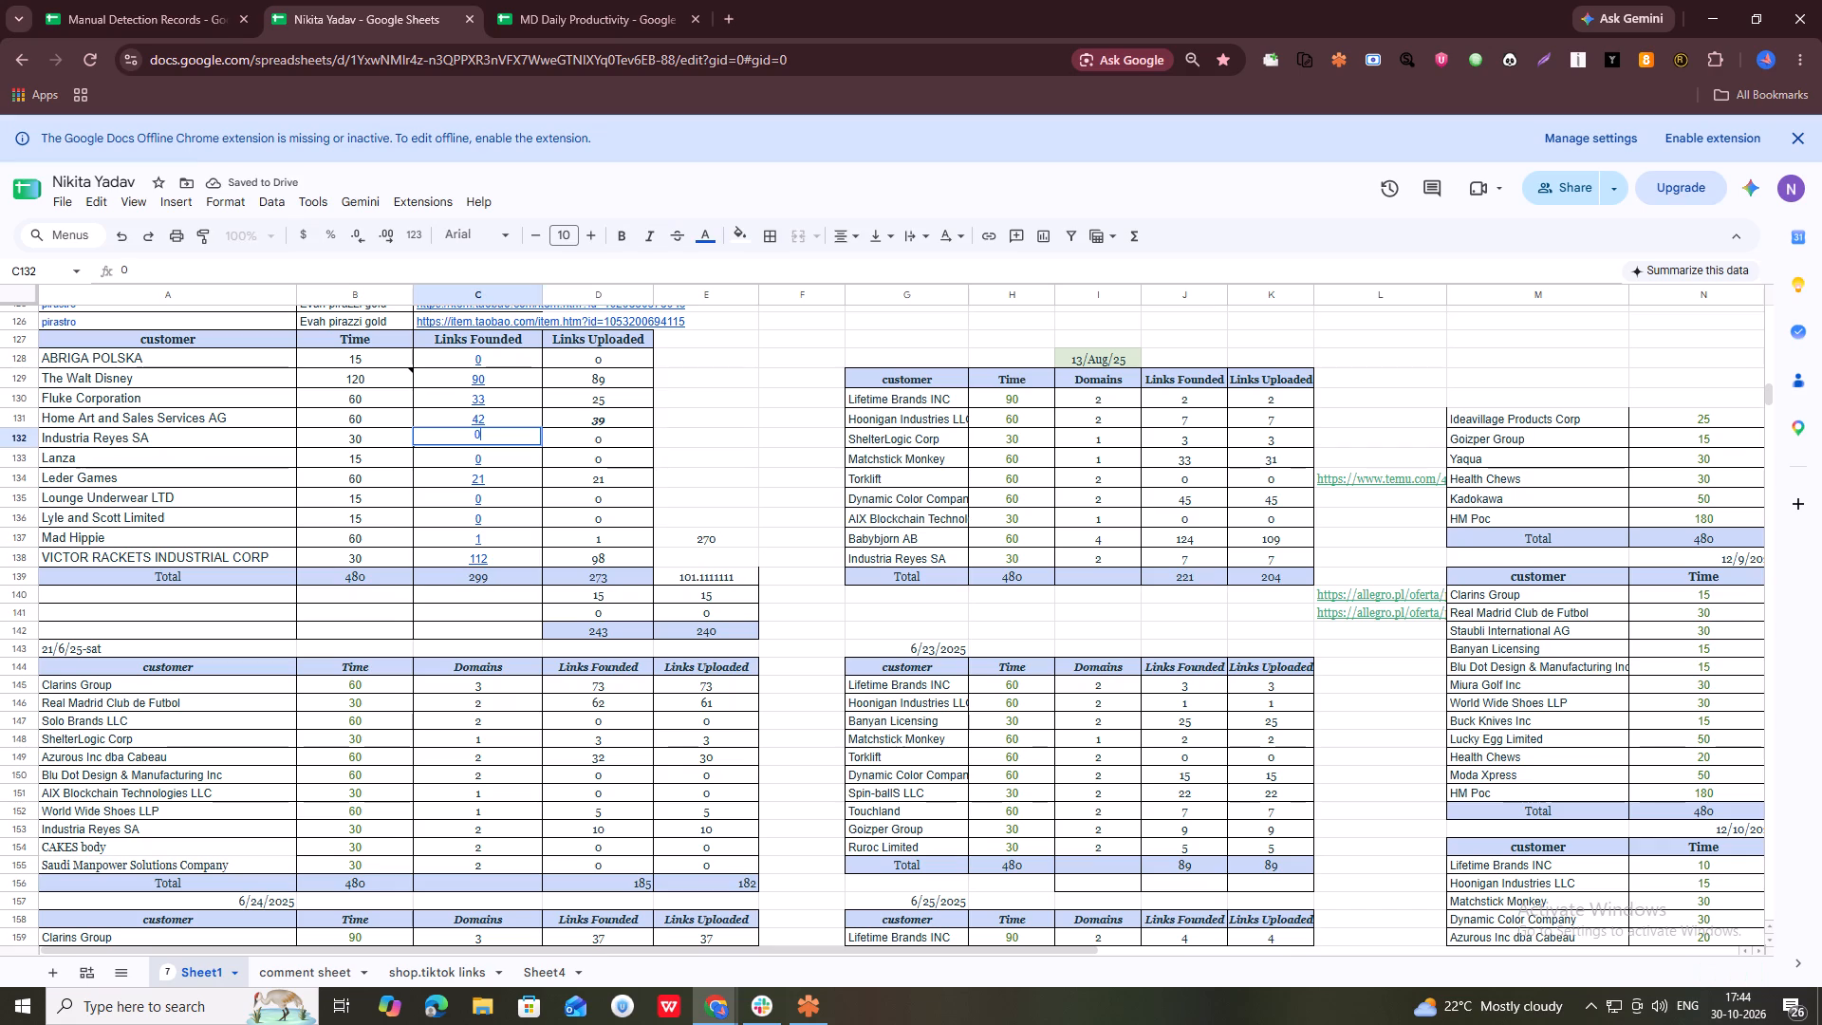
key("Down")
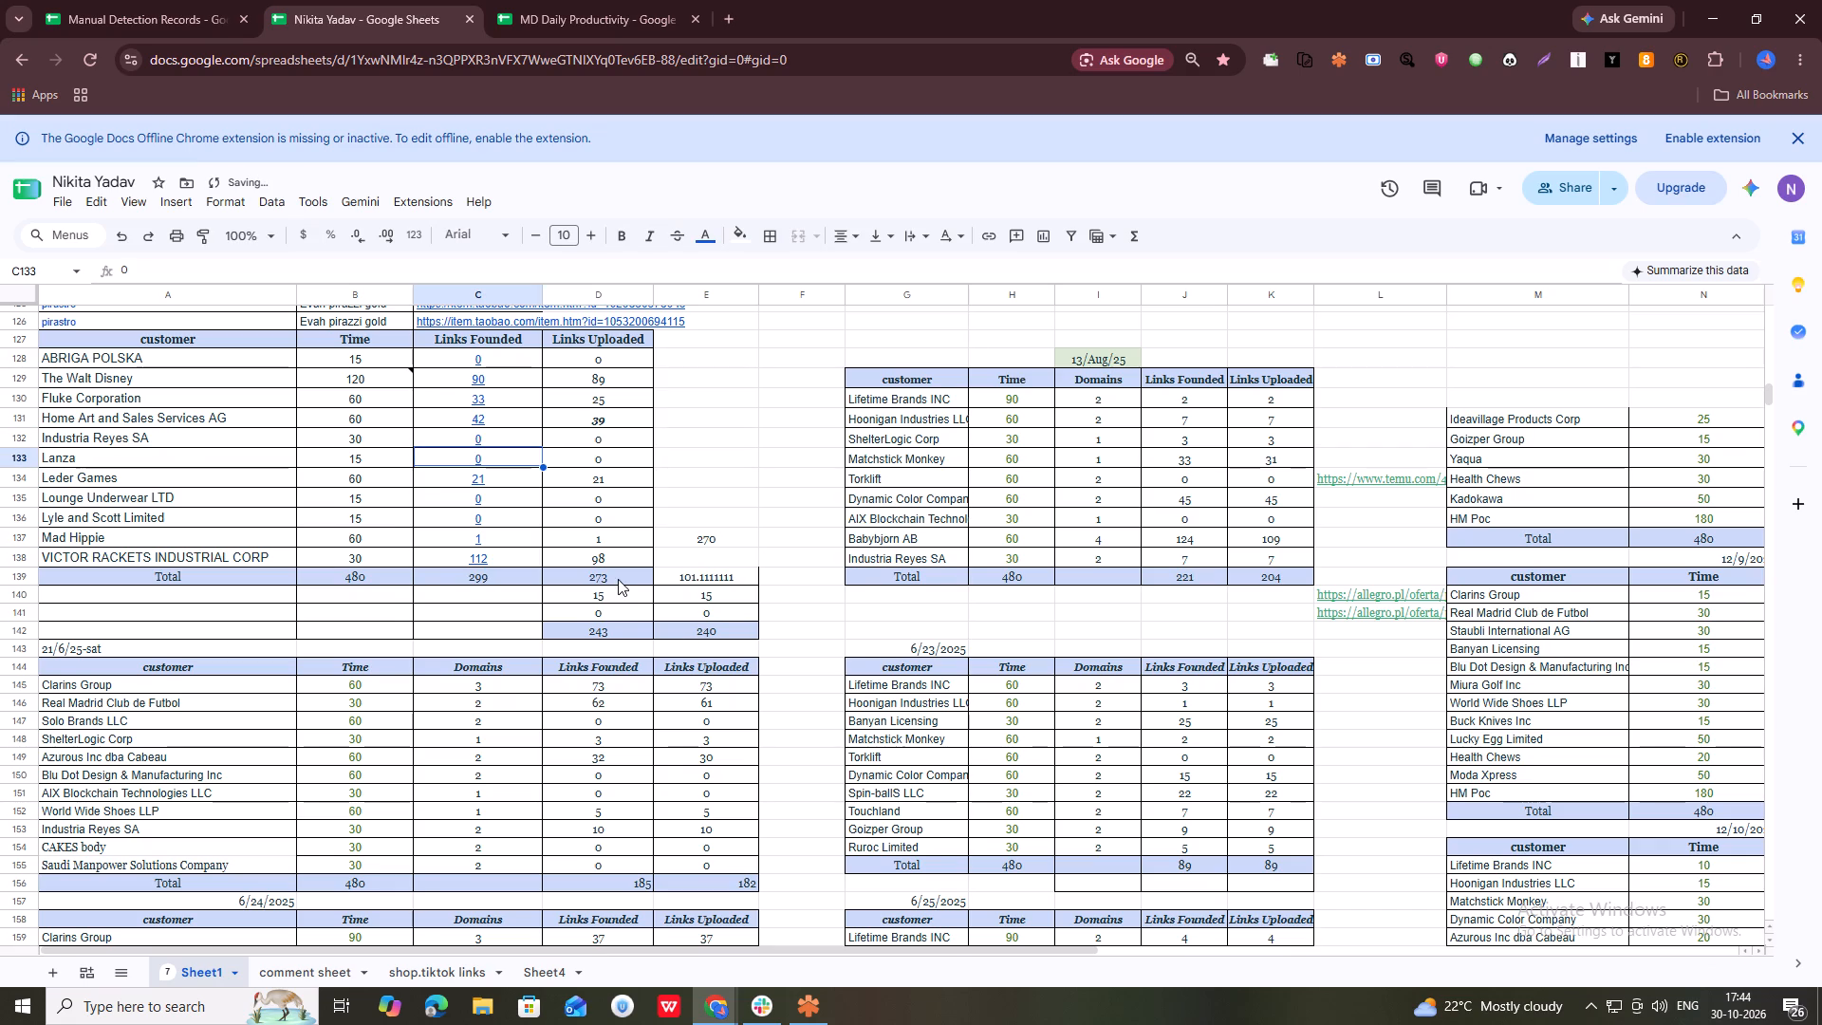
left_click(748, 469)
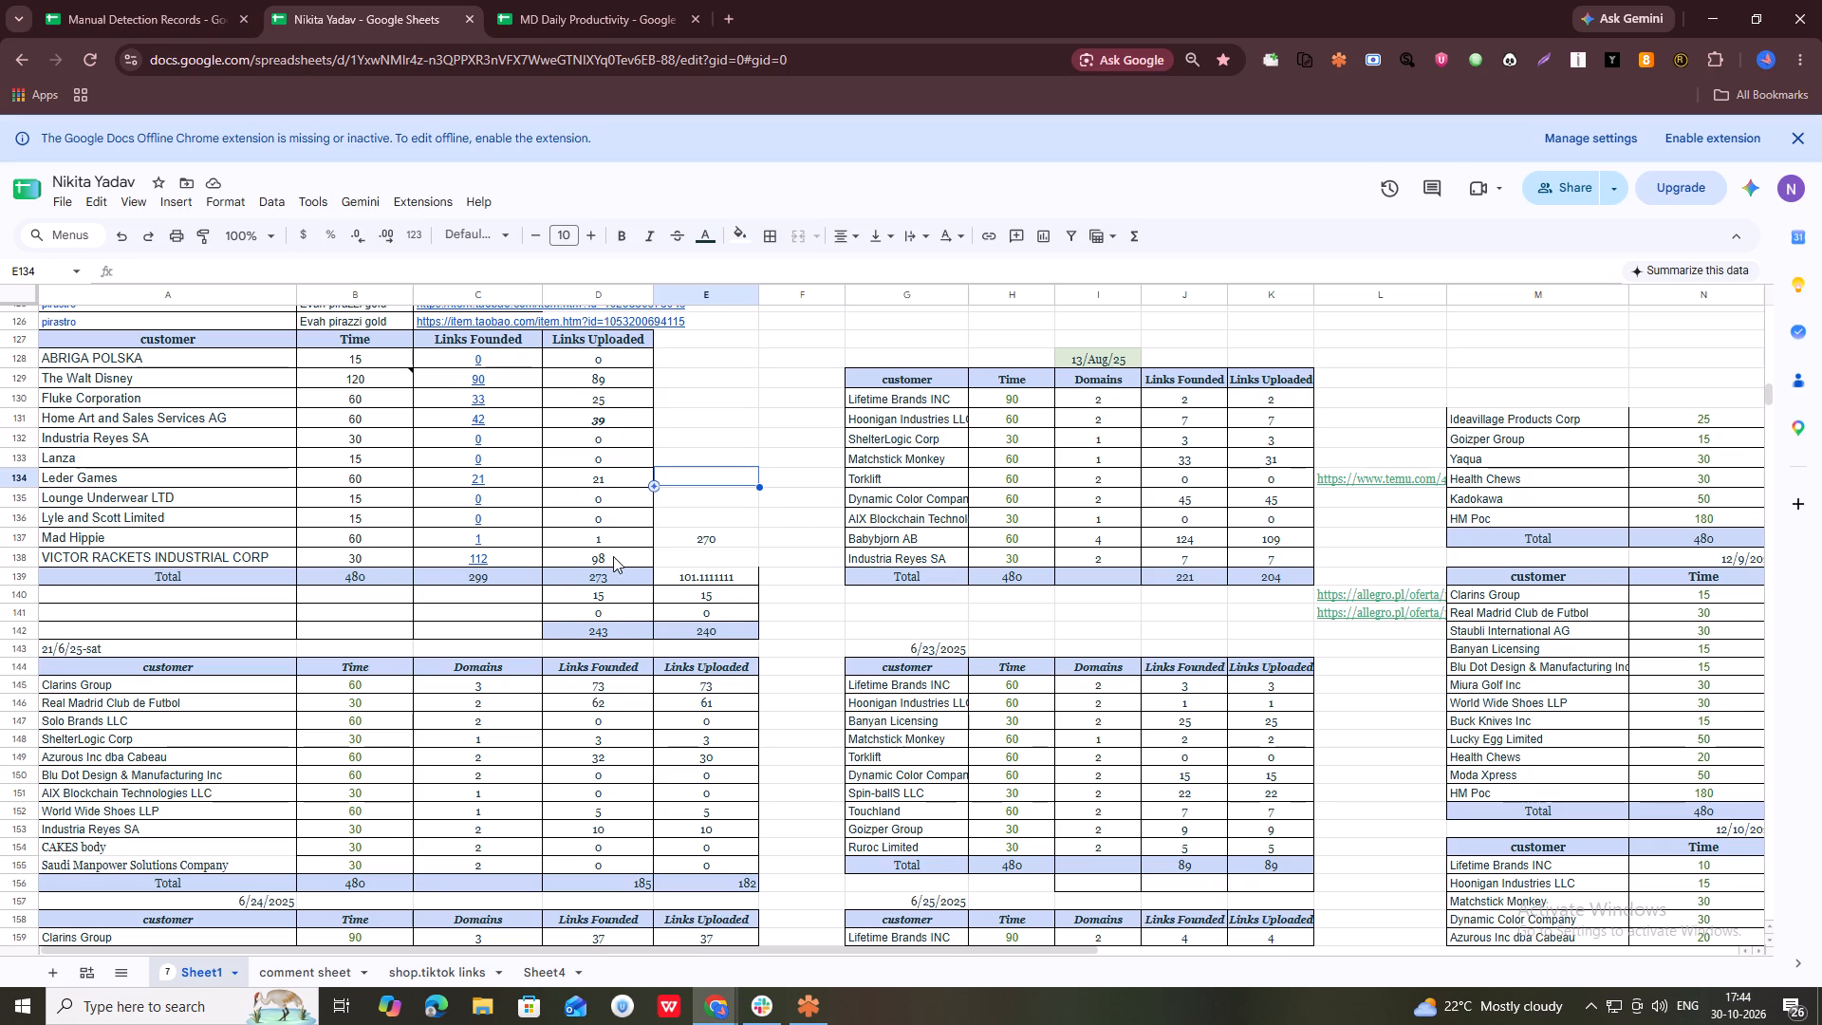
In Manual Detection Records, count the incident numbers from the Enagic Marketing row 102835 through the last Sunday Mahjong row 103068.
left_click(142, 0)
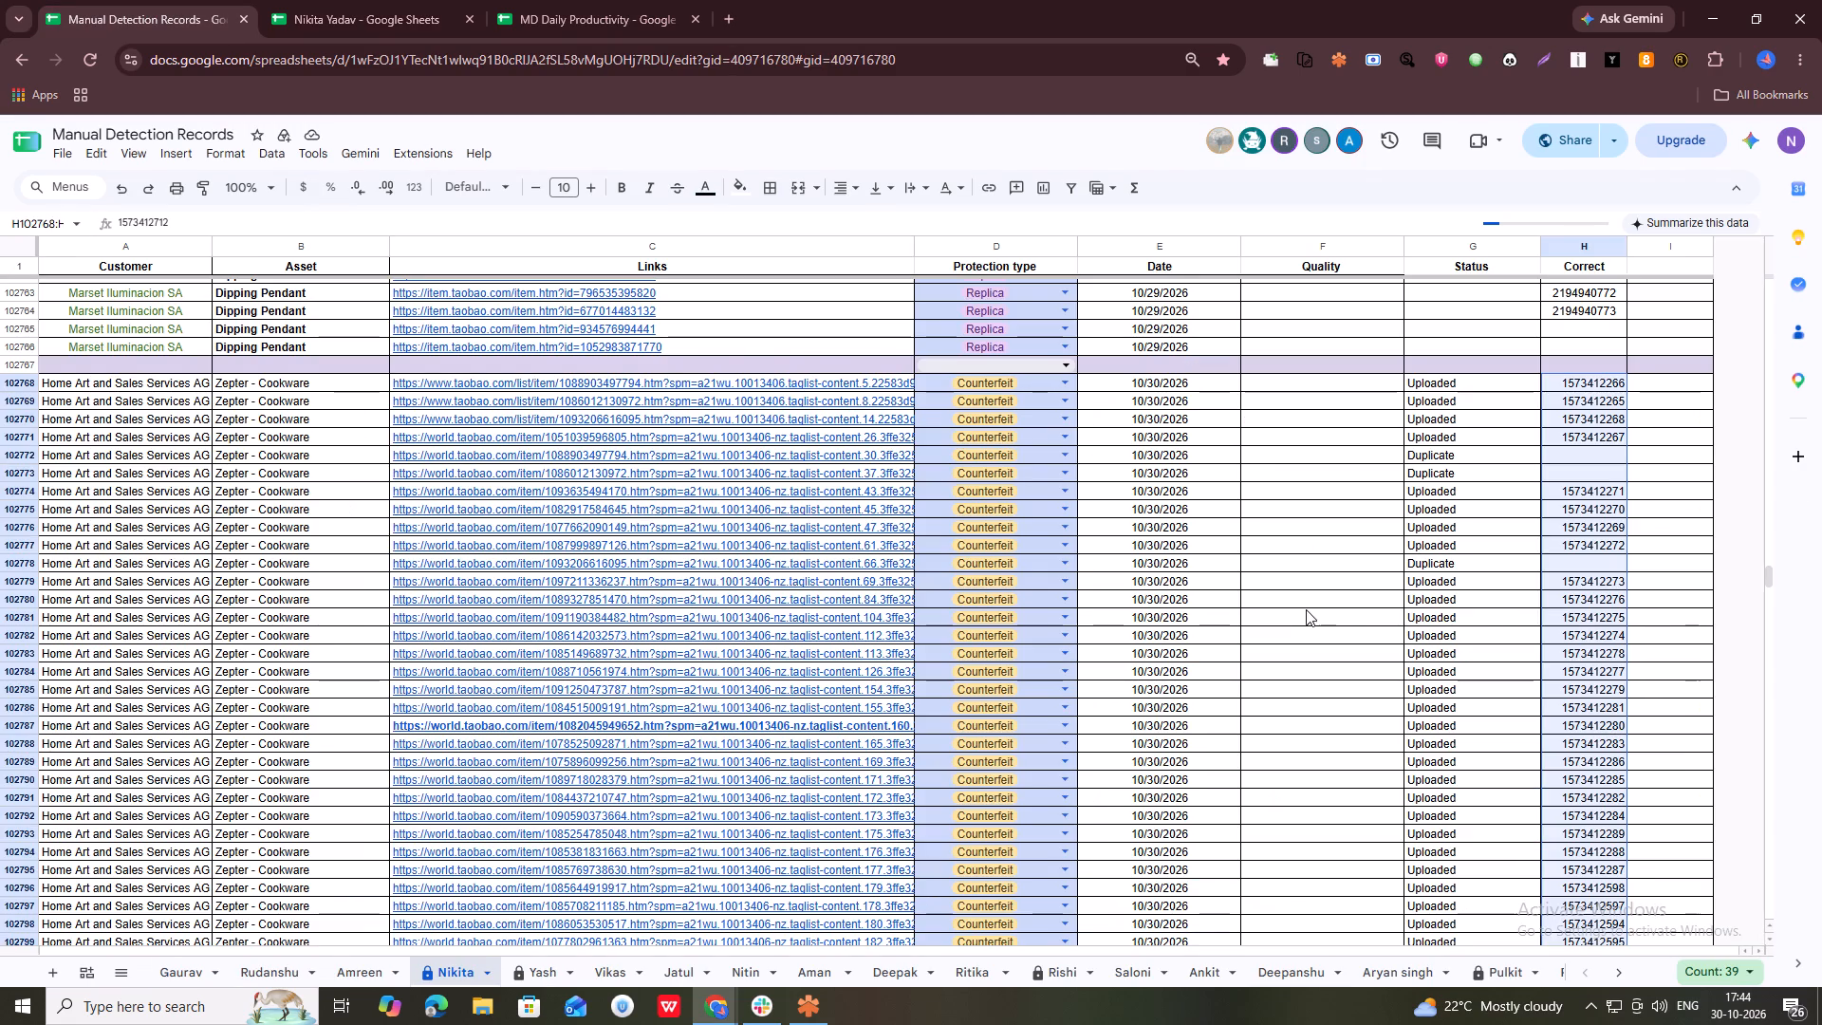
left_click(1306, 609)
scroll(1452, 643, "down", 8)
scroll(1112, 680, "down", 4)
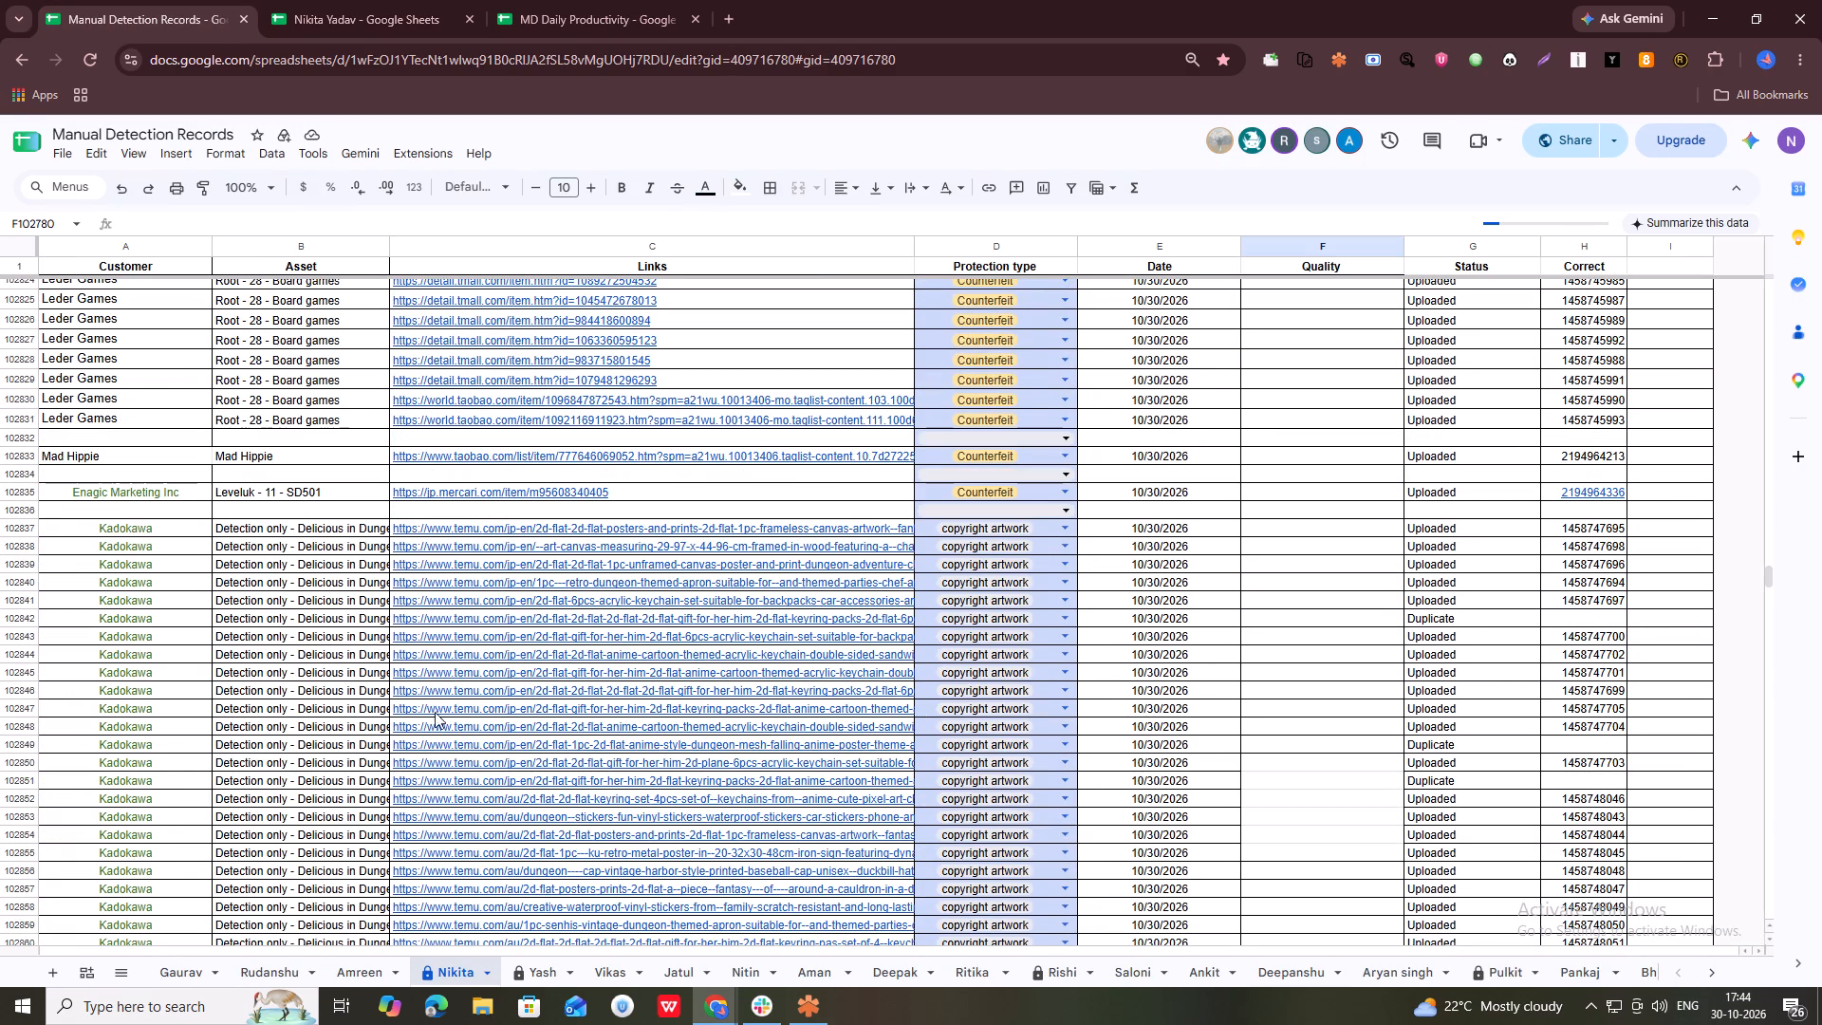
left_click(1555, 493)
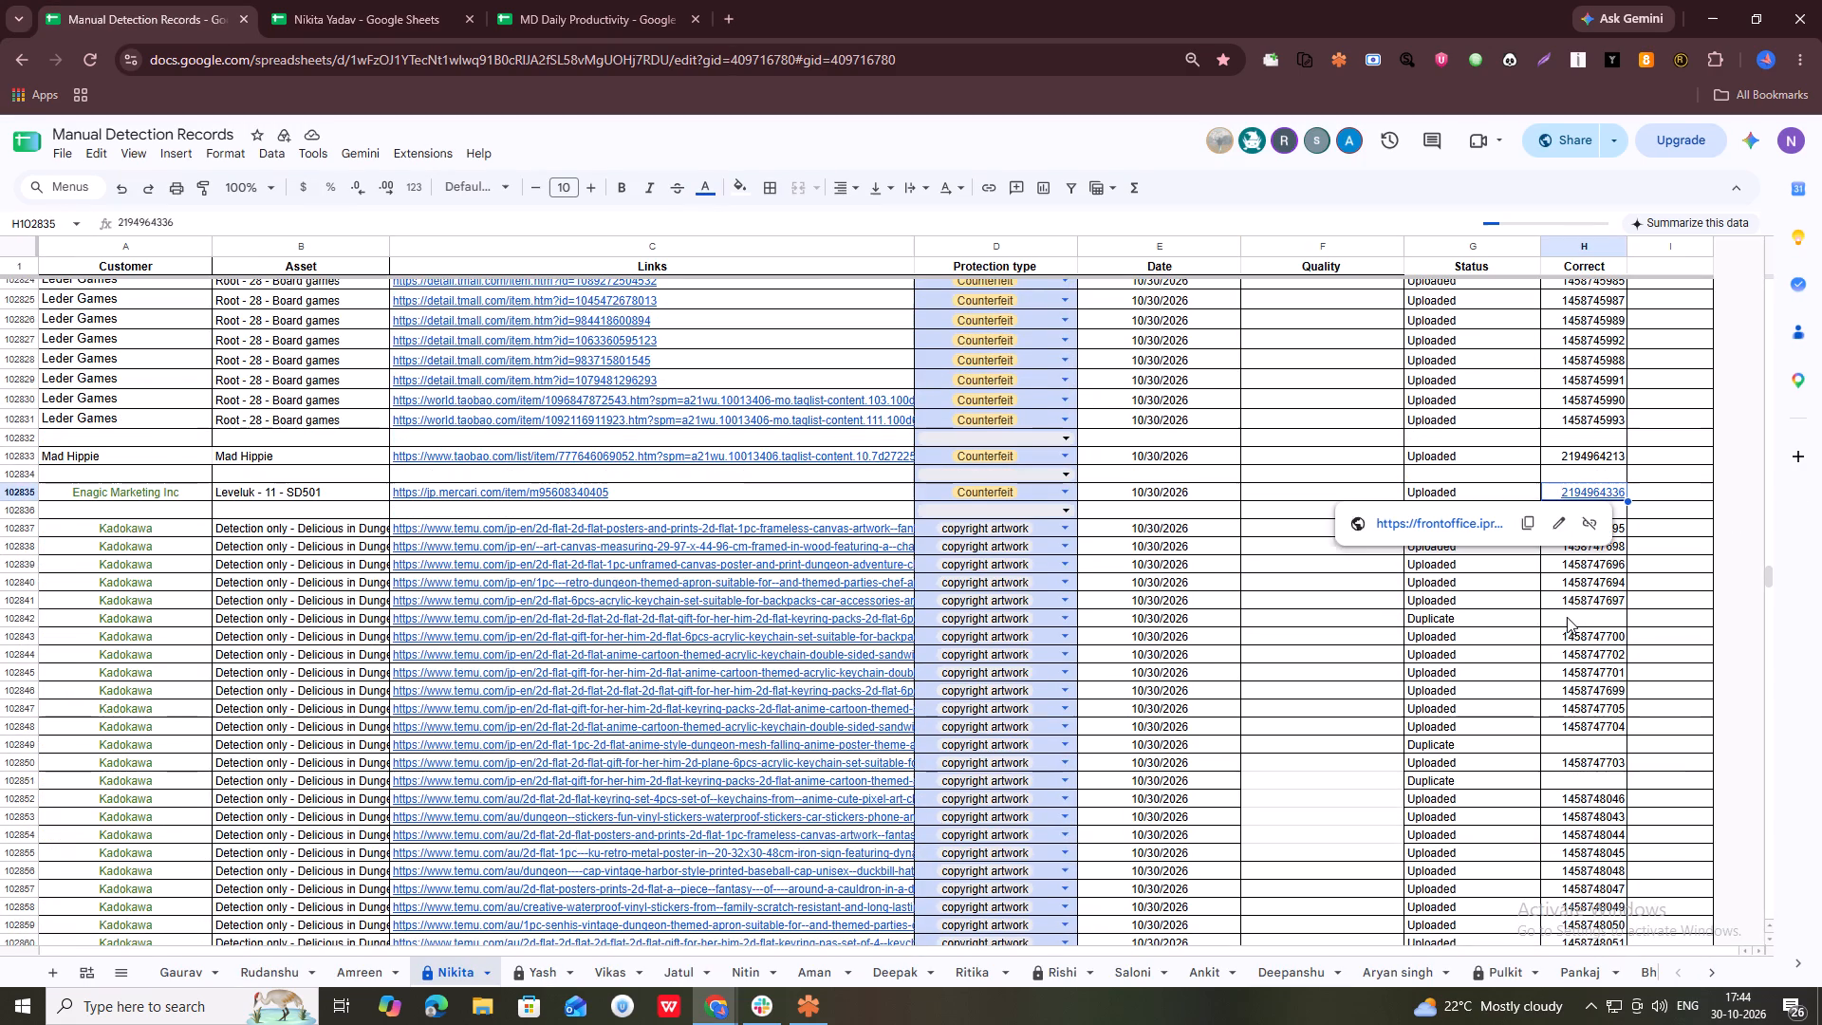
scroll(1567, 617, "down", 19)
scroll(1571, 604, "down", 6)
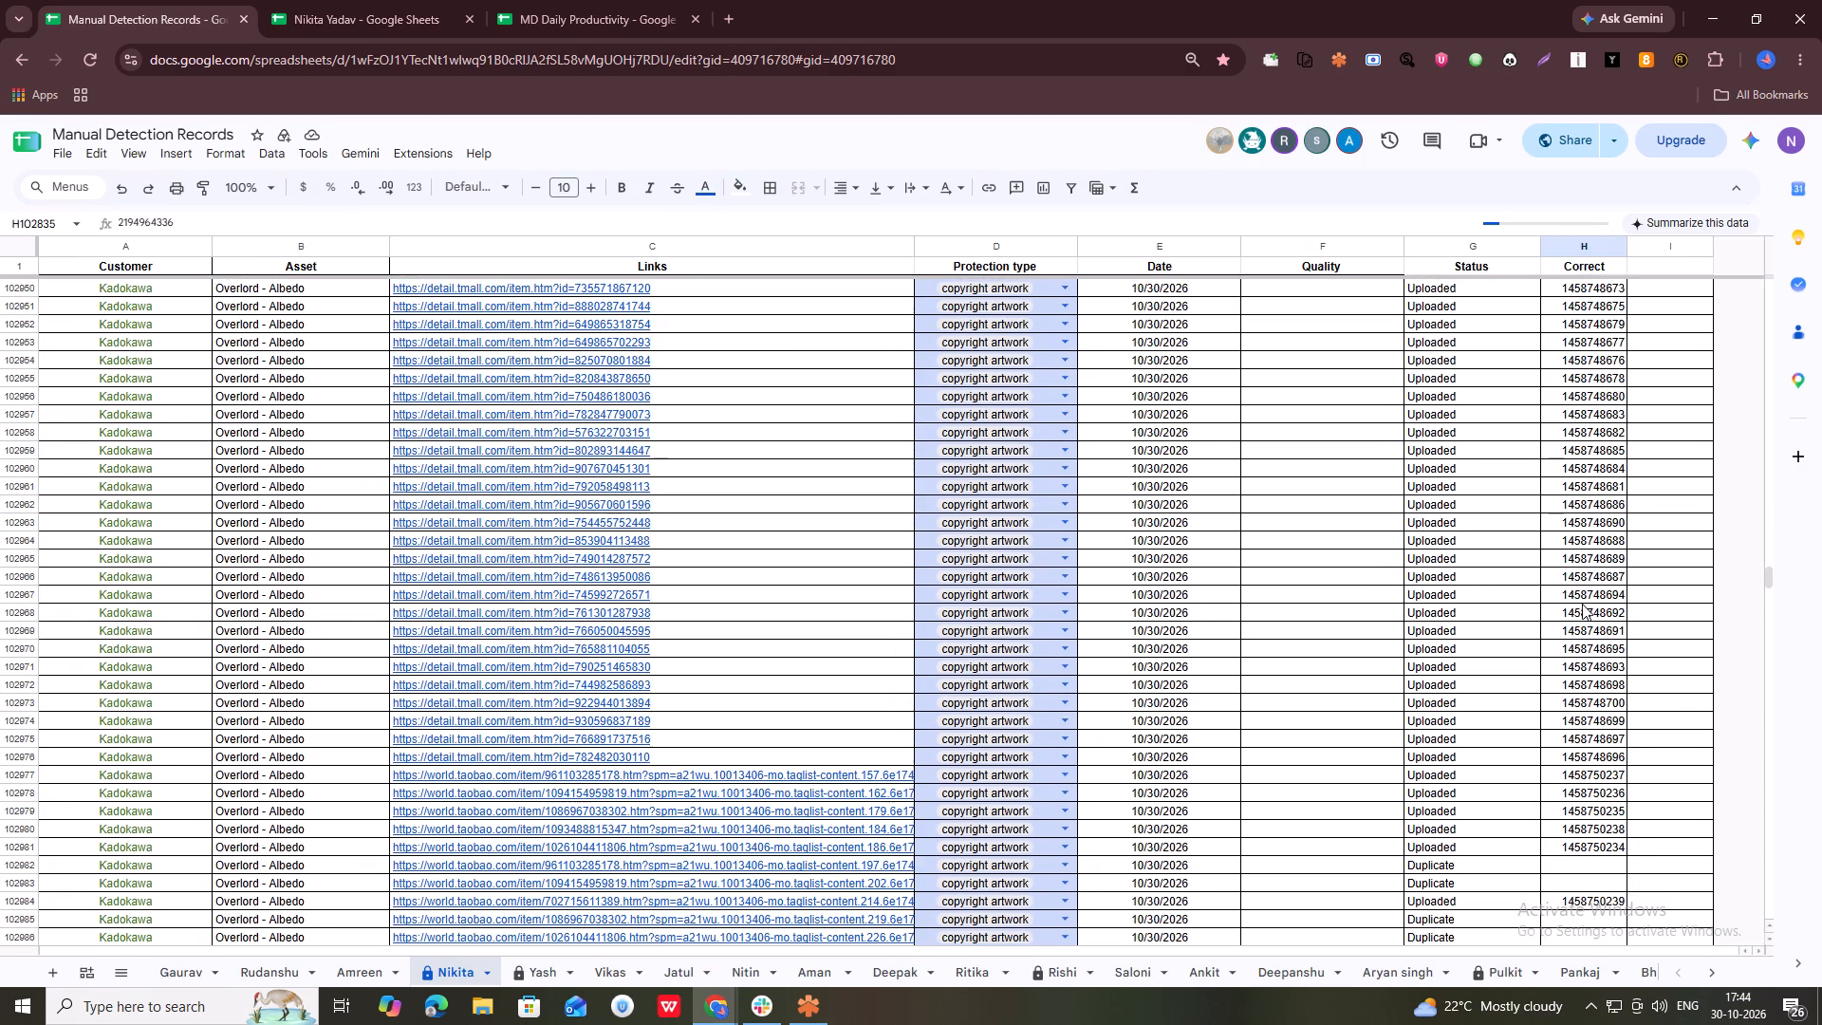
scroll(1583, 600, "down", 17)
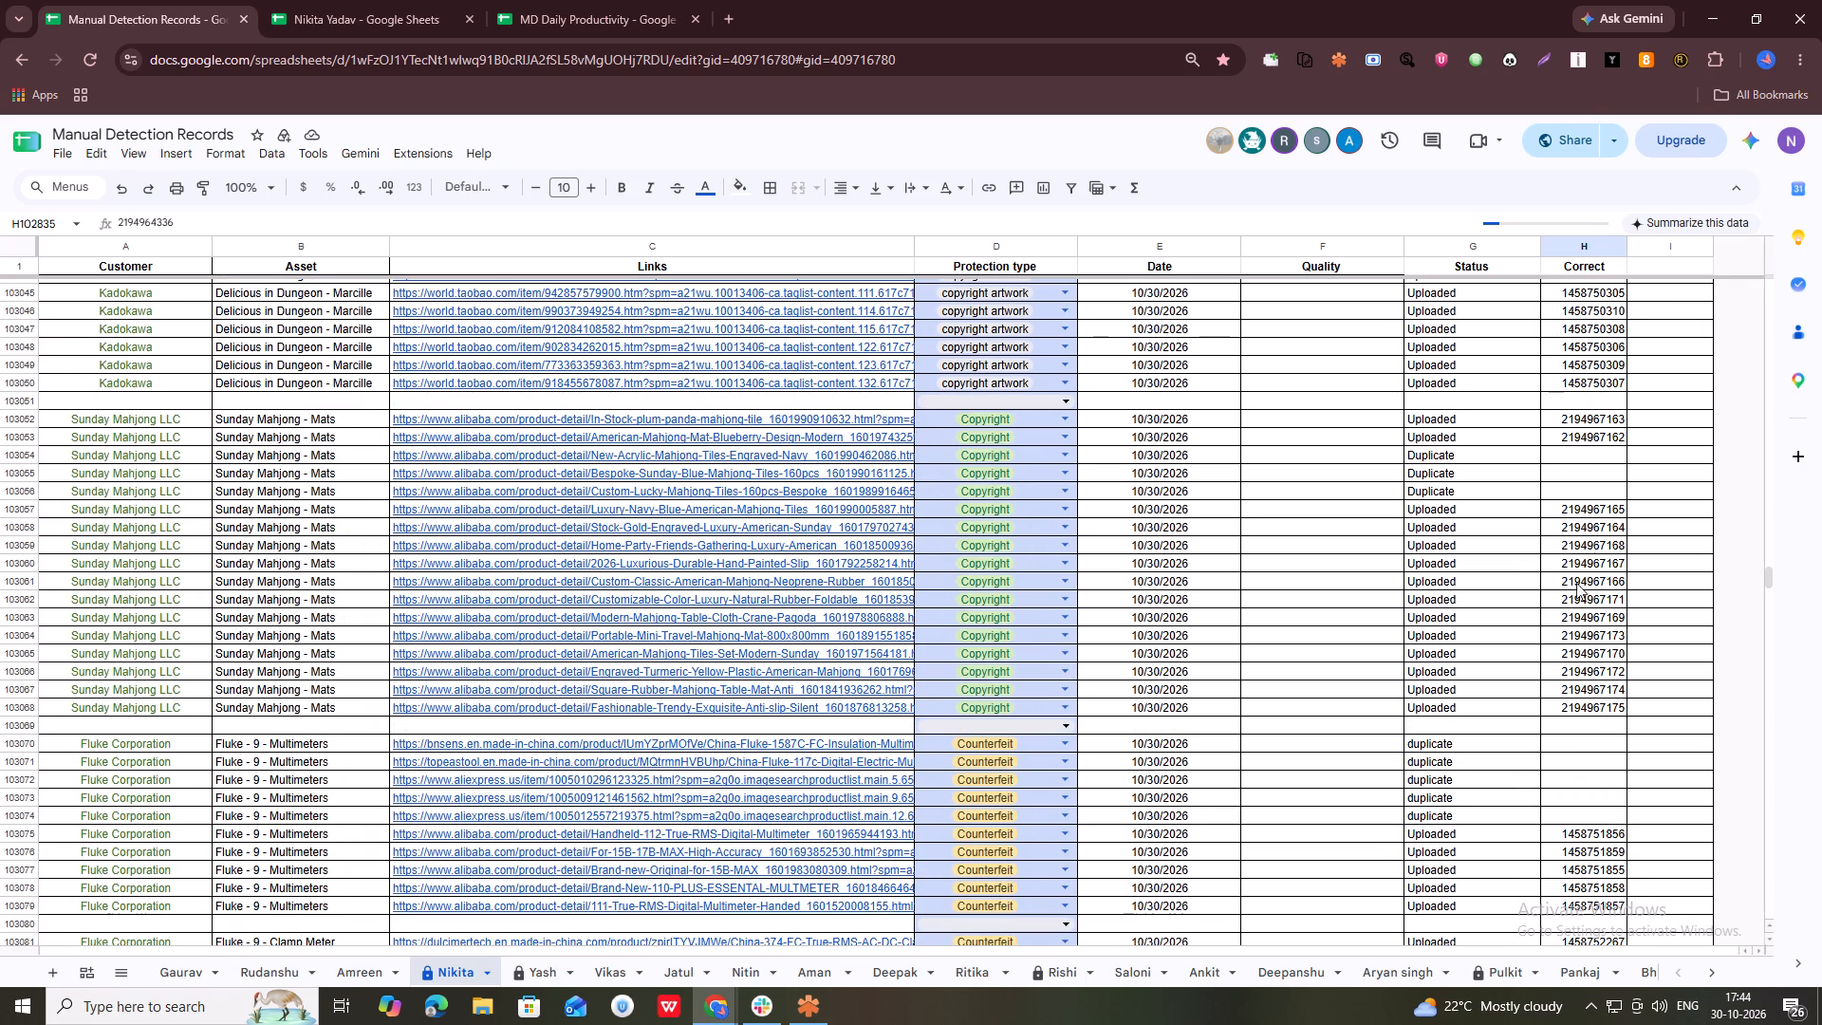
left_click(1561, 700, "shift")
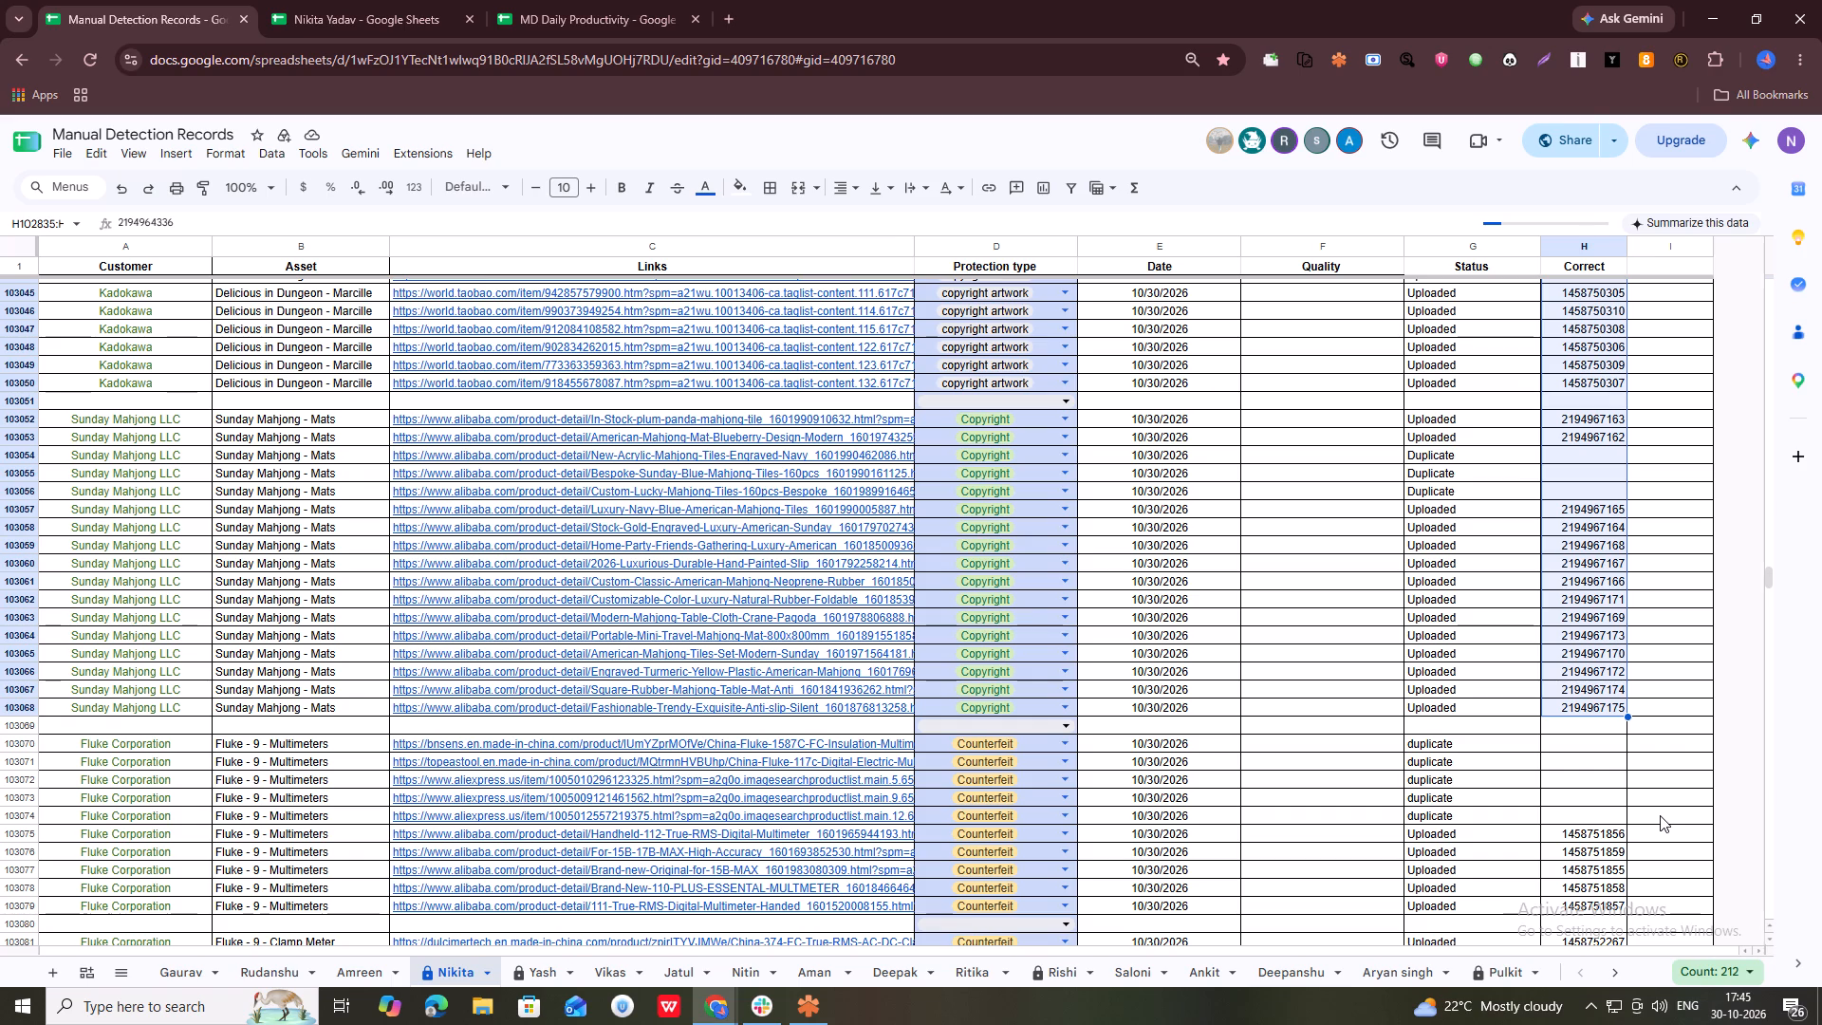
In the analyst's tracking sheet, check the sum of links uploaded from The Walt Disney through VICTOR RACKETS INDUSTRIAL CORP.
left_click(305, 1)
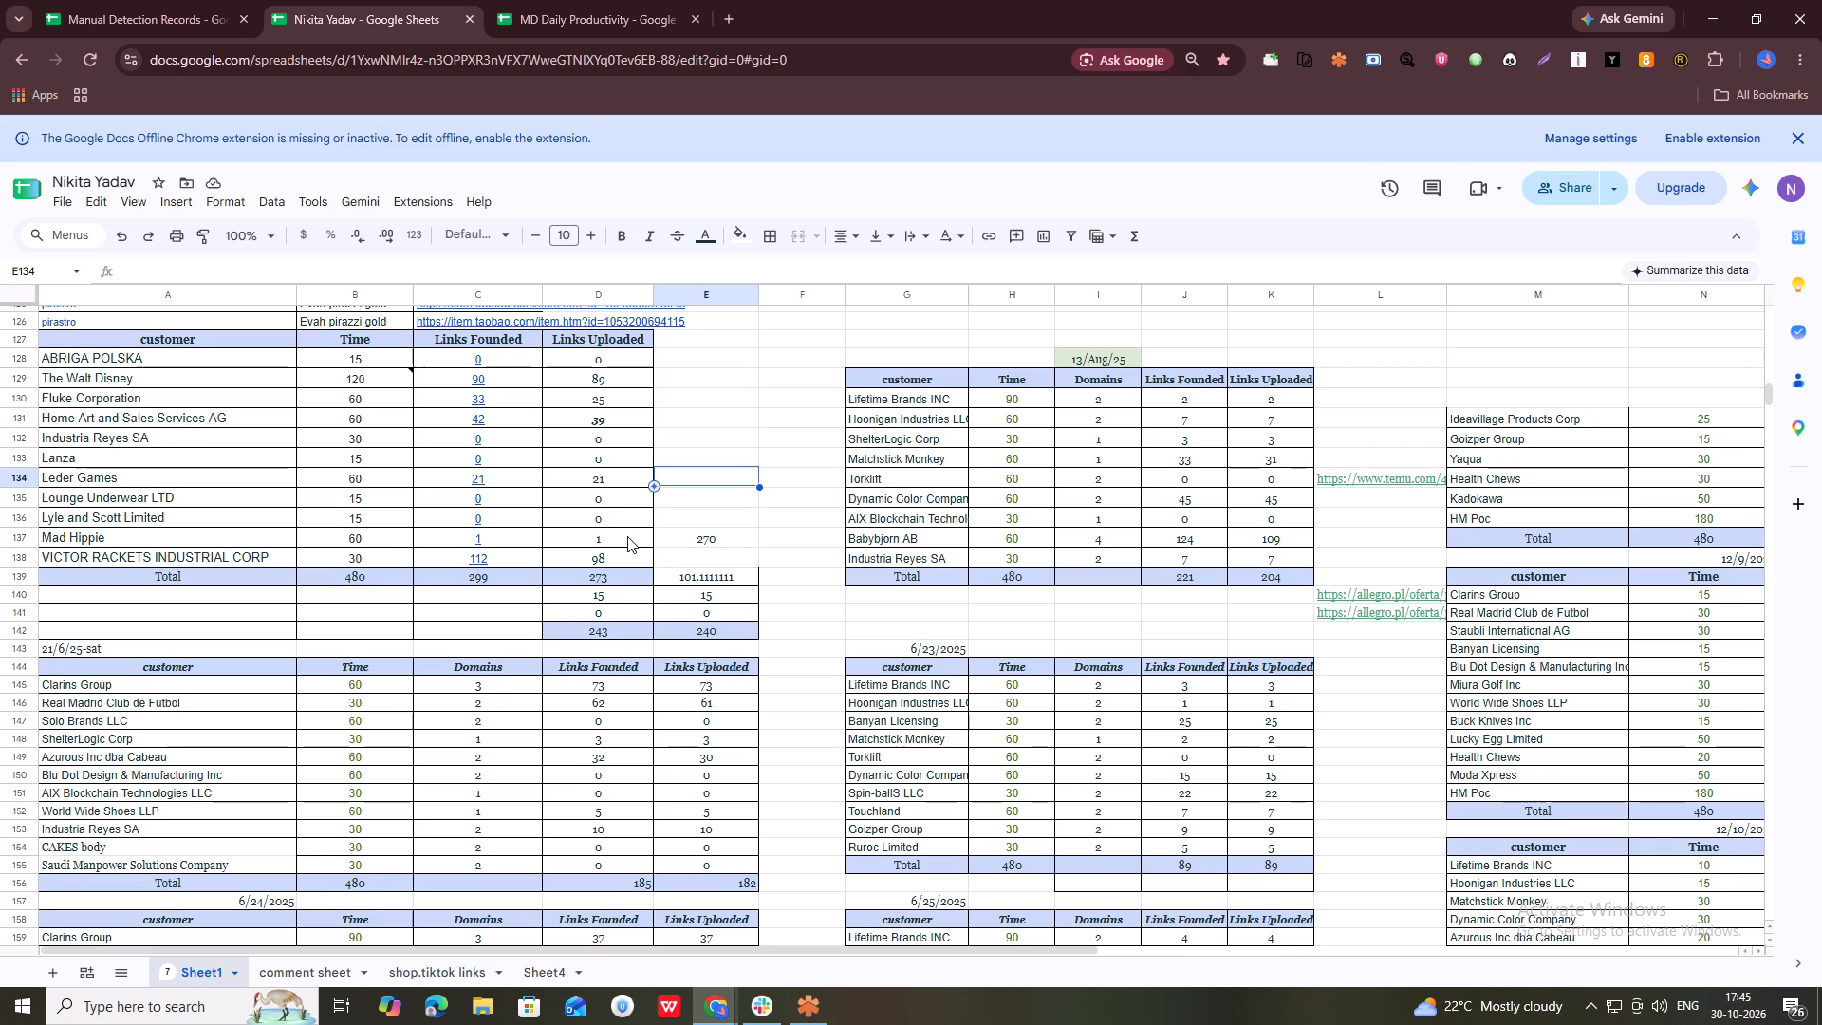
left_click(716, 420)
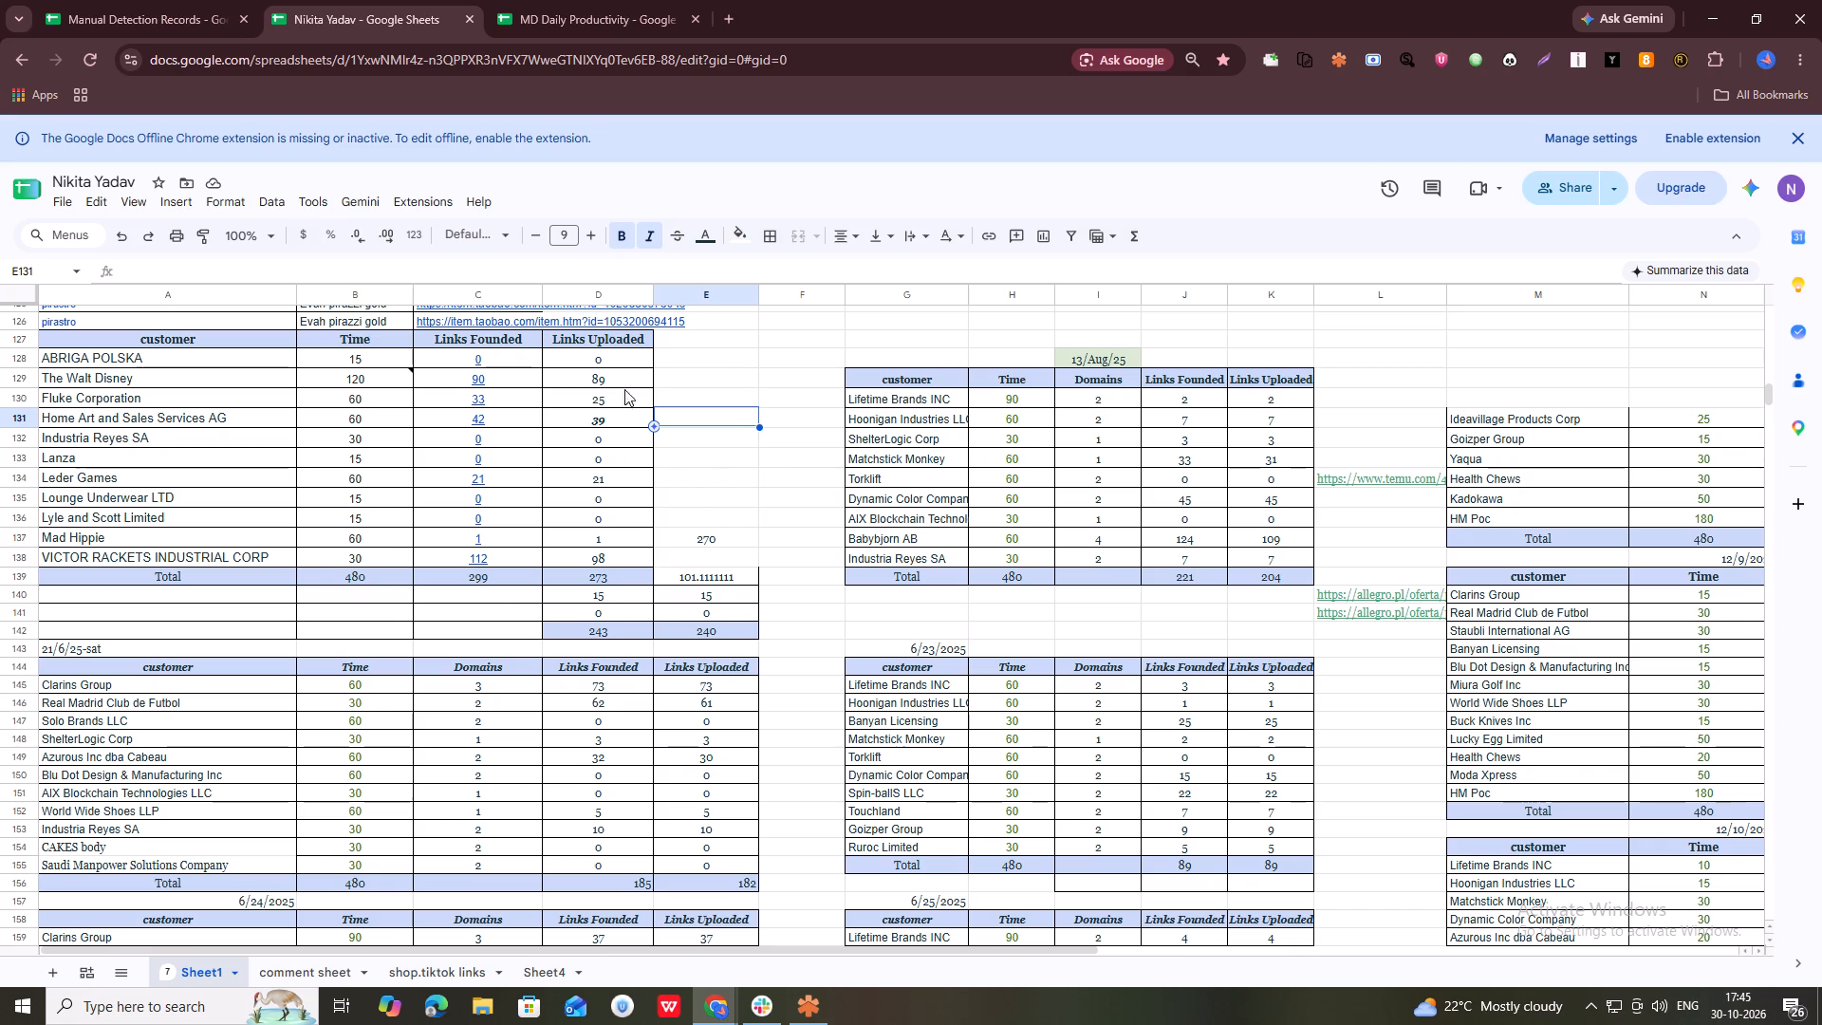
left_click_drag(620, 381, 629, 553)
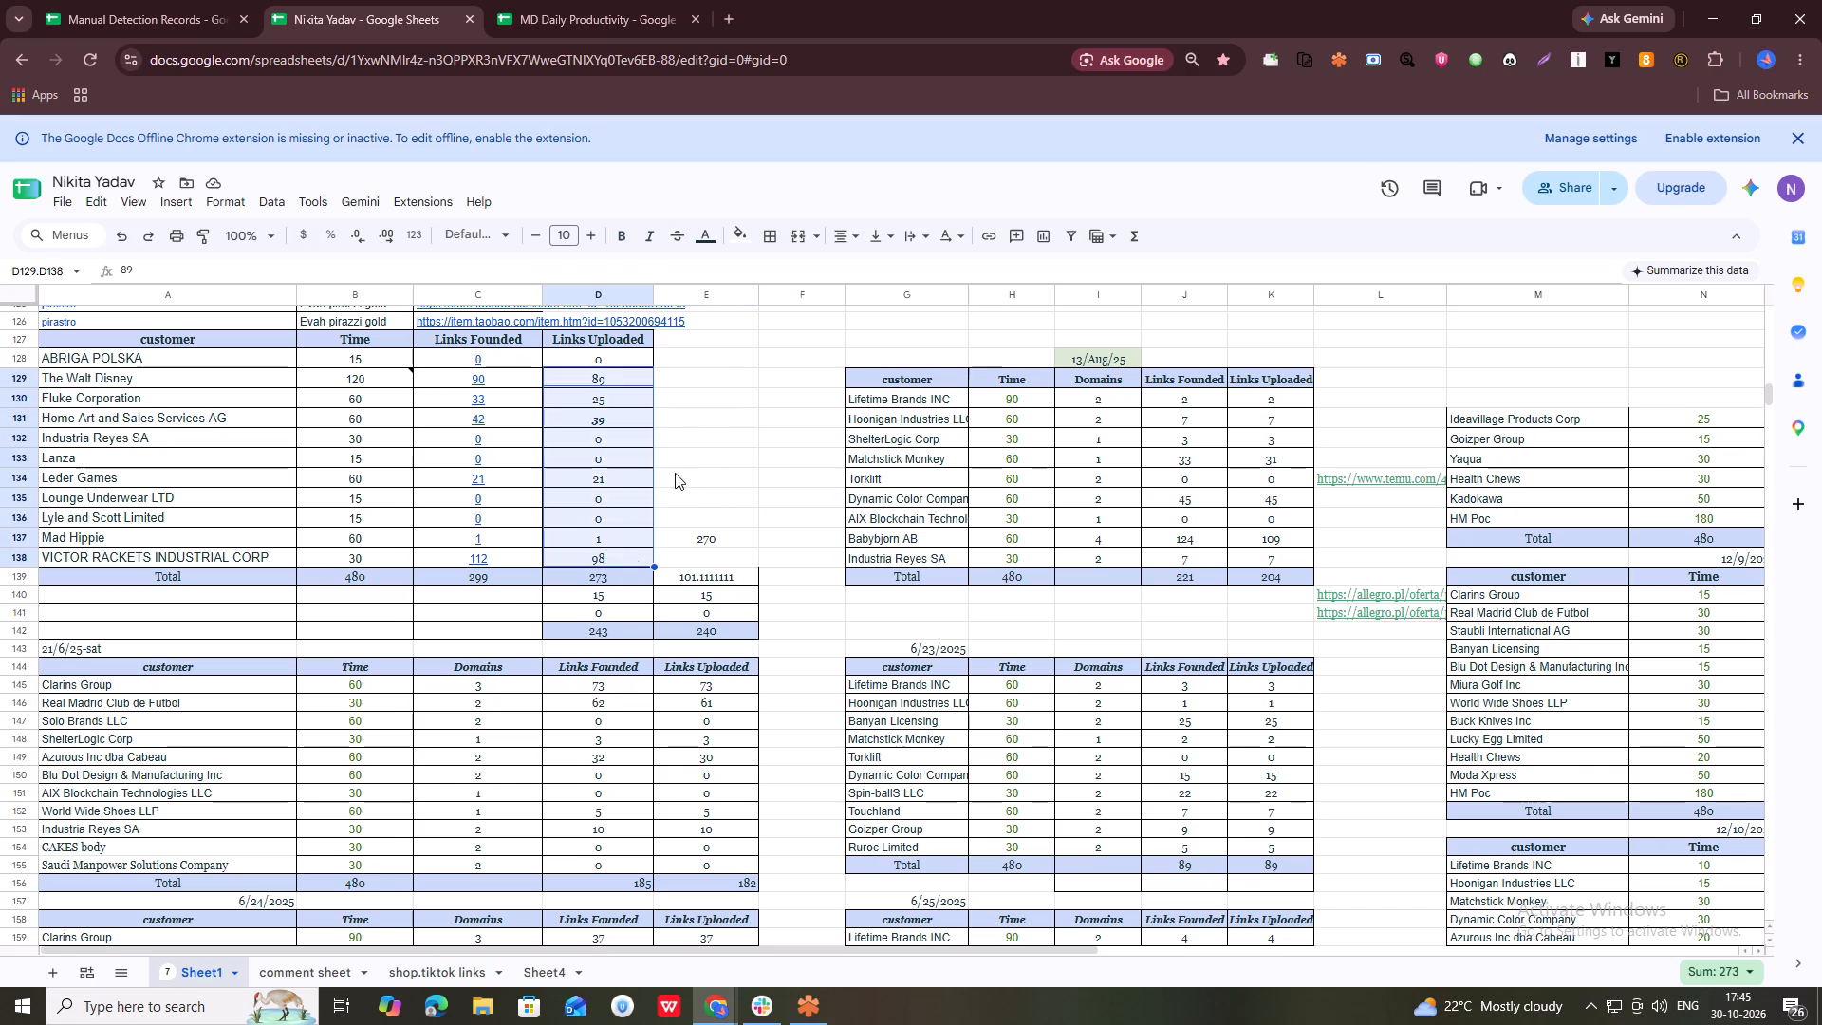
left_click(710, 440)
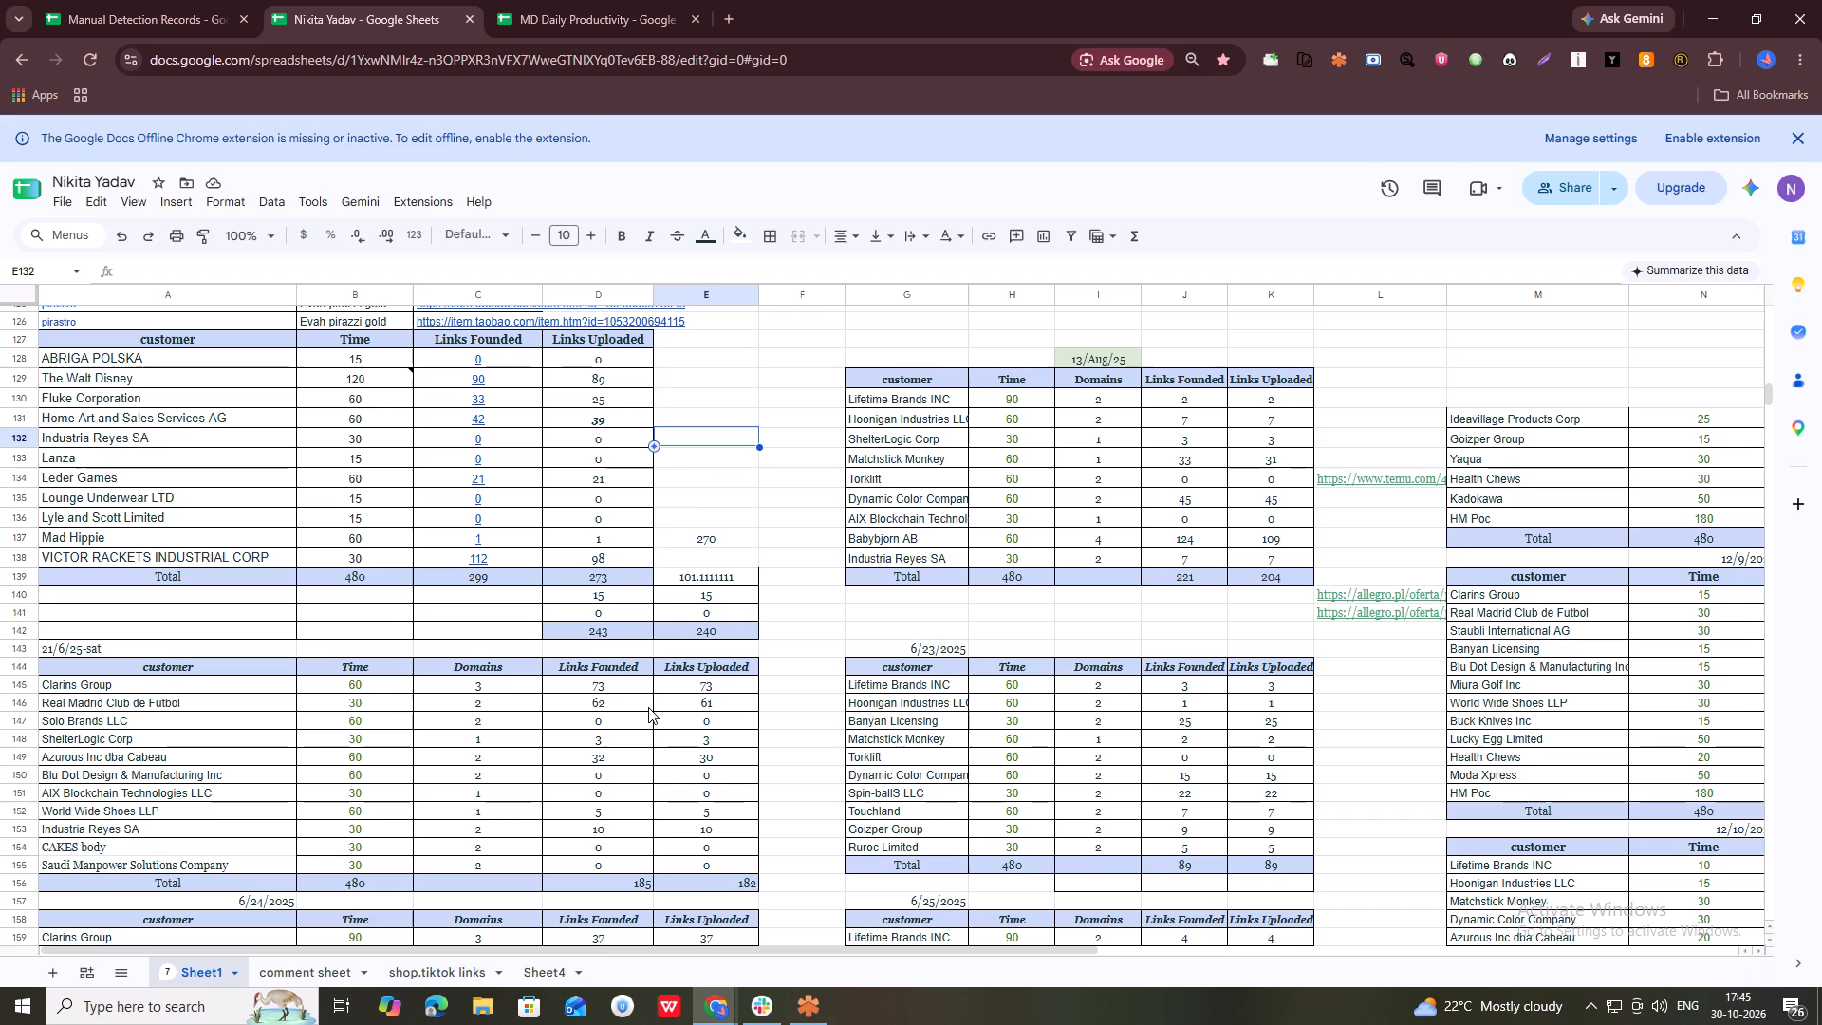
Capture a screenshot of the customer table from its header to the Total row, covering Customer through Links Uploaded.
key("shift+super+s")
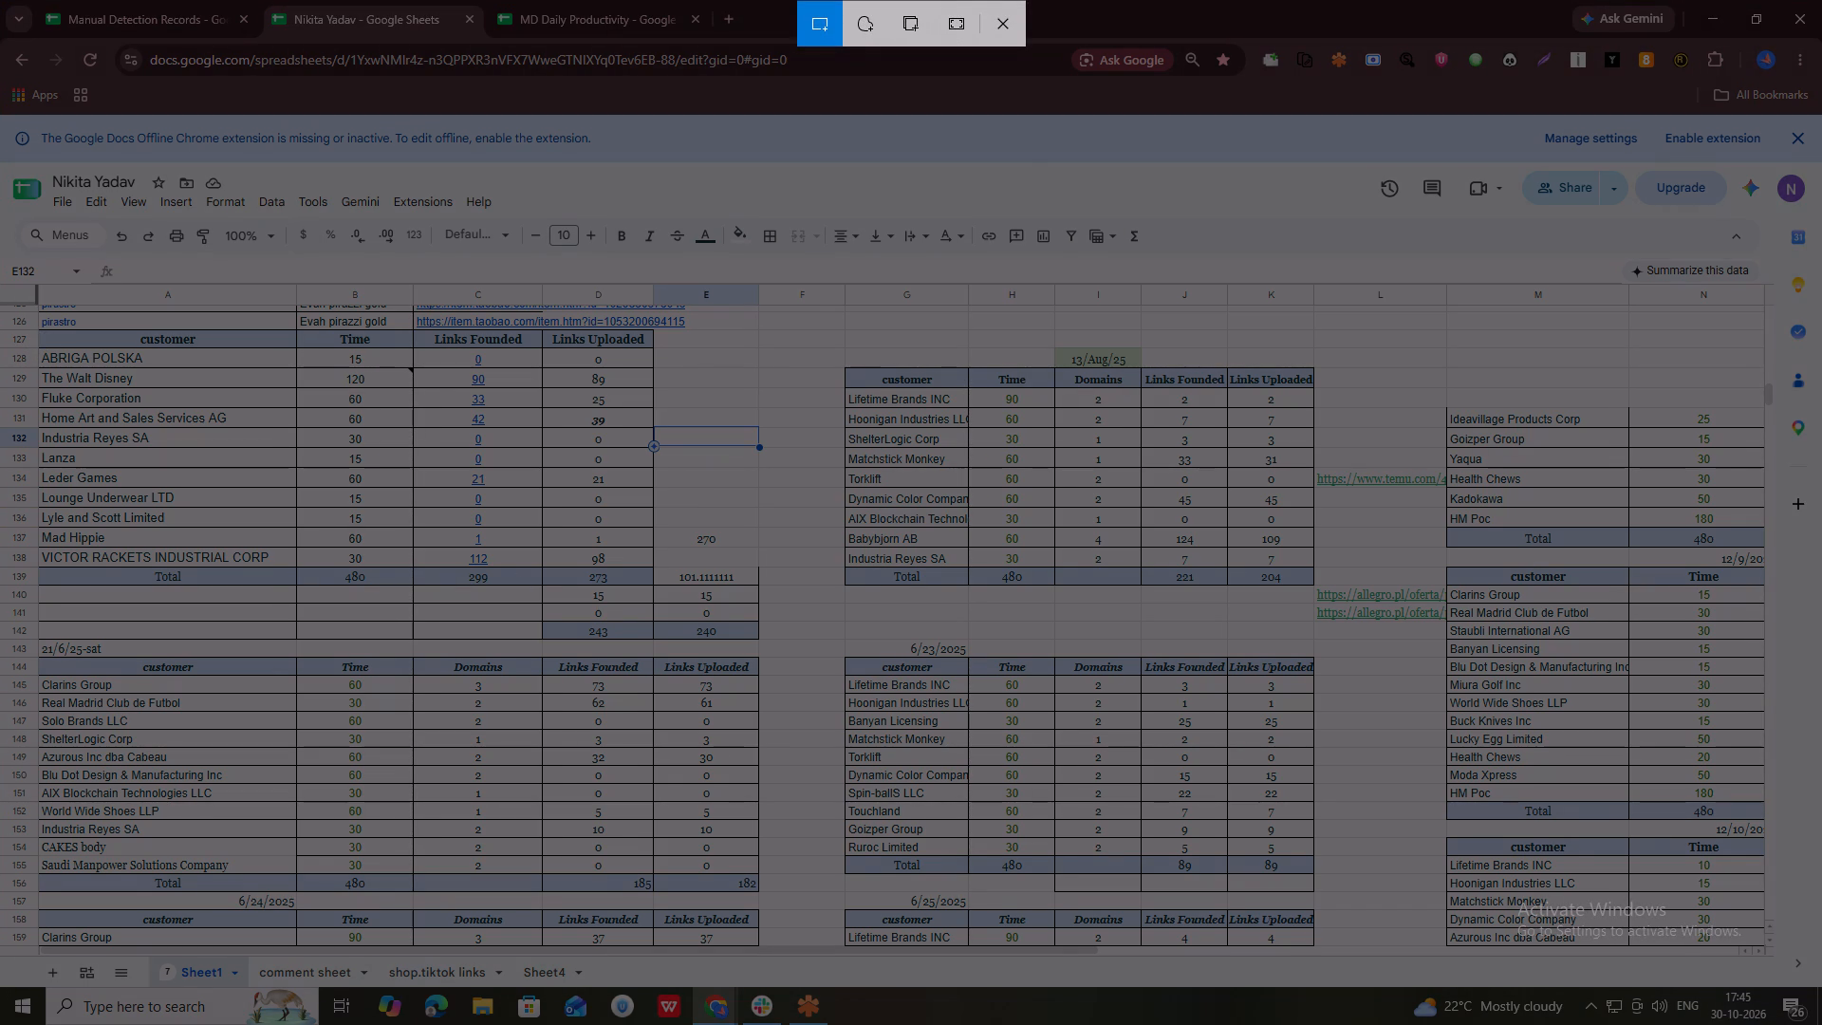
left_click_drag(39, 328, 218, 584)
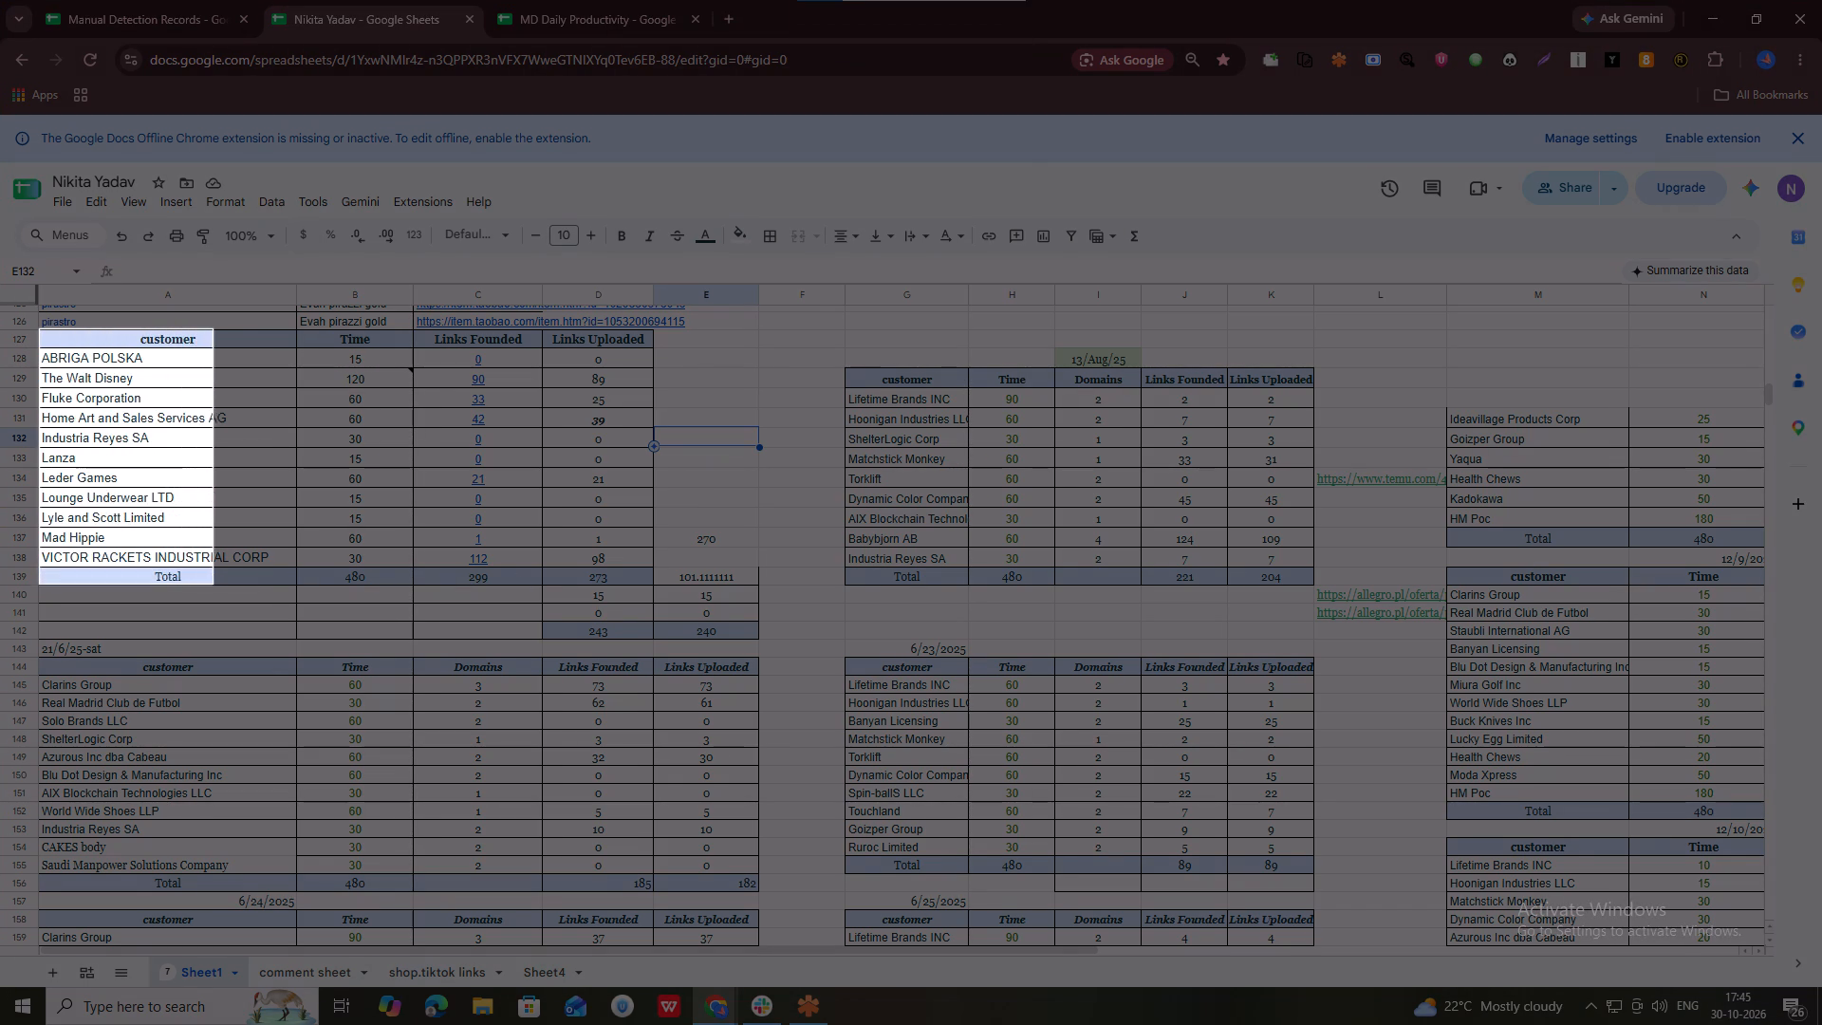
left_click_drag(218, 584, 652, 580)
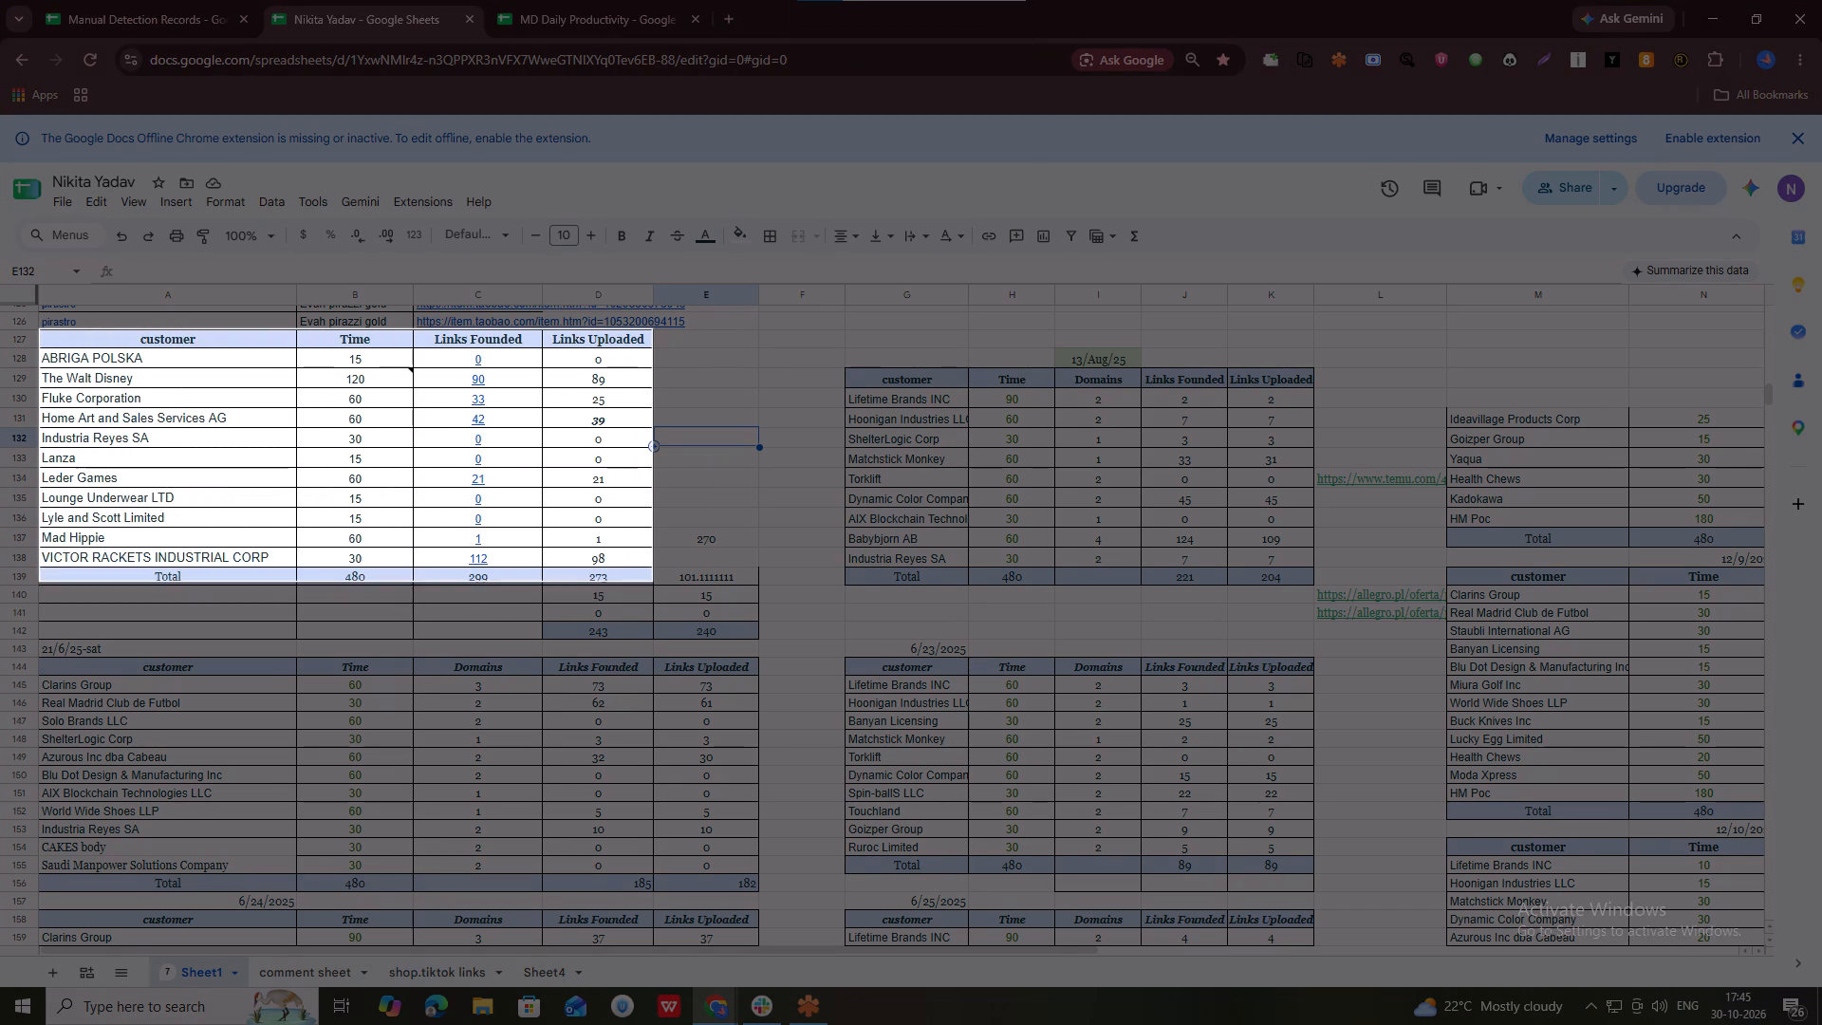
left_click_drag(652, 580, 654, 583)
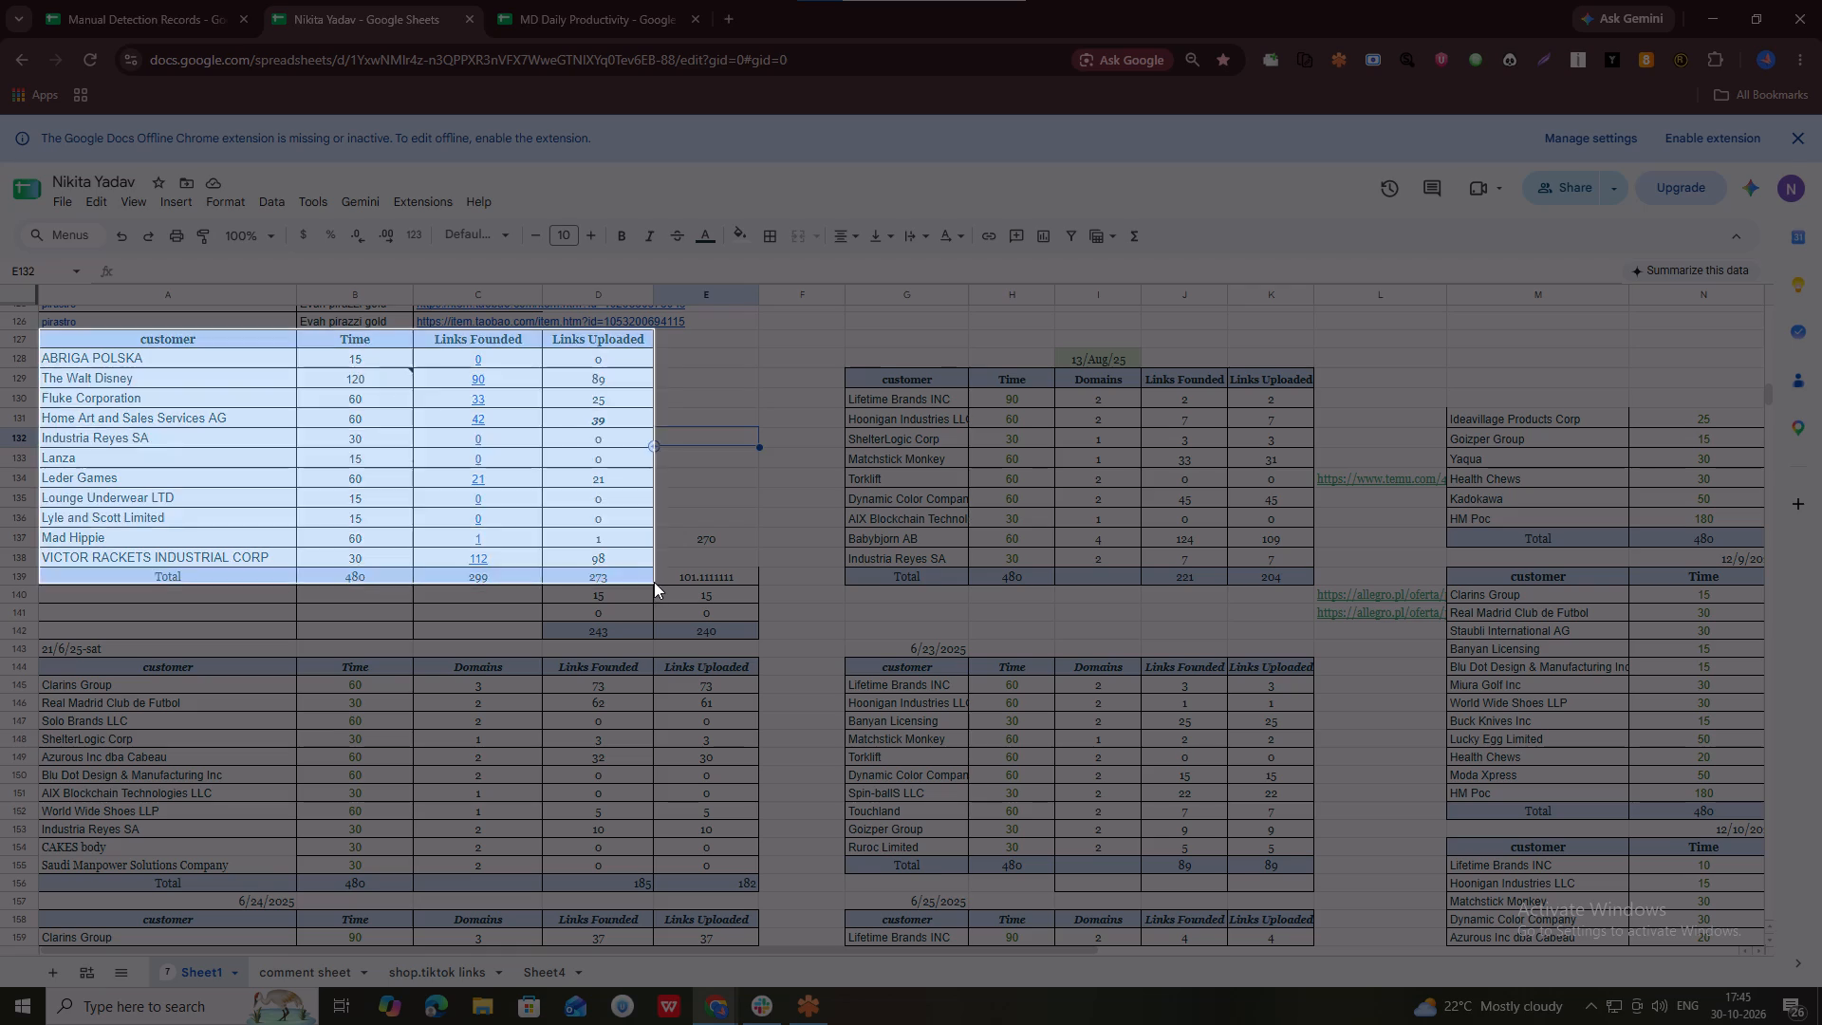
Launch Microsoft Teams.
key("alt+Tab")
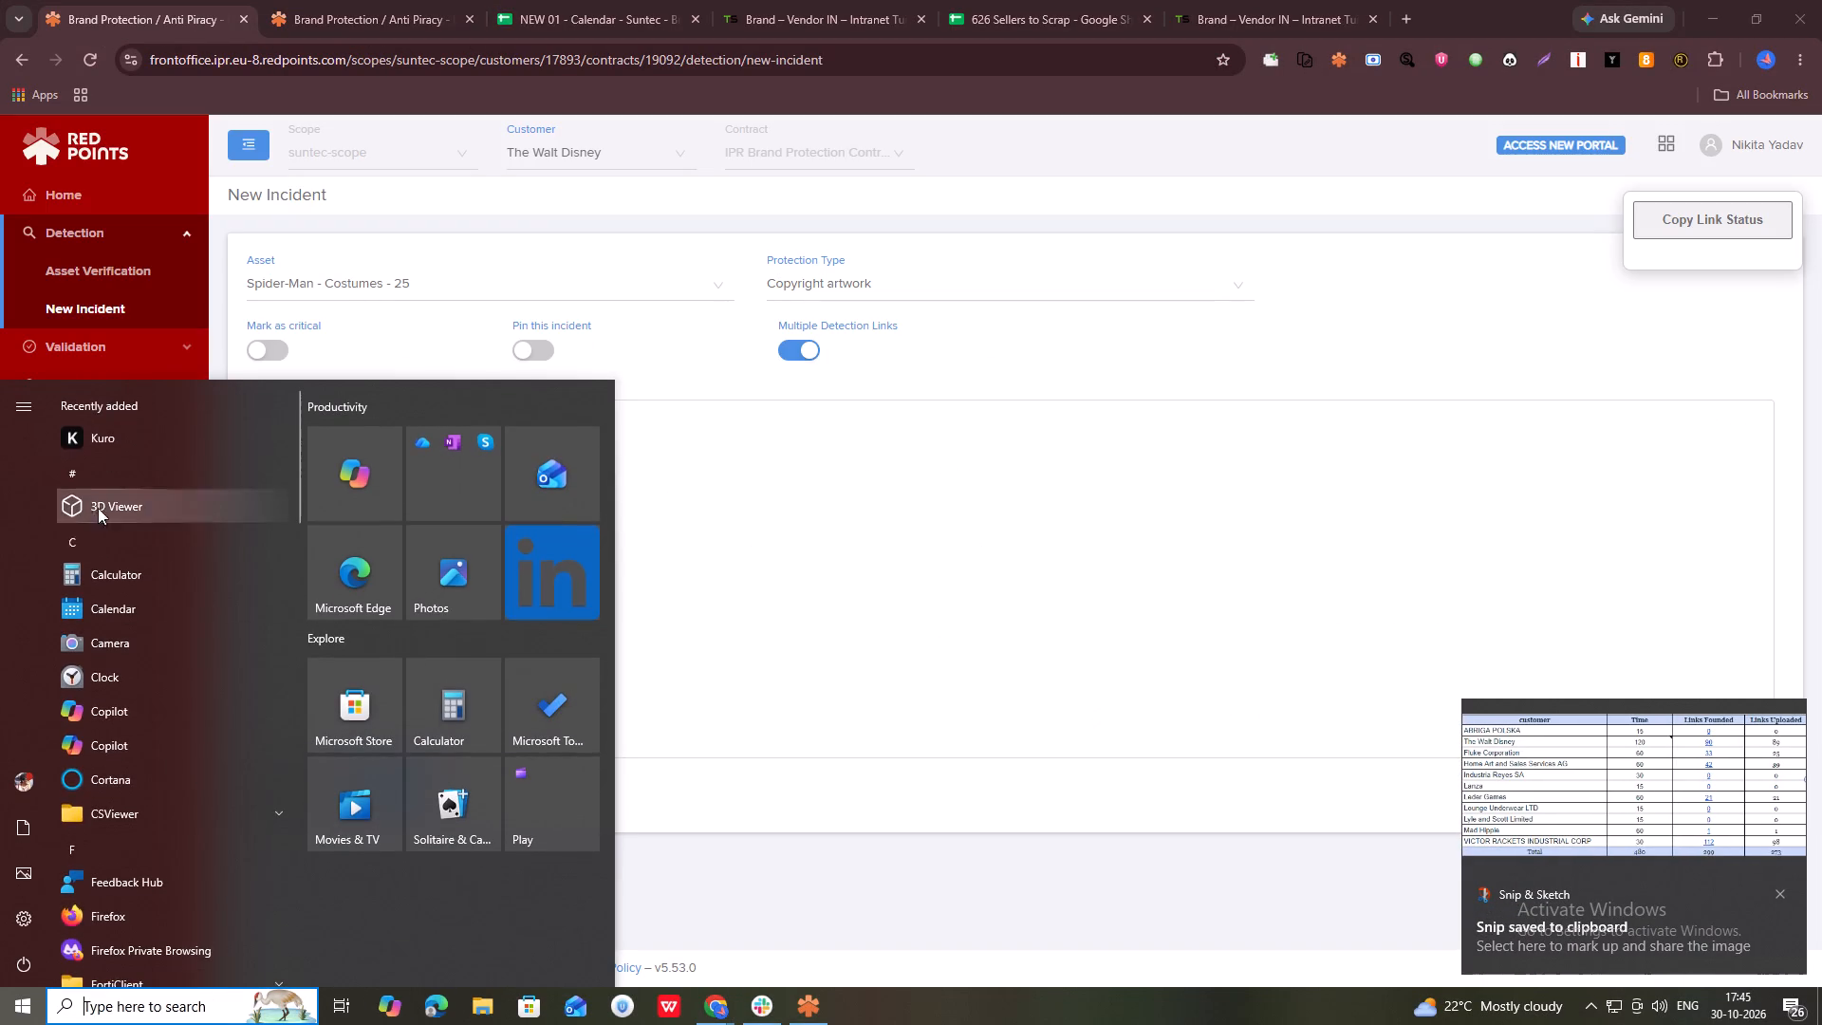
scroll(142, 811, "down", 9)
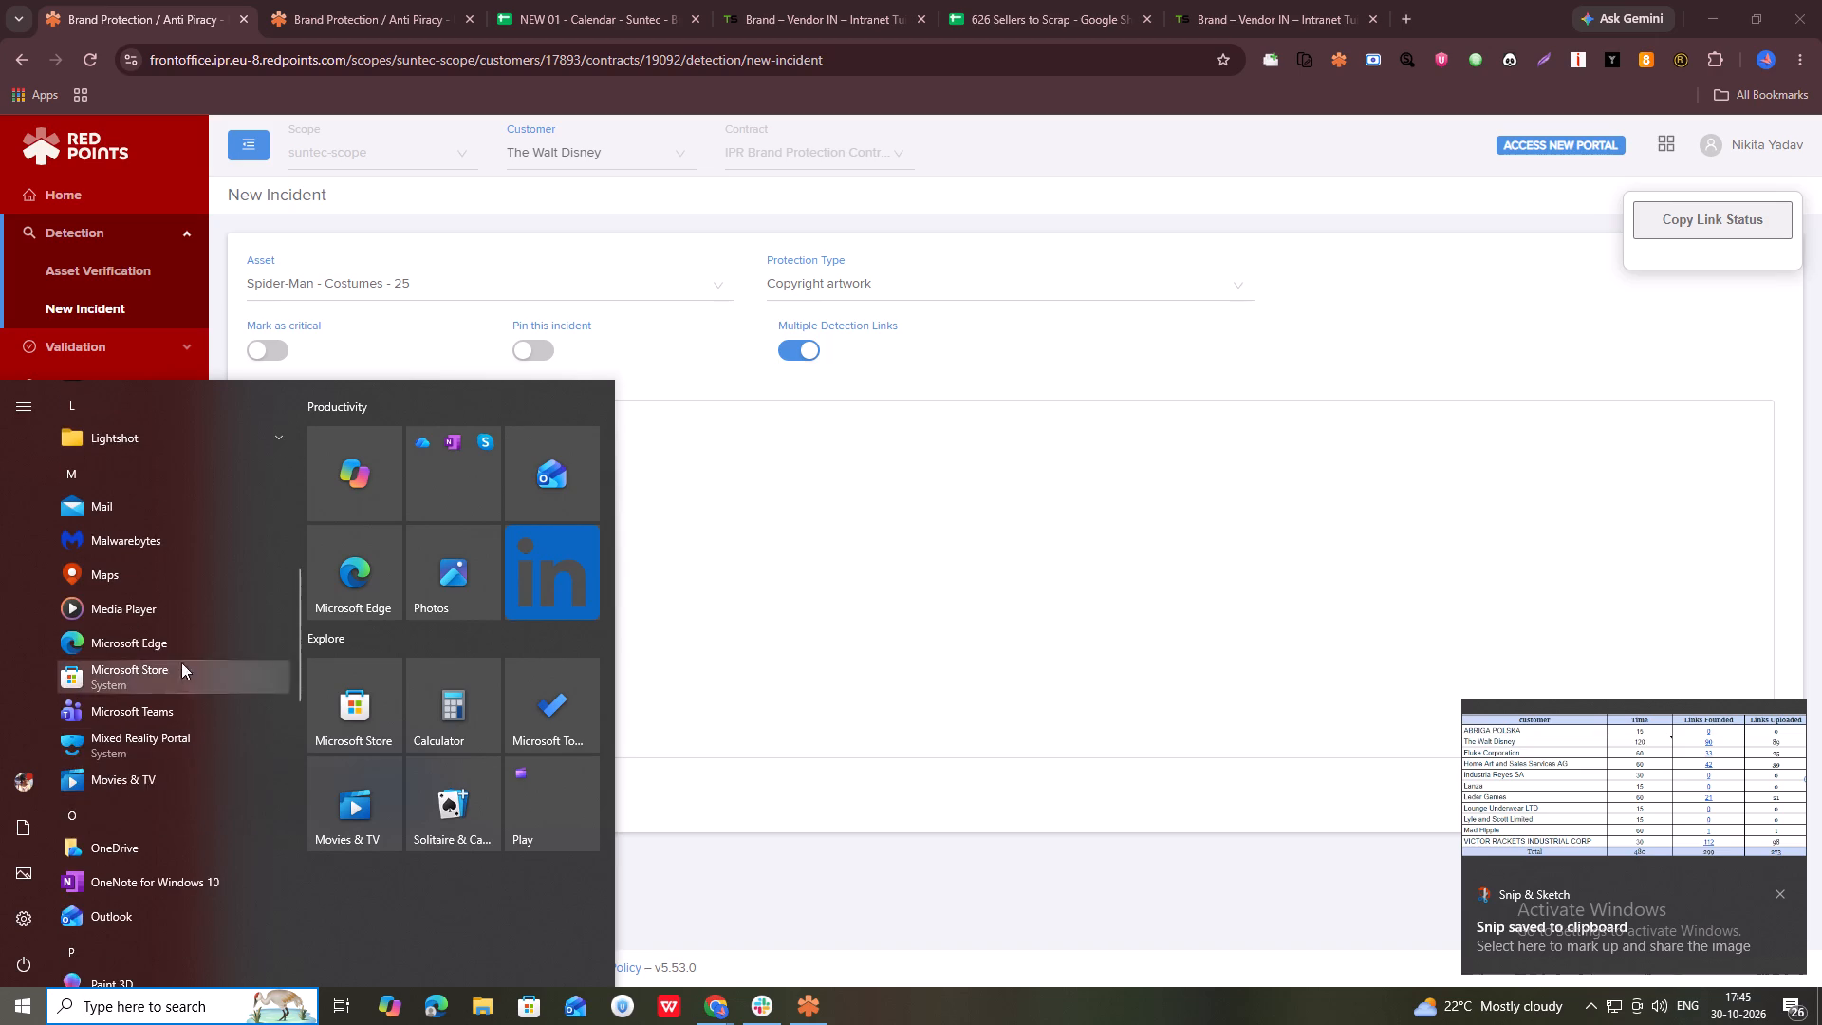
left_click(151, 714)
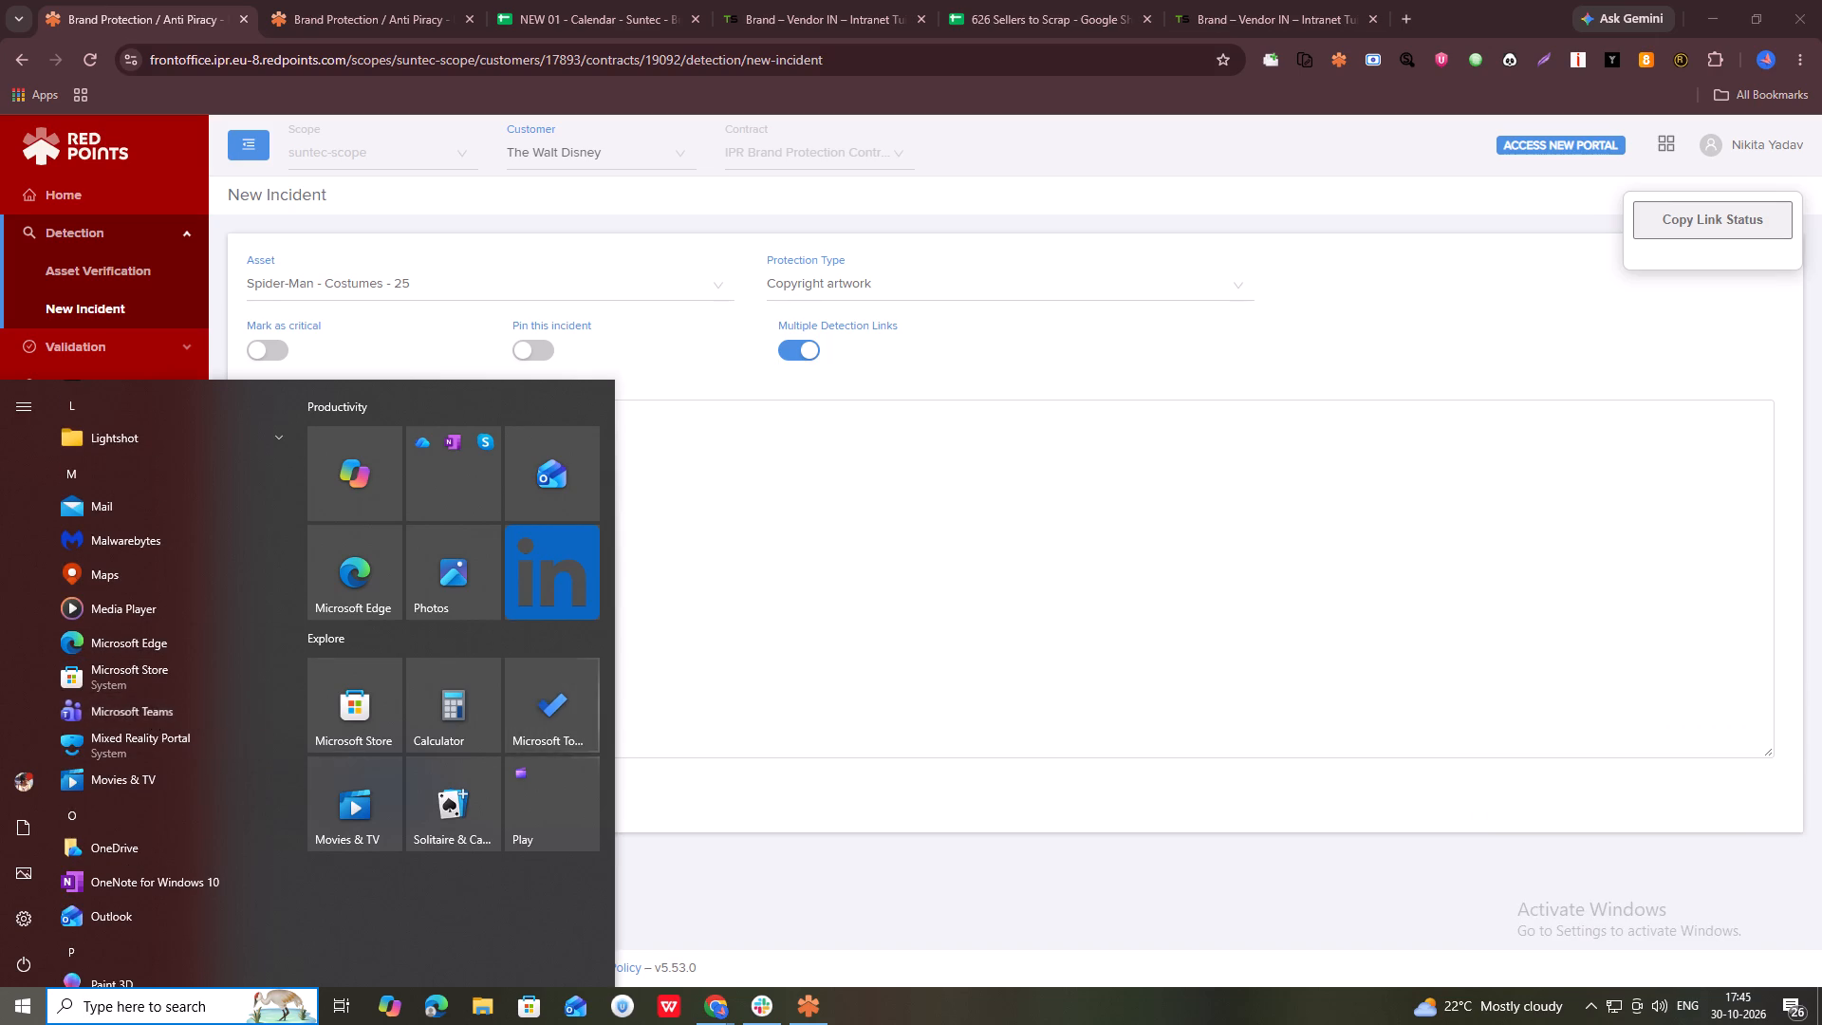
In a new browser tab, start an addition with 212 as the first number.
left_click(1406, 18)
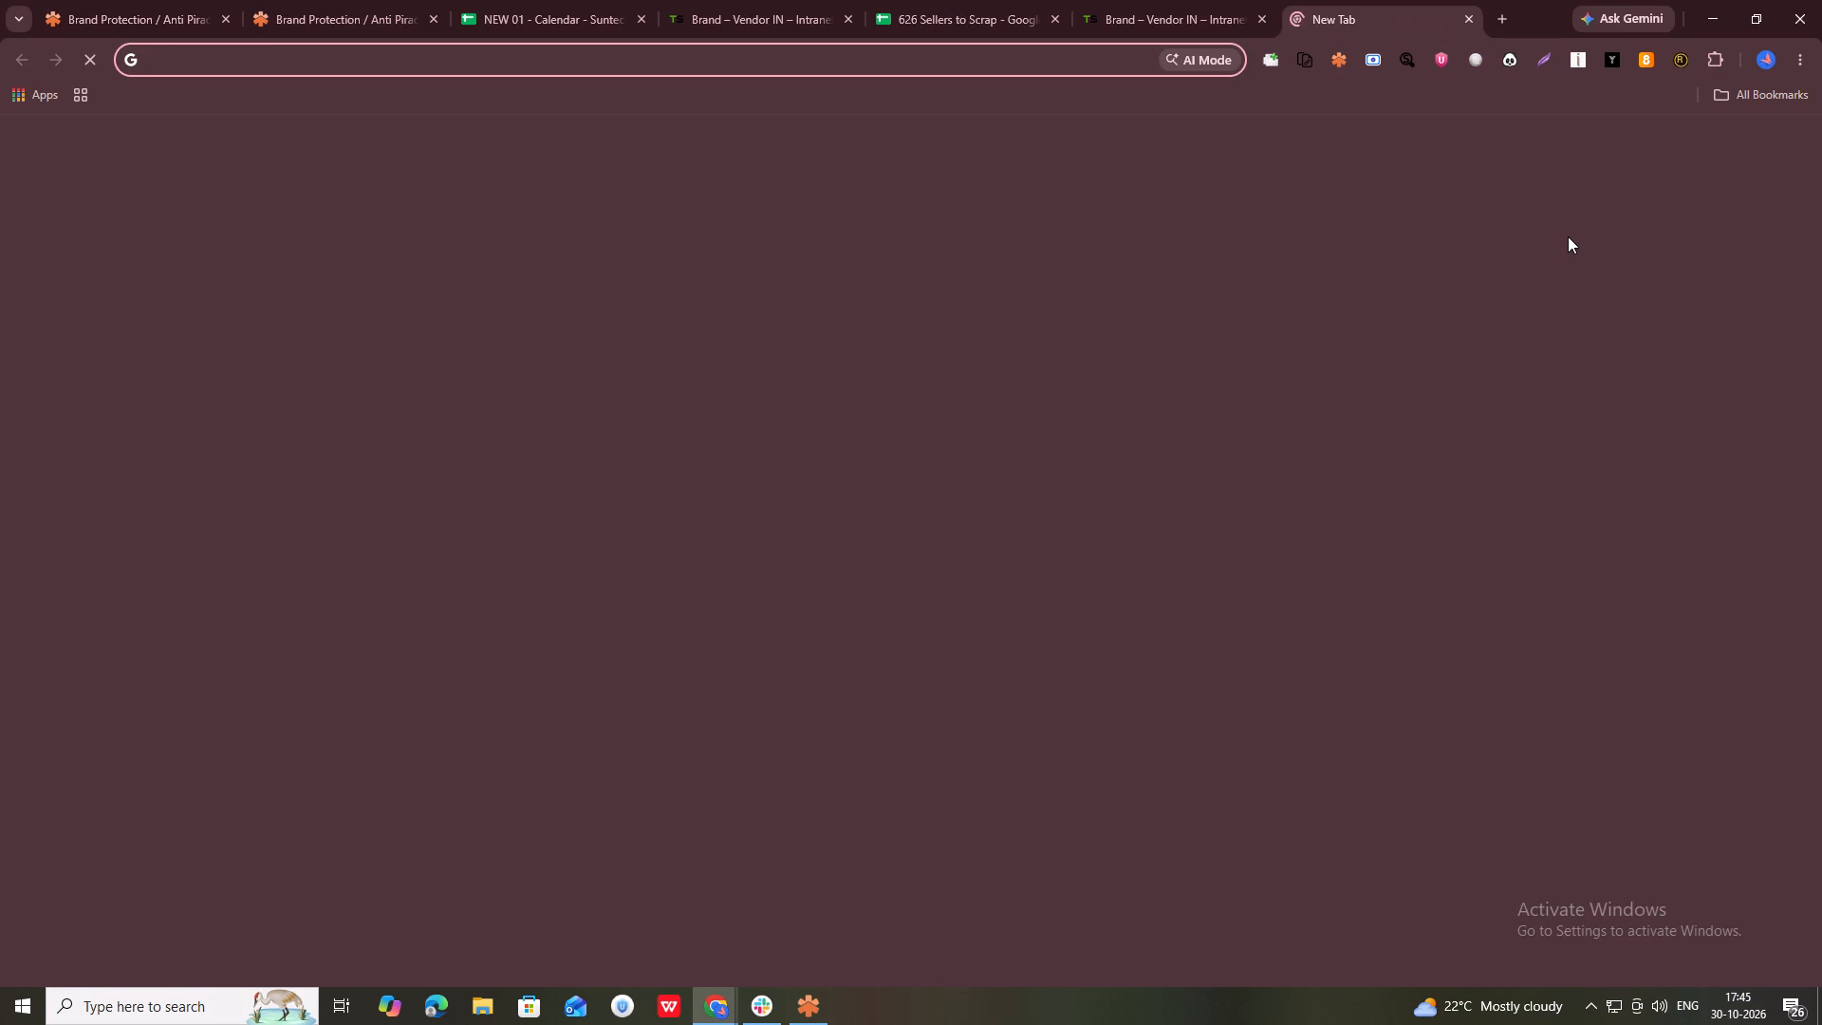
type("212")
type("+")
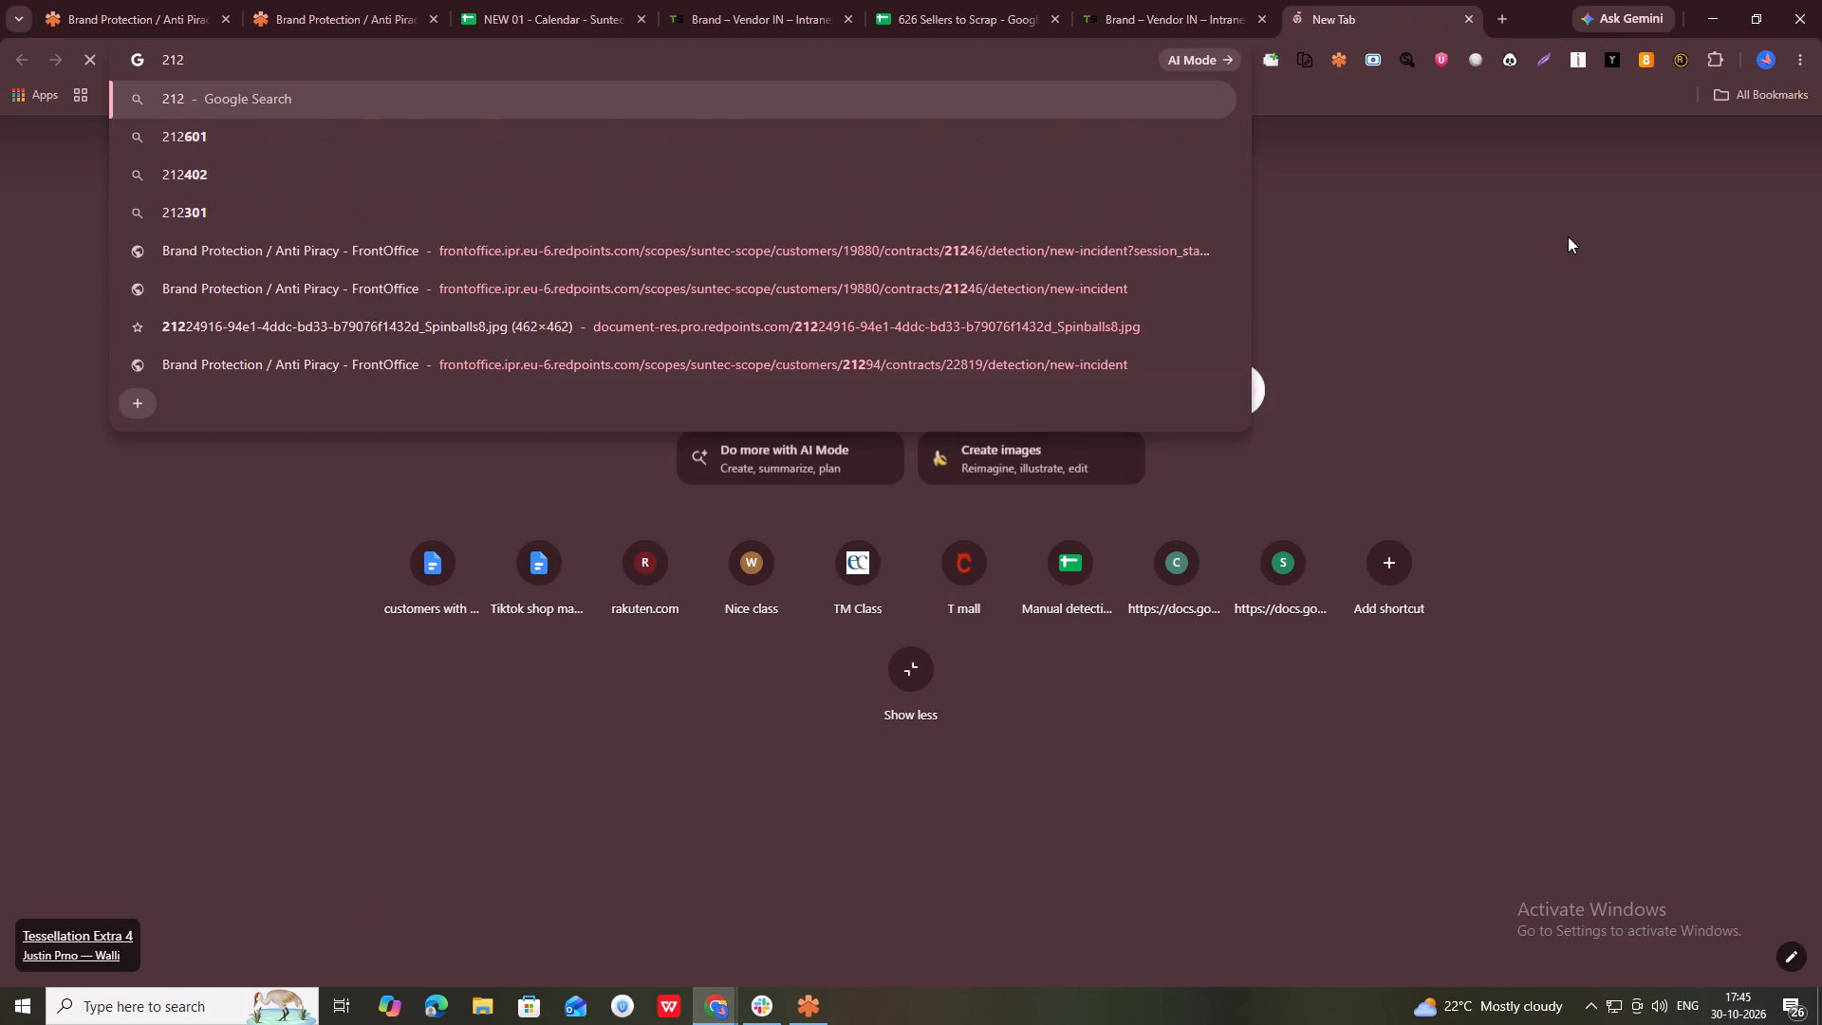
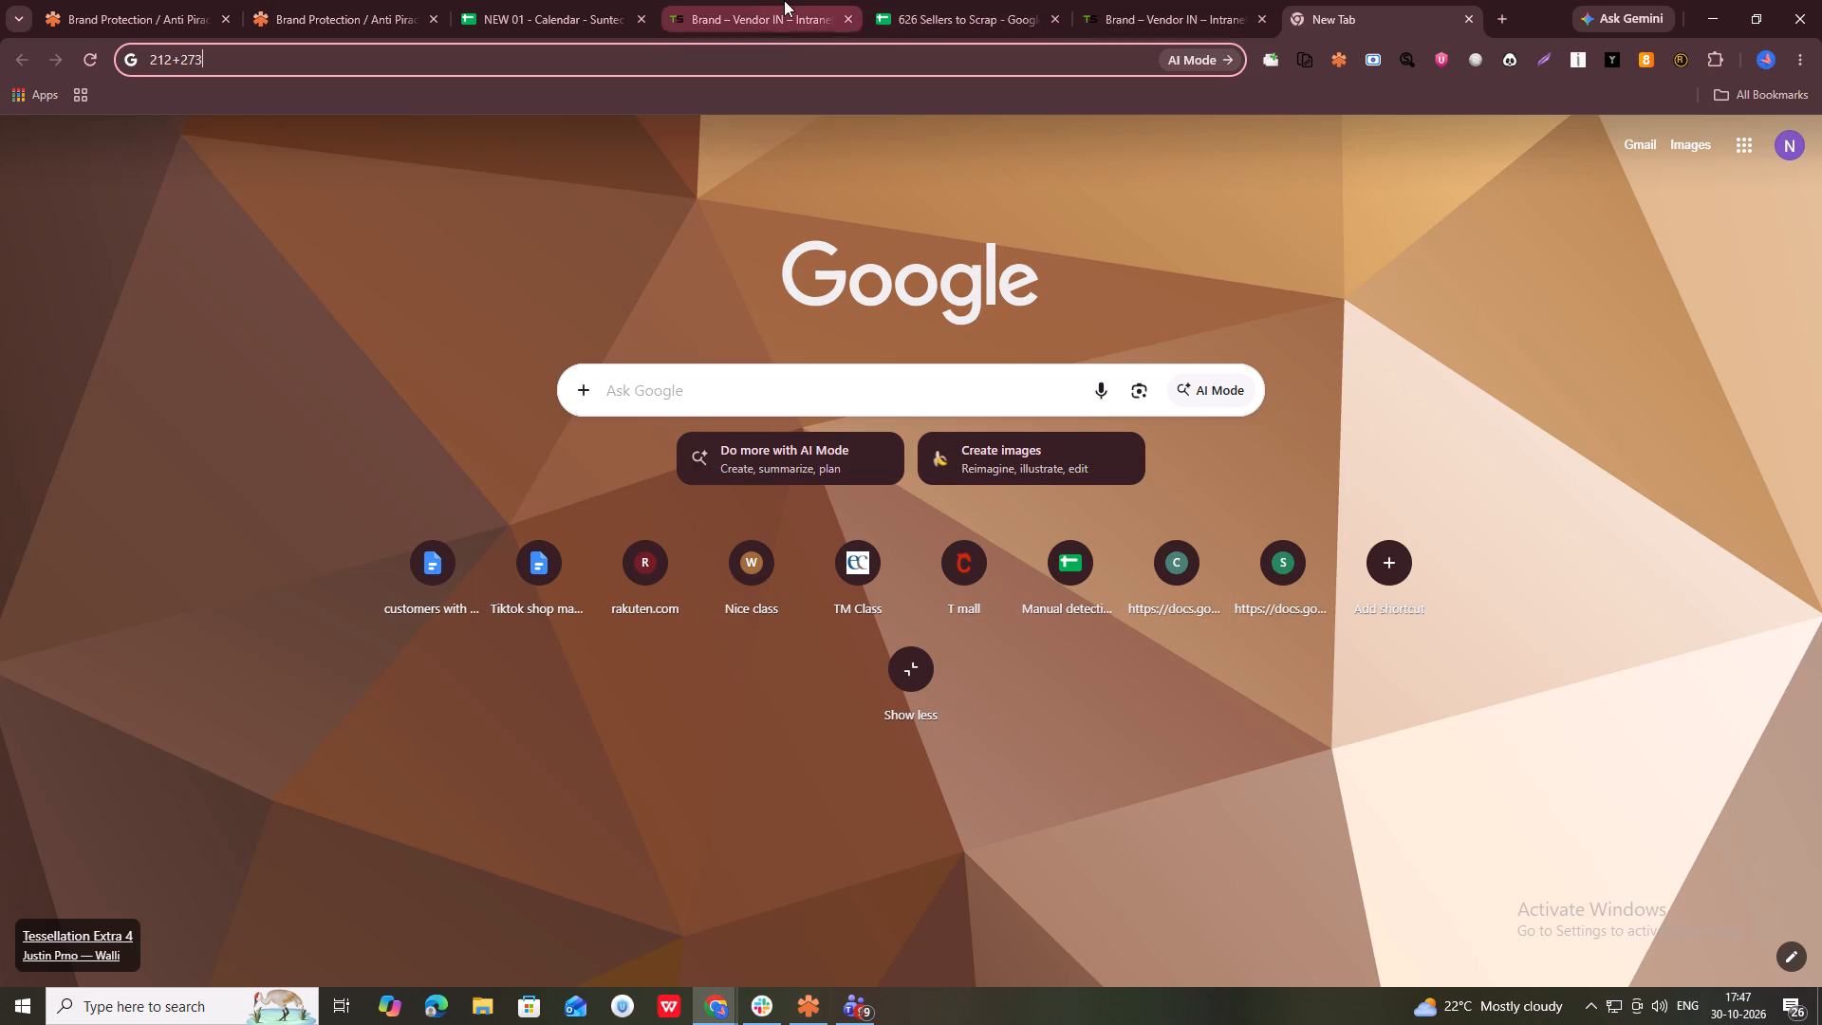
Switch back to the browser window holding the analyst's tracking sheet.
key("alt+Tab")
key("alt+Tab")
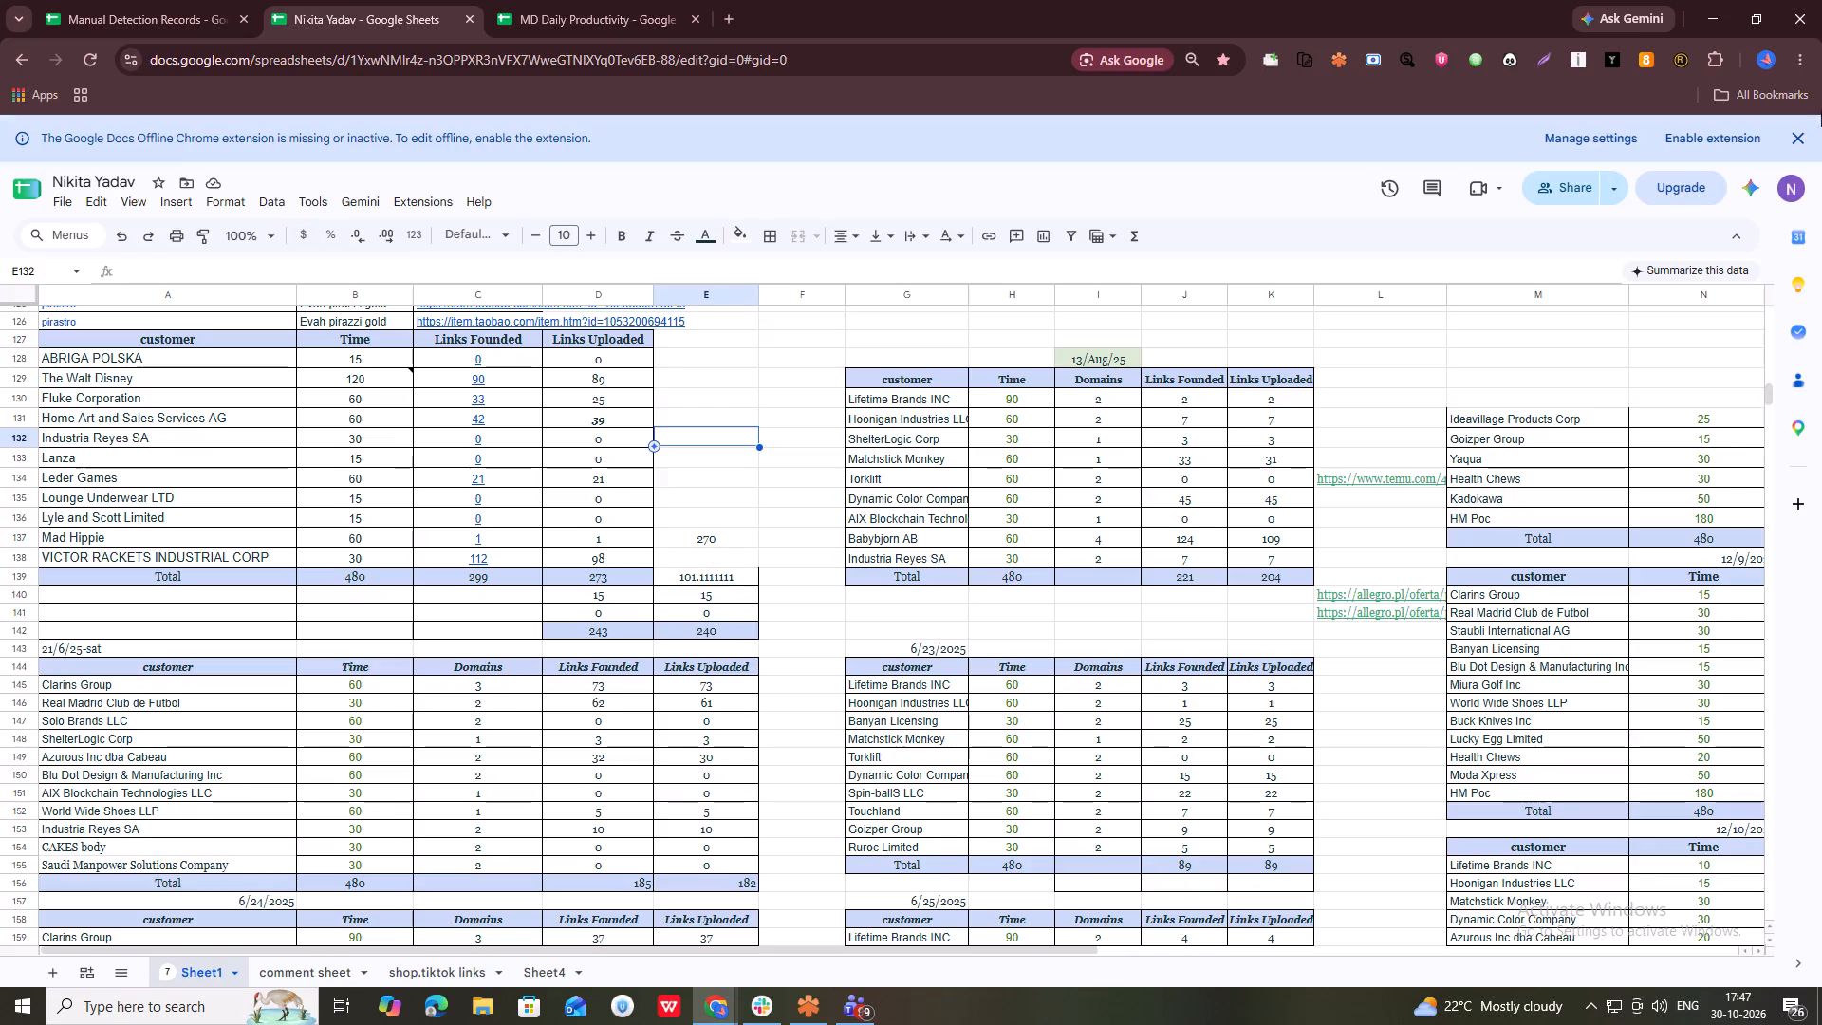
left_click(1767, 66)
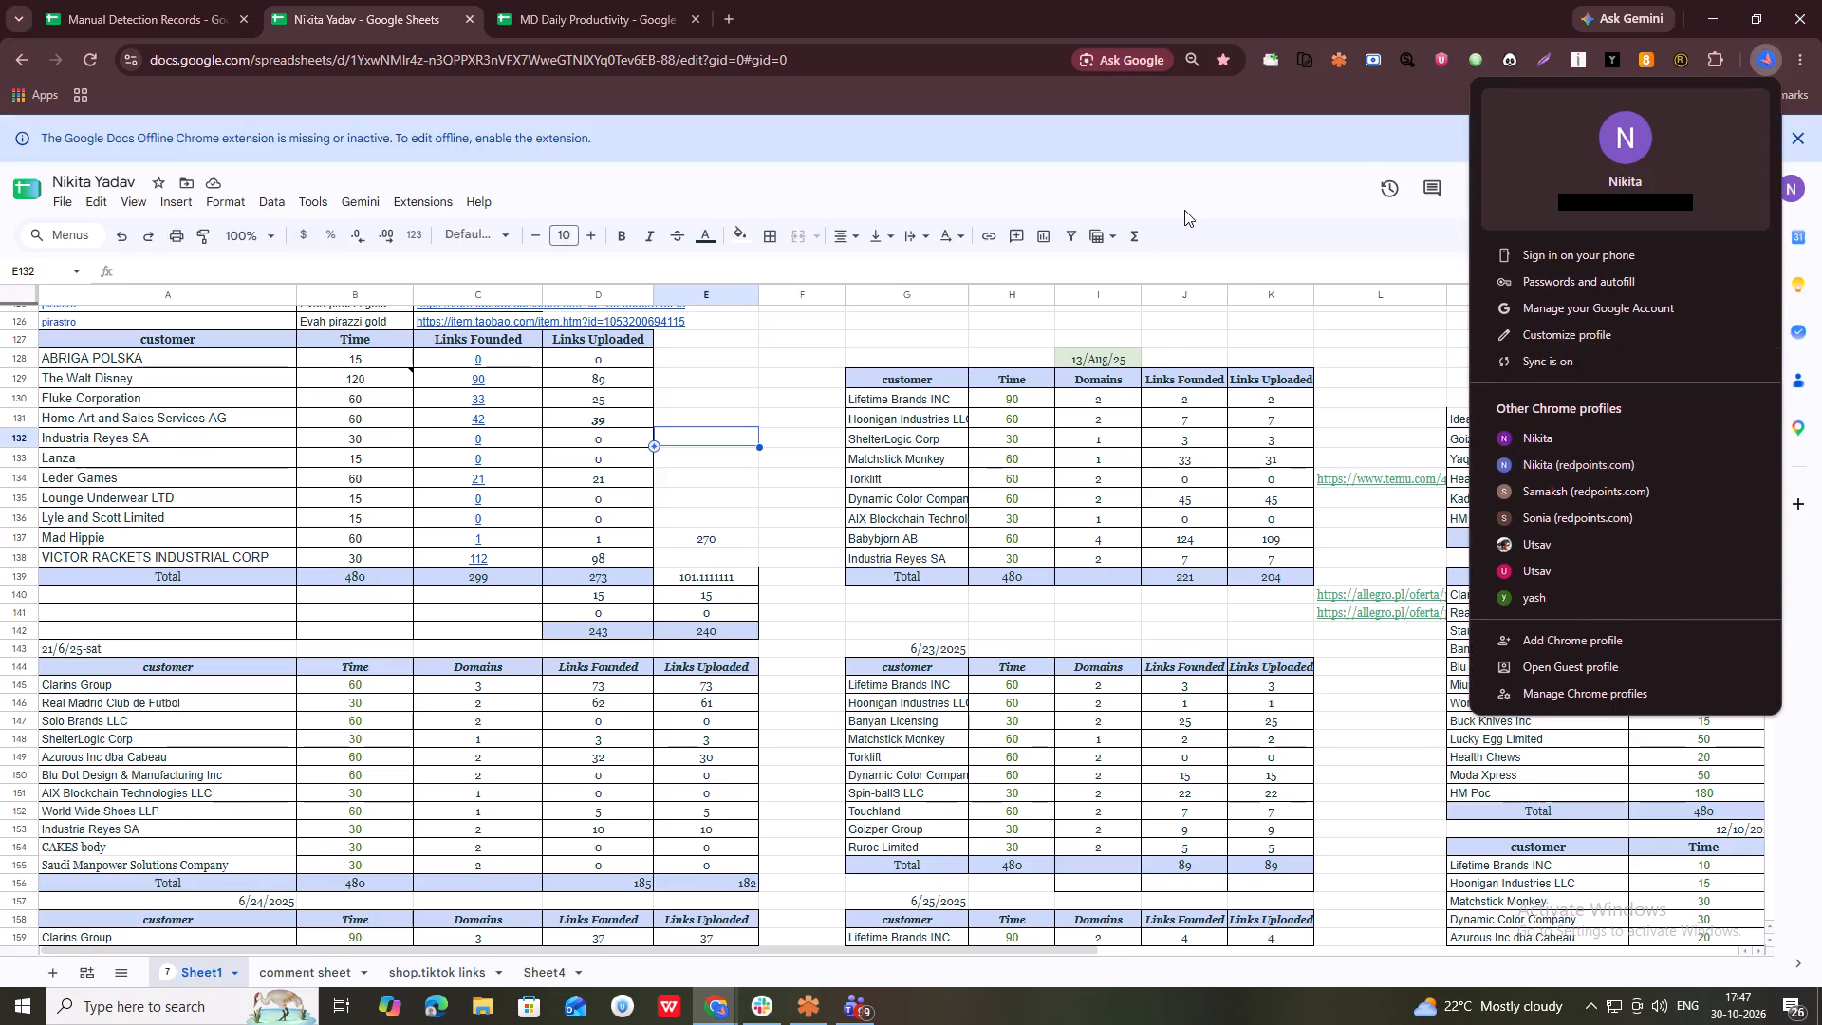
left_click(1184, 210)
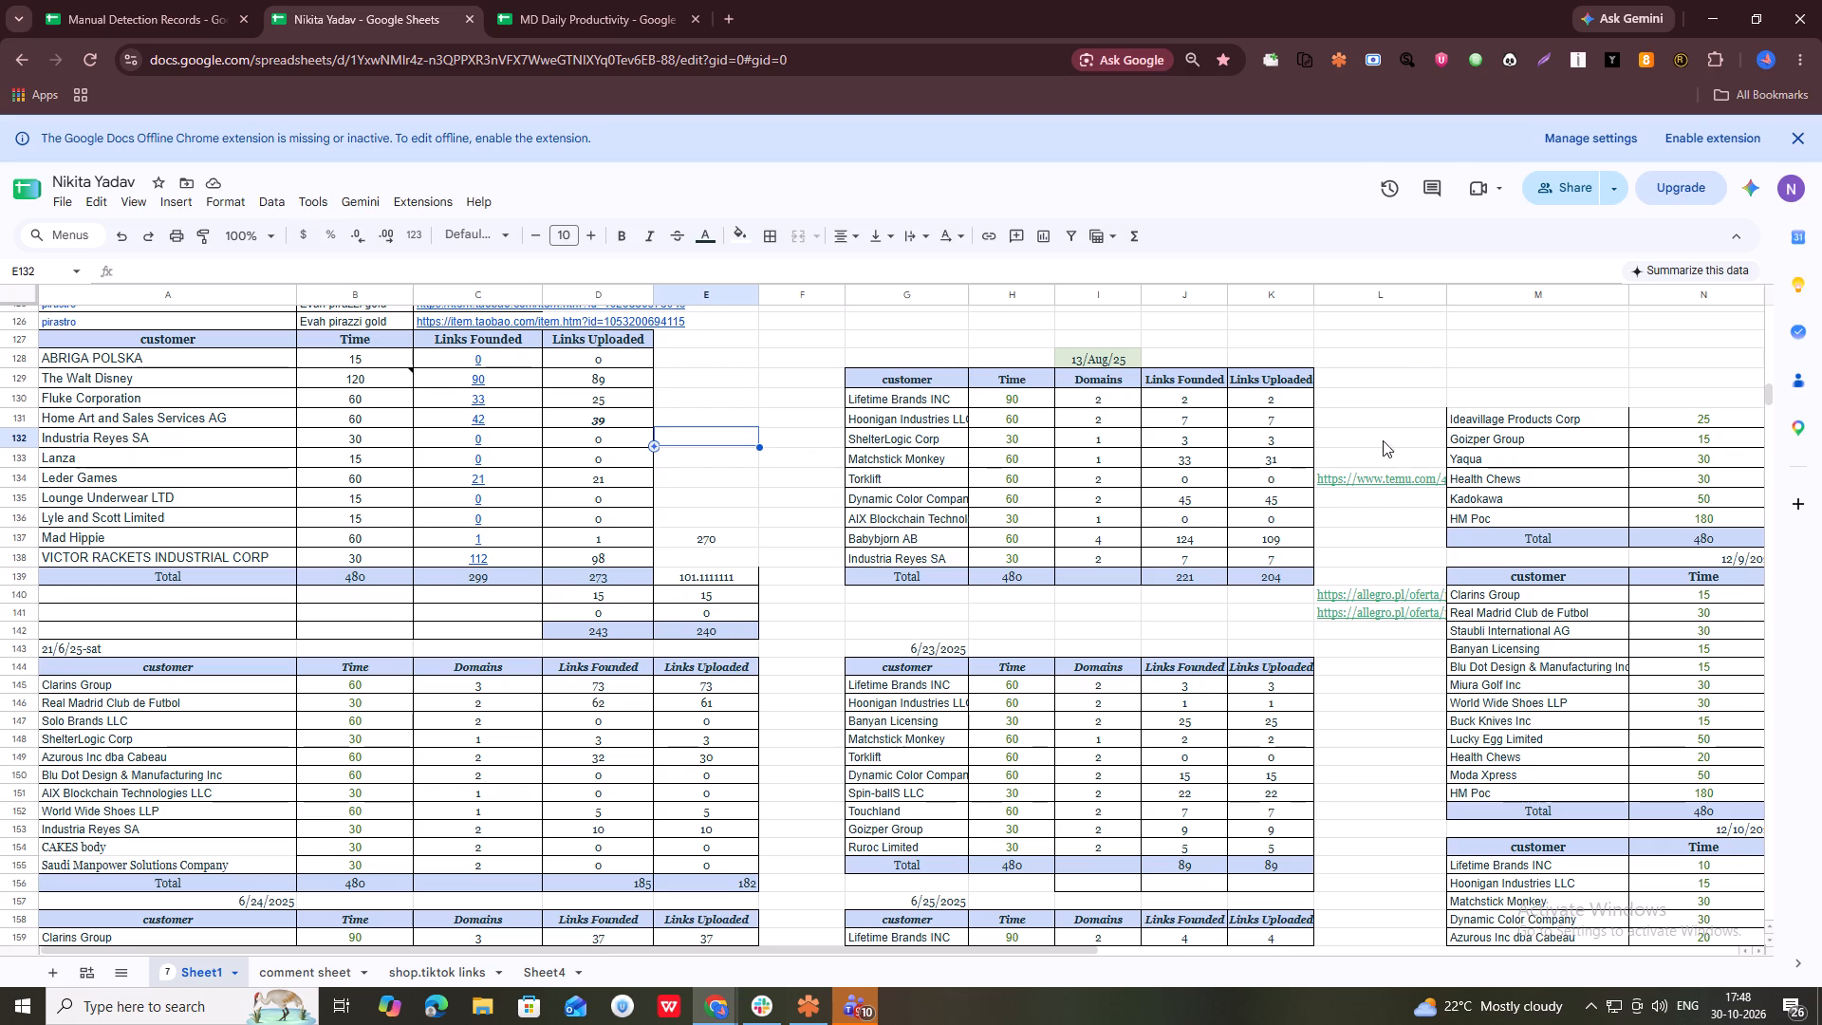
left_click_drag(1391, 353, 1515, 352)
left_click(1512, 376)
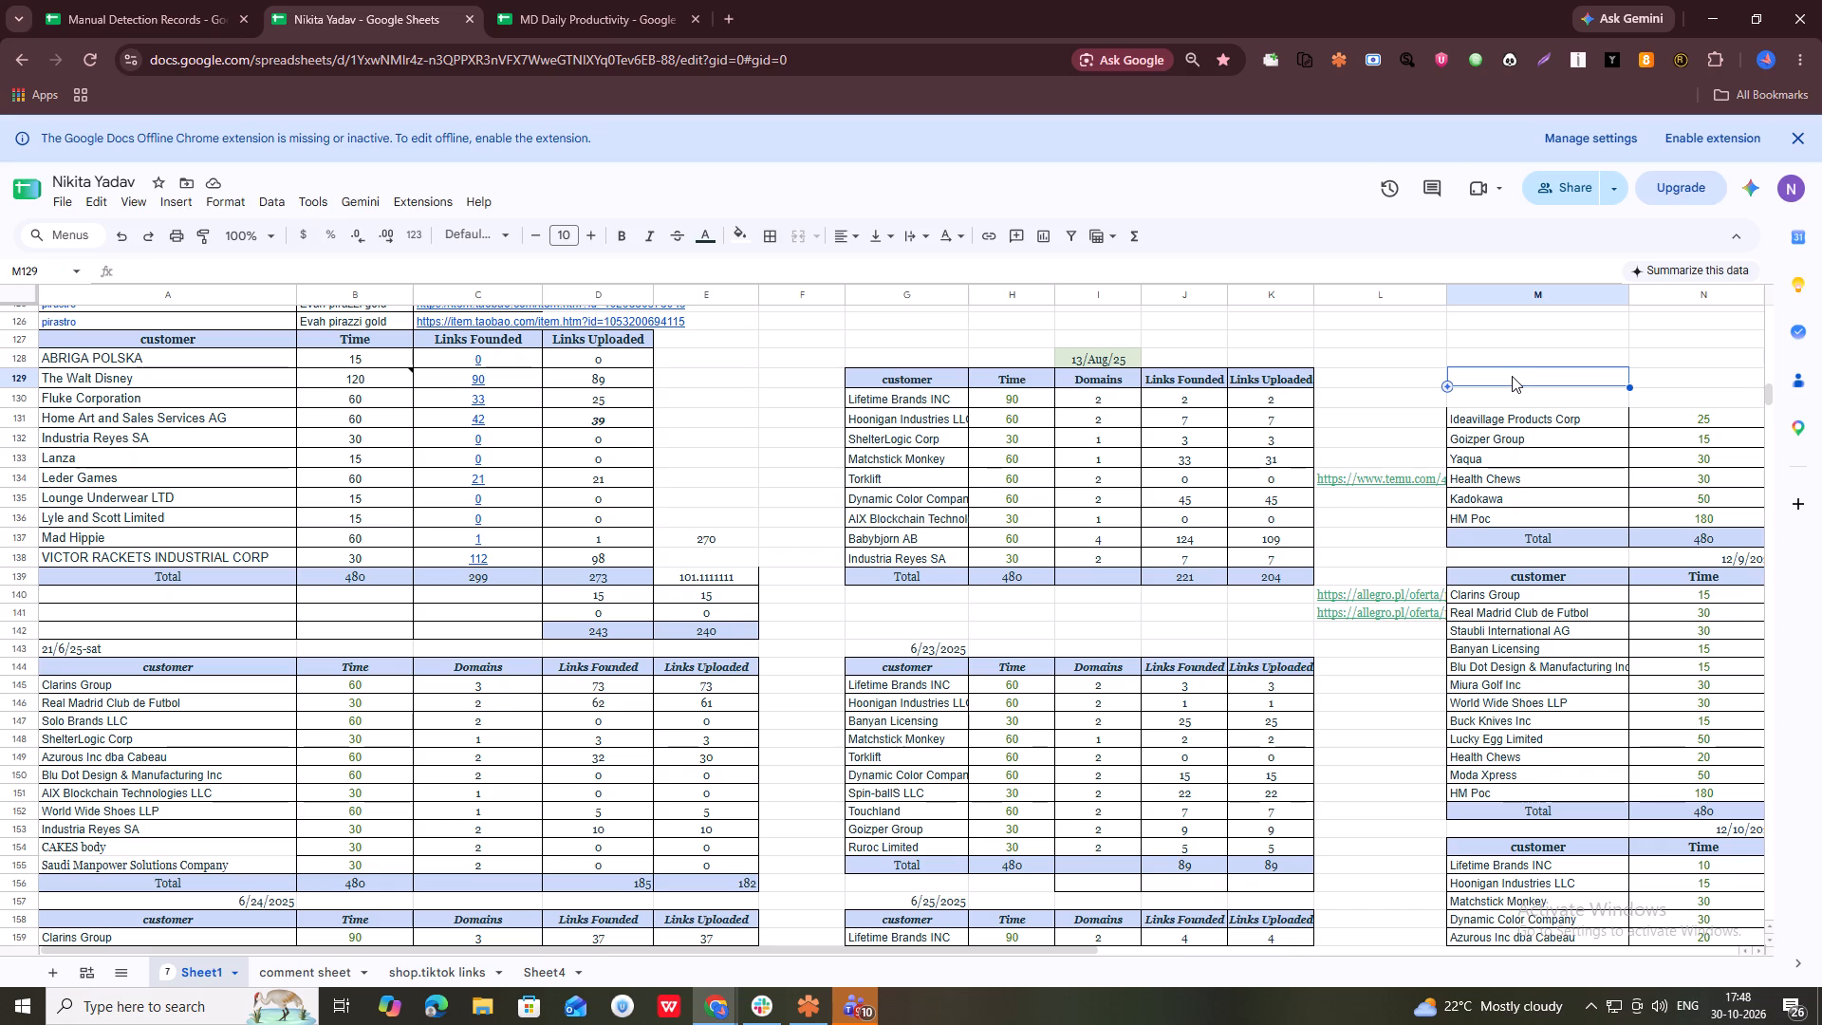